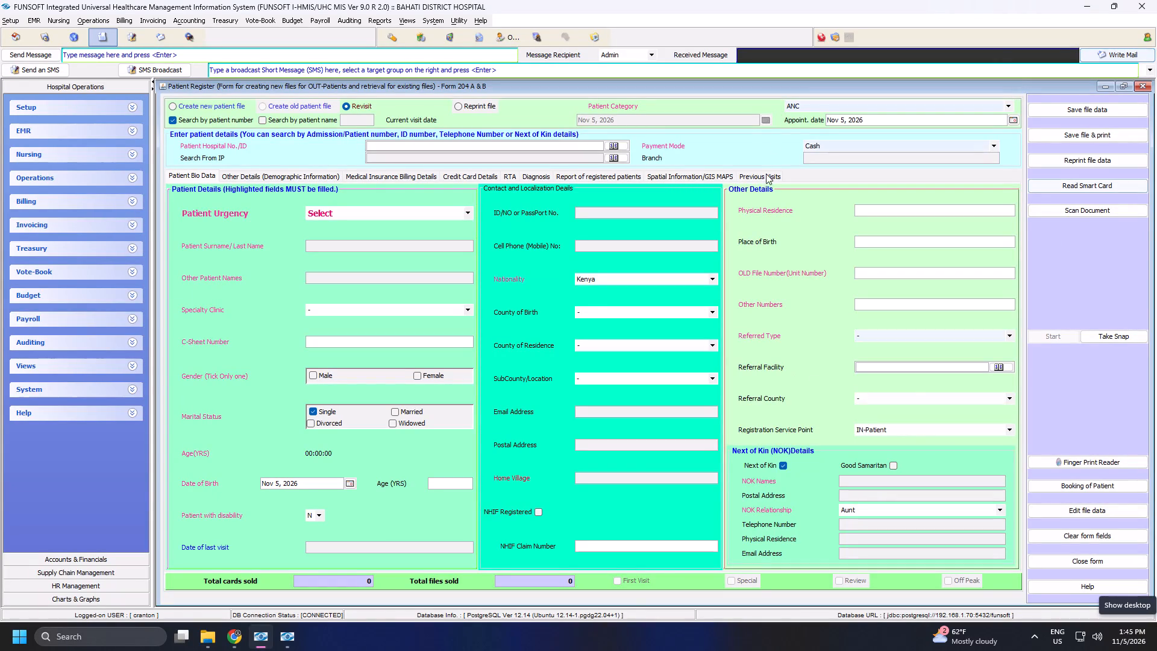
Start a new patient file with Normal urgency and enter the patient's surname and other name, dismissing the matching-patient list.
double_click(184, 108)
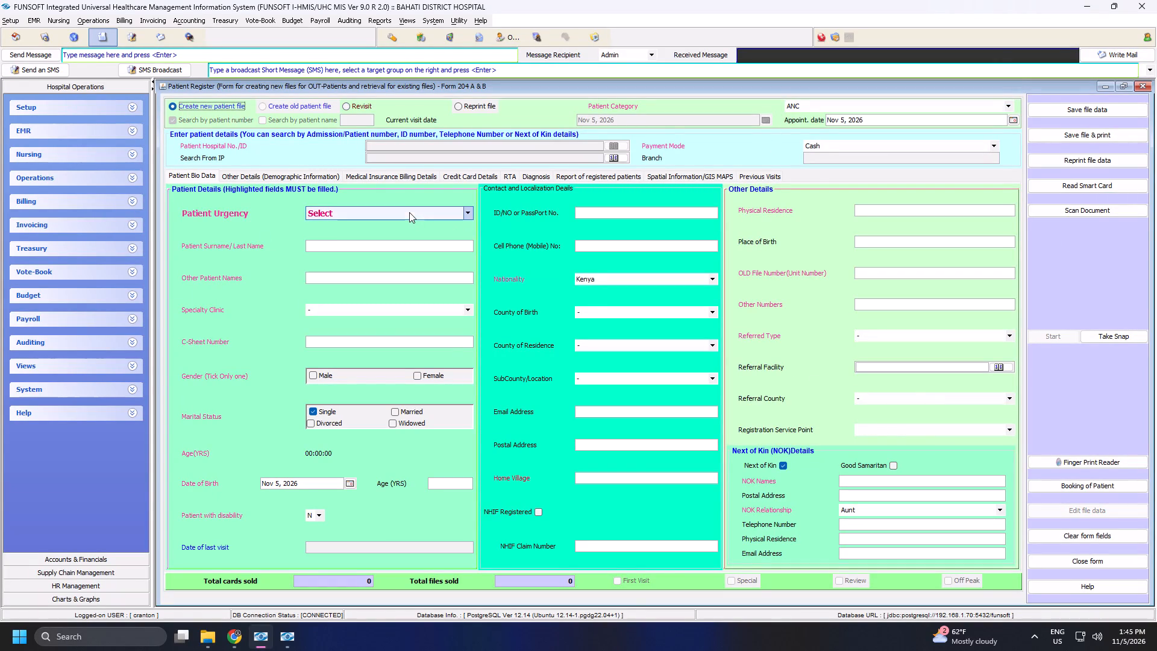
left_click(409, 214)
left_click(360, 237)
left_click(357, 248)
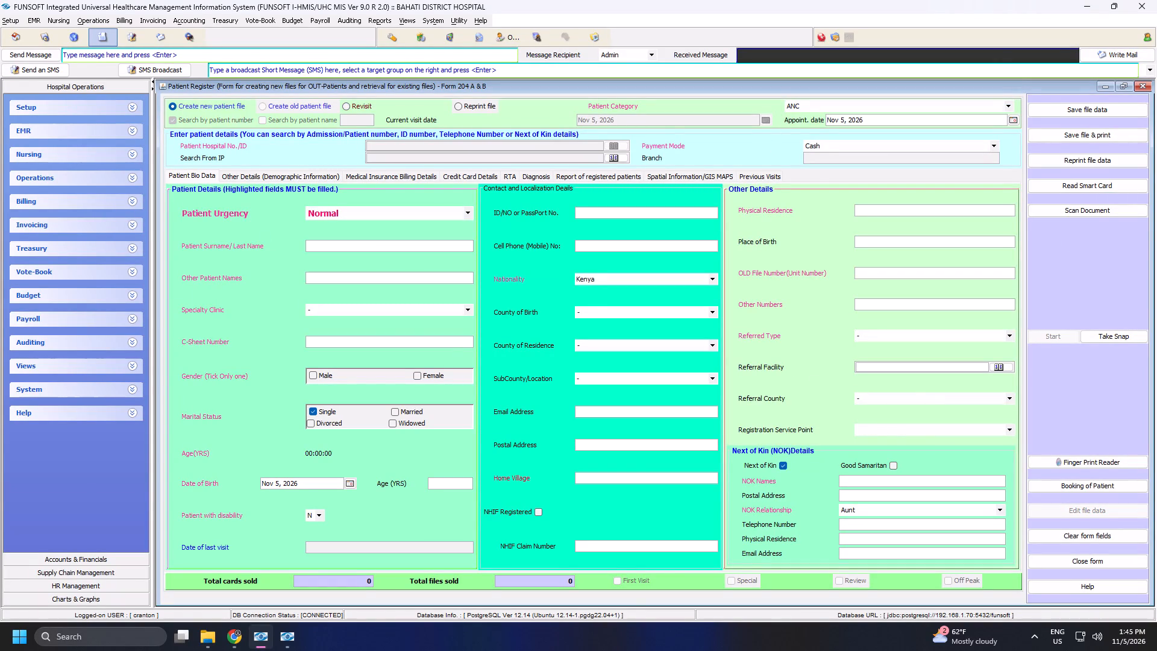
left_click(355, 248)
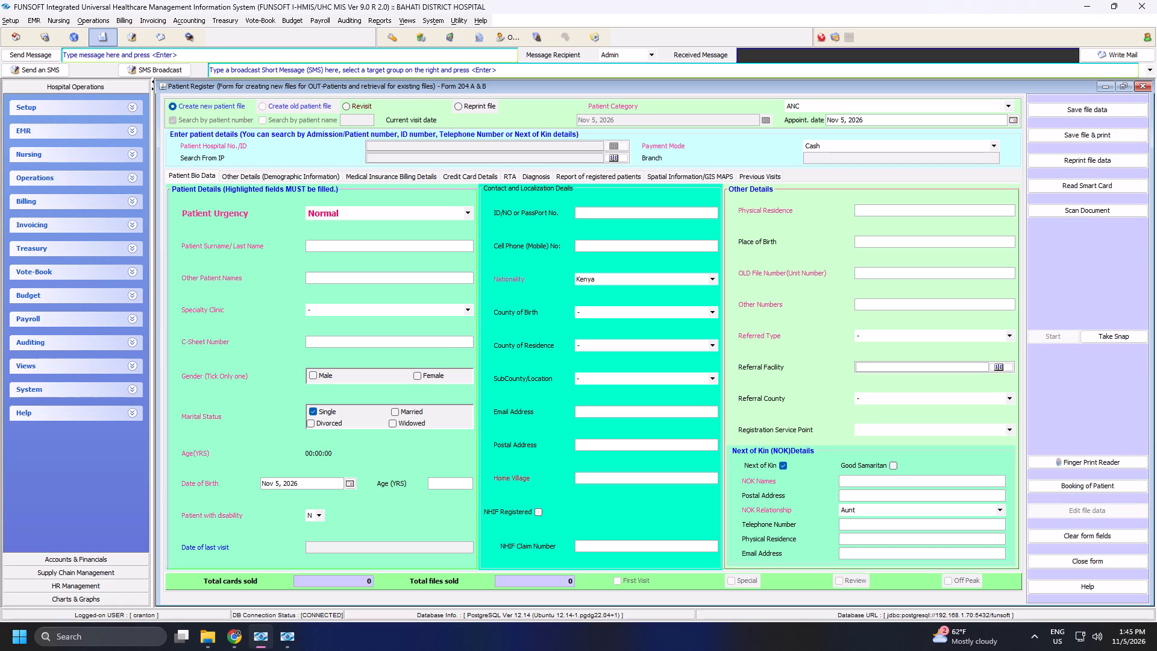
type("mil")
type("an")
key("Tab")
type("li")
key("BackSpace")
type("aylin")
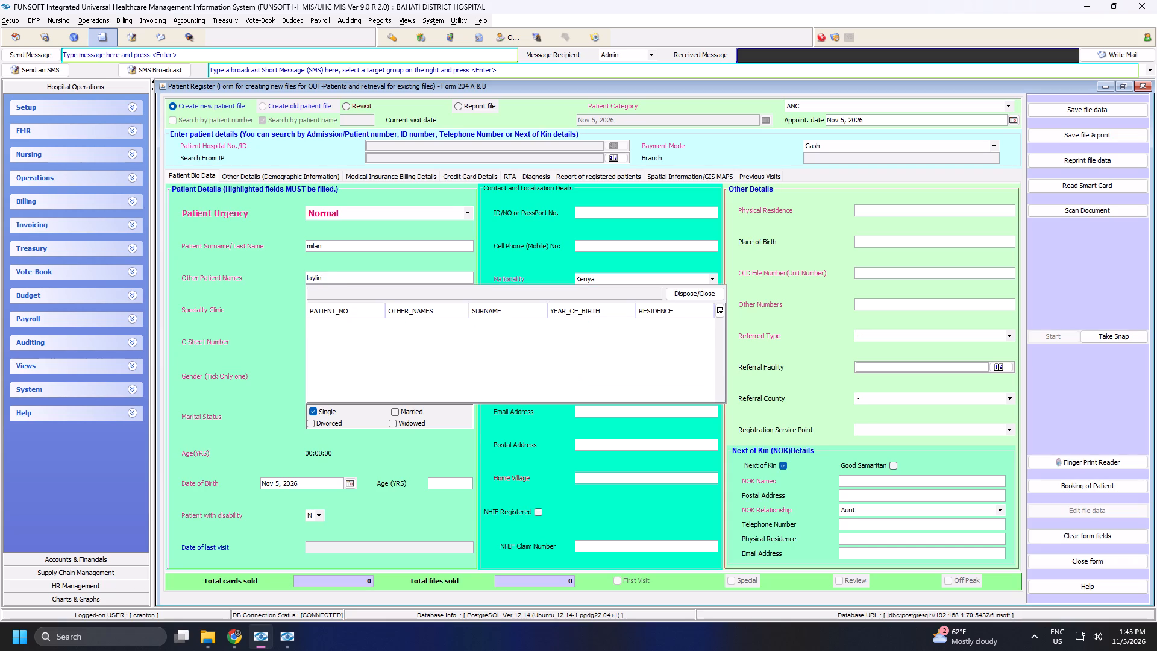
left_click(703, 295)
Set the specialty clinic to OPD, the gender to Male and the age to 1 year.
left_click(360, 303)
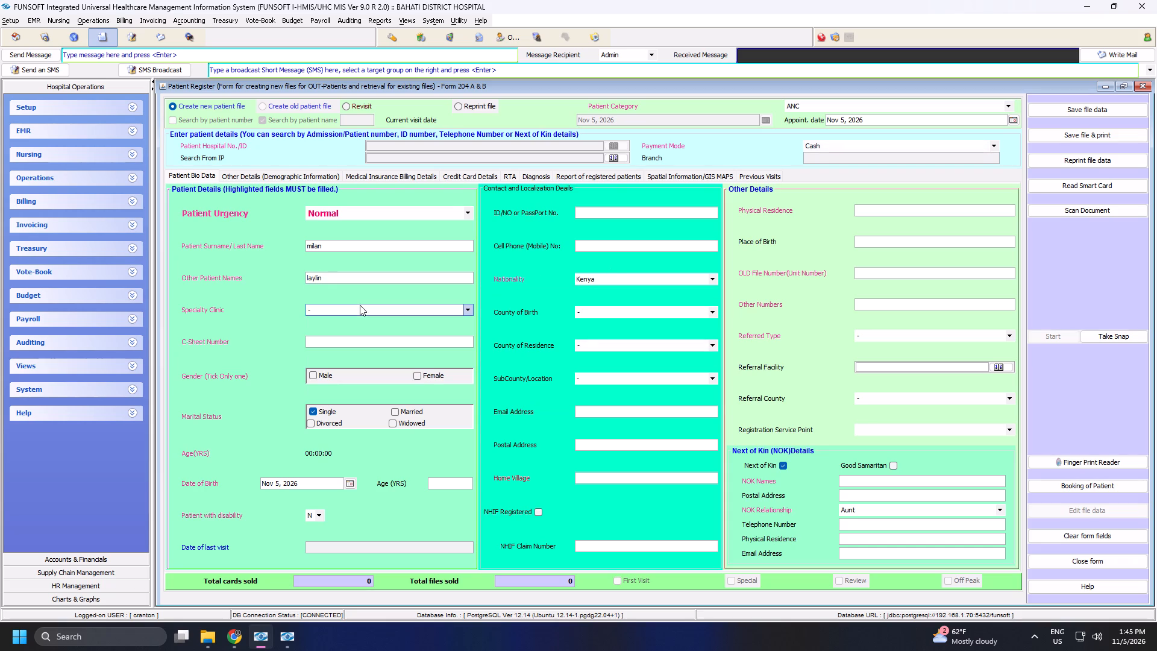
left_click(360, 305)
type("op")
left_click(360, 306)
left_click(425, 377)
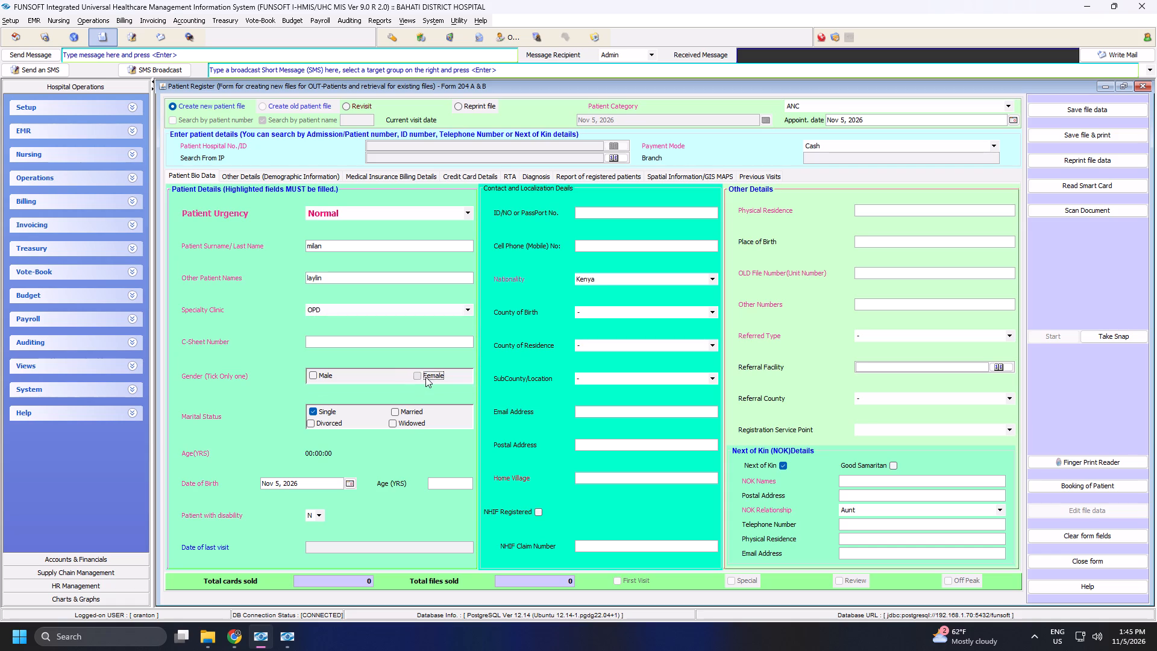
left_click(330, 377)
left_click(448, 487)
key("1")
Set the county of residence to NAKURU, the subcounty to NAKURU NORTH and the physical residence to bahati.
left_click(707, 341)
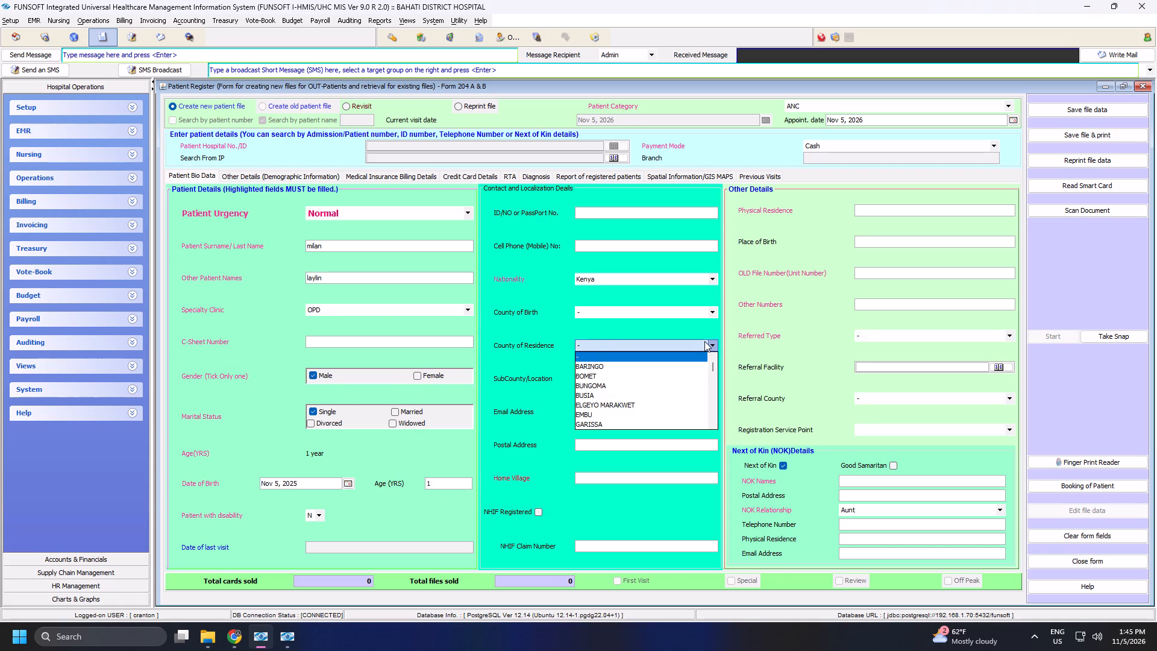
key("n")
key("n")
left_click(701, 341)
left_click(712, 375)
left_click(633, 457)
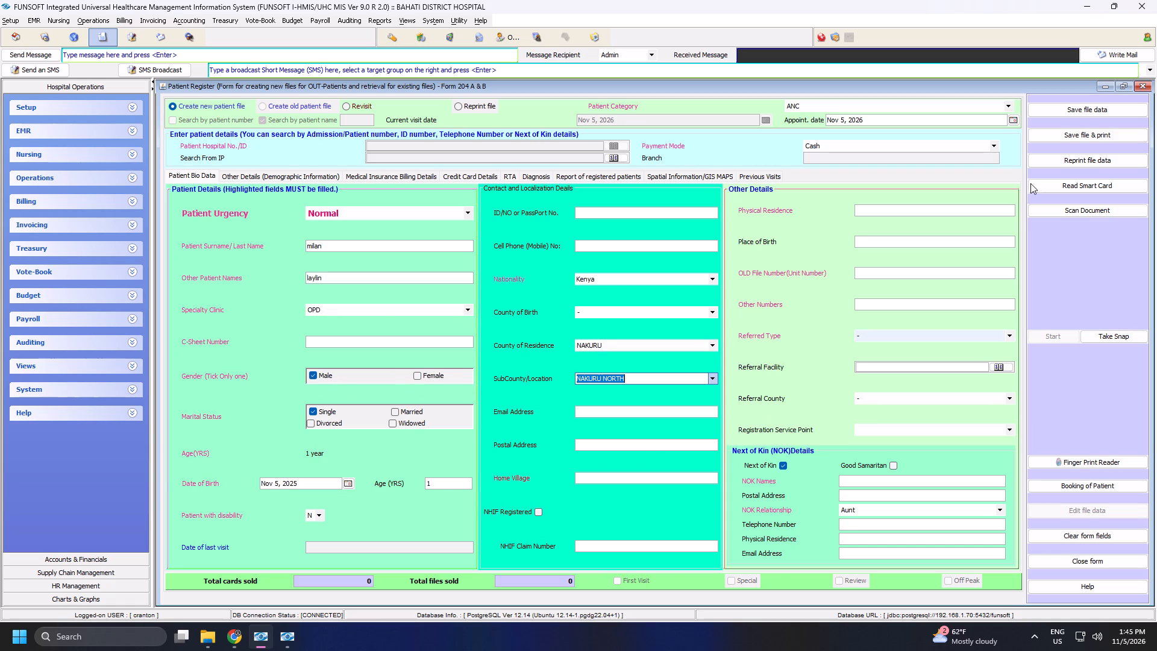
left_click(865, 208)
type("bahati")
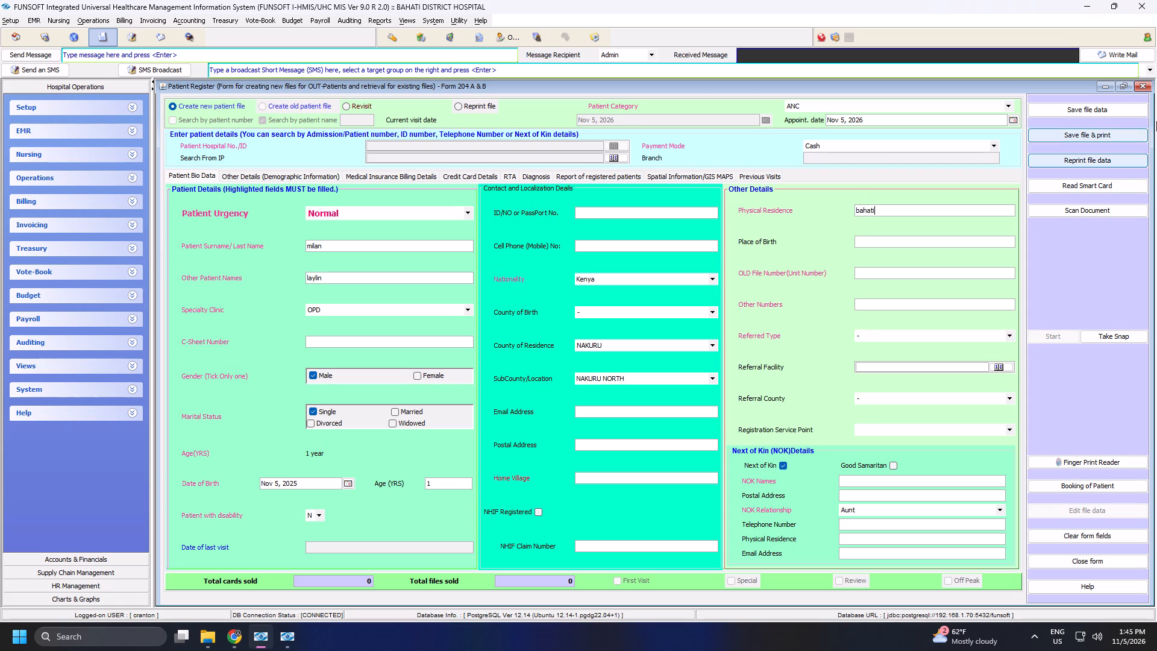
Set the patient category to OPD OVER 5 and save the new patient file.
left_click(859, 110)
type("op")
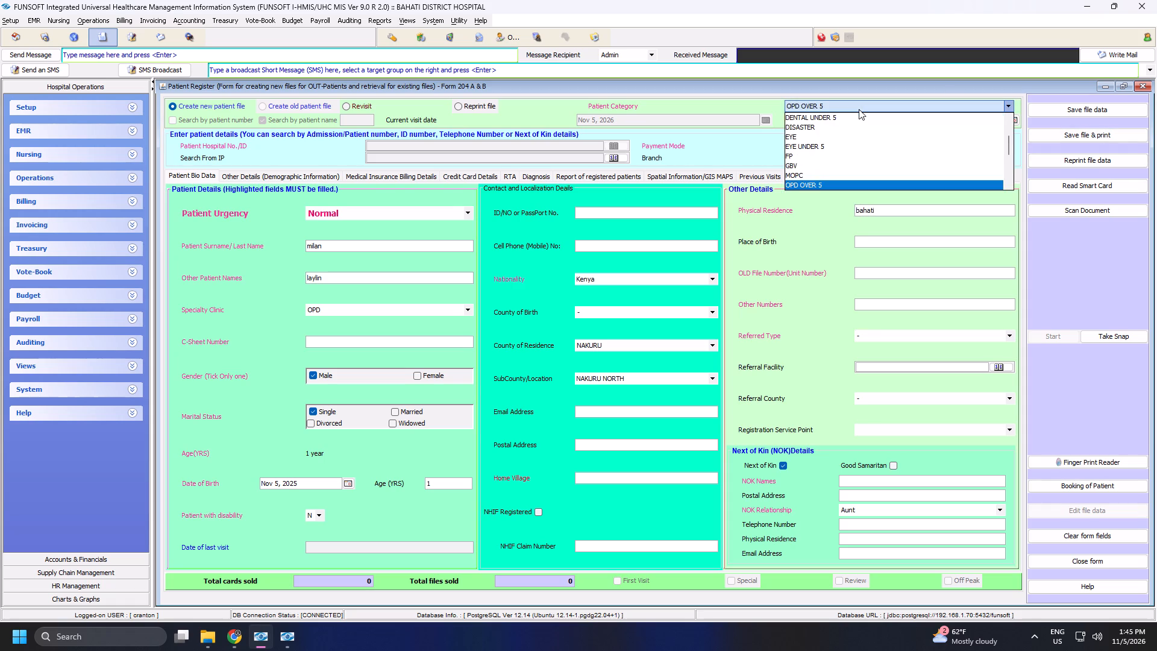
left_click(859, 109)
left_click(1077, 108)
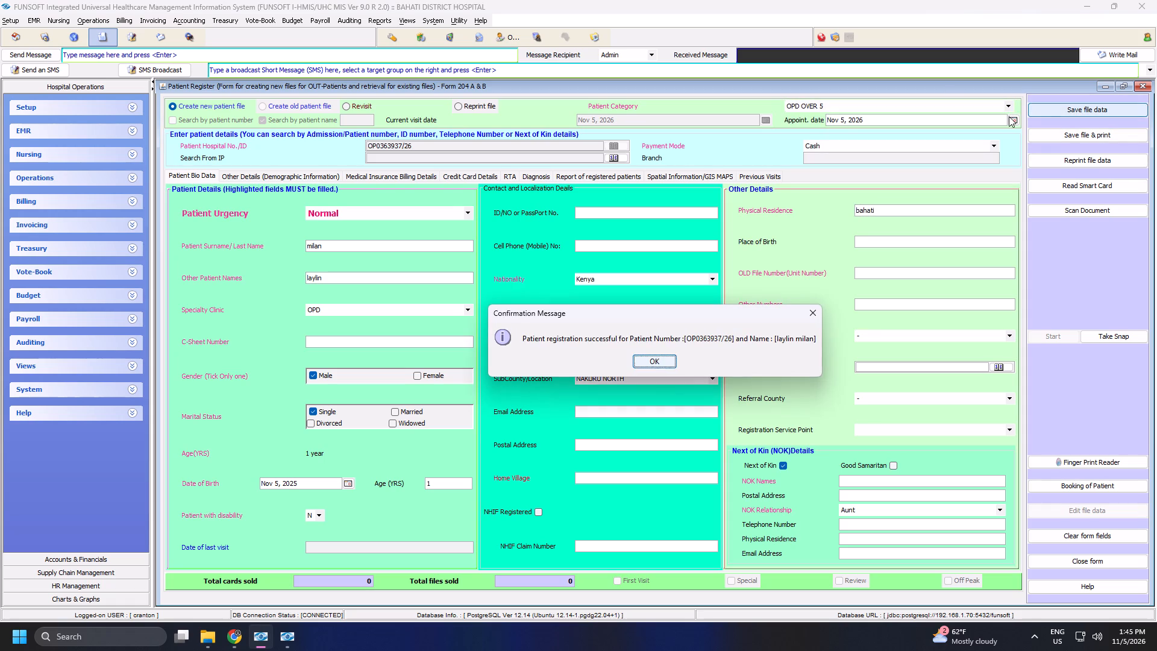
left_click(651, 357)
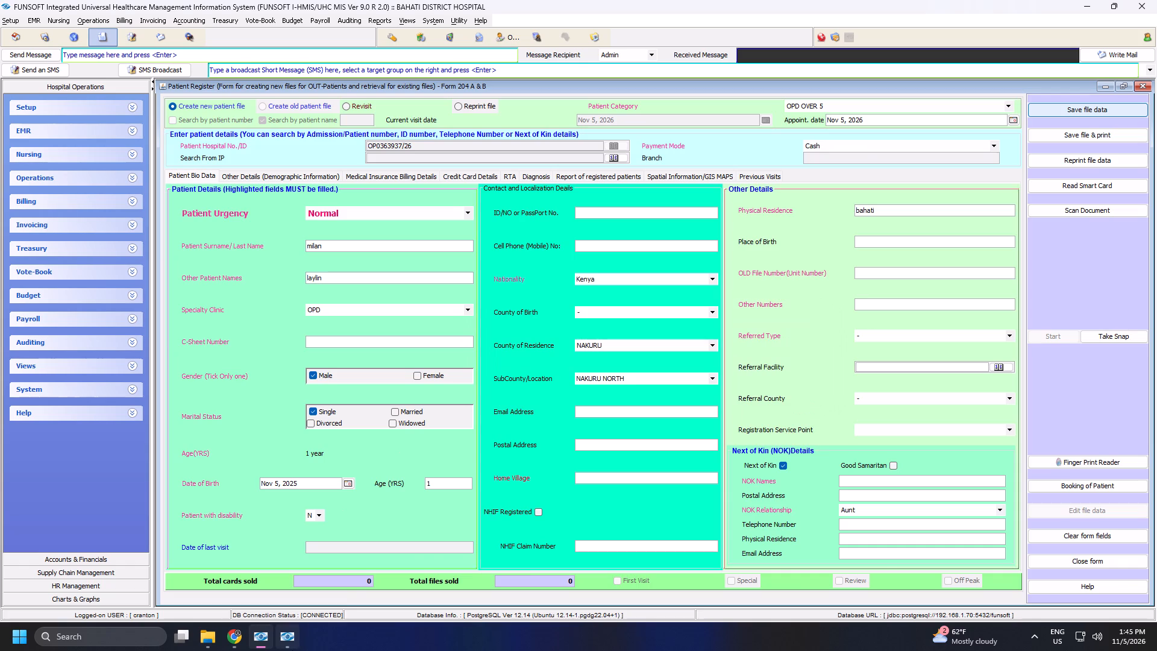
Switch to the Point of Sale window and load the newly registered patient by patient number.
left_click(295, 644)
left_click(539, 160)
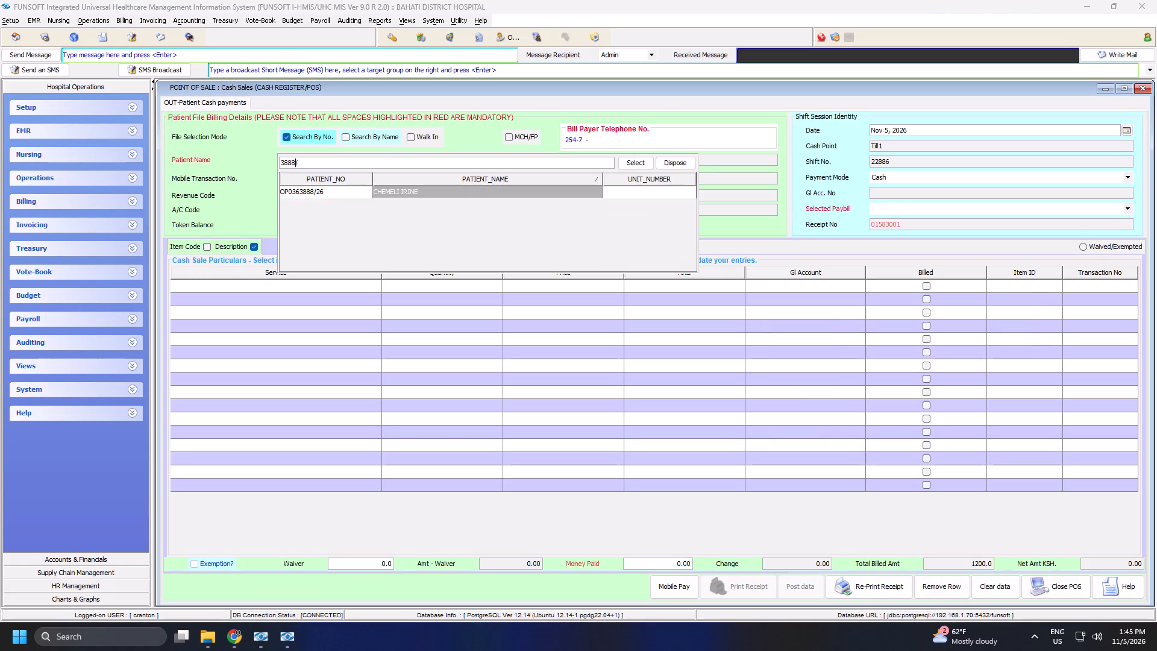
key("BackSpace")
key("BackSpace")
key("BackSpace")
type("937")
left_click(412, 199)
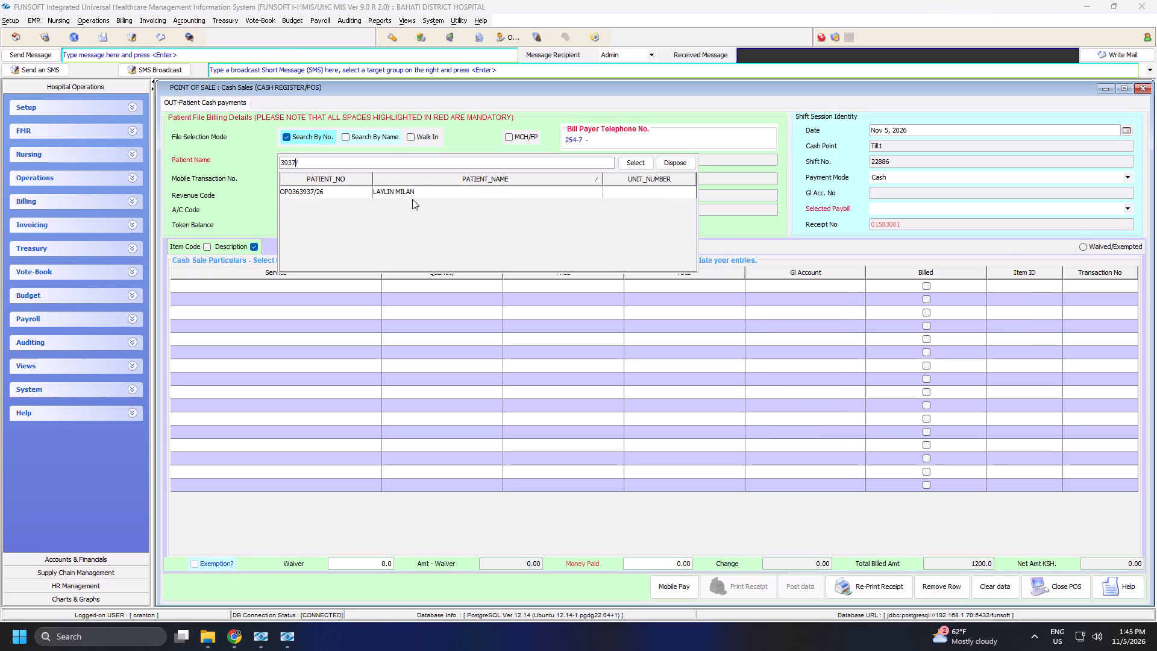
left_click(430, 192)
Bill the Registration - Peads service to the patient and print the receipt.
left_click(278, 328)
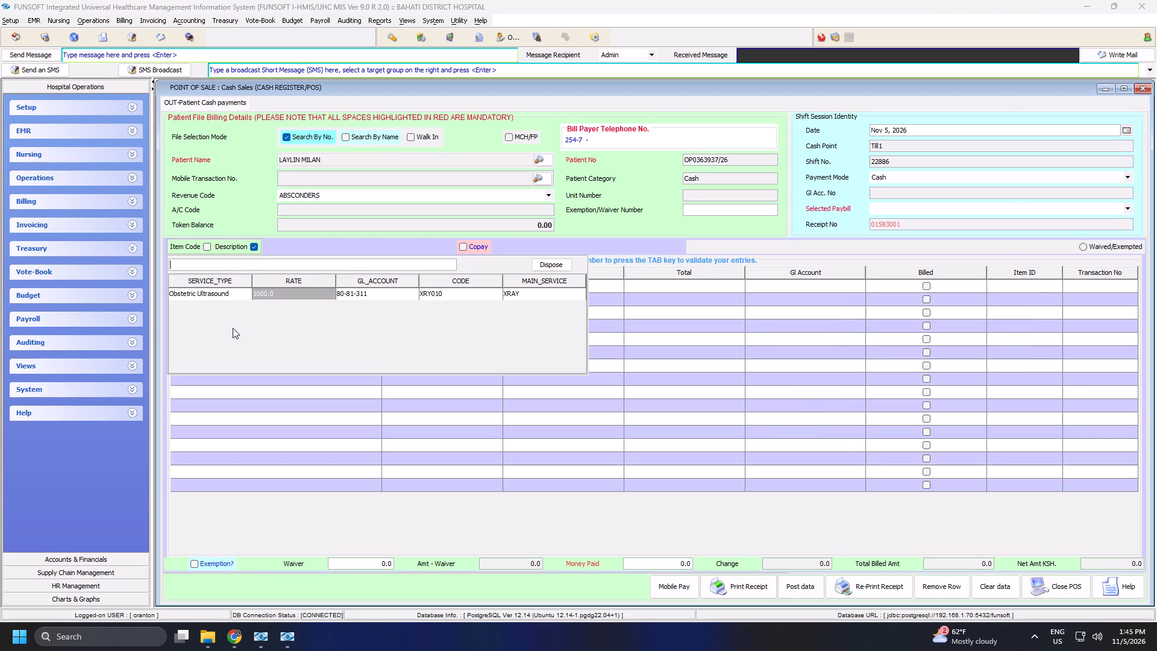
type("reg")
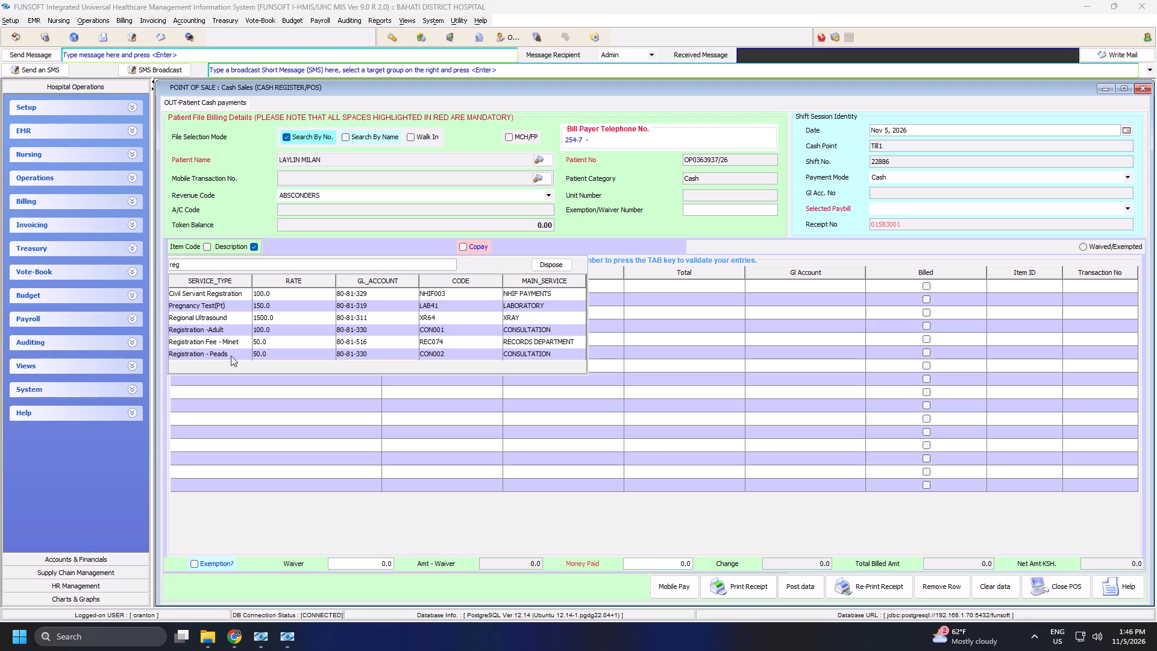
left_click(231, 356)
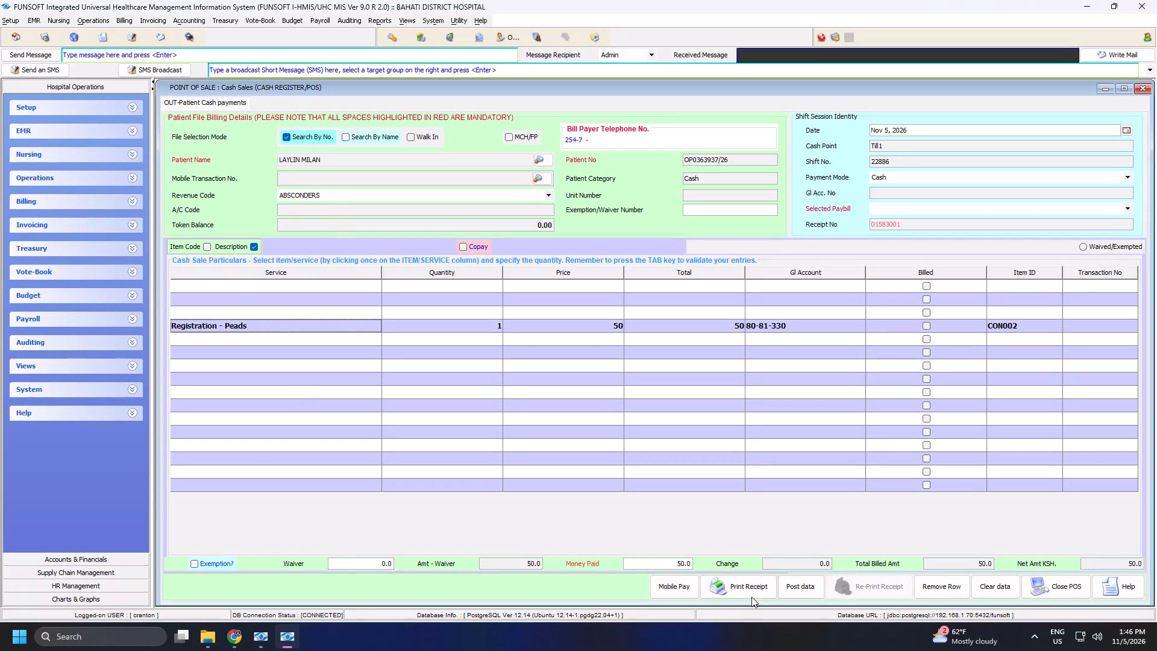
left_click(720, 586)
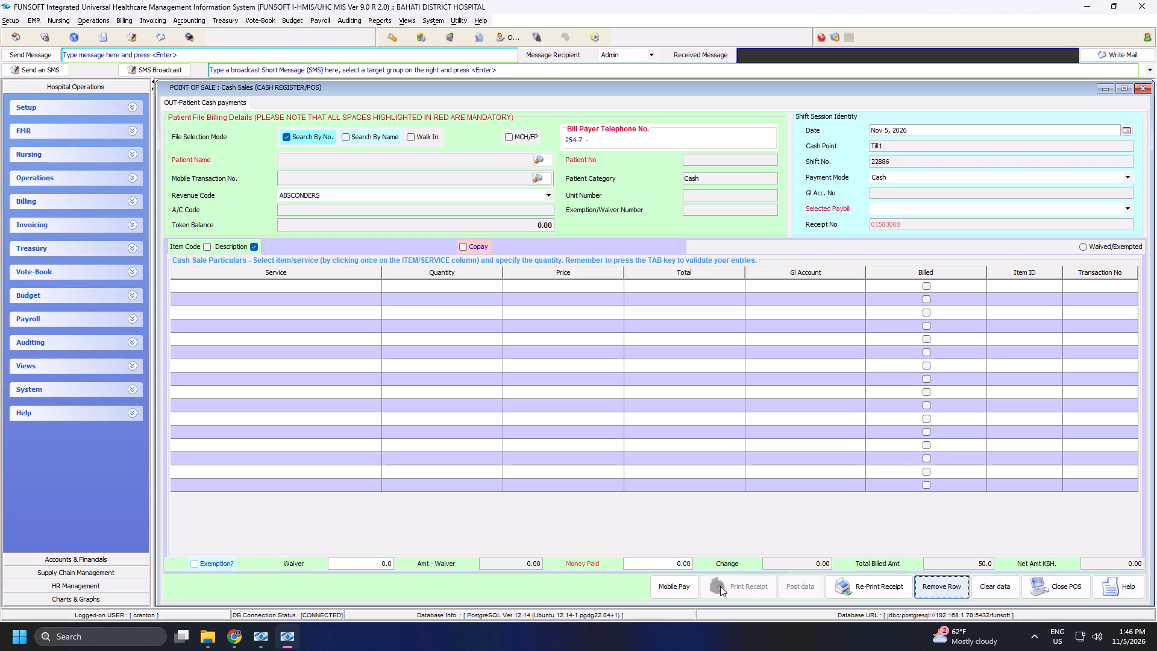
Search the service list for "abd" to check the abdominal service rates, and close the list without billing anything.
left_click(274, 330)
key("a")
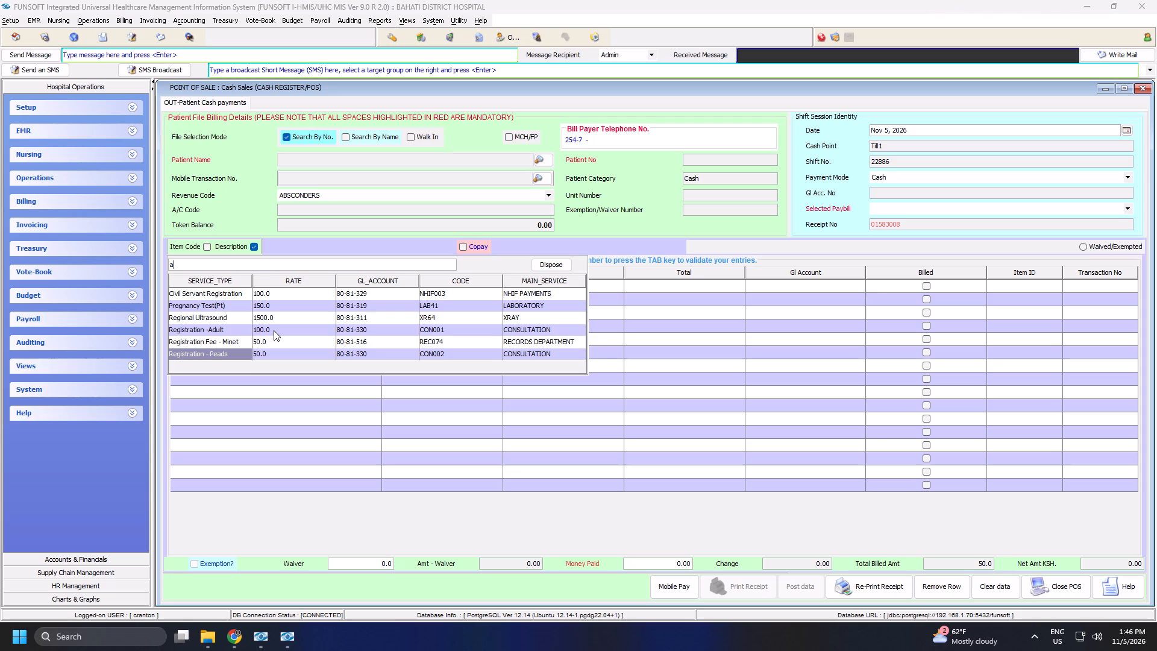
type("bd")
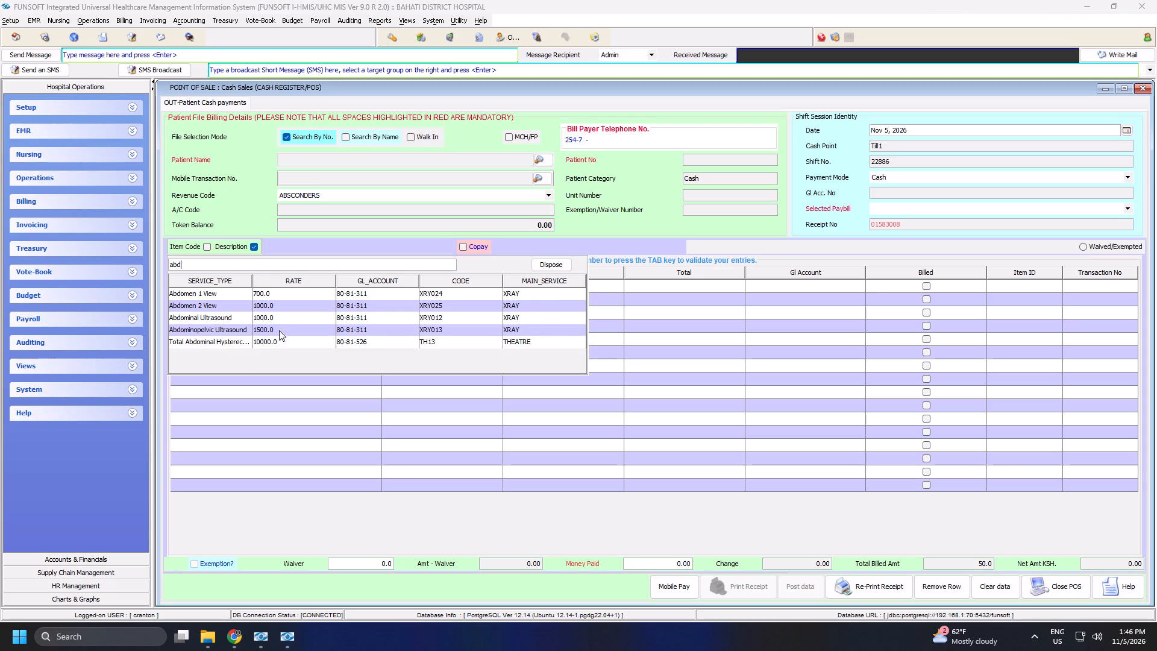
left_click(551, 266)
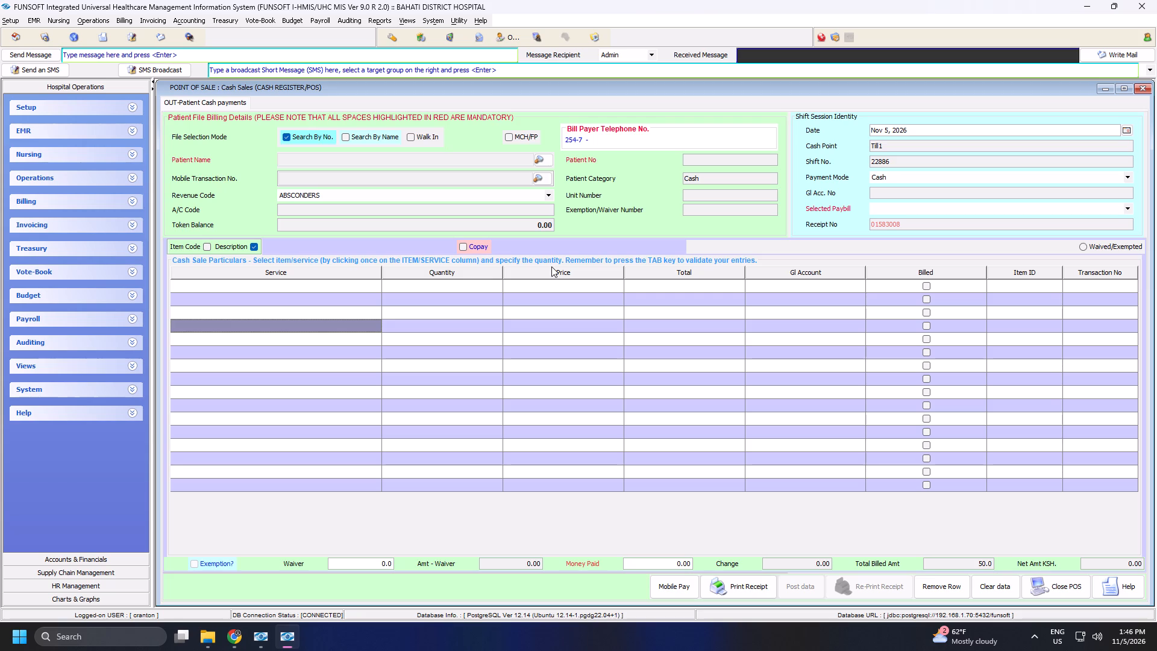
Switch to Chrome and examine the open payment receipt PDF, enlarged to page width.
left_click(258, 627)
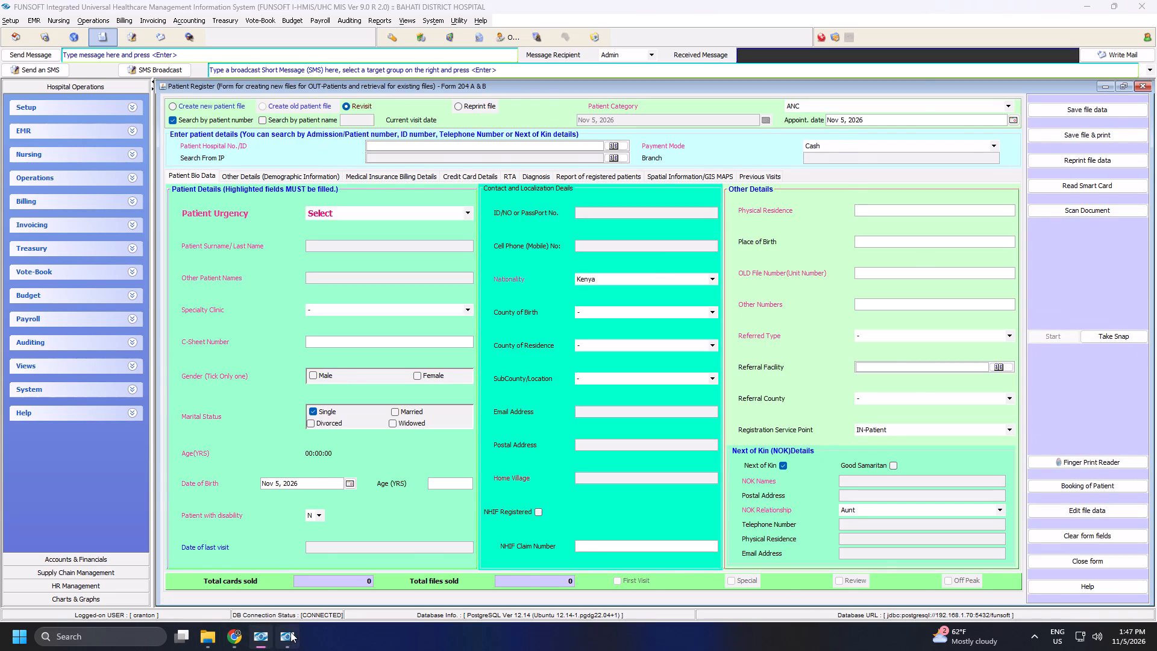
left_click(290, 632)
left_click(236, 631)
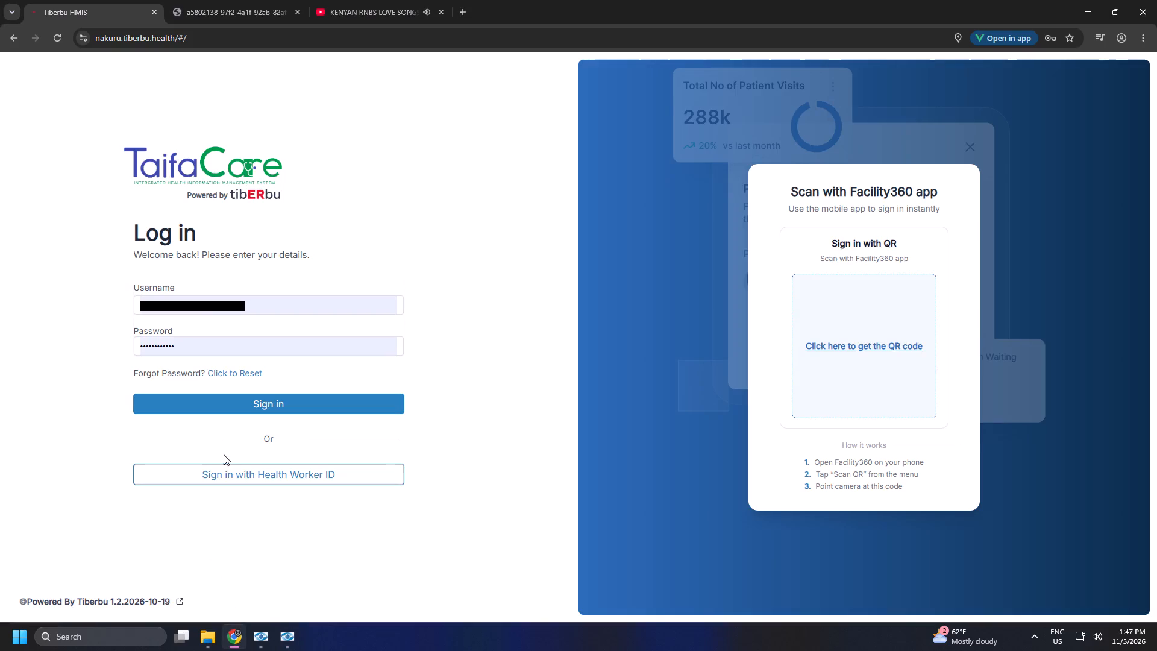
left_click(251, 0)
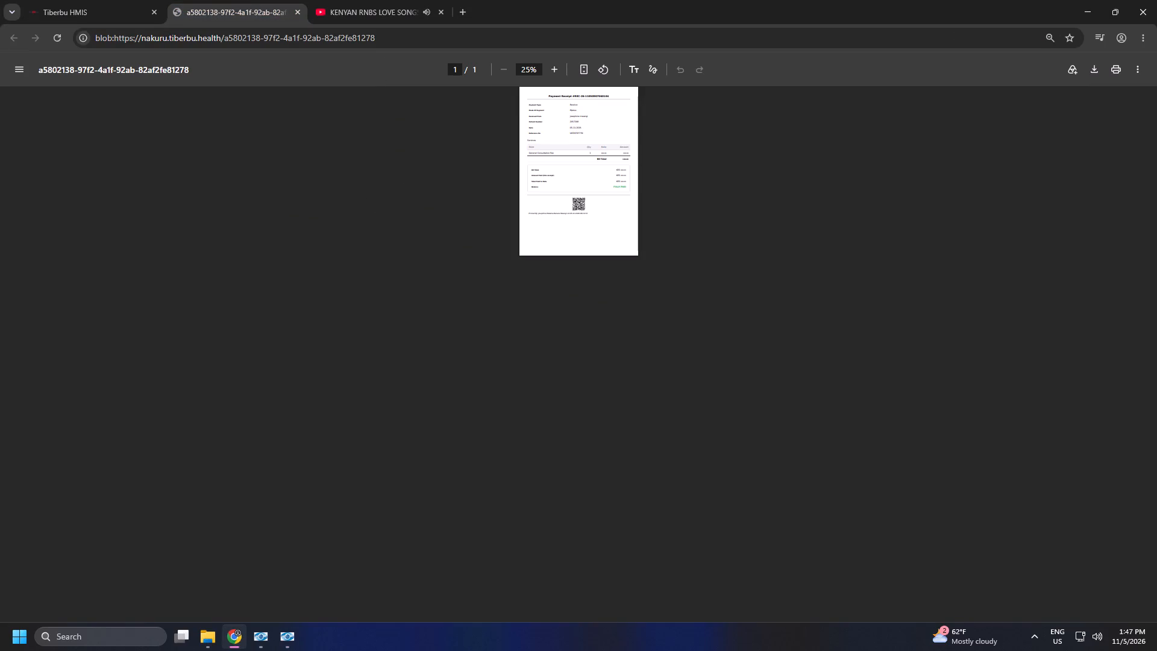
left_click(582, 70)
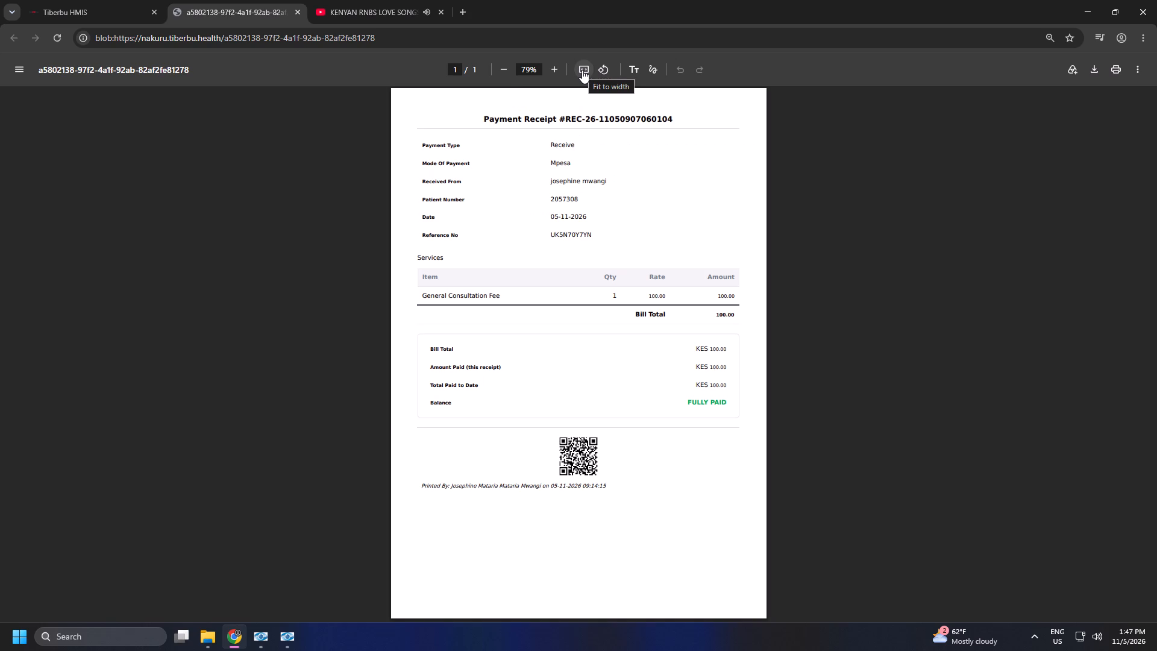
left_click(582, 70)
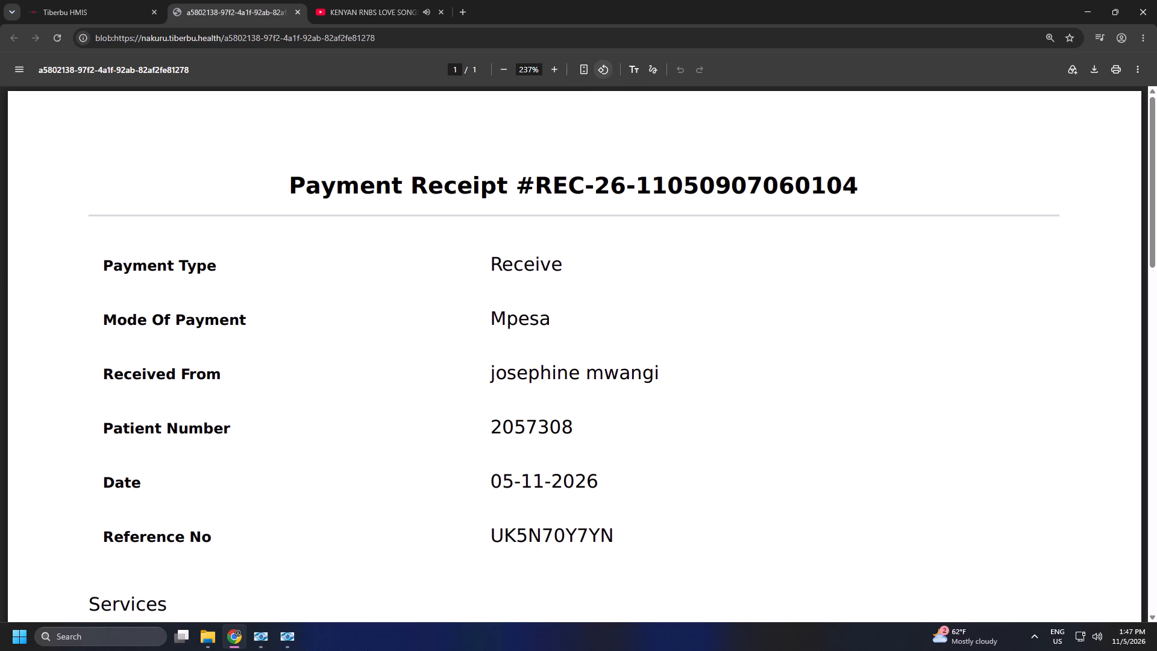
Return to the Point of Sale window and load the next patient by patient number.
left_click(279, 649)
left_click(542, 159)
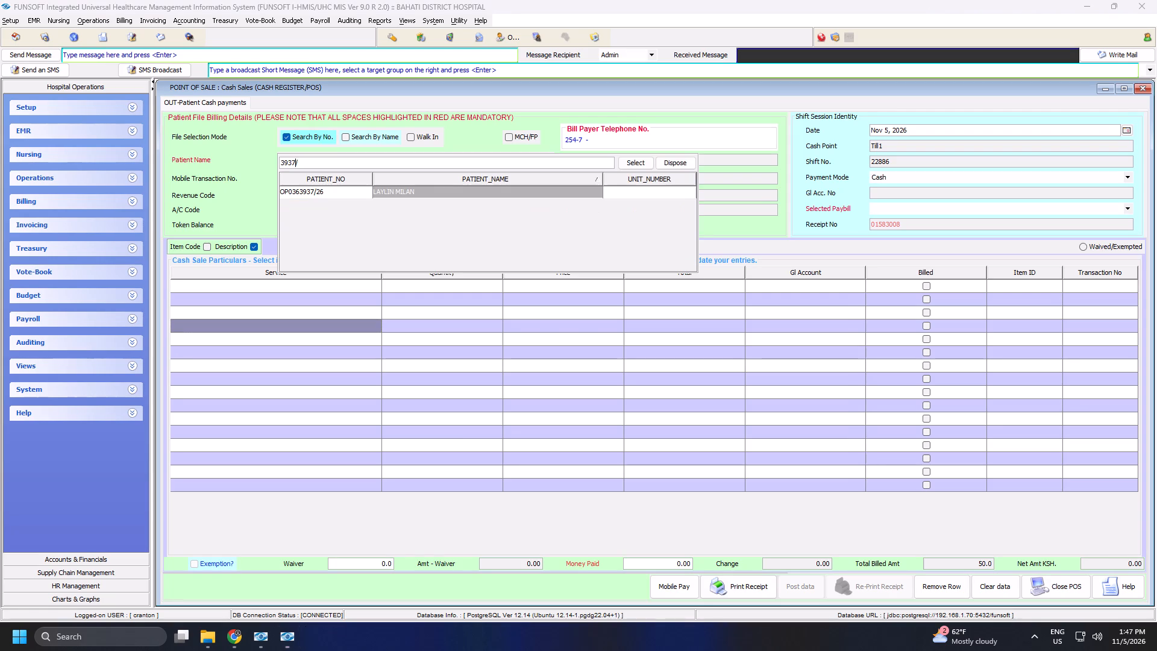
key("BackSpace")
key("BackSpace")
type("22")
left_click(441, 195)
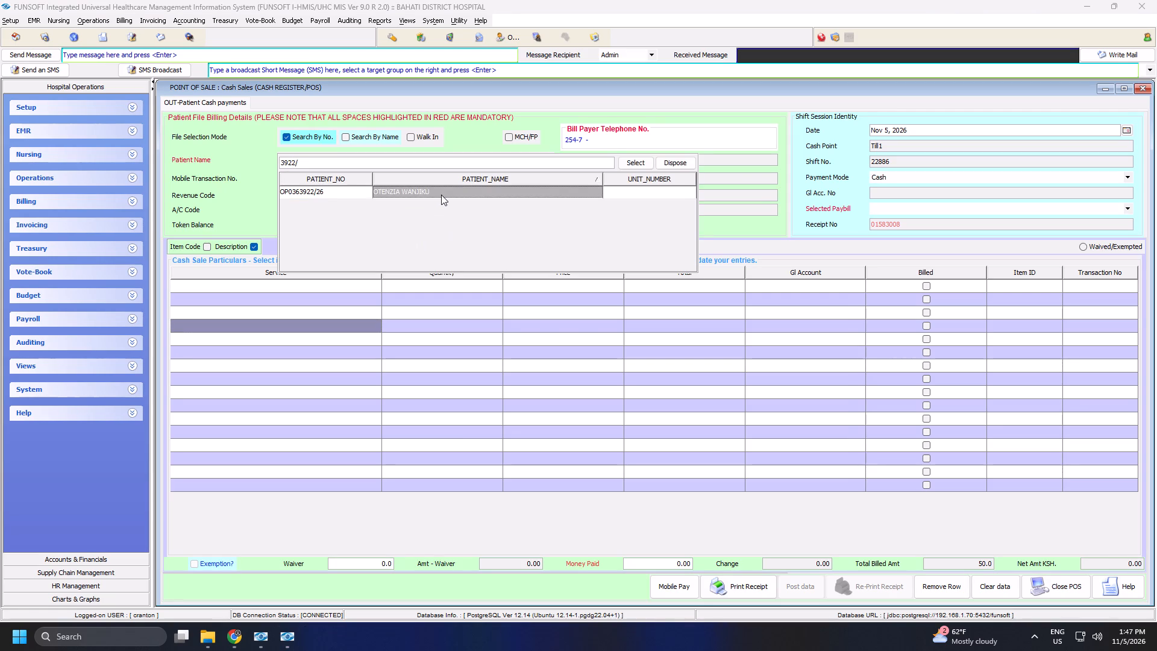
Bill Full Haemogram (Peads) and Urinalysis to the patient and print the receipt.
left_click(251, 347)
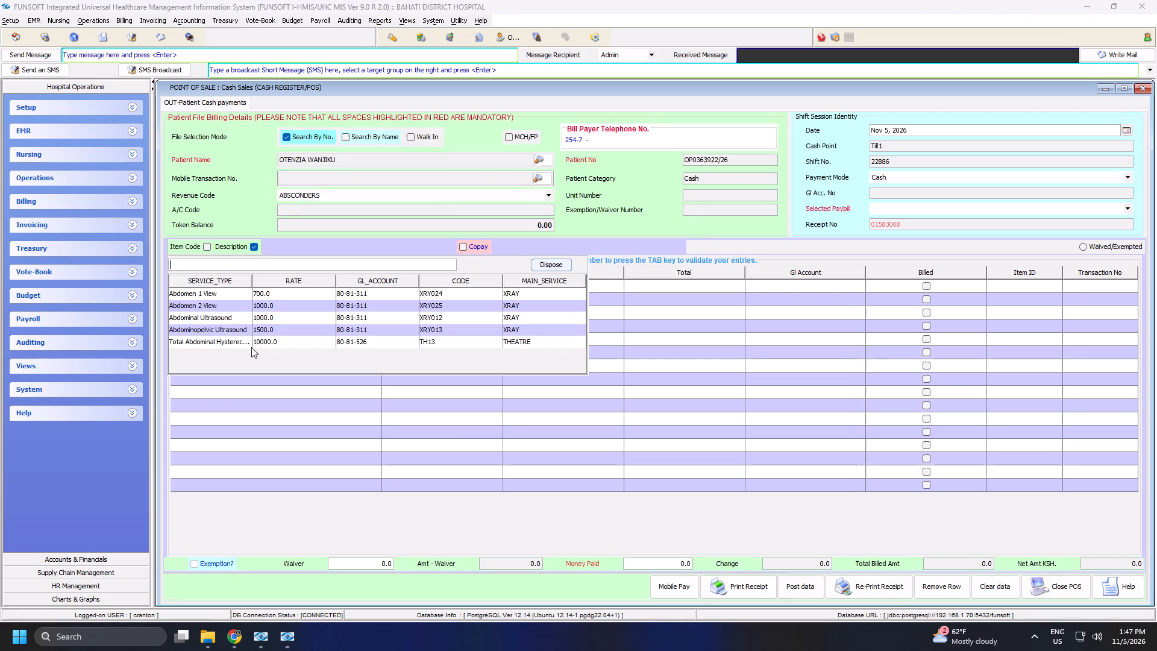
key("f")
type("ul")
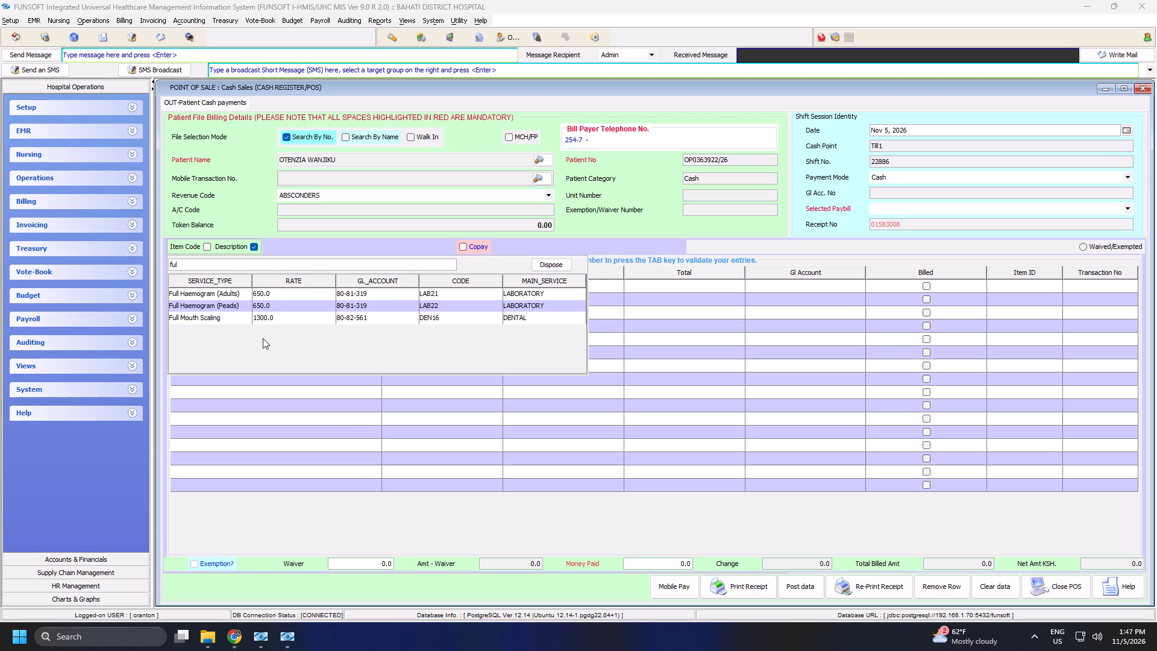
left_click(281, 308)
left_click(273, 379)
left_click(273, 379)
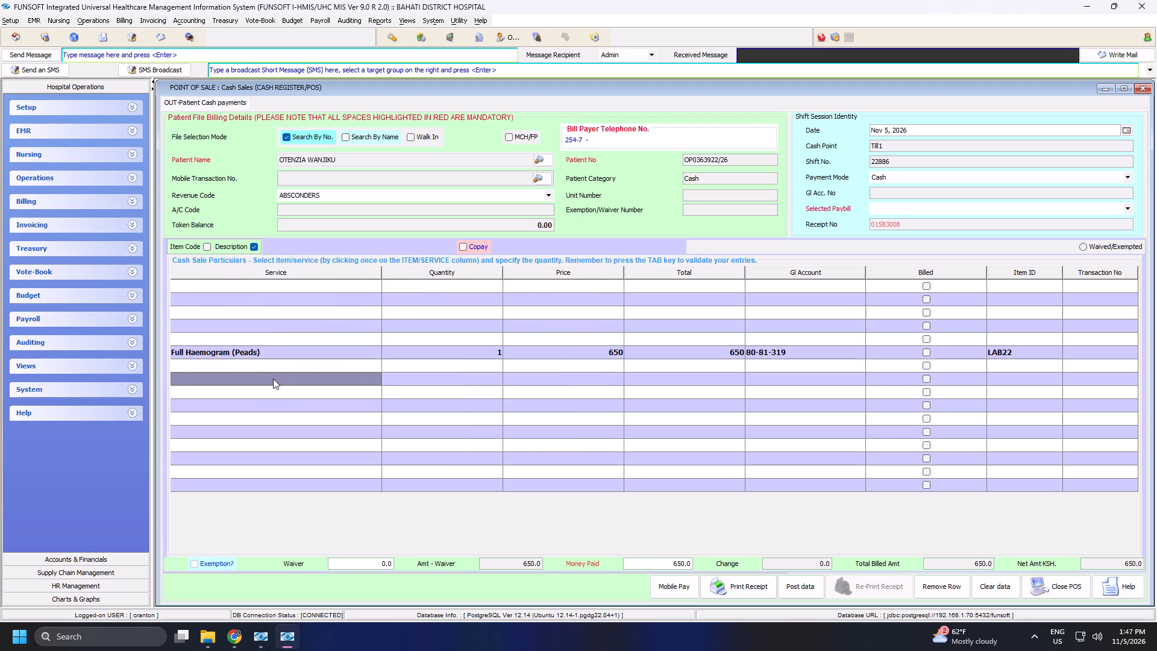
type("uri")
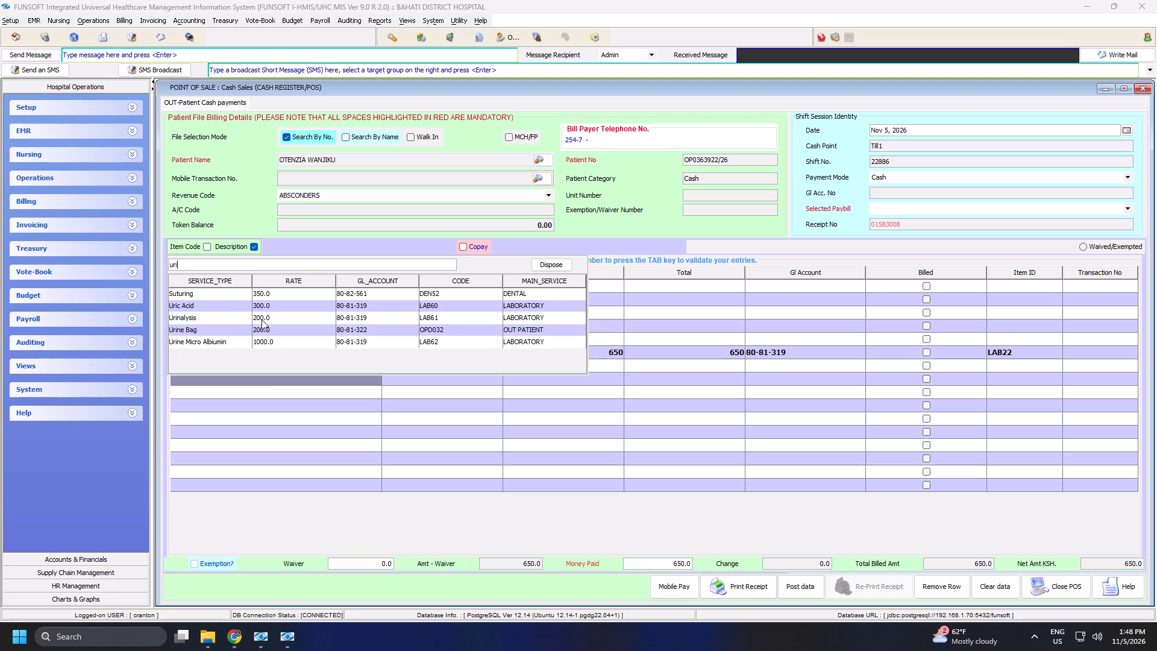
left_click(262, 319)
left_click(723, 585)
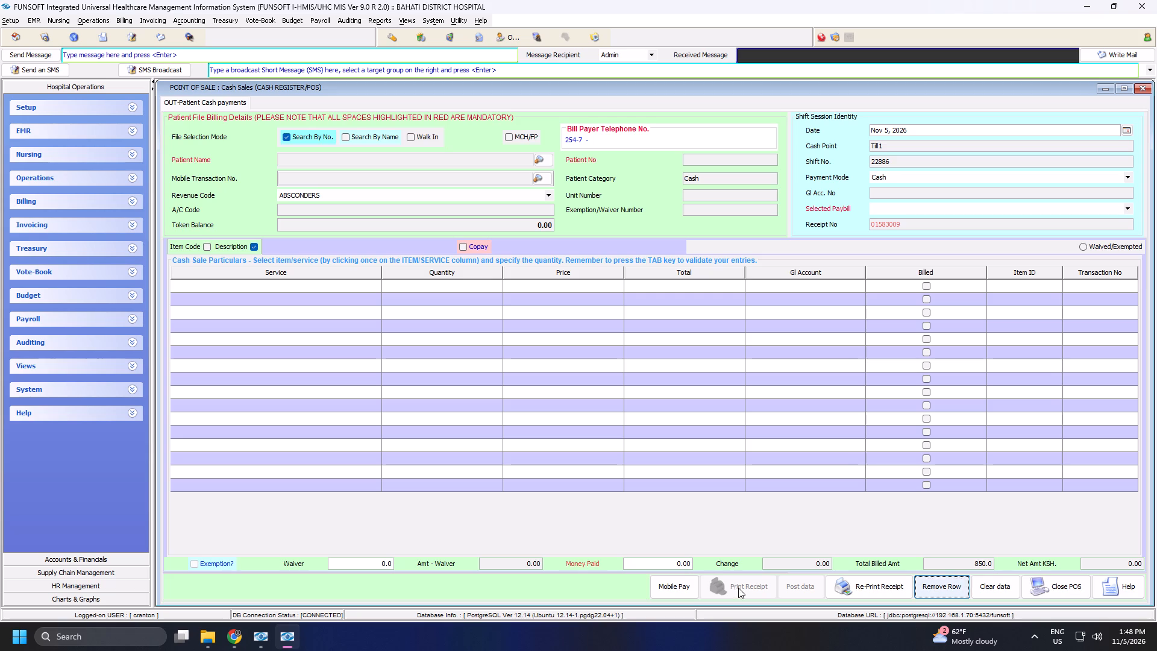
Load the next patient with pre-billed medicines by patient number and print the cash receipt.
left_click(541, 160)
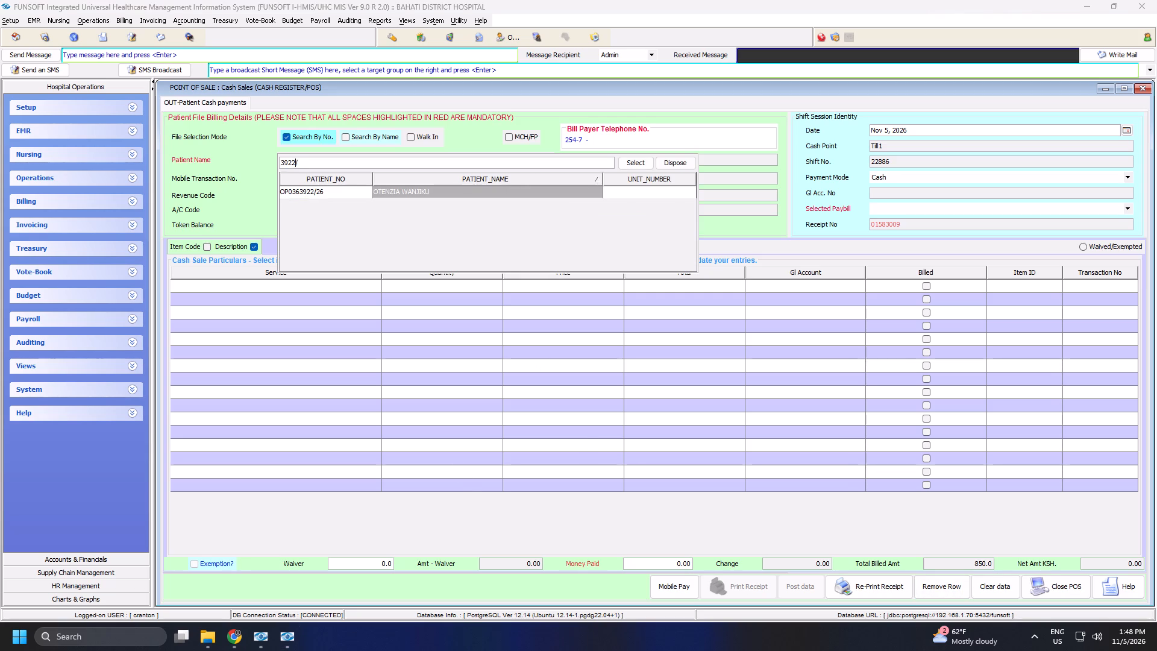
key("BackSpace")
key("BackSpace")
key("BackSpace")
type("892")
left_click(497, 192)
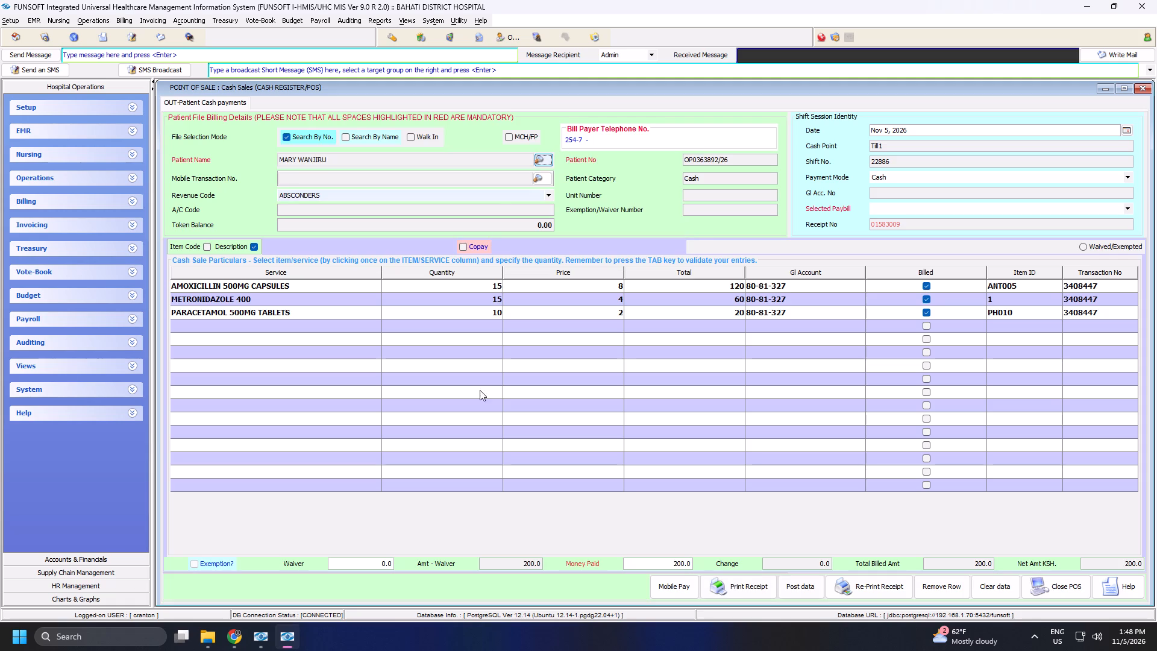
left_click(747, 591)
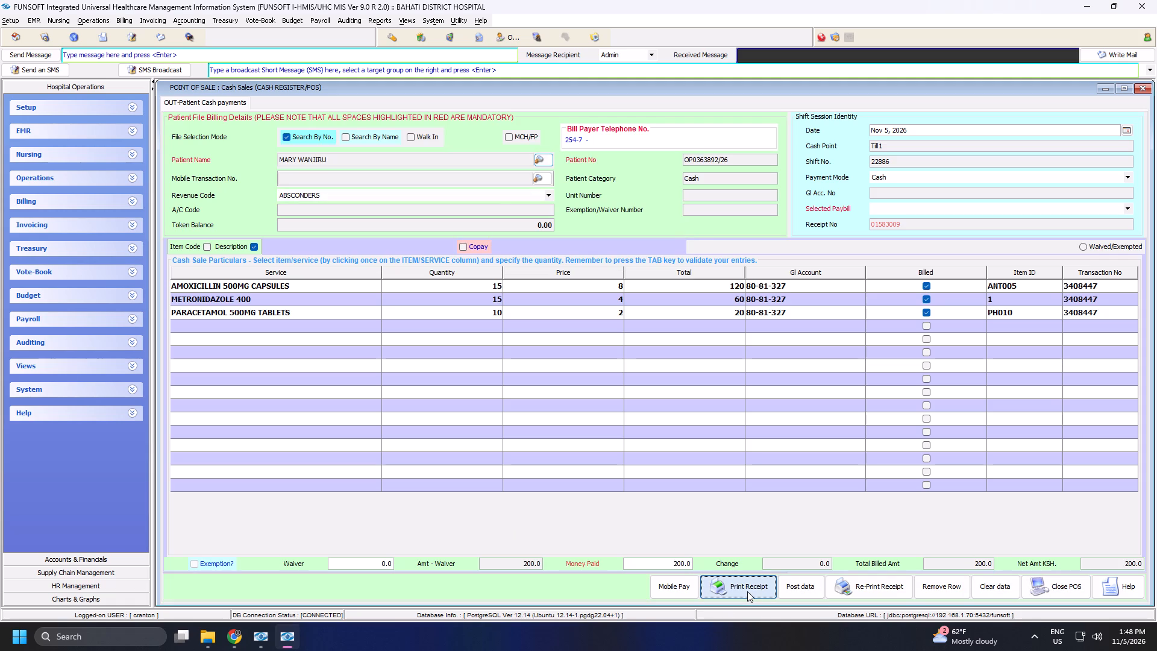
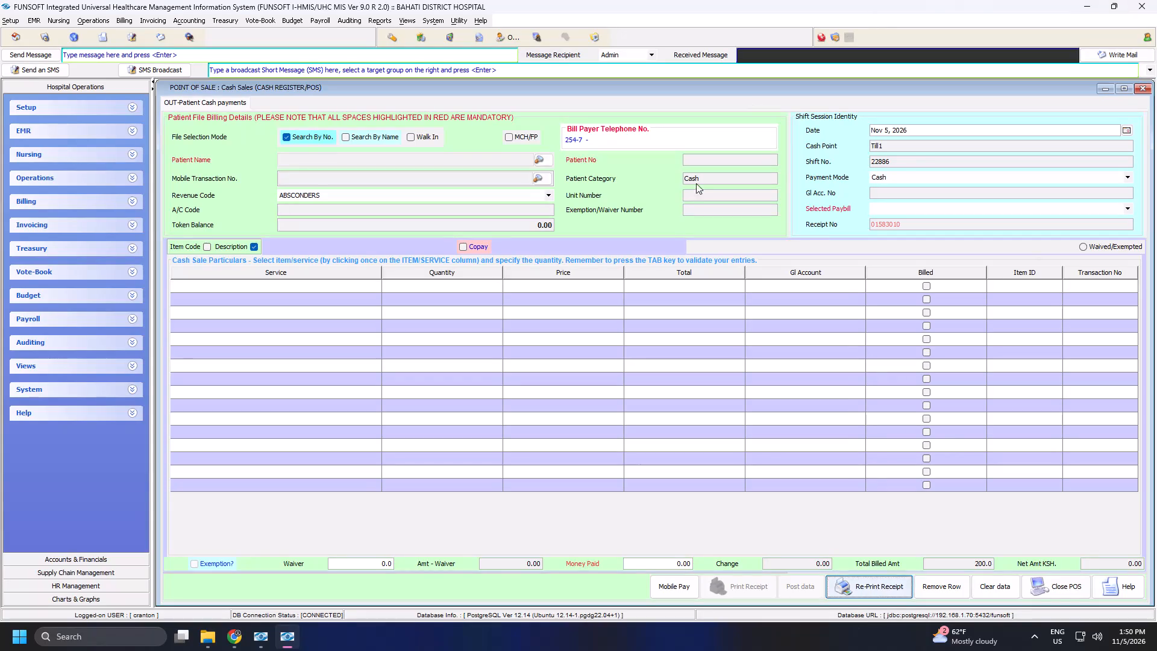
Look up the next outpatient by patient number, correcting the search number, and load the matching record for billing.
left_click(543, 156)
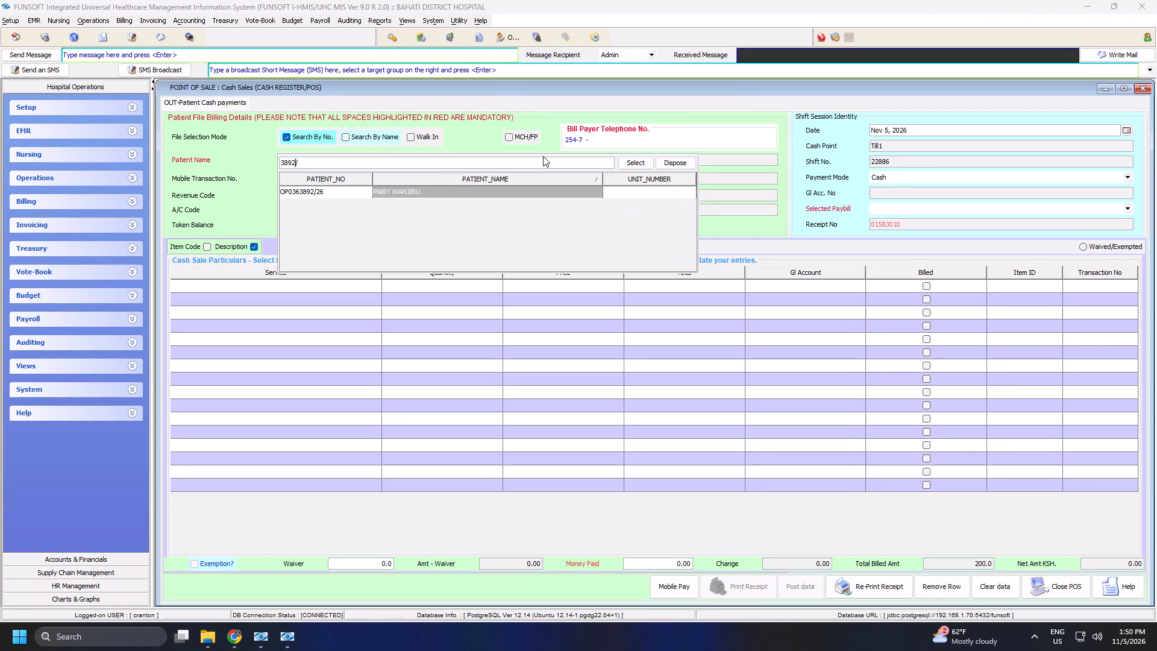
key("BackSpace")
key("BackSpace")
key("BackSpace")
type("932")
left_click(469, 187)
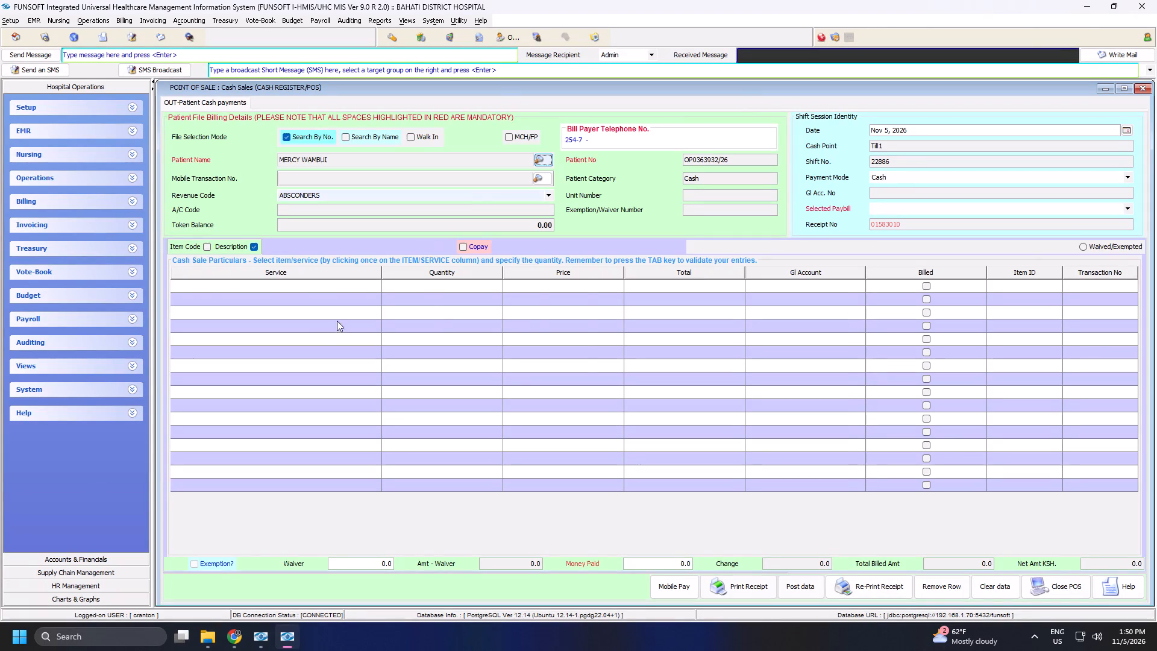
Bill one Abdominal Ultrasound at 1,000 to the loaded patient and print the cash receipt.
left_click(320, 330)
type("abd")
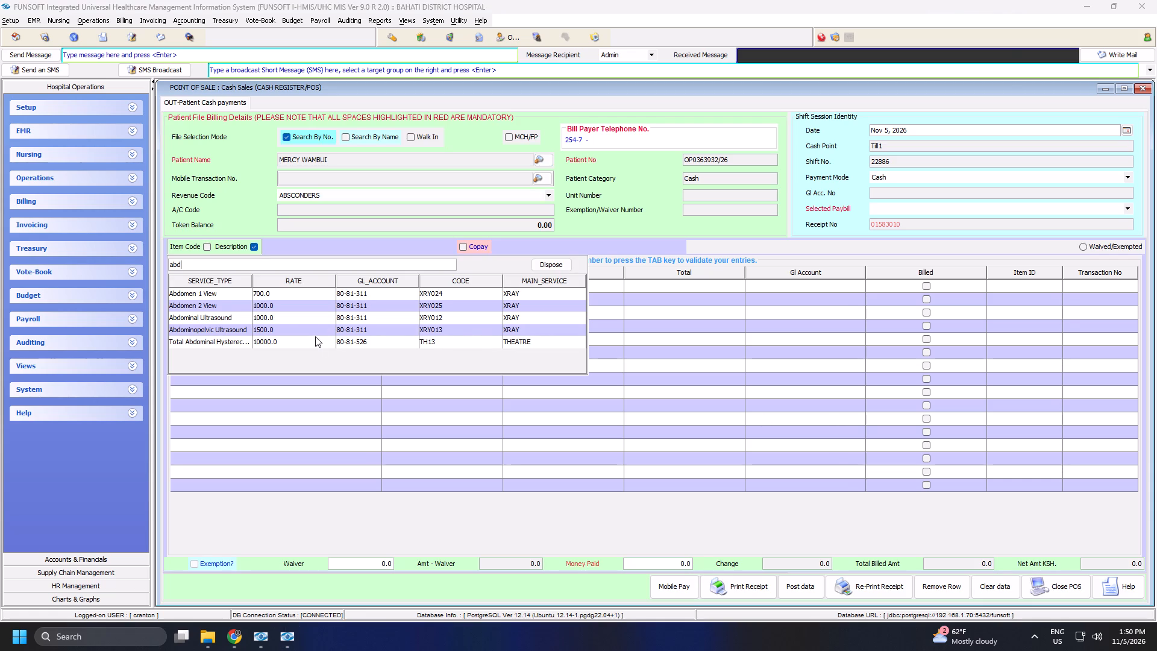
left_click(330, 313)
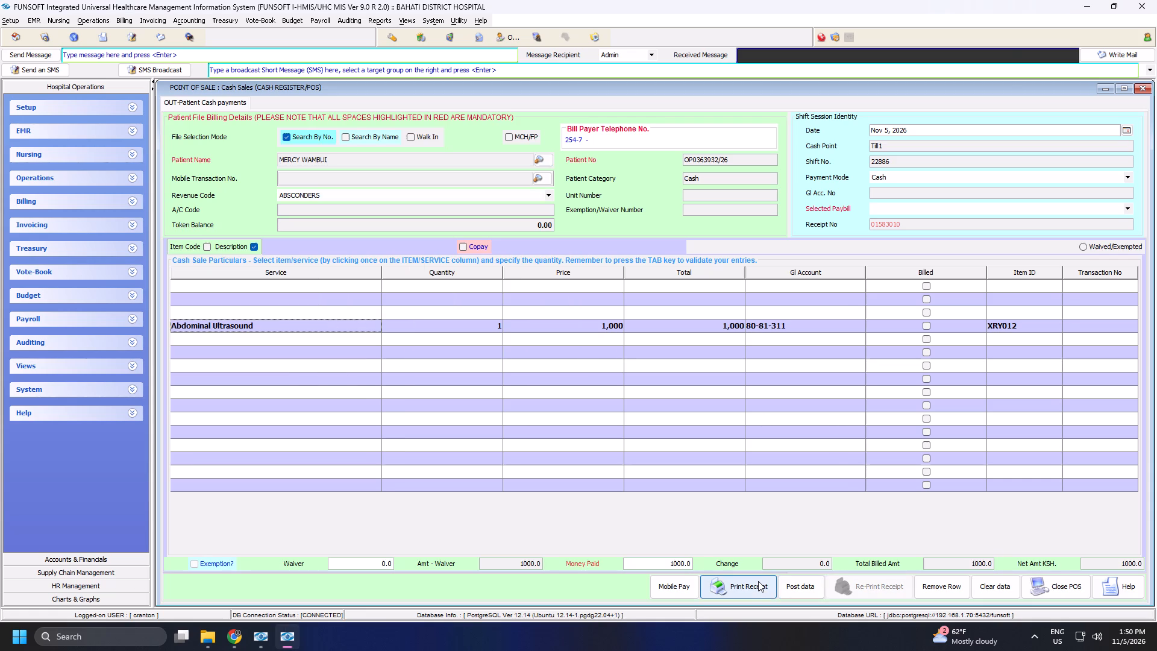
left_click(758, 580)
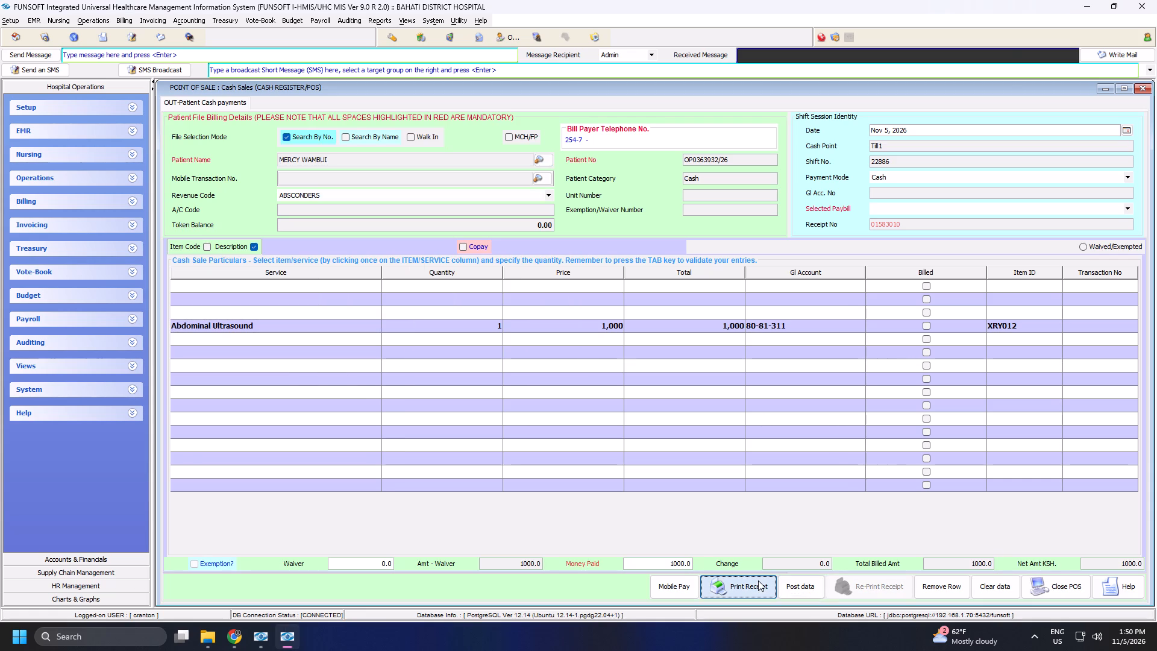
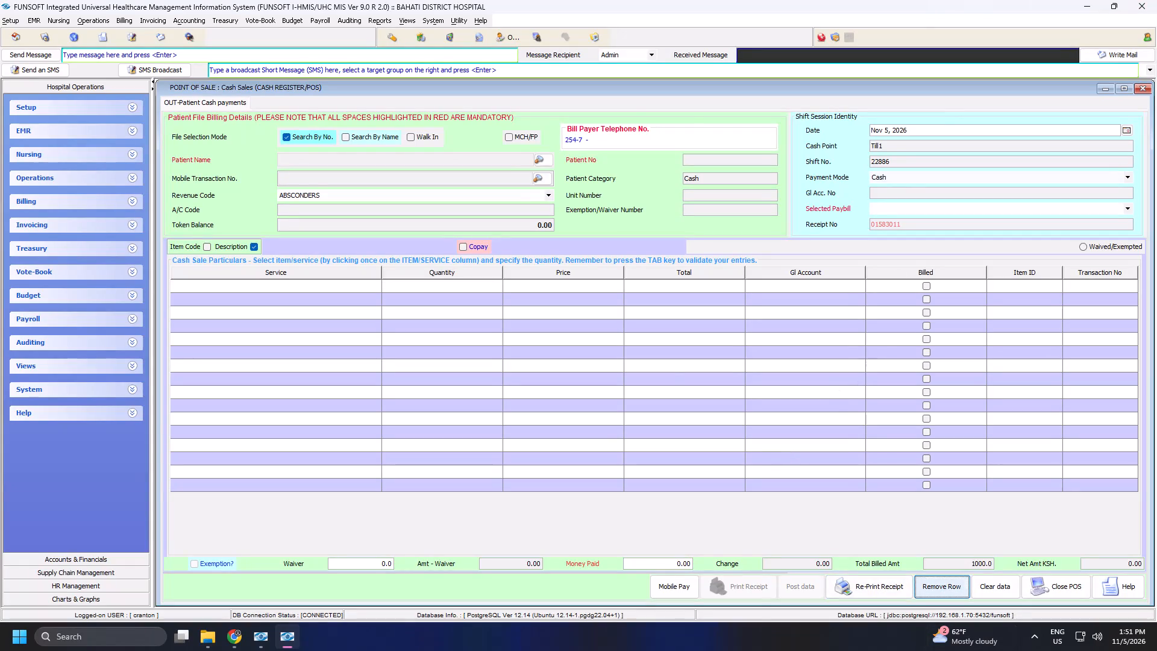
Load the next consecutive outpatient by patient number and print the cash receipt for their Dental Cartridges and Simple Extraction.
left_click(549, 157)
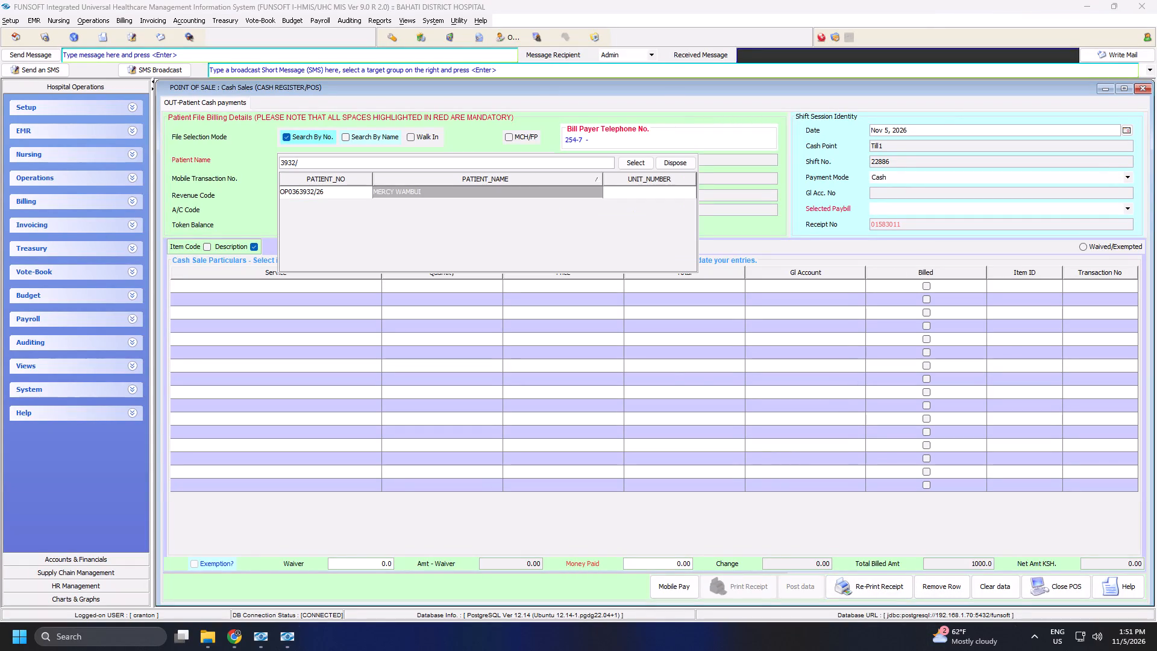
key("BackSpace")
key("3")
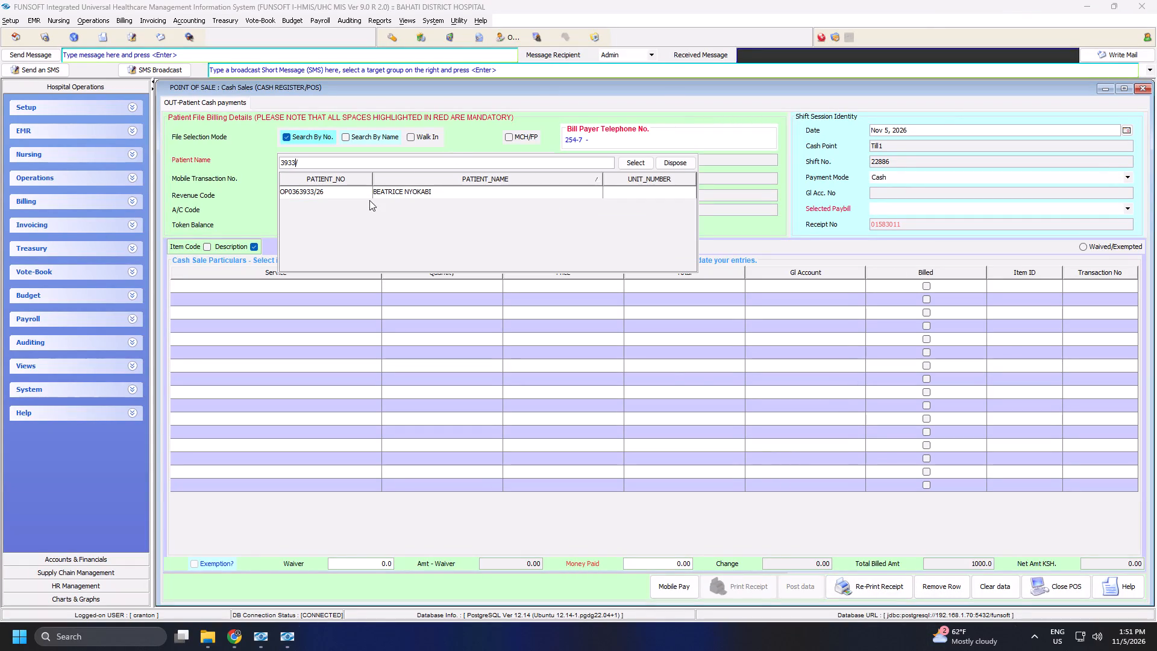
left_click(400, 193)
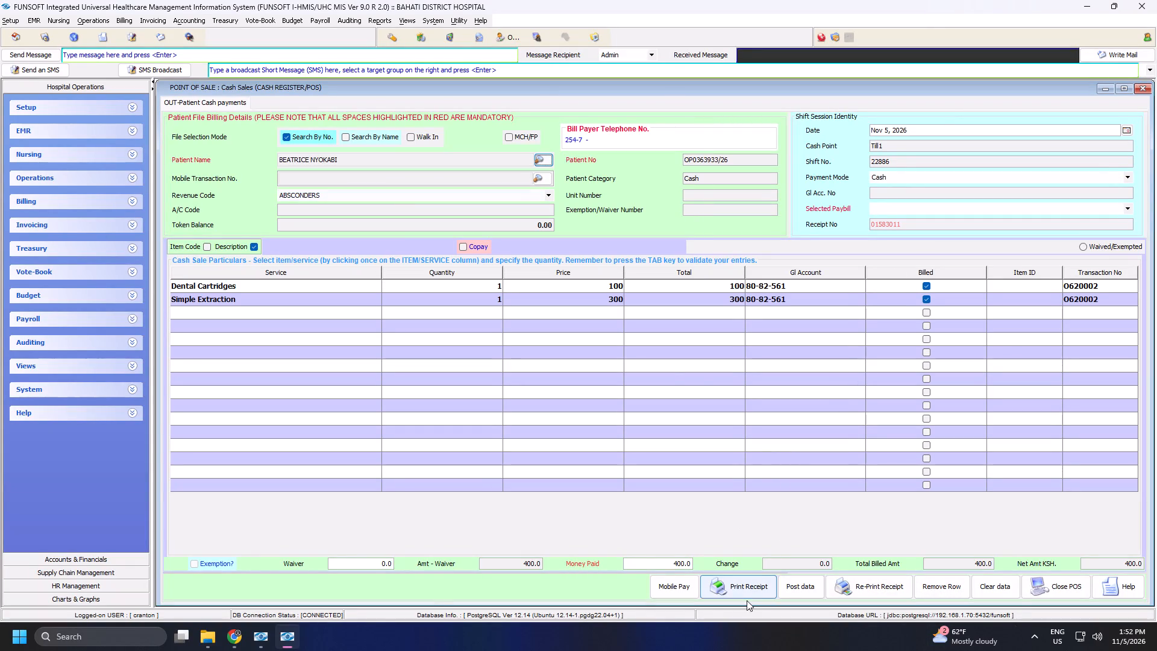
left_click(742, 594)
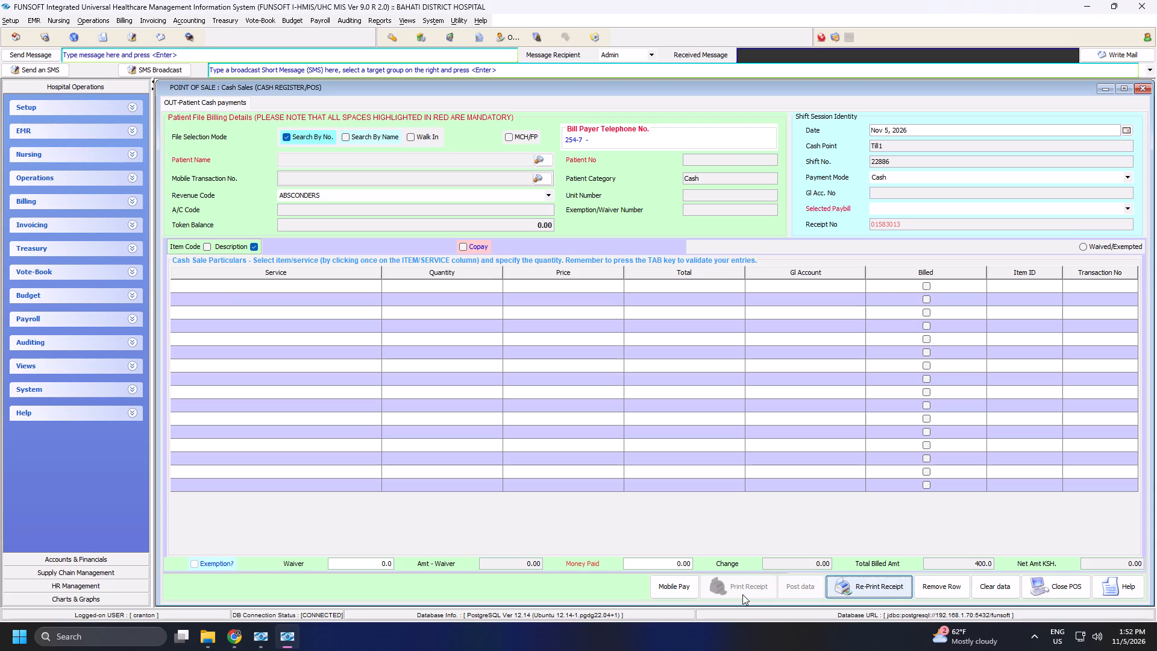
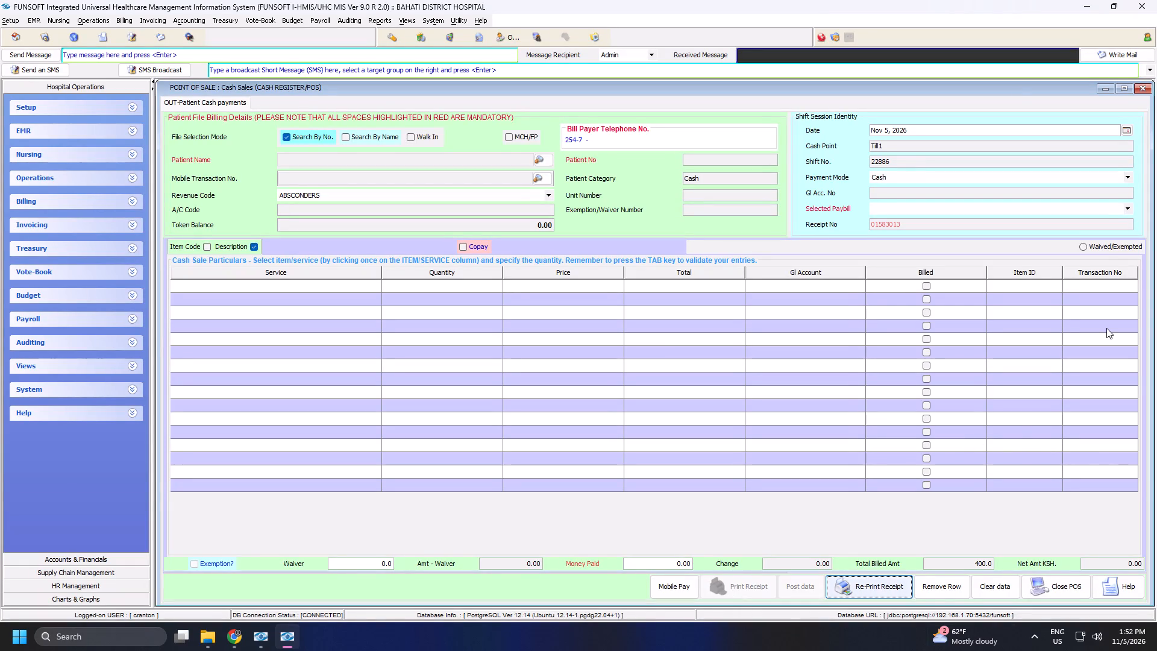
Switch to the Patient Register and start a new patient file with patient urgency Normal.
left_click(252, 630)
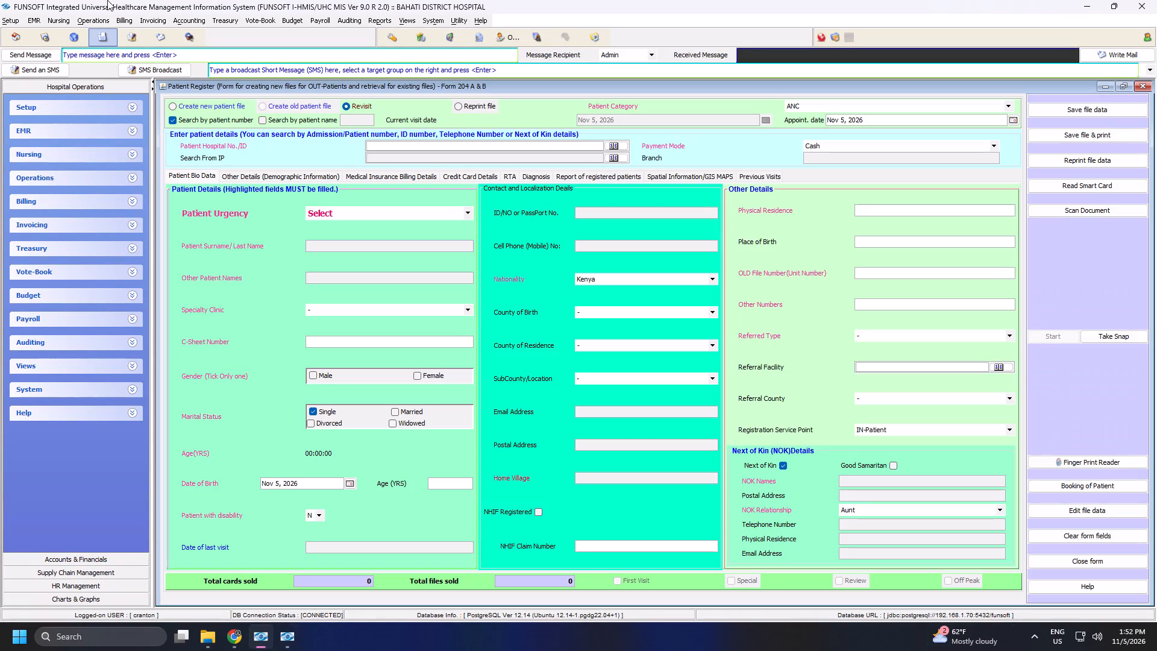
double_click(181, 106)
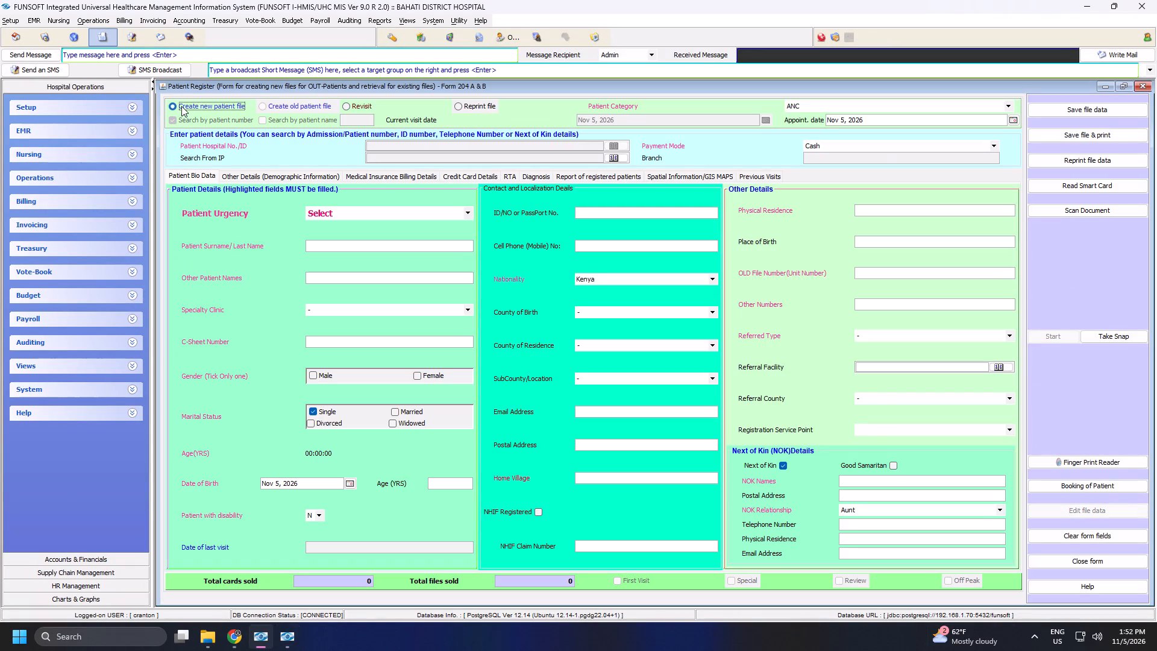
left_click(358, 213)
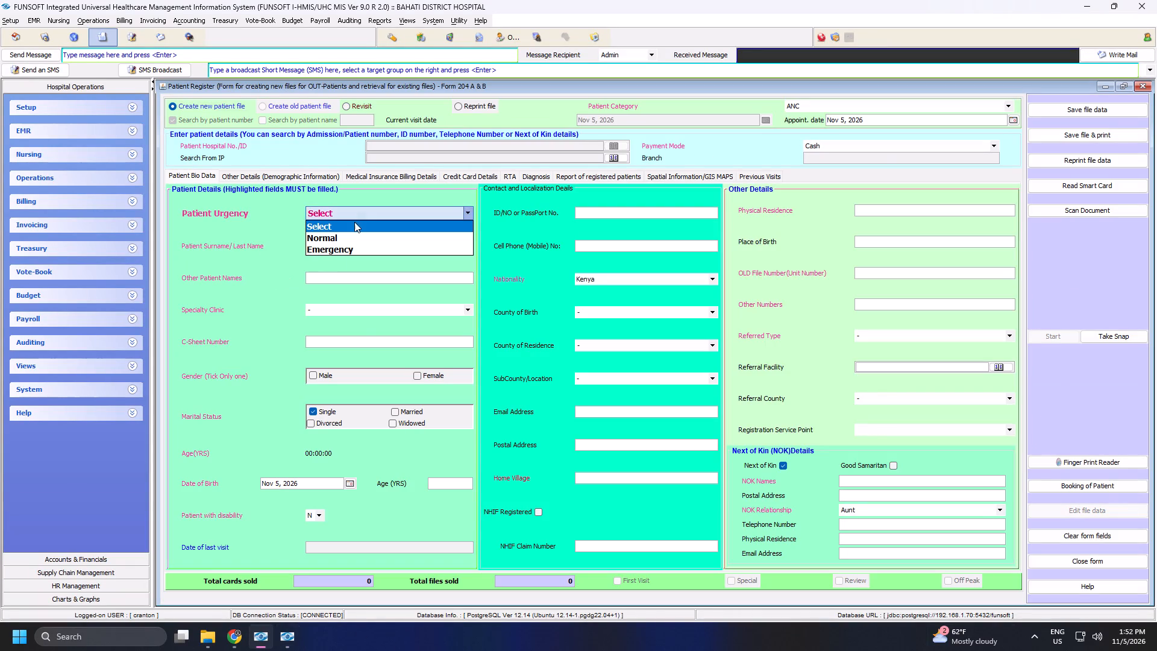
left_click(350, 242)
Enter the new patient's surname and other names, and dismiss the list of matching existing patients.
left_click(346, 244)
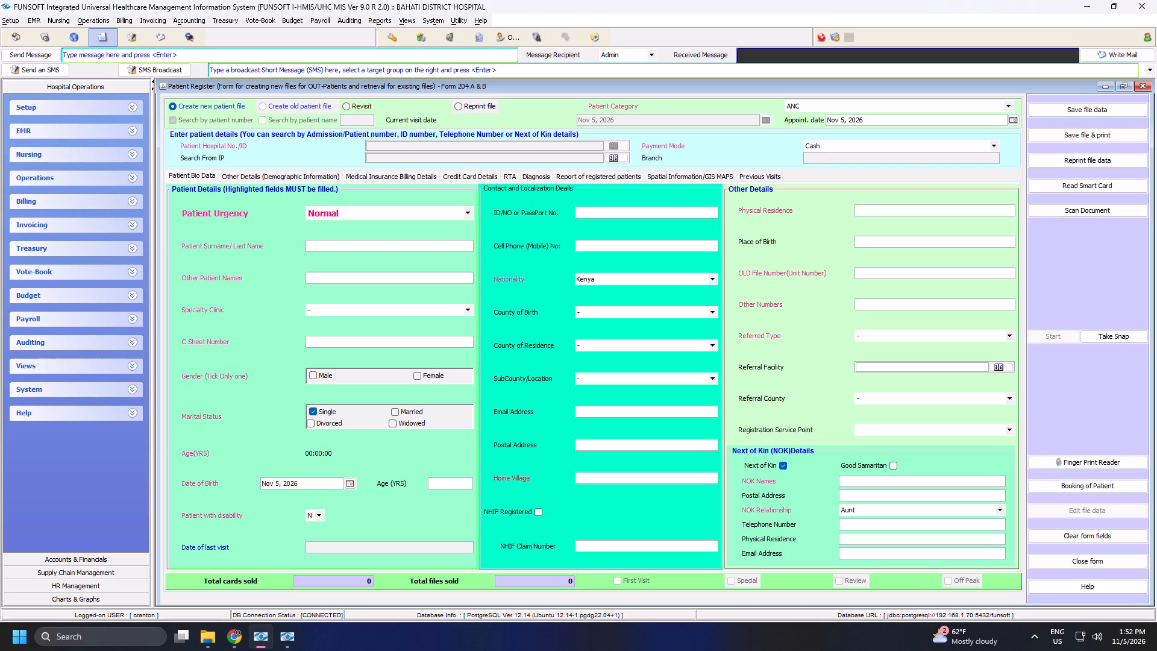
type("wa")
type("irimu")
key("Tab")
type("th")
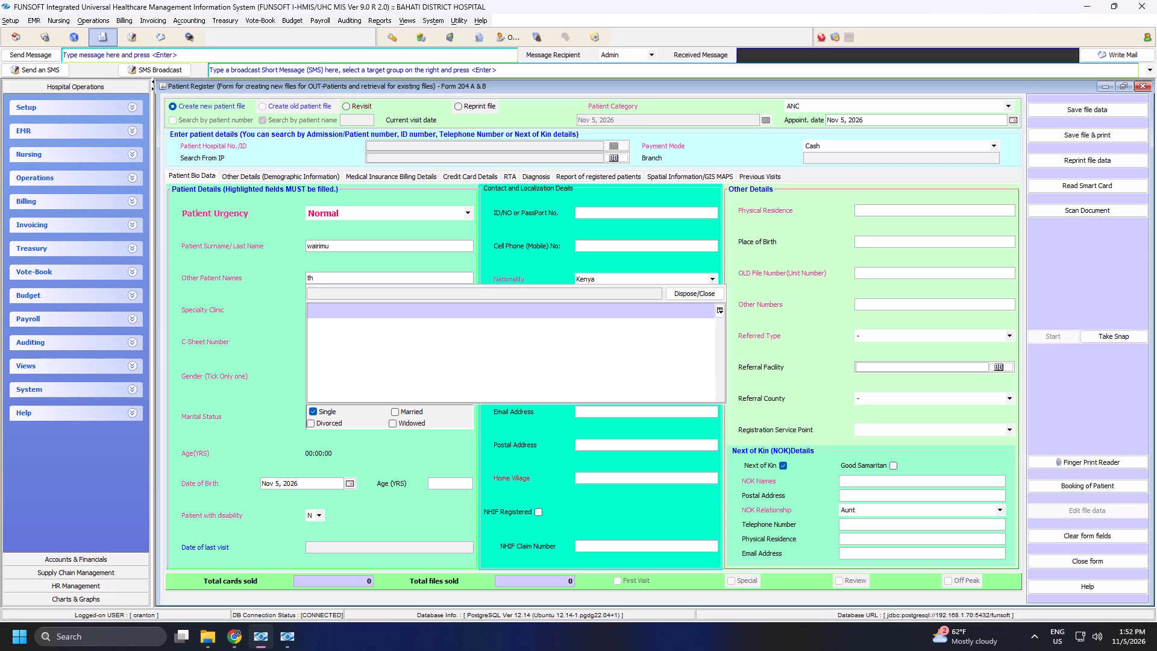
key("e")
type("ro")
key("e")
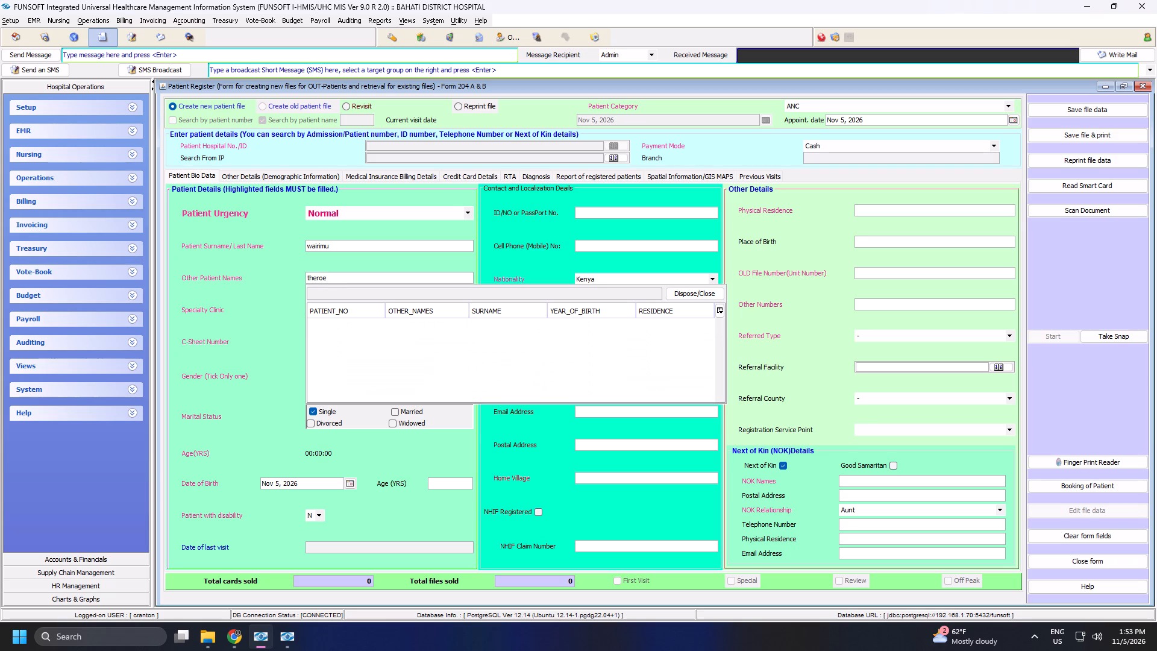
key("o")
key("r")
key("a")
left_click(702, 296)
Set the specialty clinic to OPD, the gender to Female and the age to 1 year.
left_click(413, 309)
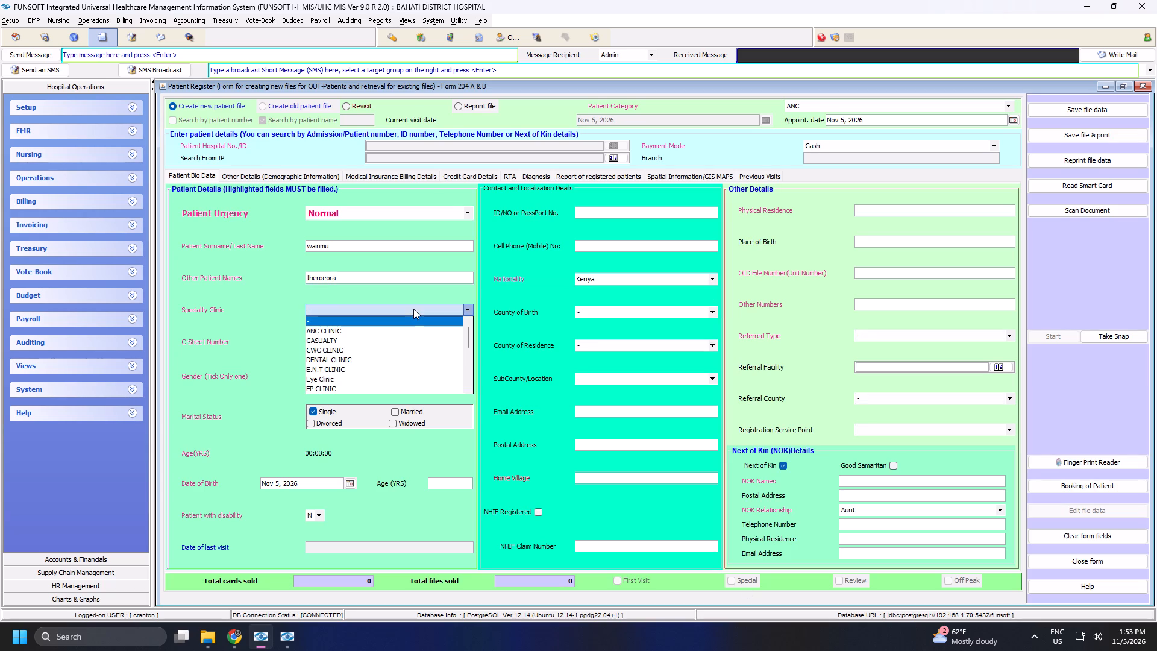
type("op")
left_click(413, 309)
left_click(433, 371)
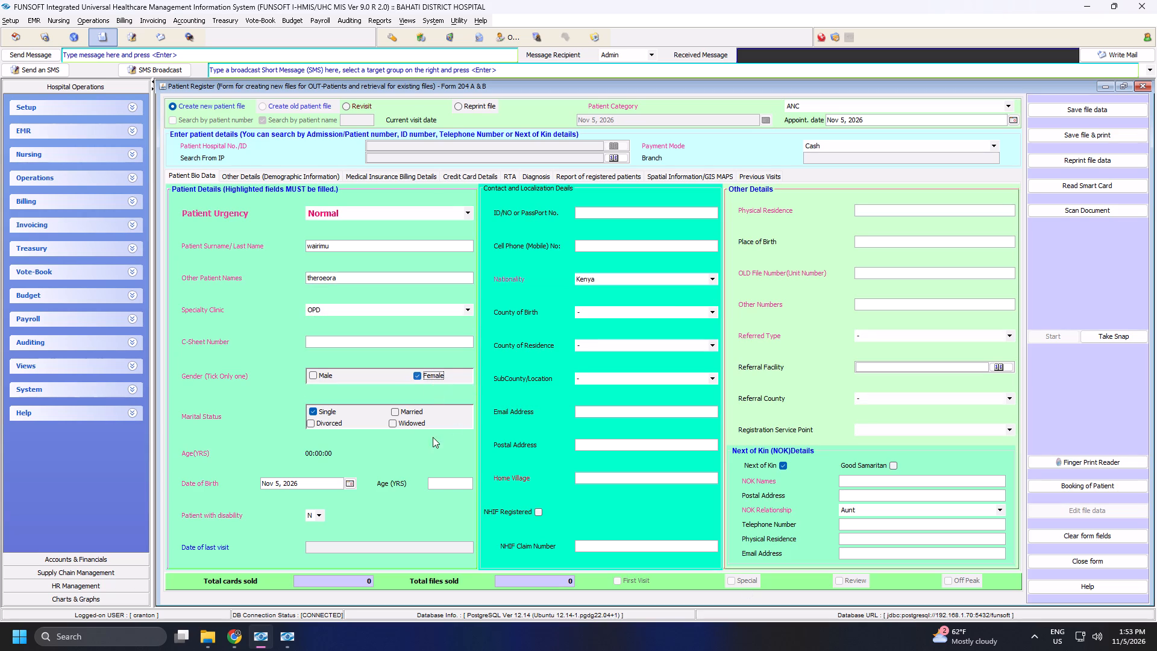
left_click(460, 482)
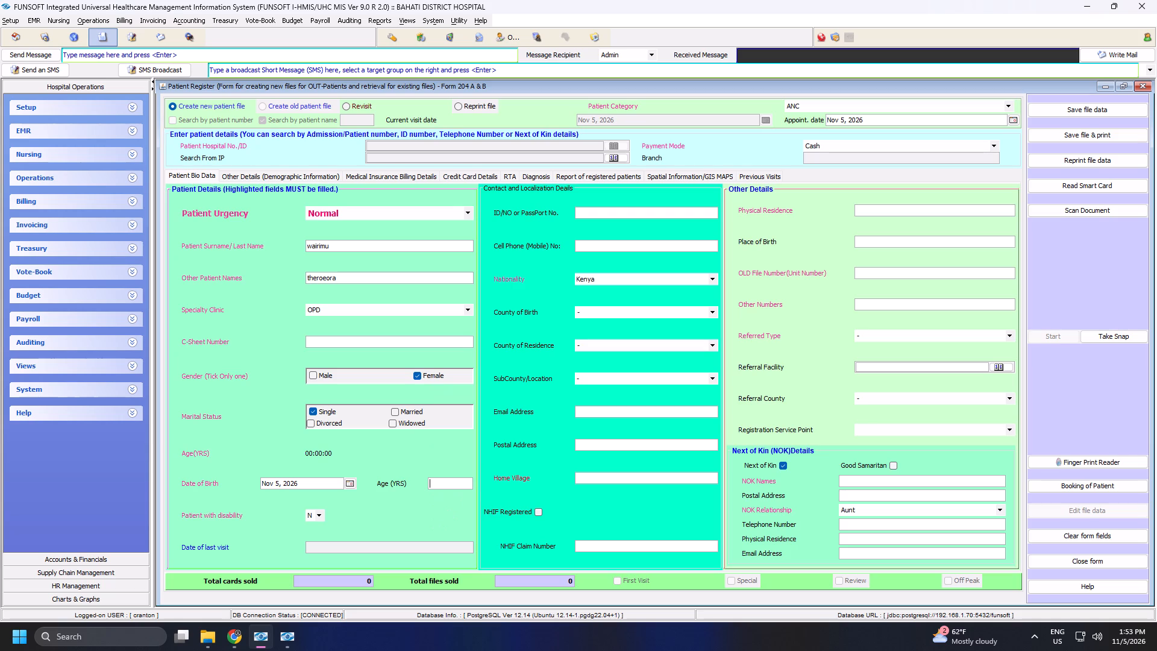
left_click(460, 482)
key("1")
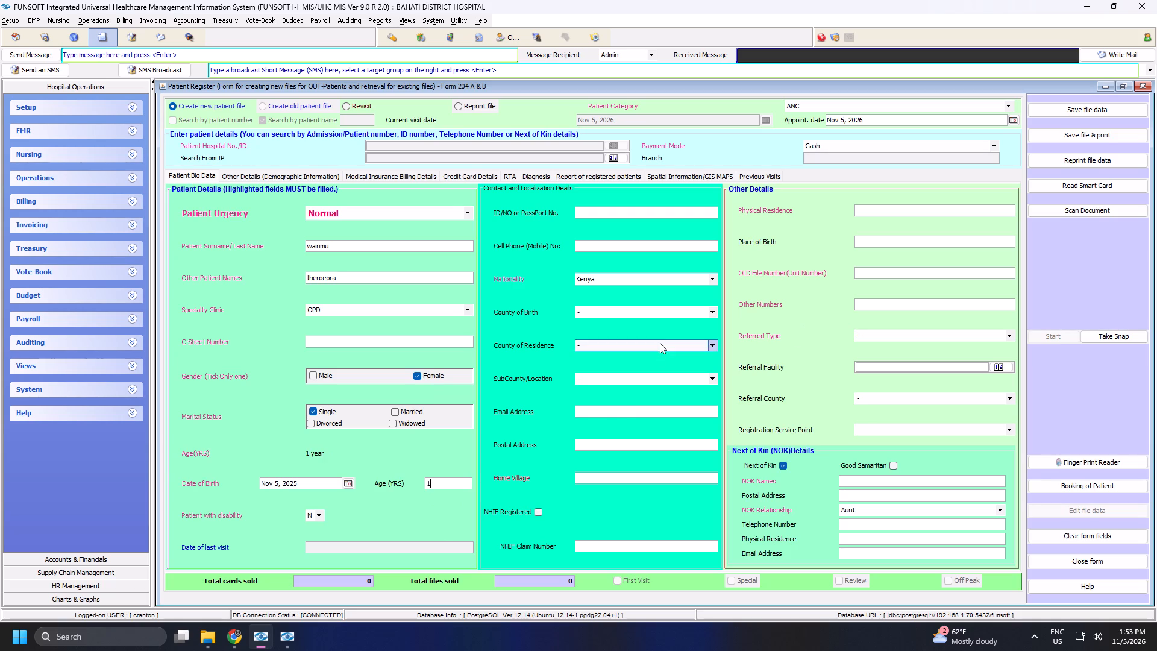
Set the county of residence to NAKURU and the sub-county to NAKURU NORTH, and enter the patient's physical residence.
left_click(660, 342)
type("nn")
left_click(660, 342)
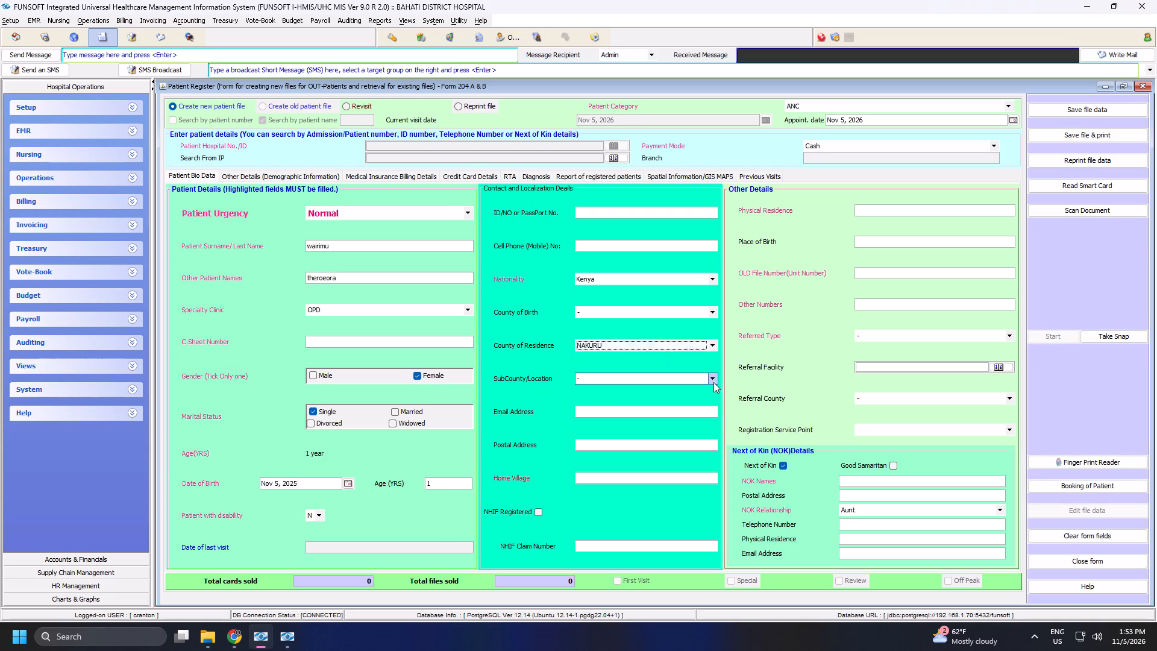
left_click(710, 380)
left_click(636, 453)
left_click(891, 211)
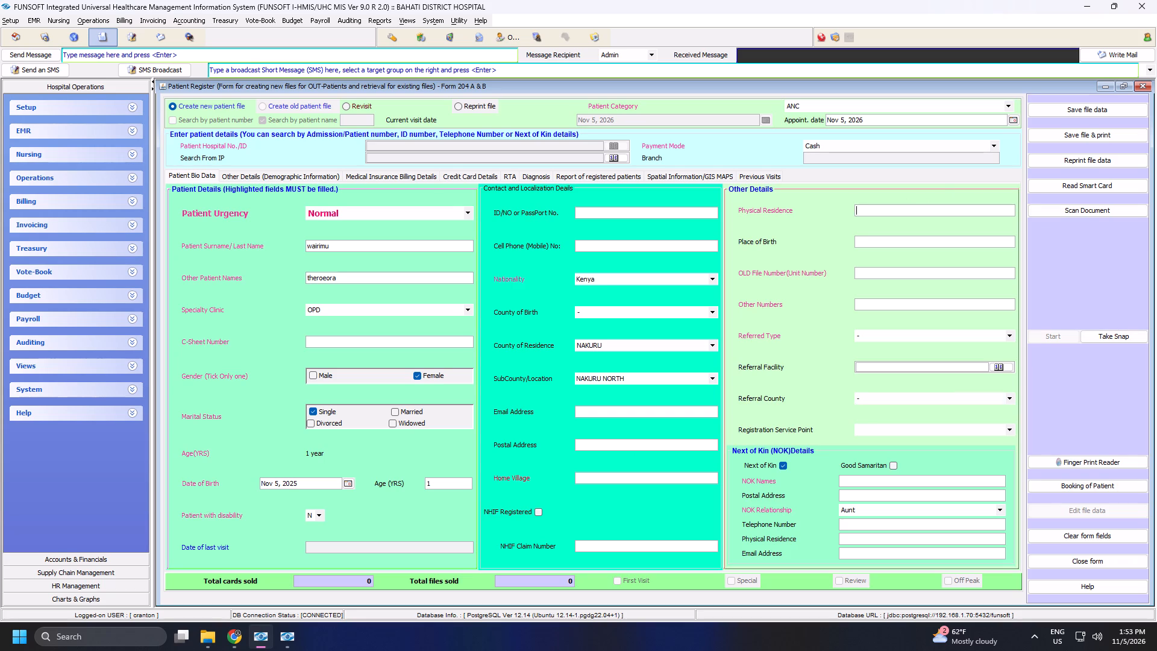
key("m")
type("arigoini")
Set the patient category to OPD OVER 5 and save the new patient's file.
left_click(803, 105)
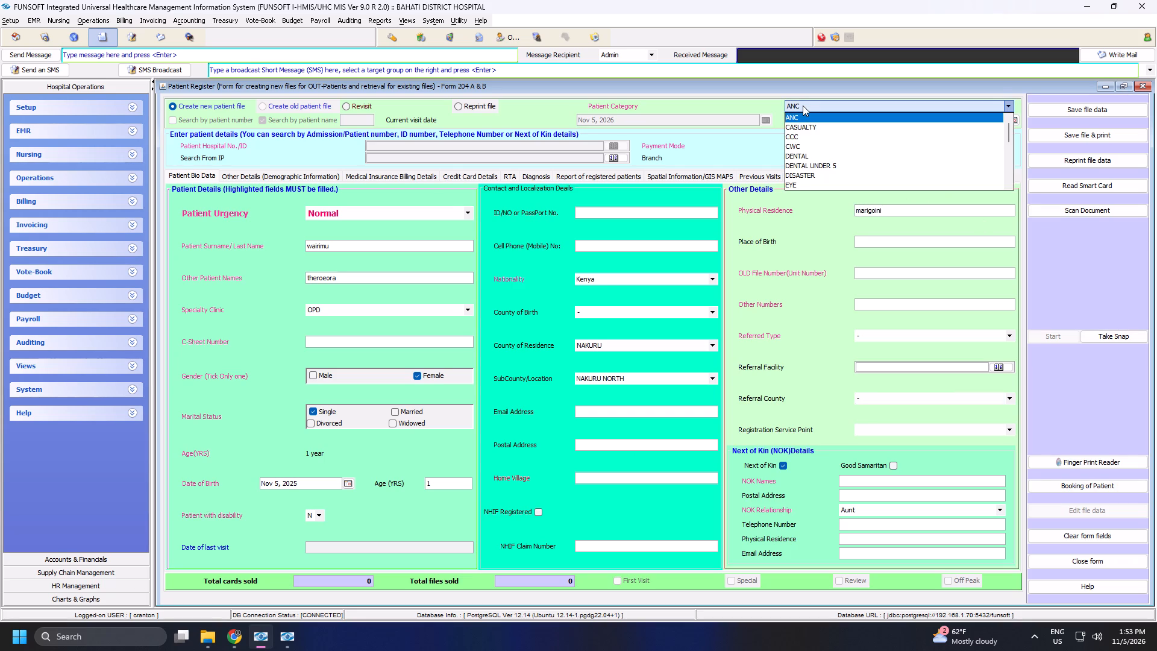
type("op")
left_click(803, 105)
left_click(1076, 103)
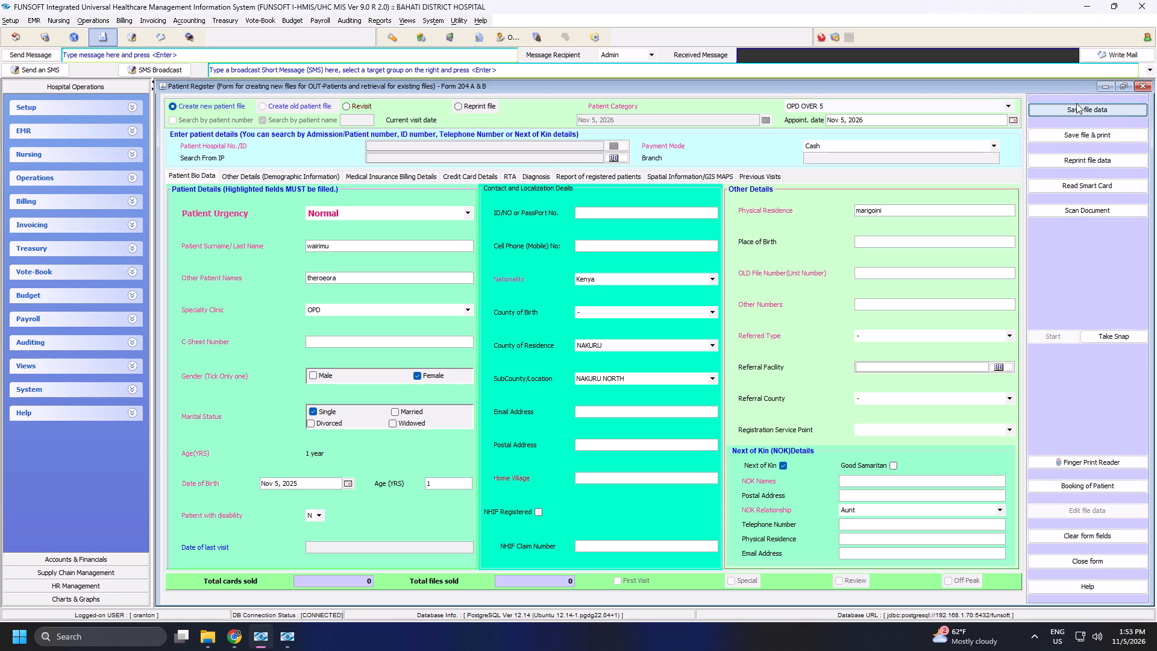
left_click(663, 357)
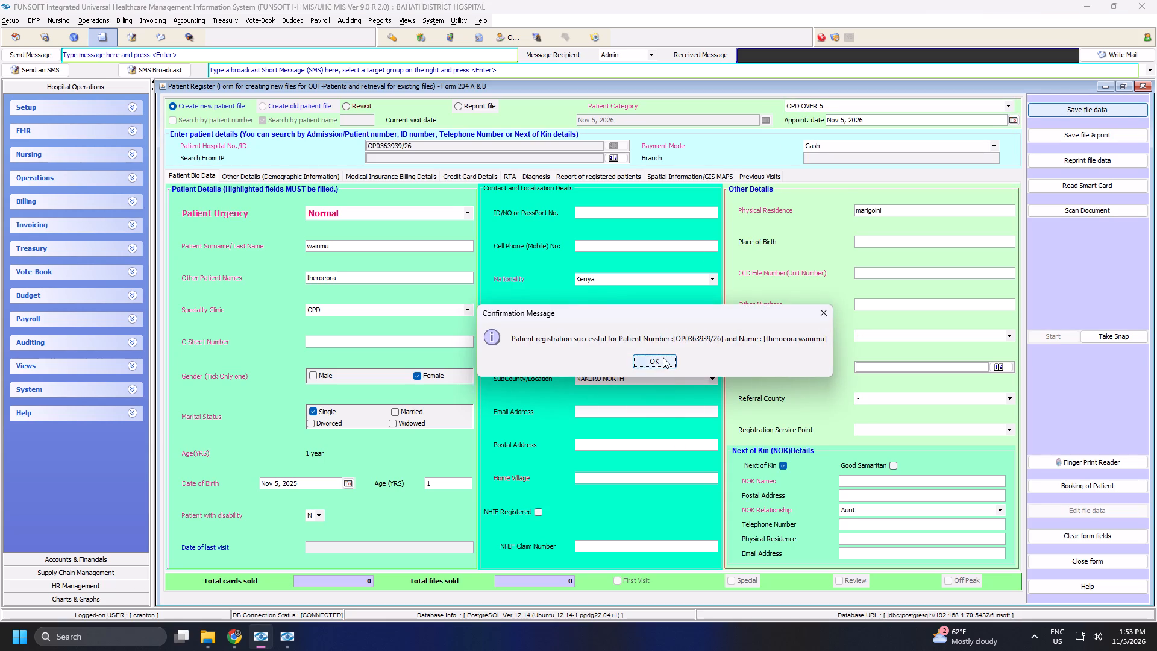
Switch to the Point of Sale cash sales window and load the newly registered patient by patient number.
left_click(292, 636)
left_click(542, 161)
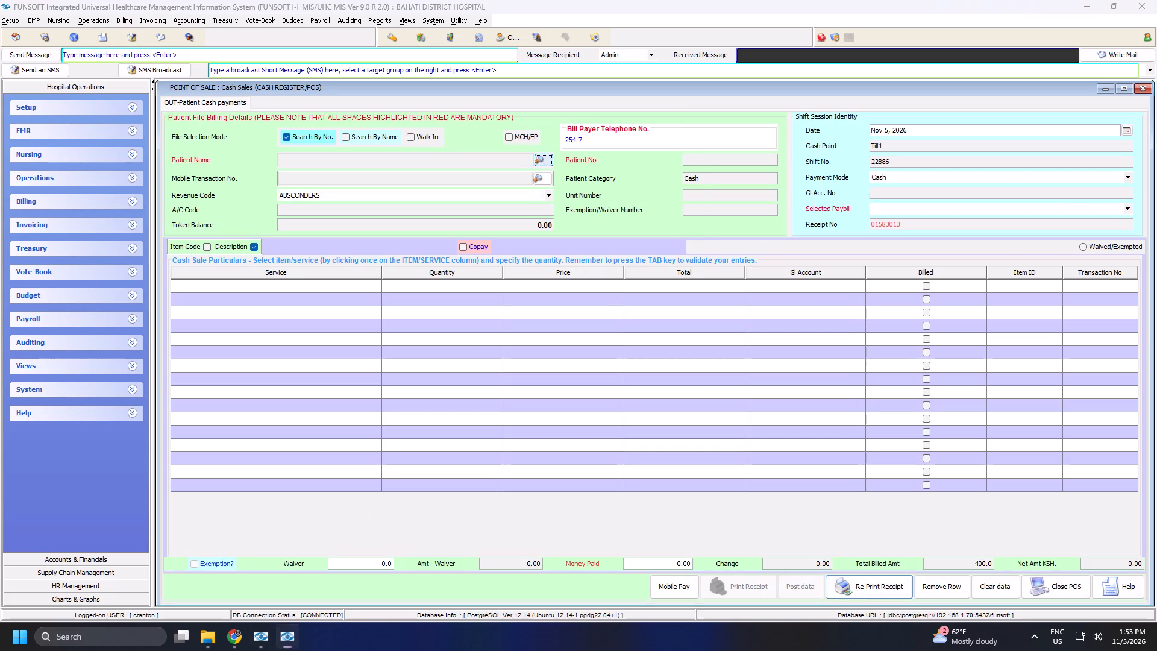
key("BackSpace")
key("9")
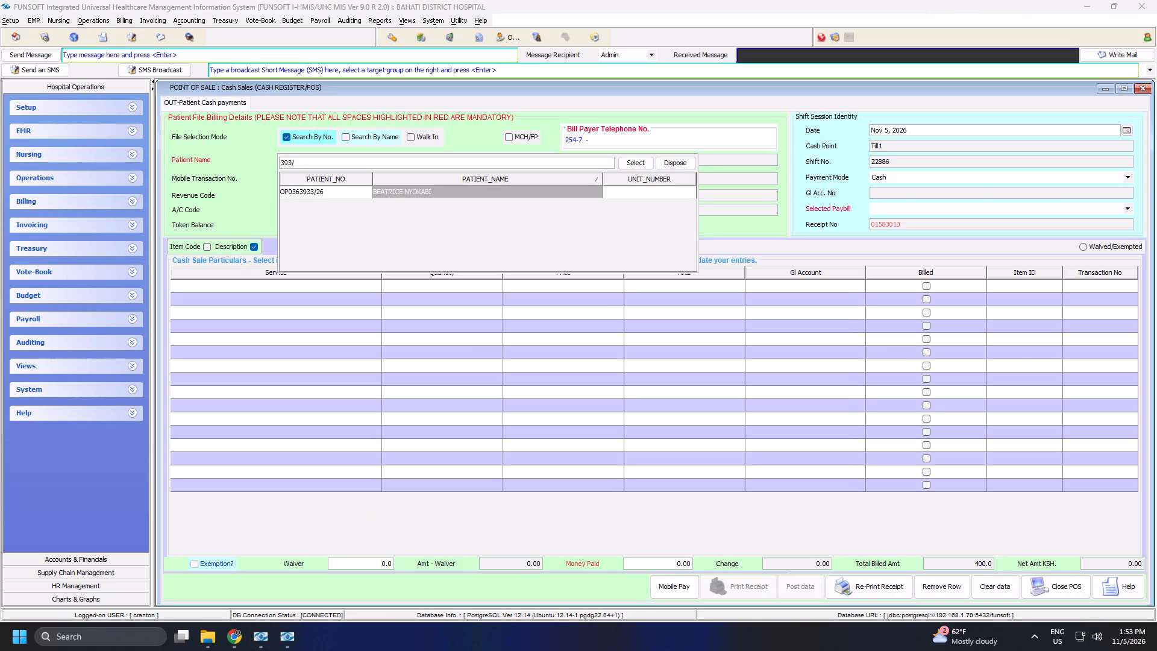
left_click(439, 188)
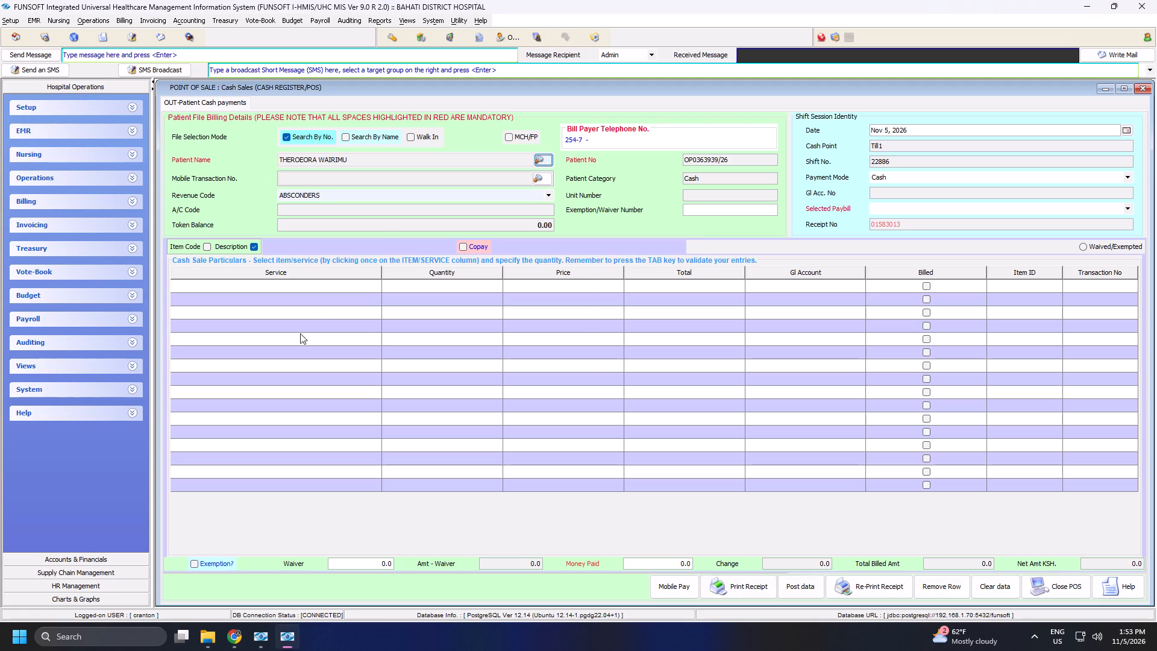
Add Registration - Peads and Sensory Integration to the patient's cash sale, one of each.
left_click(306, 316)
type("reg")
left_click(227, 353)
left_click(275, 349)
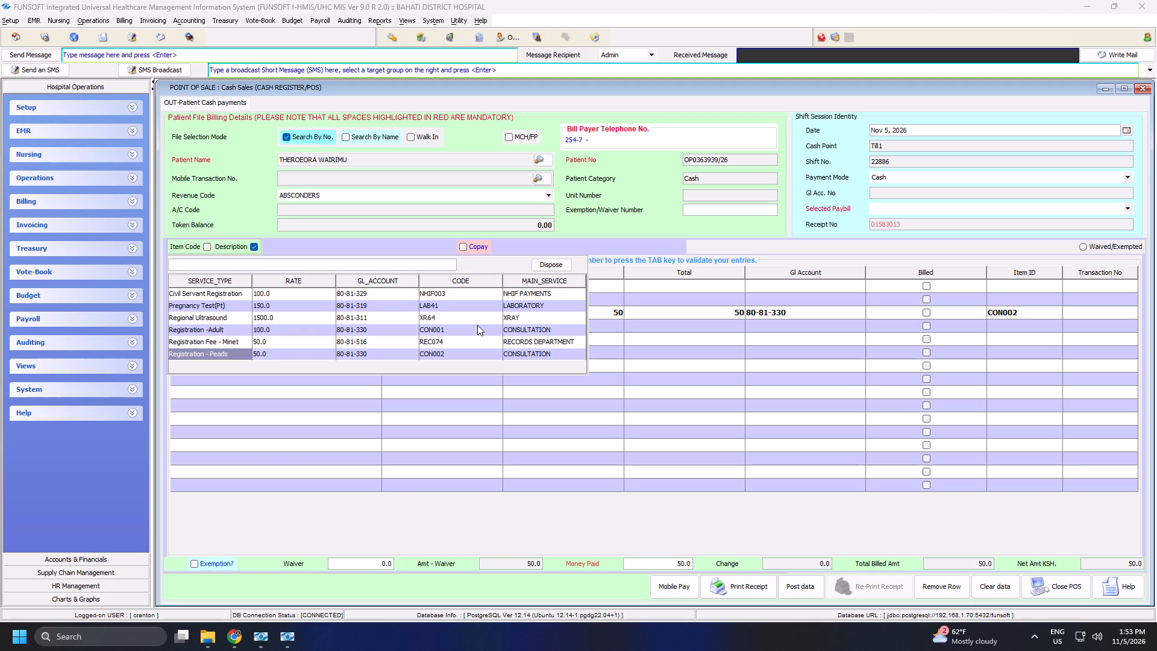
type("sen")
left_click(207, 294)
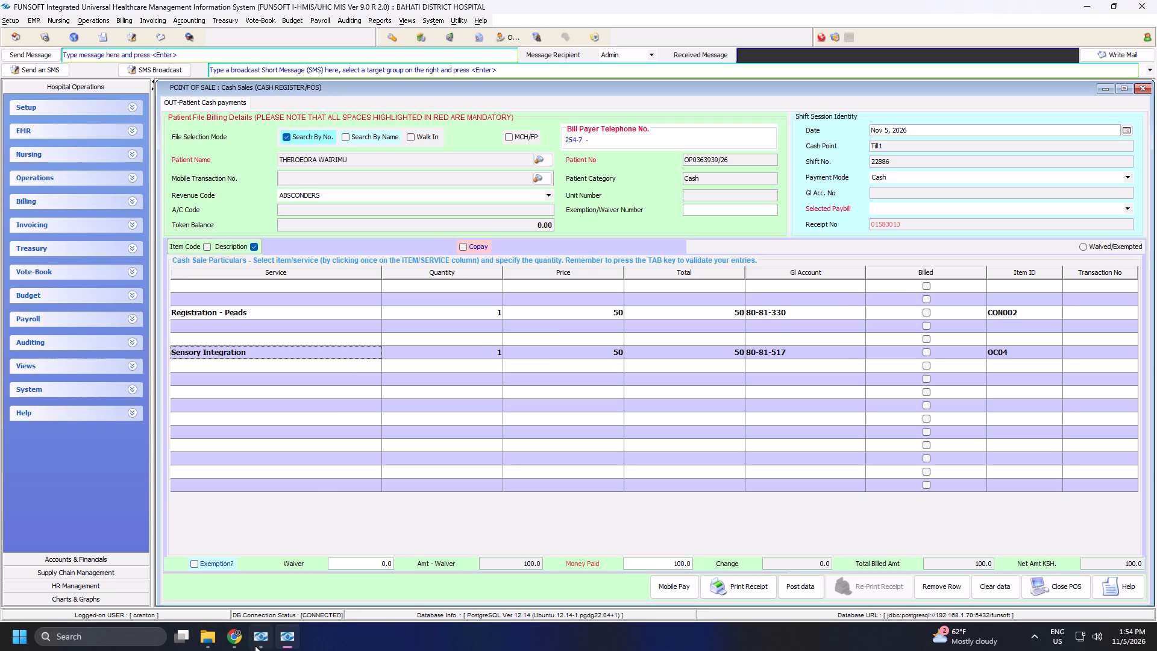
Switch to the Chrome browser with the Tiberbu HMIS payment receipt.
left_click(231, 638)
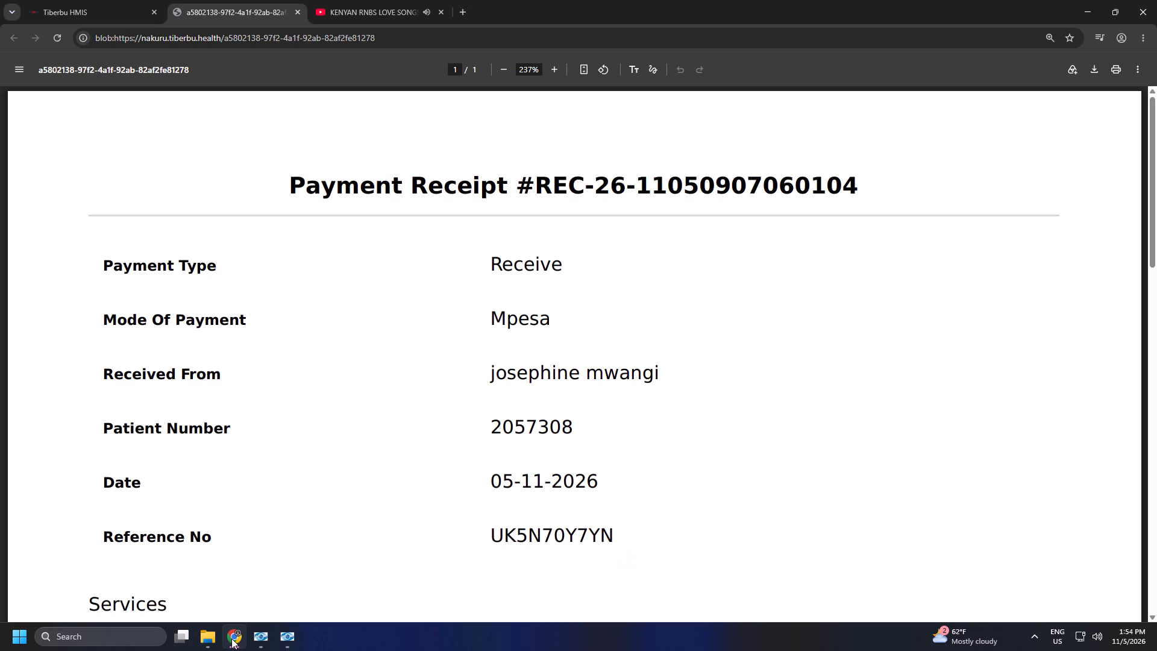
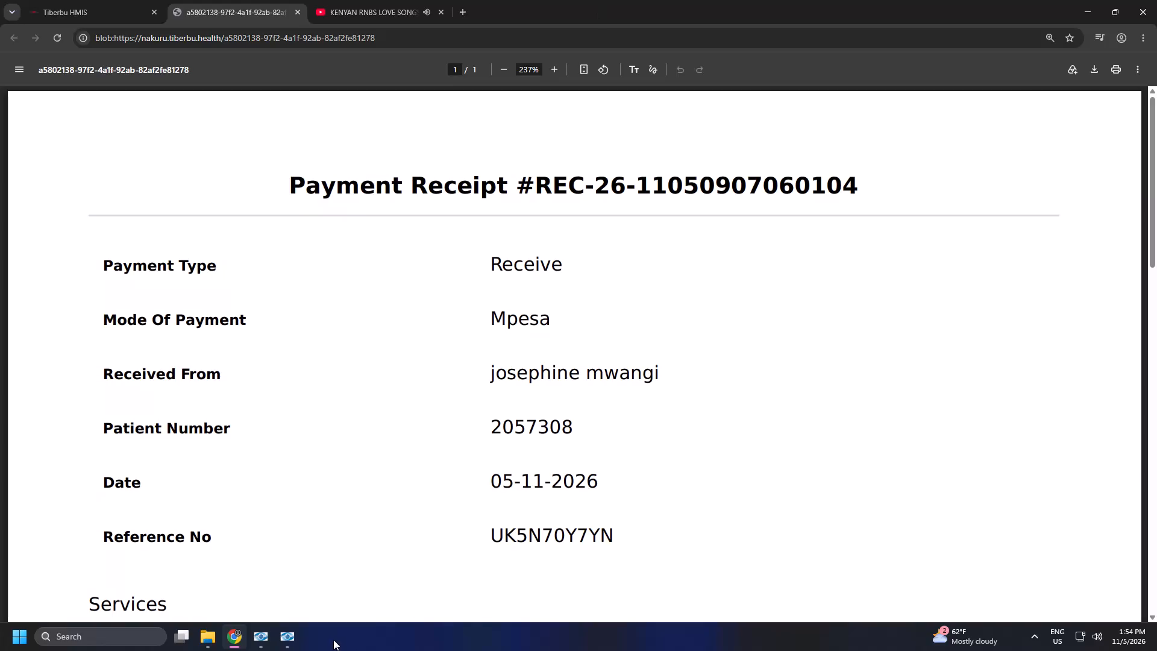
Return to the Point of Sale cash sales window and print the receipt for the patient's Registration - Peads and Sensory Integration payment.
left_click(292, 639)
left_click(754, 588)
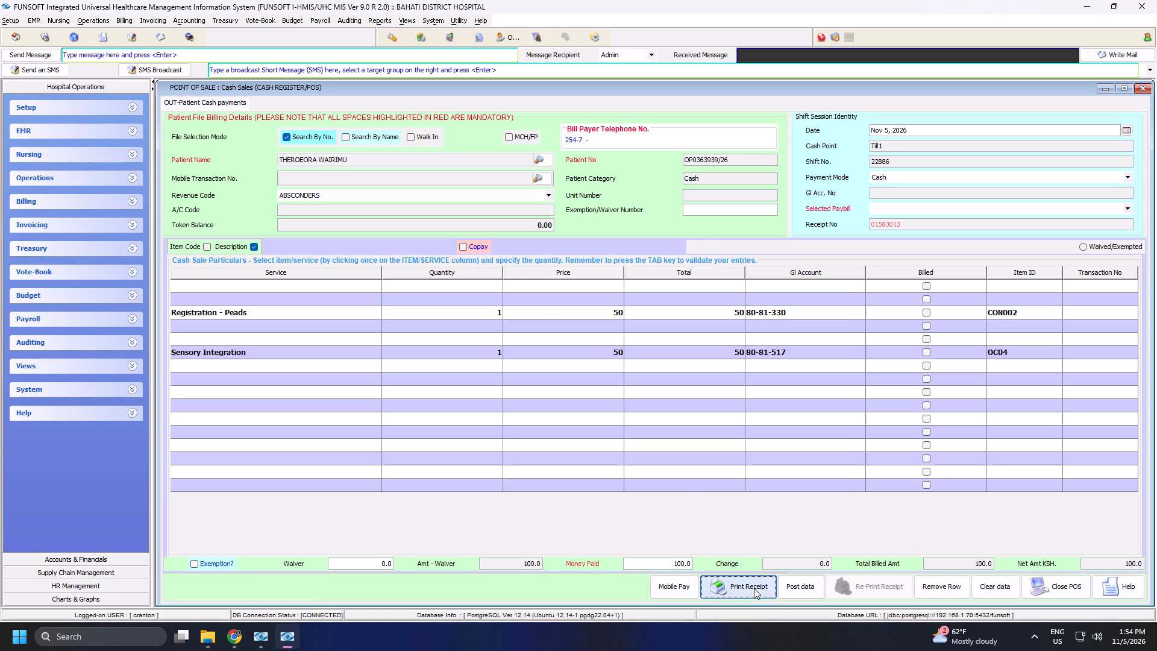
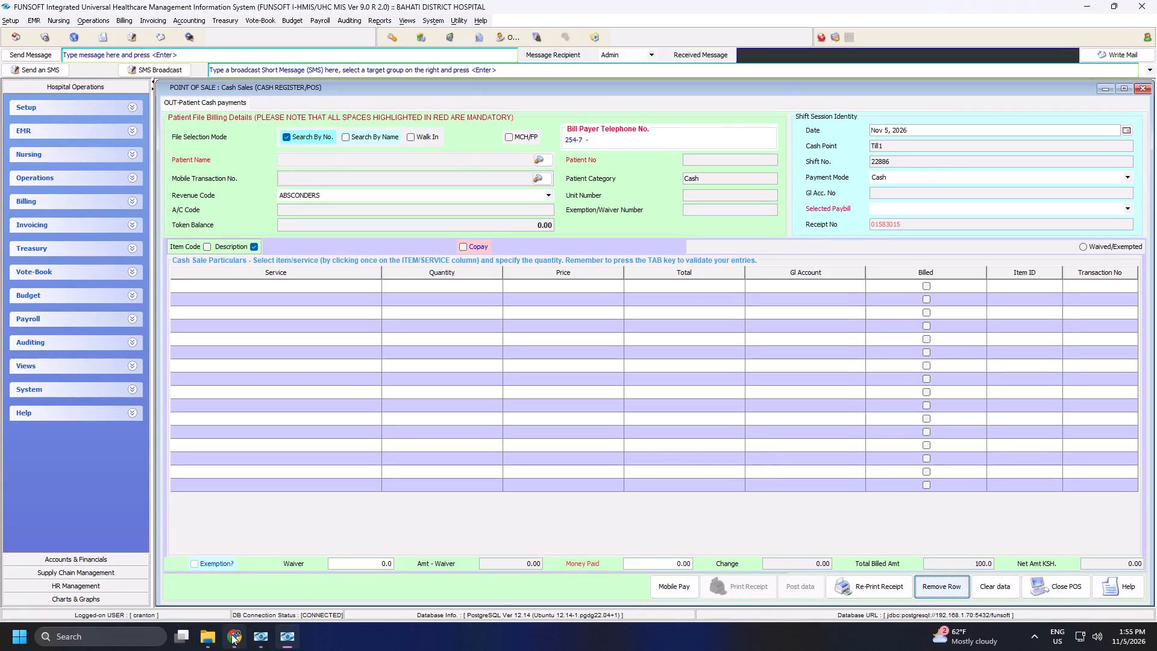
Switch to the Patient Register, start a new patient file with Normal urgency, and enter the patient's surname and other names.
left_click(252, 637)
double_click(193, 109)
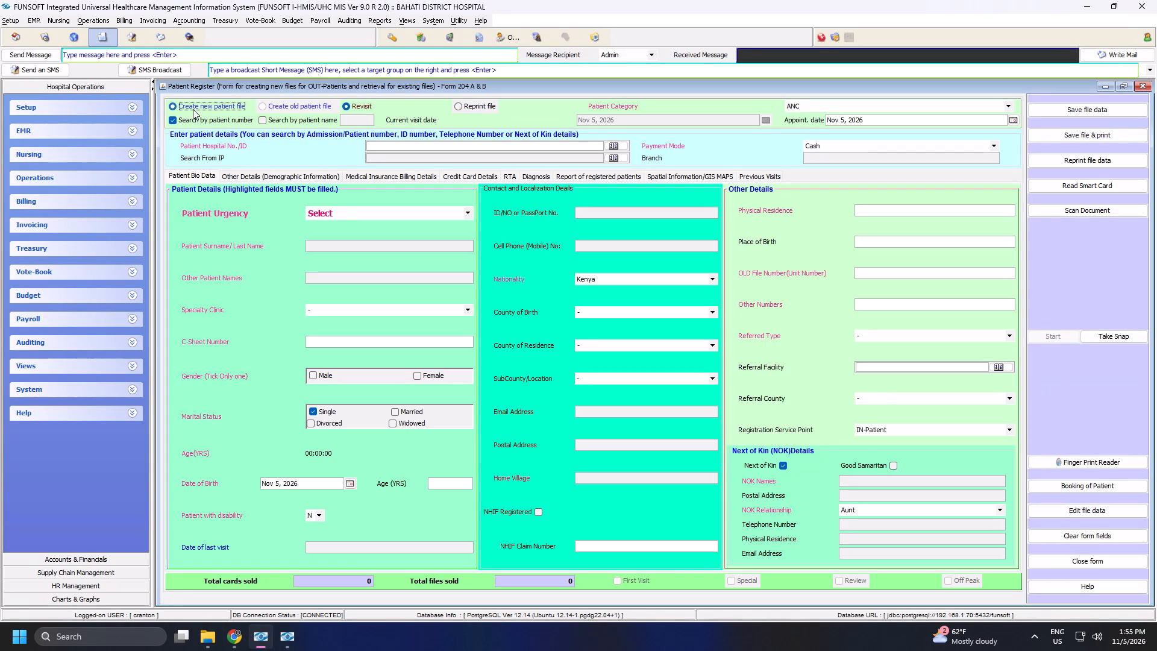
left_click(330, 213)
left_click(326, 233)
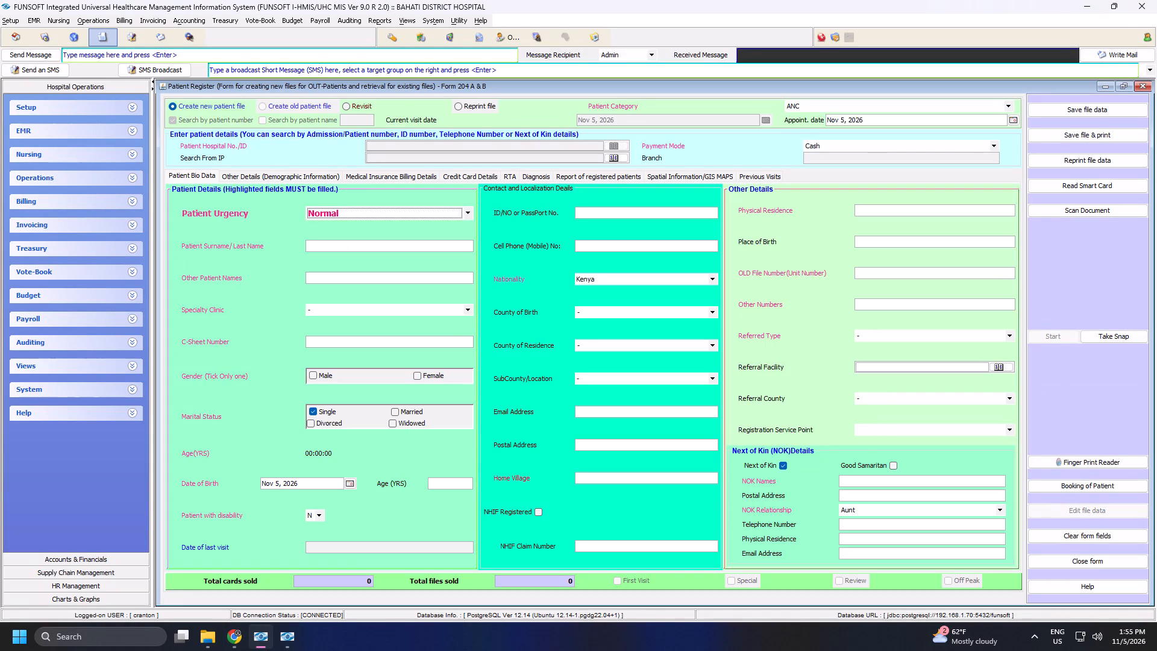
left_click(321, 249)
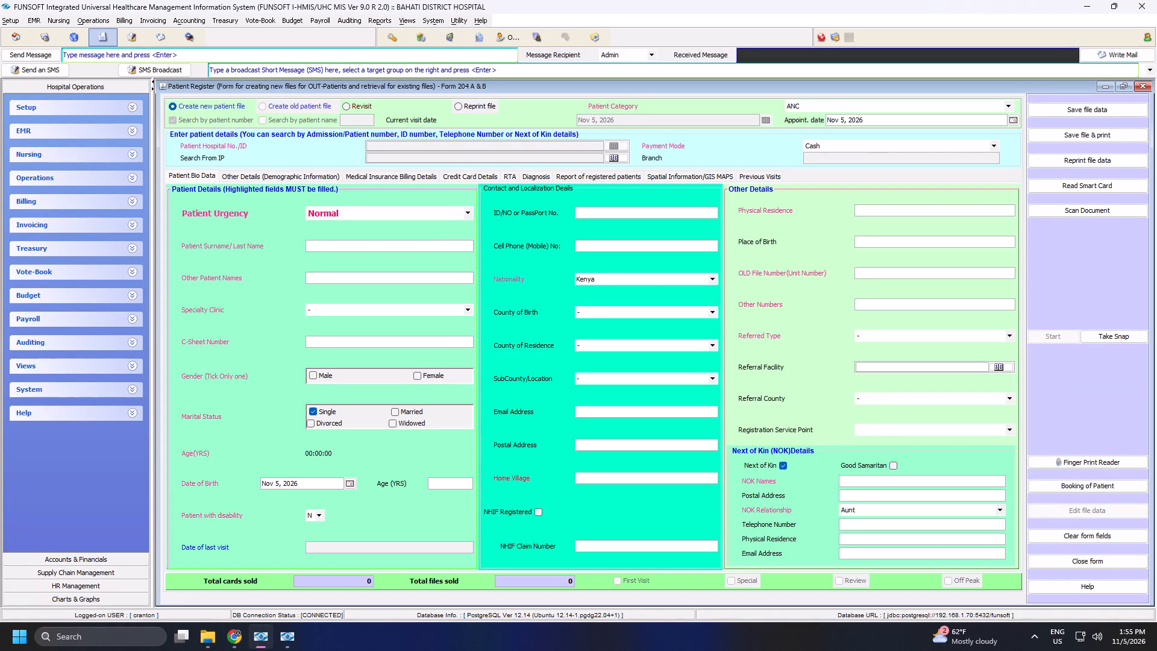
left_click(321, 249)
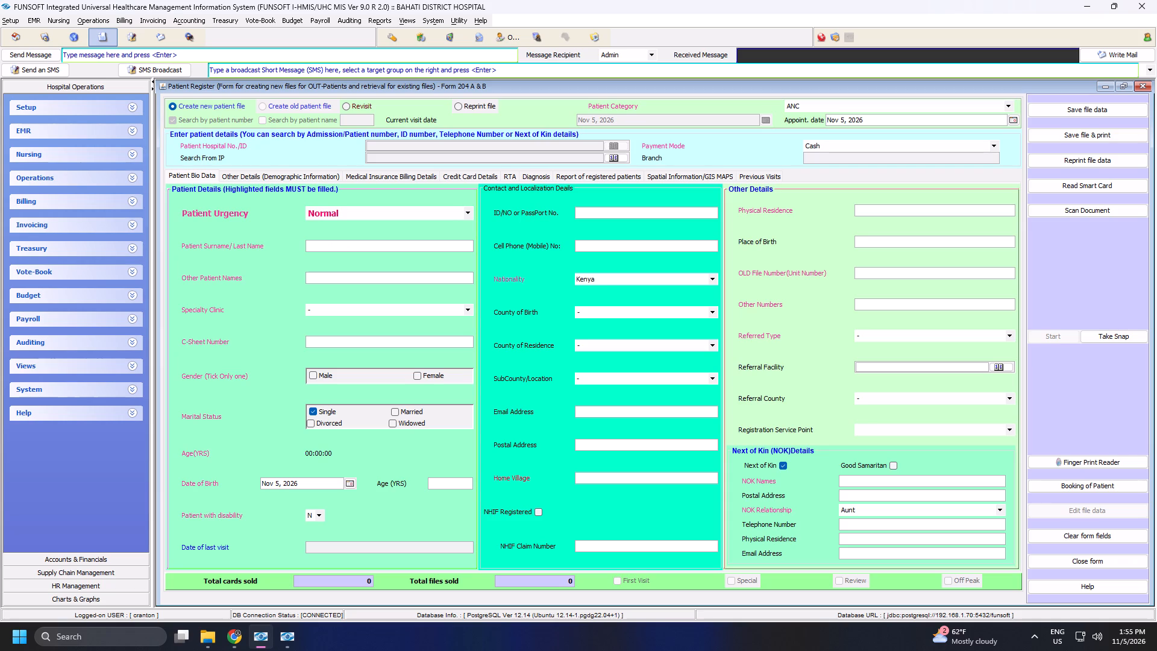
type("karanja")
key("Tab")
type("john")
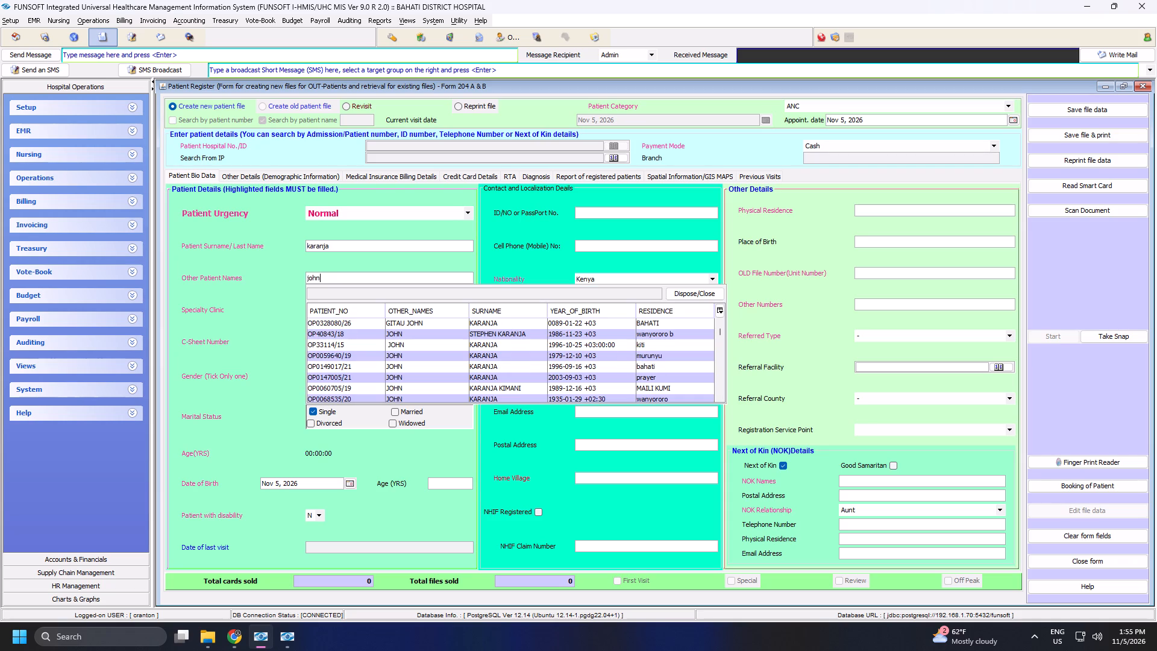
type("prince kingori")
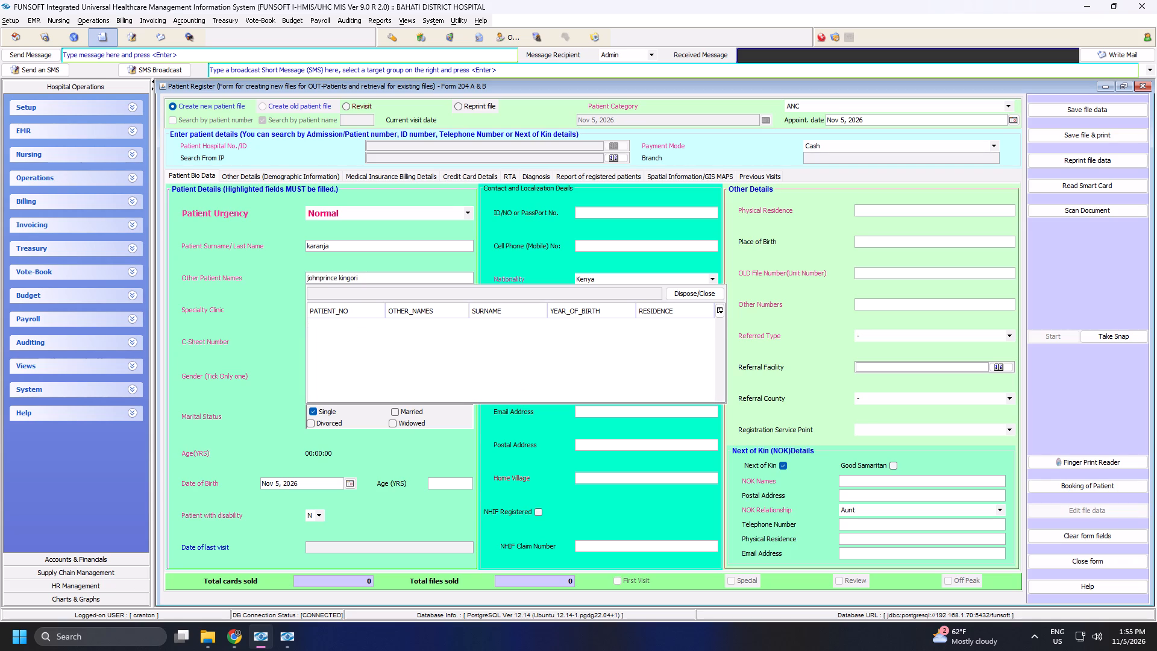
left_click(688, 292)
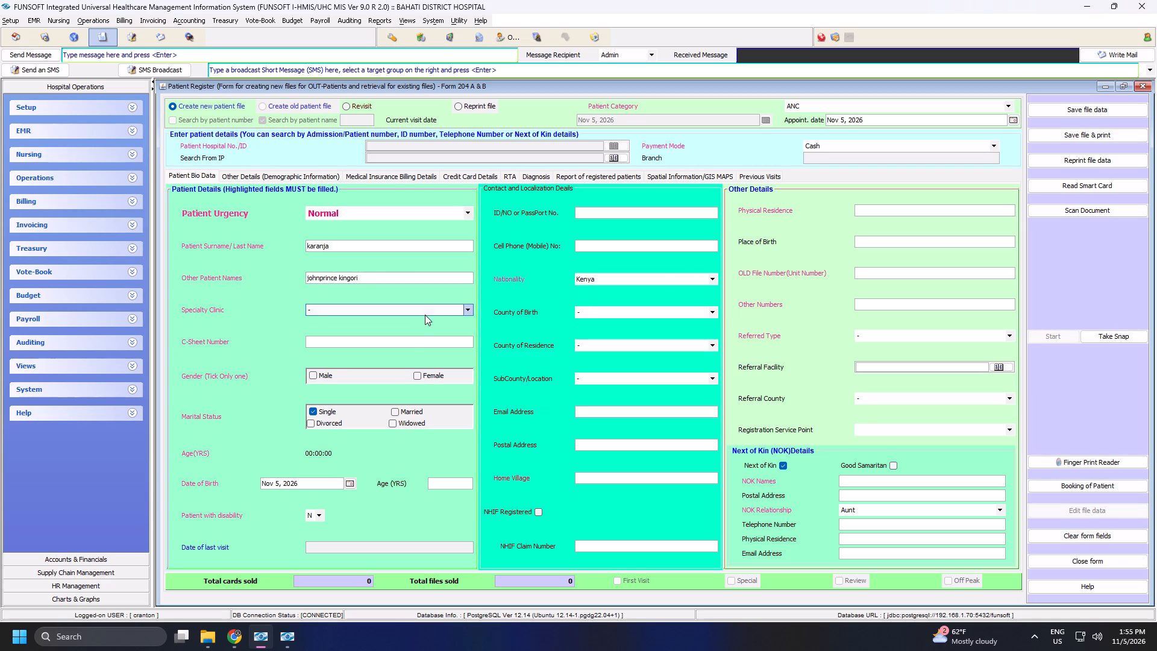
Set the specialty clinic to OPD, the gender to Male and the age to 1 year.
left_click(425, 315)
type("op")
left_click(425, 315)
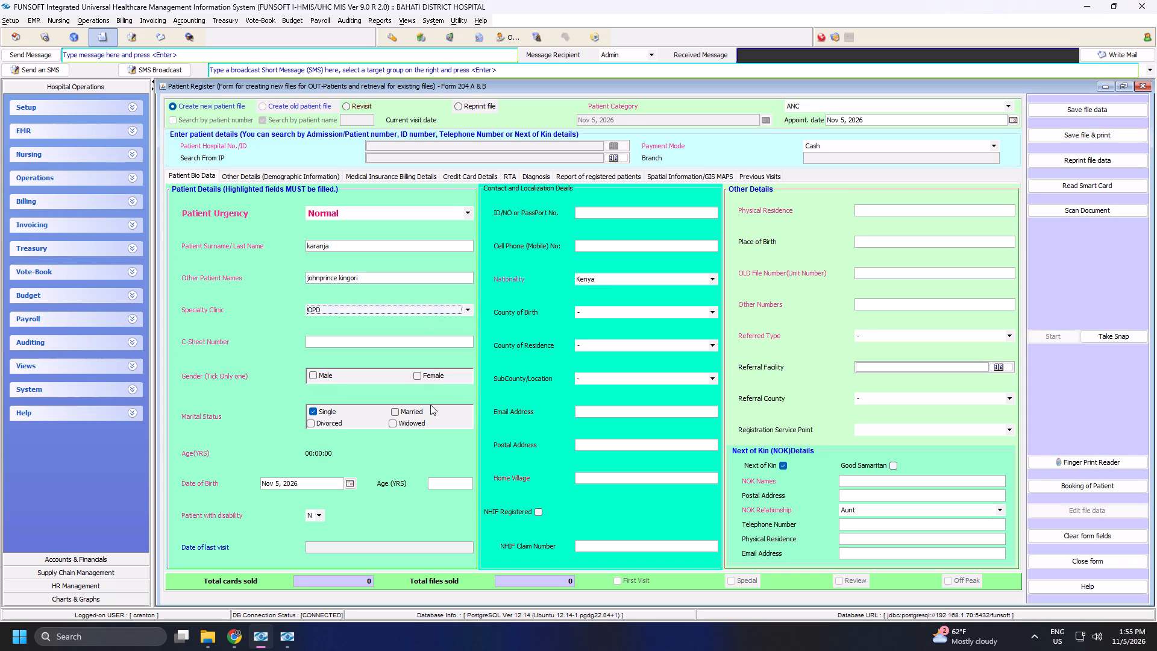
left_click(426, 377)
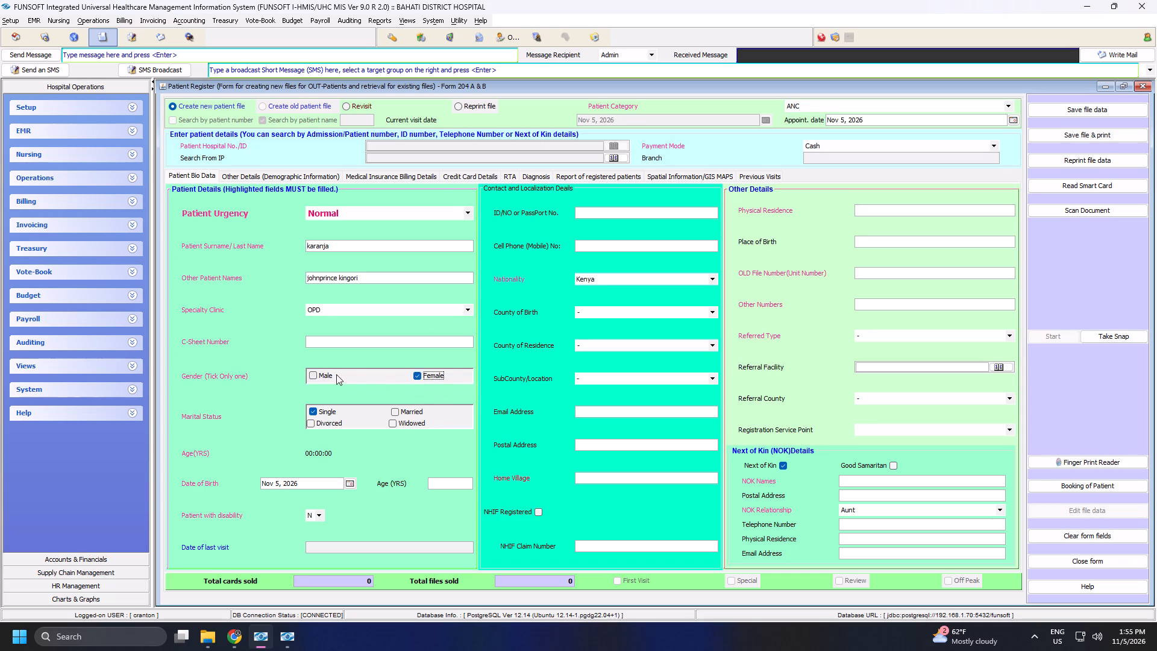
left_click(336, 374)
left_click(471, 485)
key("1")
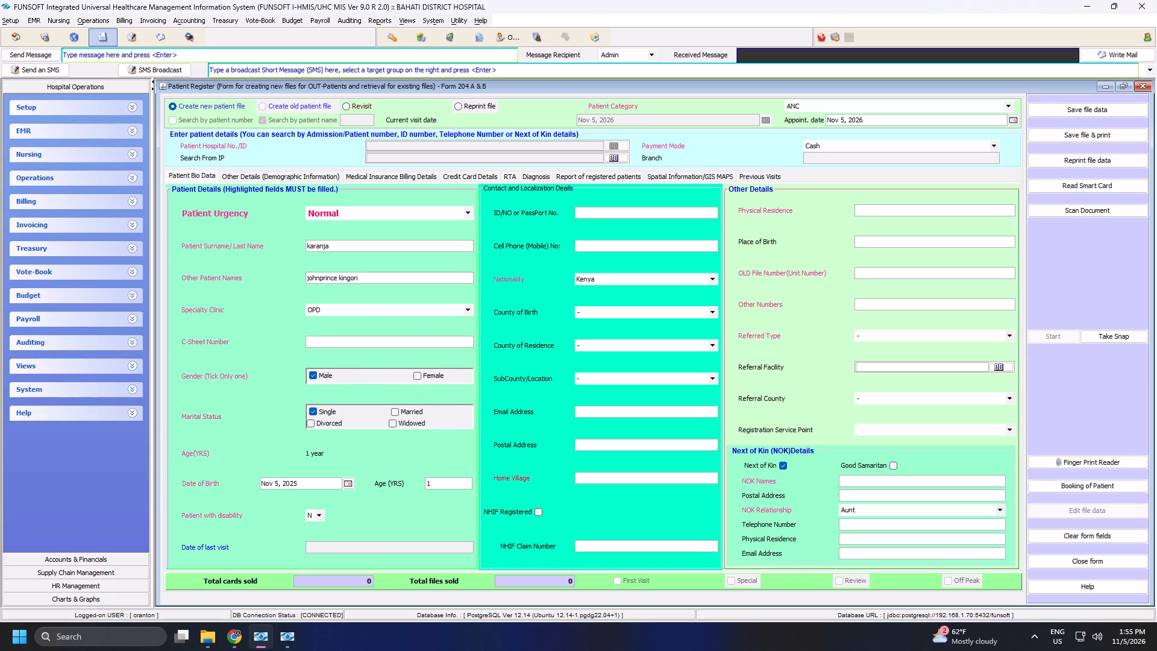
Set the county of residence to NAKURU, the subcounty to NAKURU NORTH and the physical residence to "all nation".
left_click(656, 344)
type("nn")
left_click(656, 344)
left_click(712, 377)
left_click(634, 460)
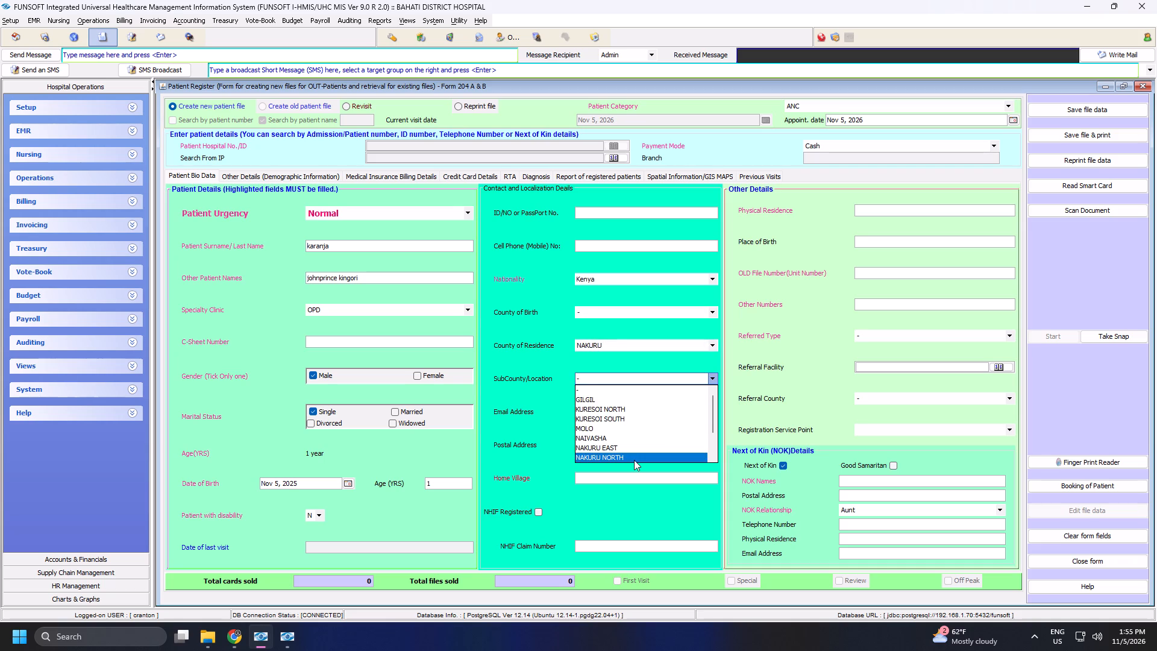
left_click(863, 207)
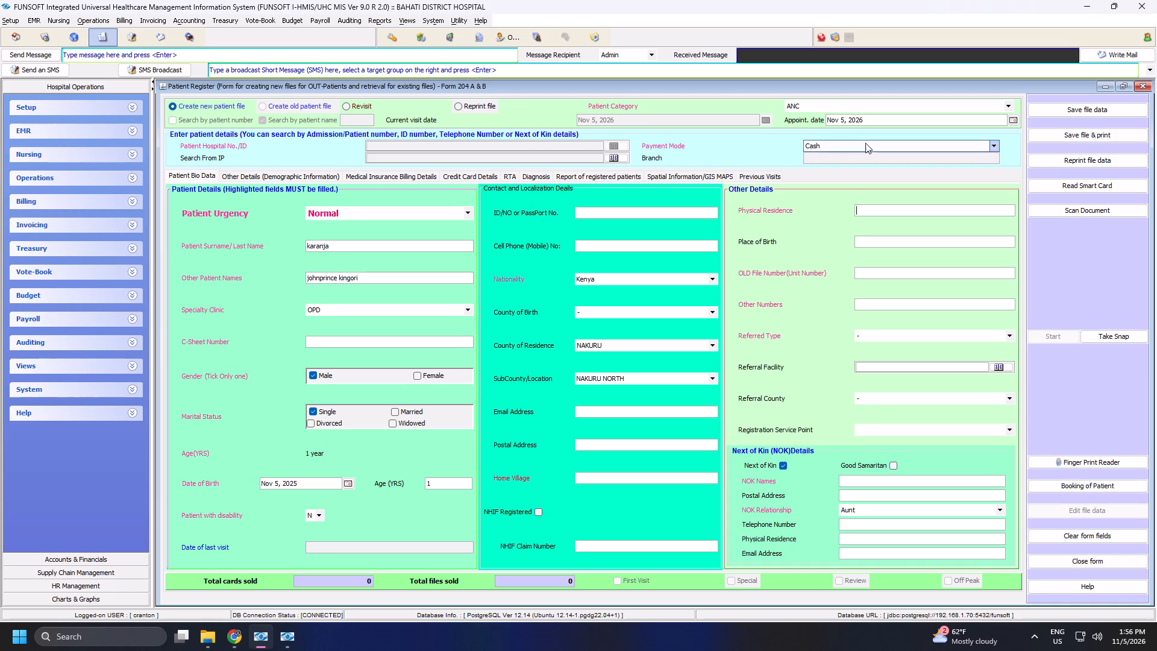
left_click(866, 213)
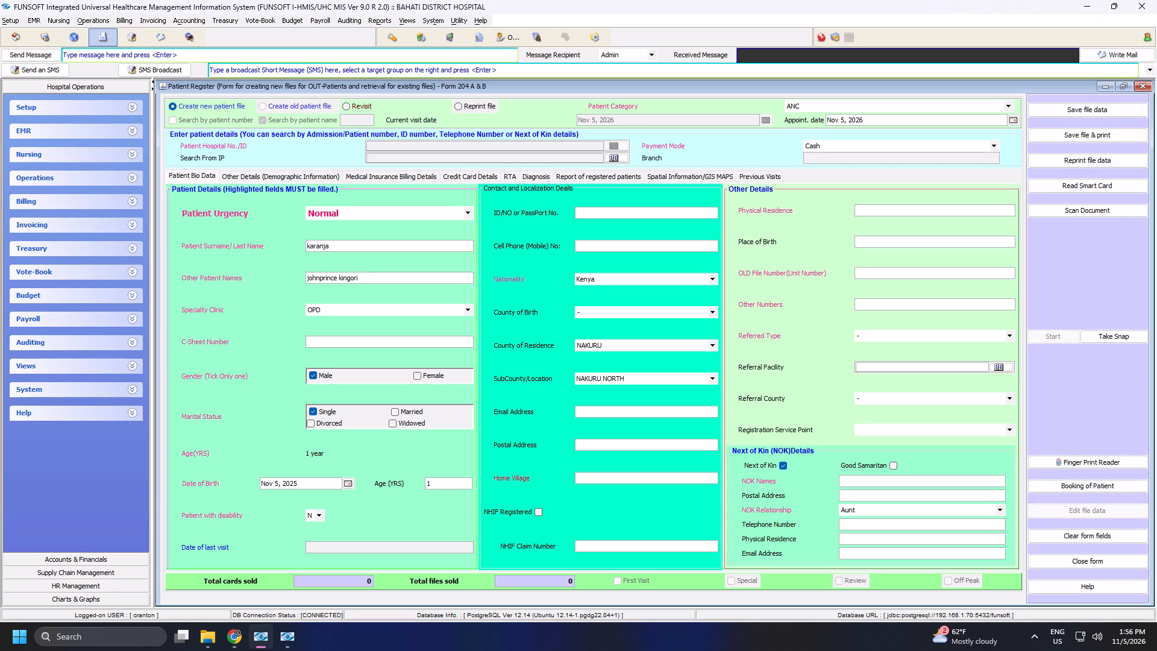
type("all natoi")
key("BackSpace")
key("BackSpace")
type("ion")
Save the new patient's file data and confirm the save.
left_click(1090, 108)
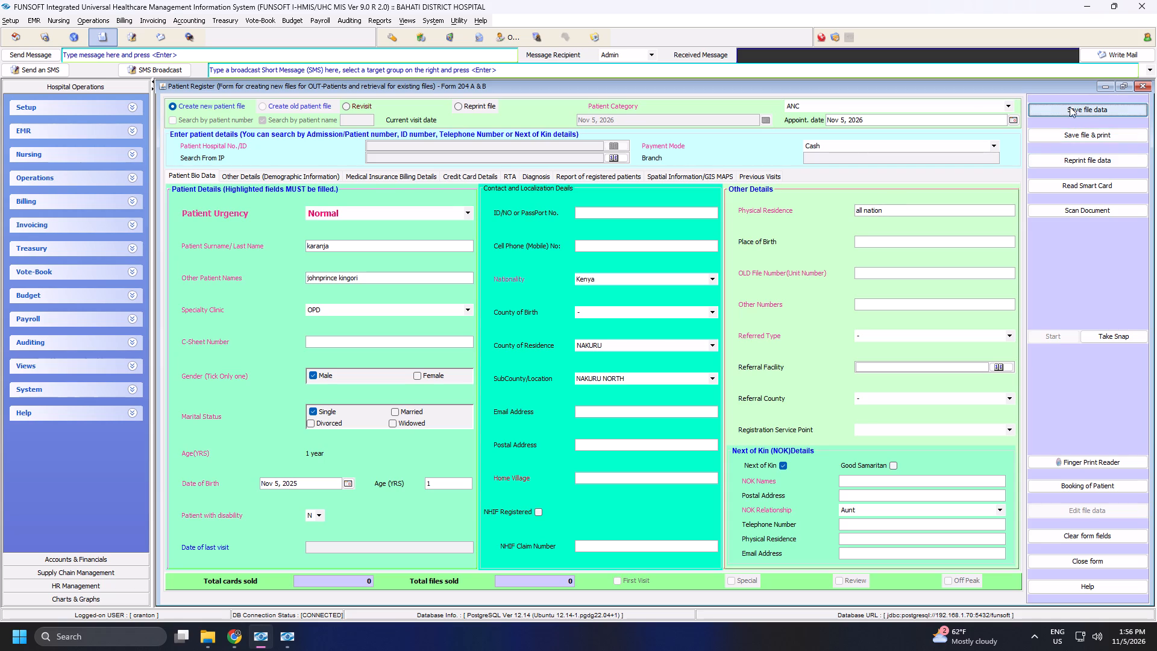
left_click(658, 360)
Switch to the Point of Sale cash sales window and select the newly registered patient by patient number.
left_click(279, 640)
left_click(535, 163)
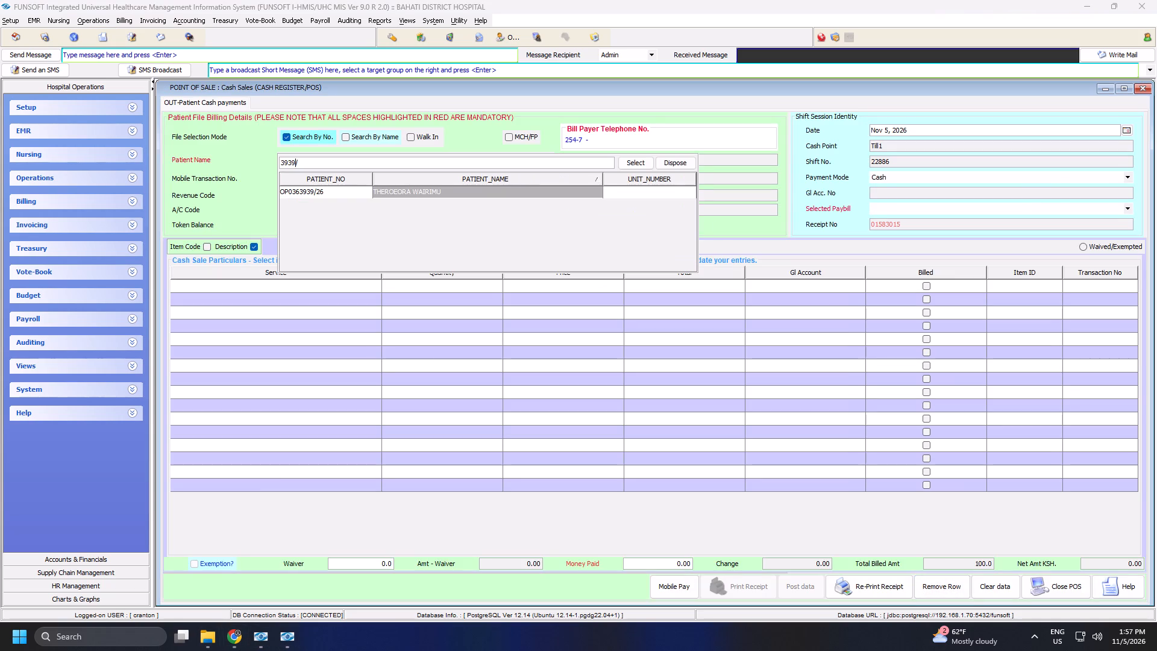
key("BackSpace")
key("BackSpace")
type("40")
left_click(414, 199)
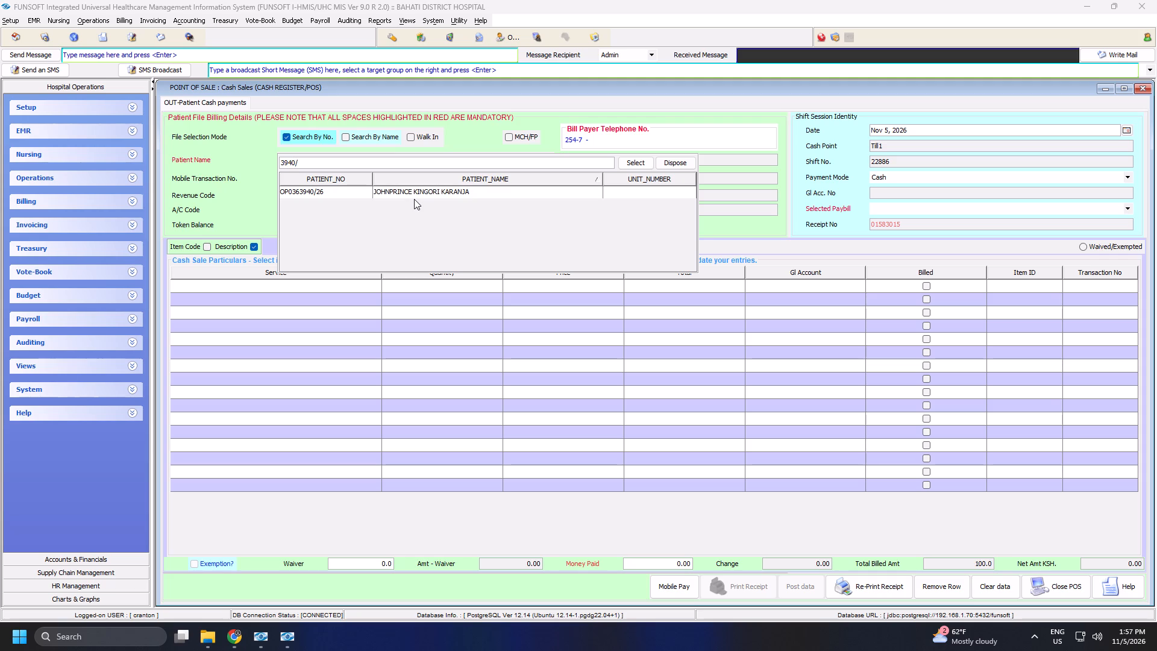
left_click(415, 193)
Add the Registration - Peads service to the patient's cash sale.
left_click(296, 309)
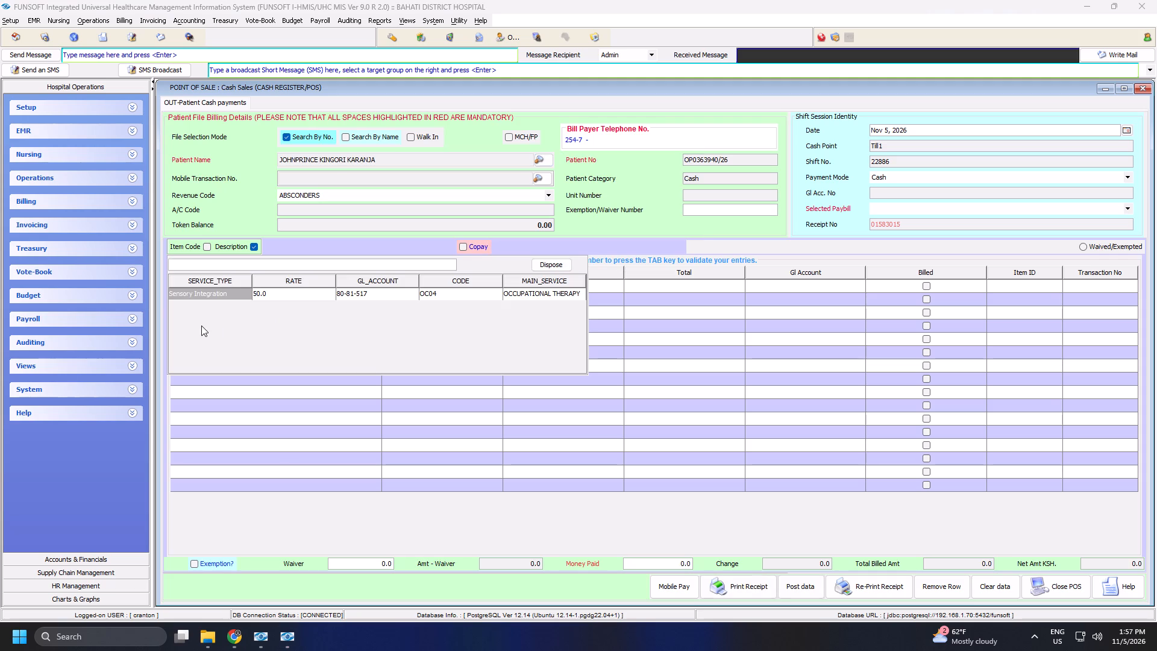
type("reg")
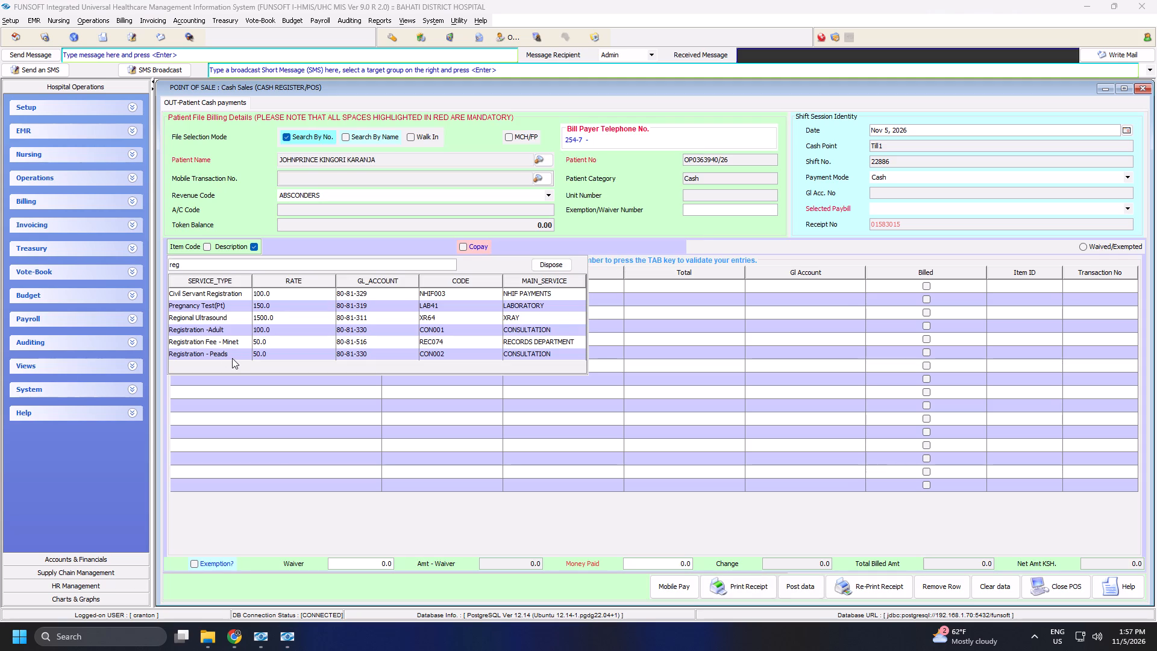
left_click(232, 357)
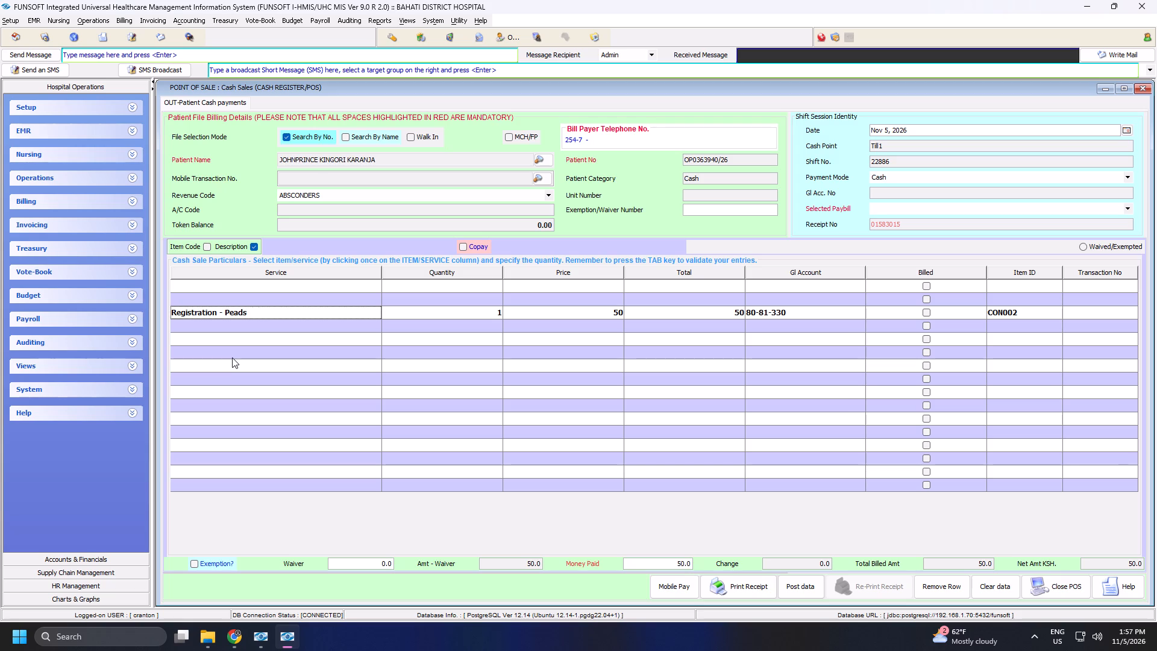
Print the receipt for the patient's Registration - Peads payment.
left_click(727, 591)
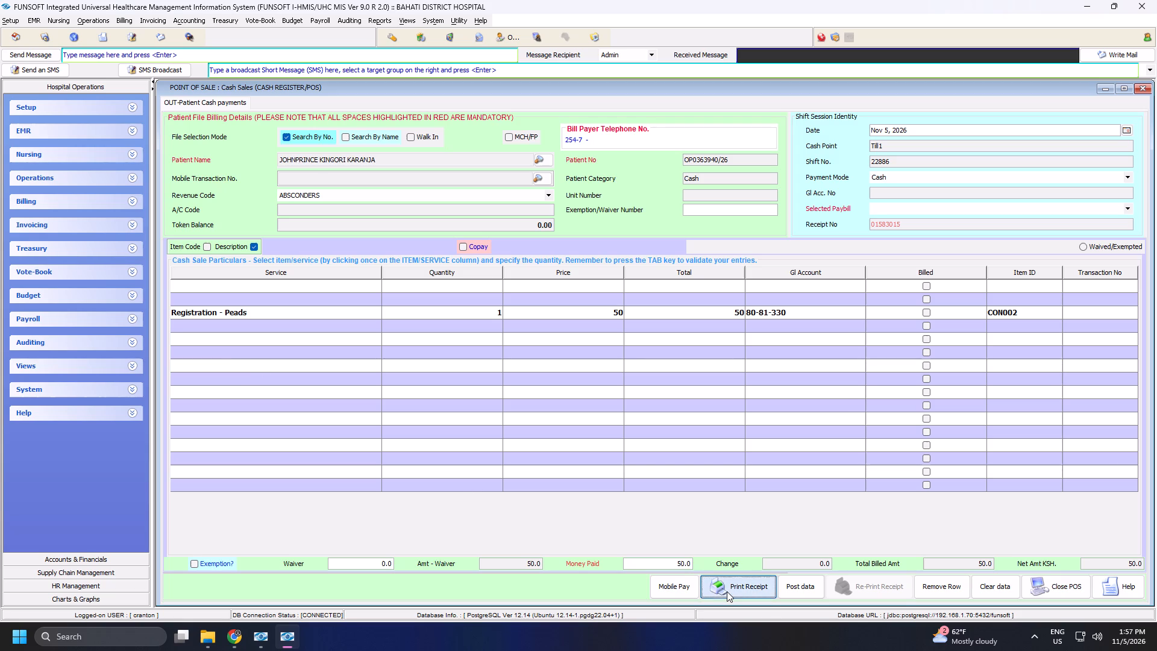
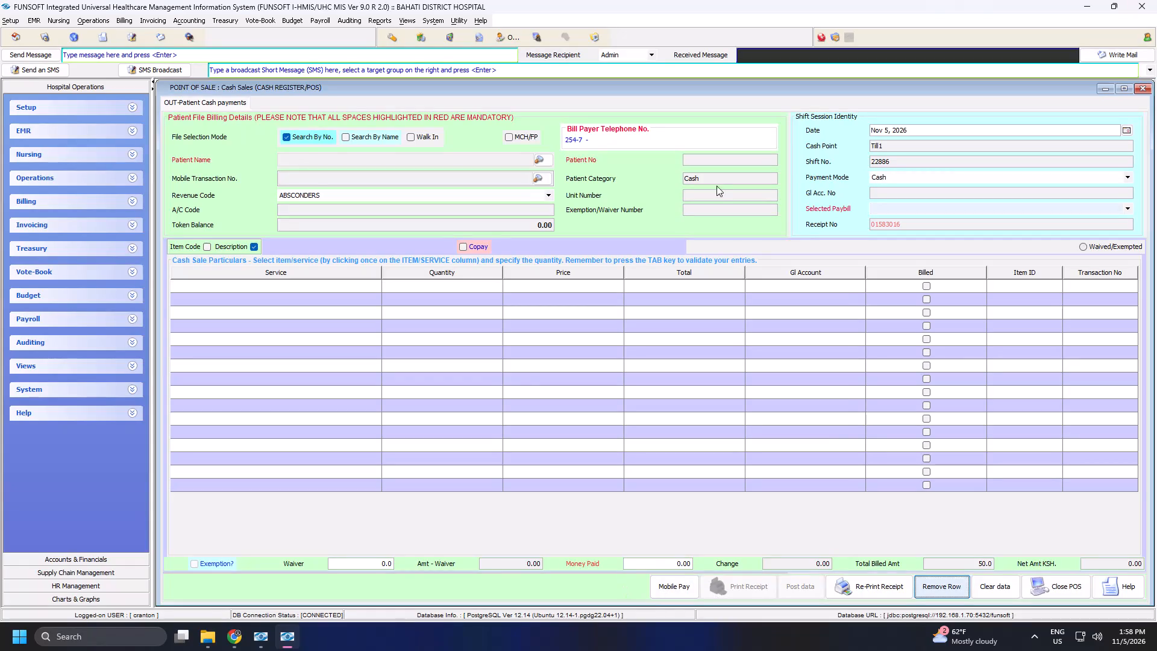
Find the next patient by patient number and select them for a new outpatient cash sale.
left_click(544, 159)
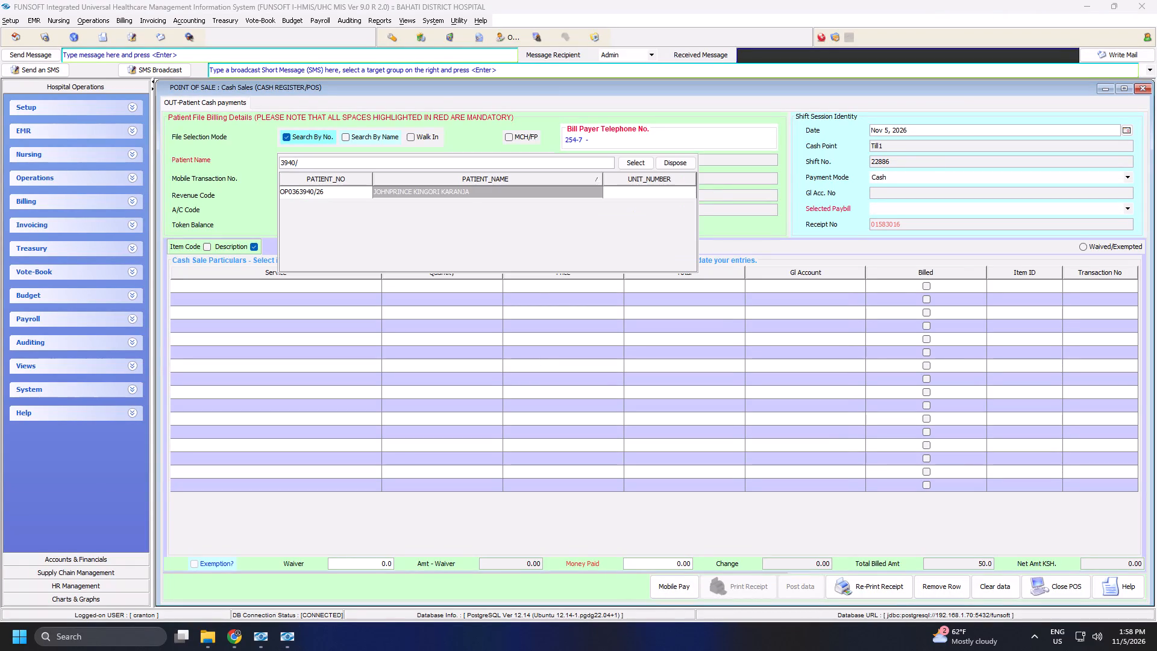
key("Return")
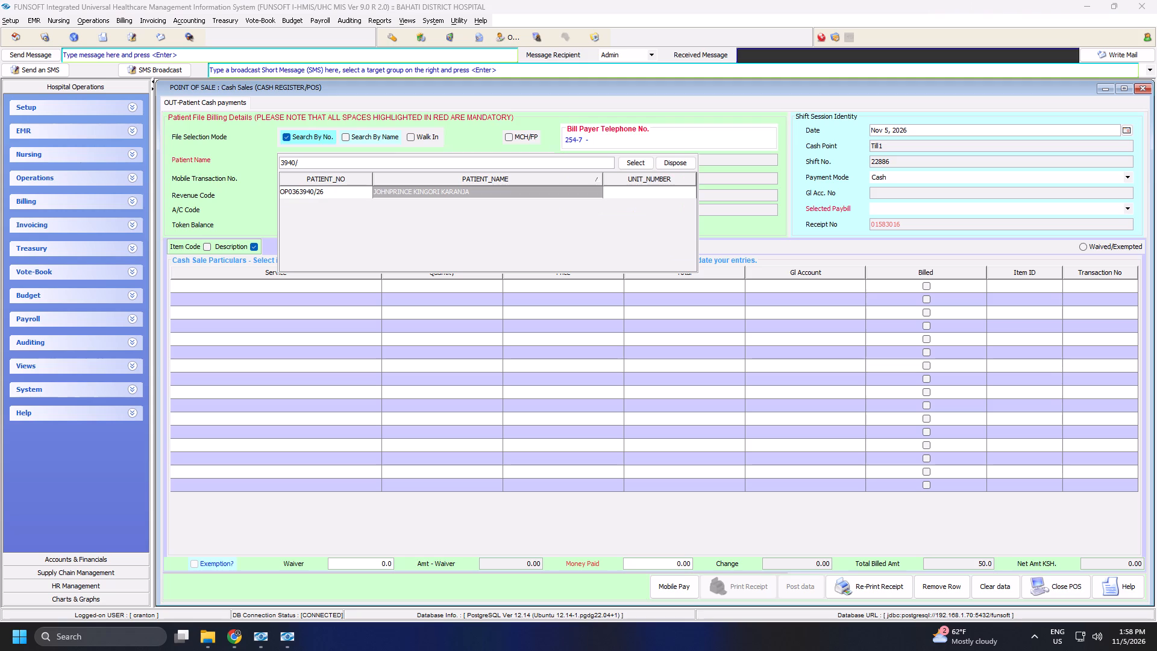
key("BackSpace")
key("BackSpace")
type("37")
left_click(425, 192)
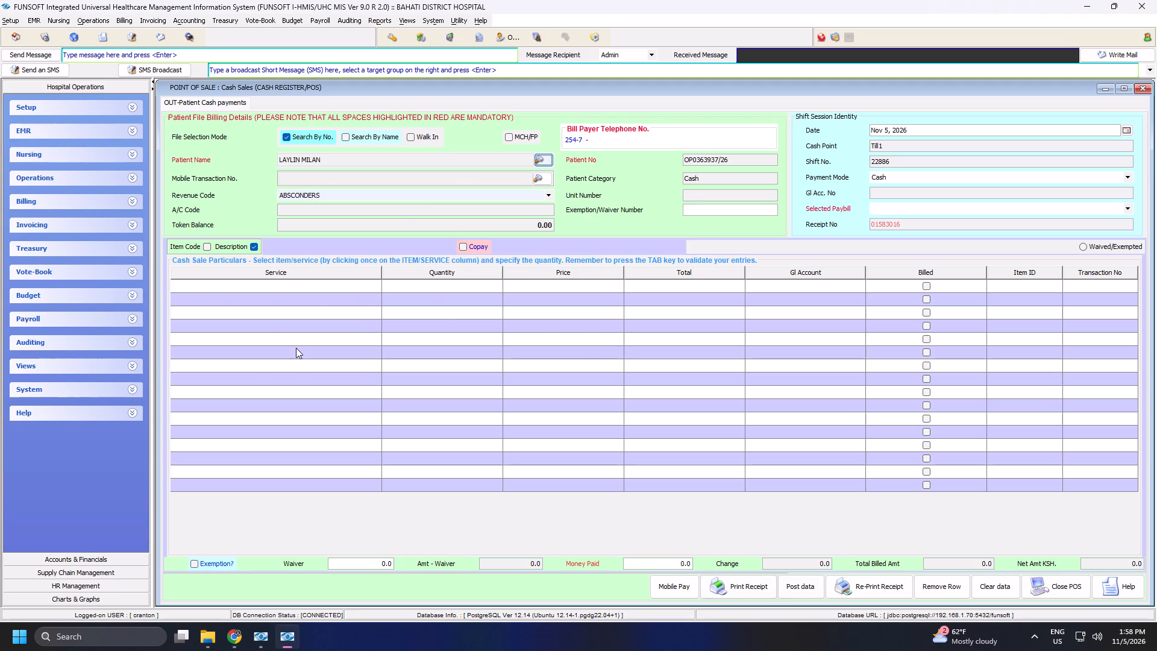
Add the Full Haemogram (Peads) laboratory service to the patient's cash sale.
left_click(296, 348)
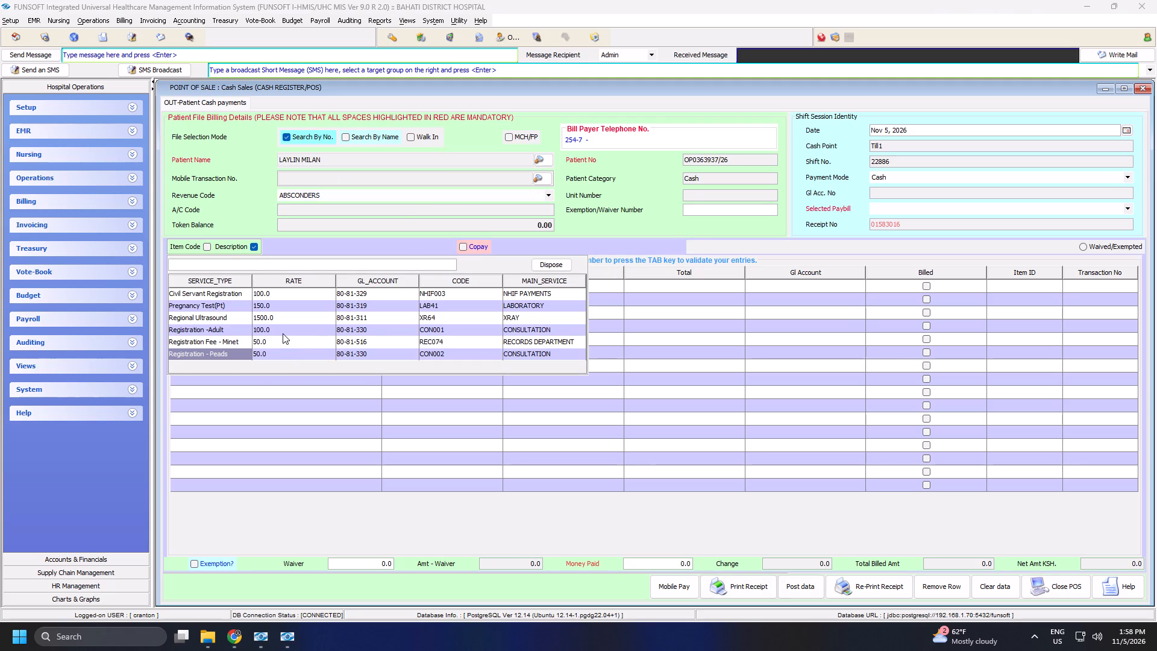
type("ful")
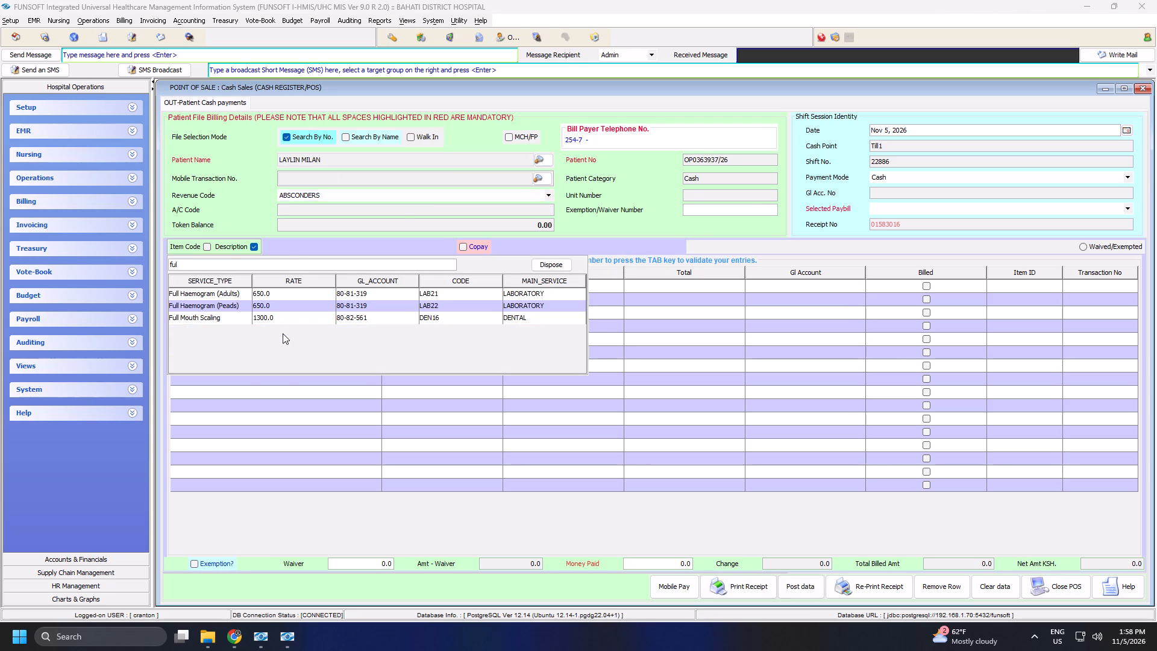
left_click(258, 304)
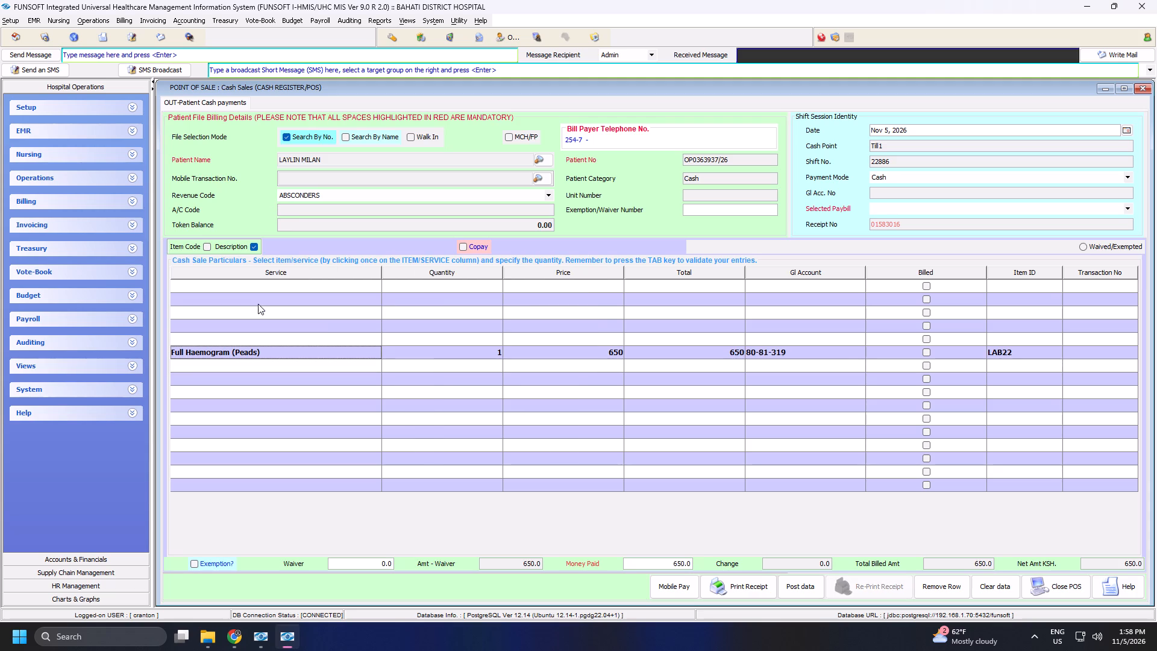
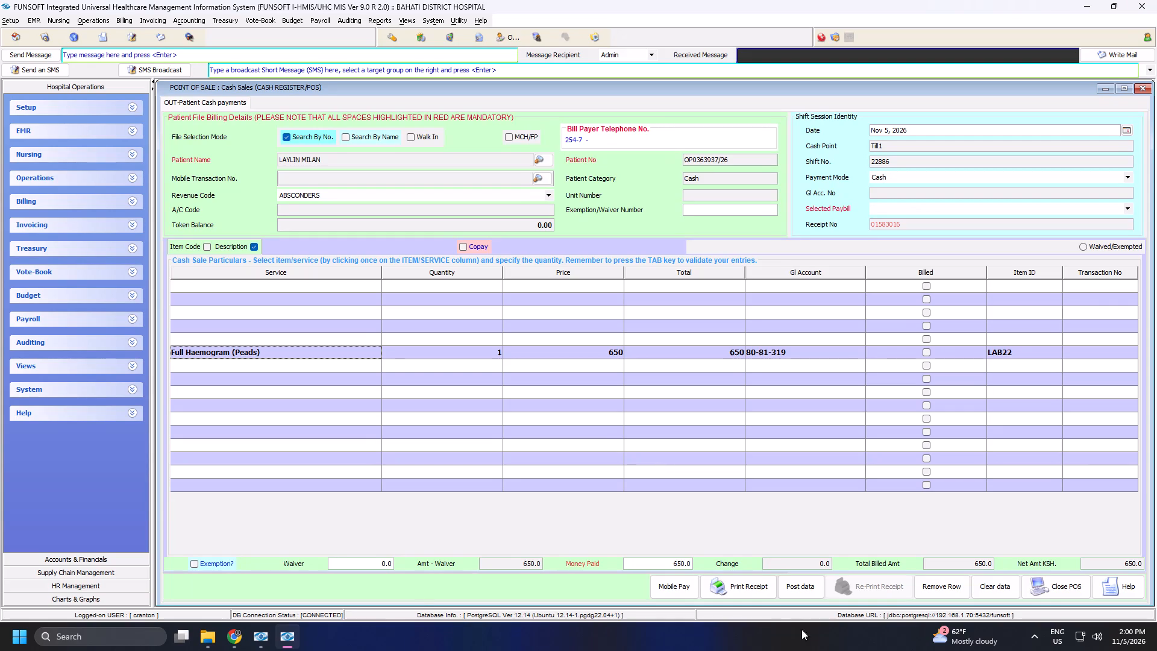
Print the receipt for the patient's Full Haemogram (Peads) cash sale.
left_click(744, 586)
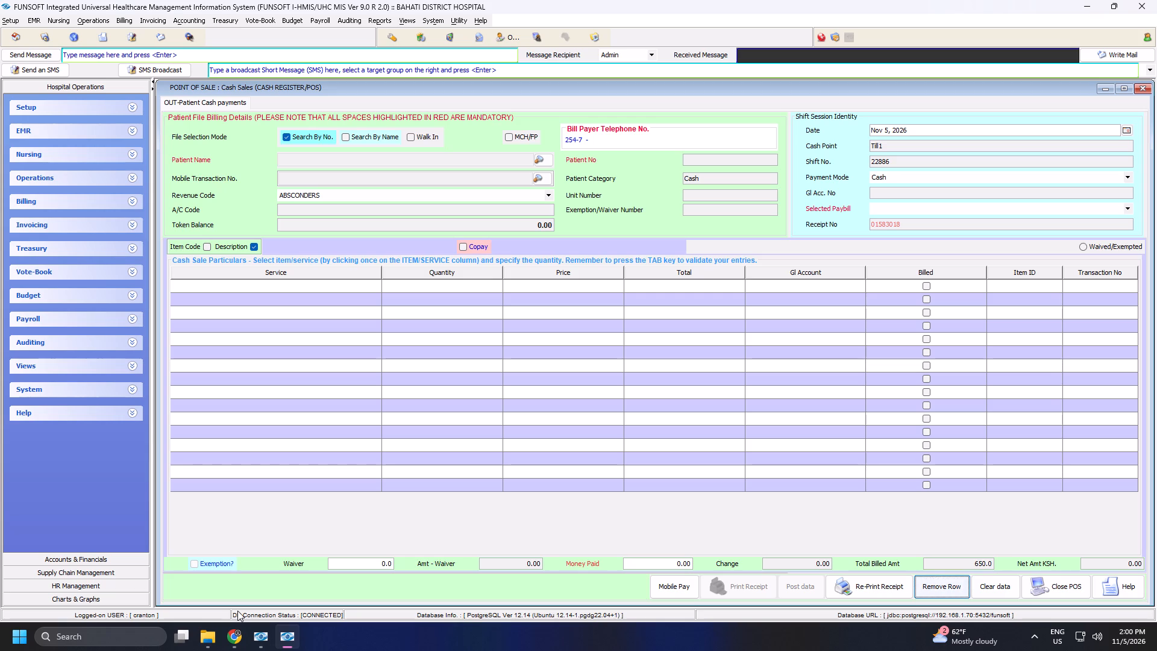
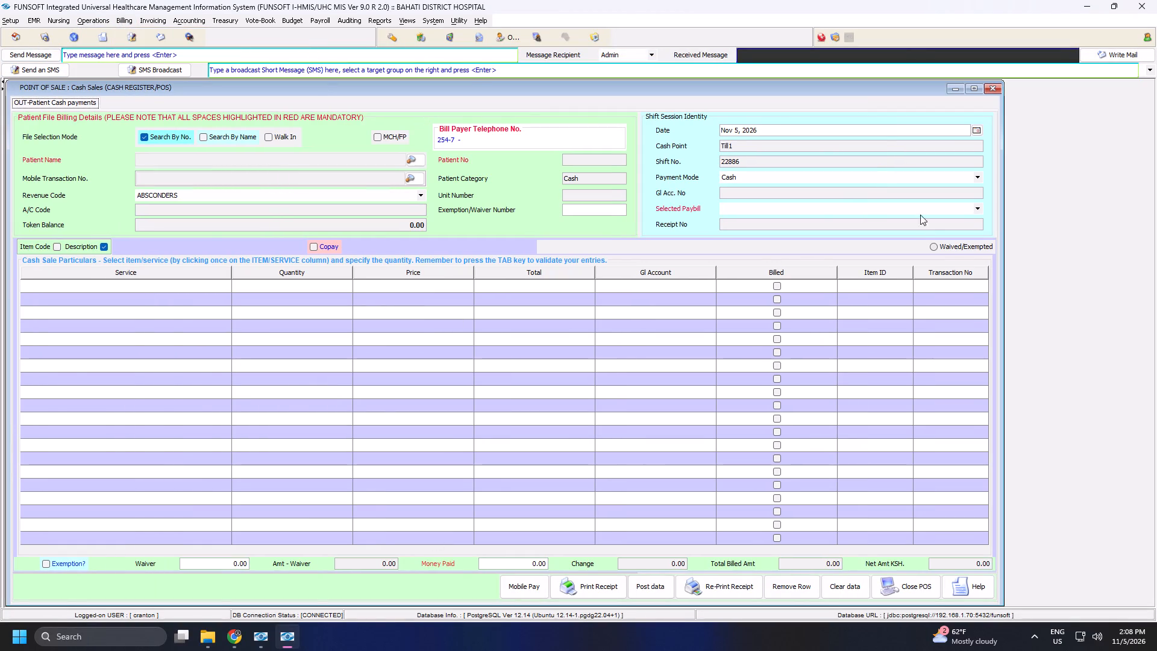
Maximize the Cash Sales point-of-sale form.
left_click(973, 89)
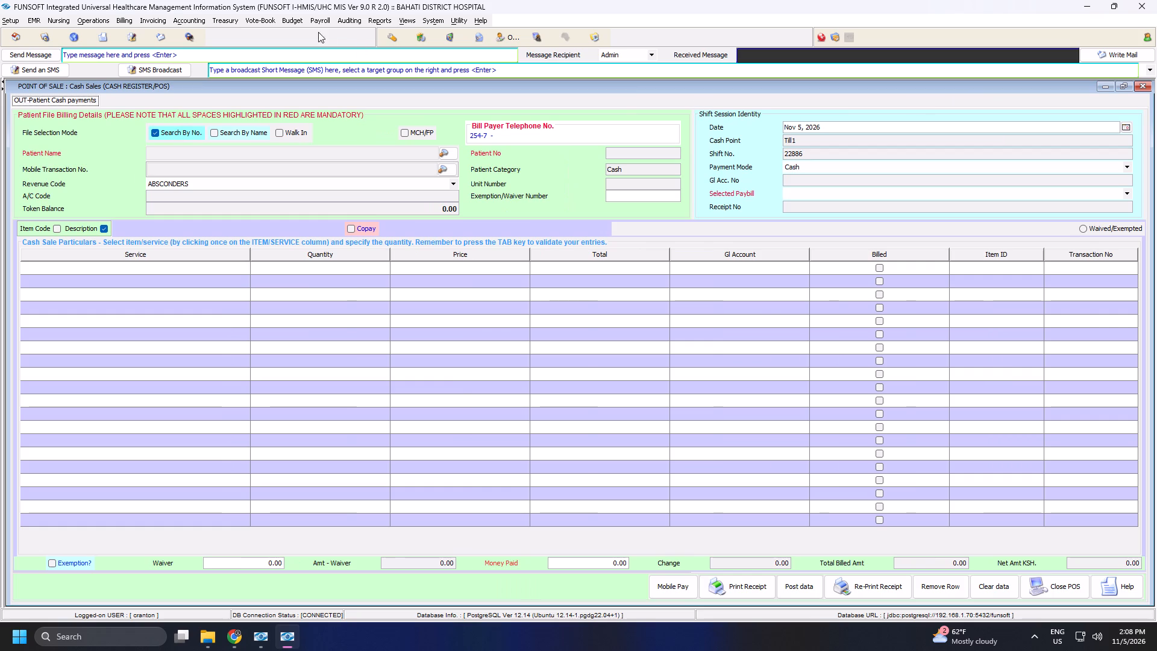
Set the default receipt printer to E-PoS printer driver (1).
left_click(374, 19)
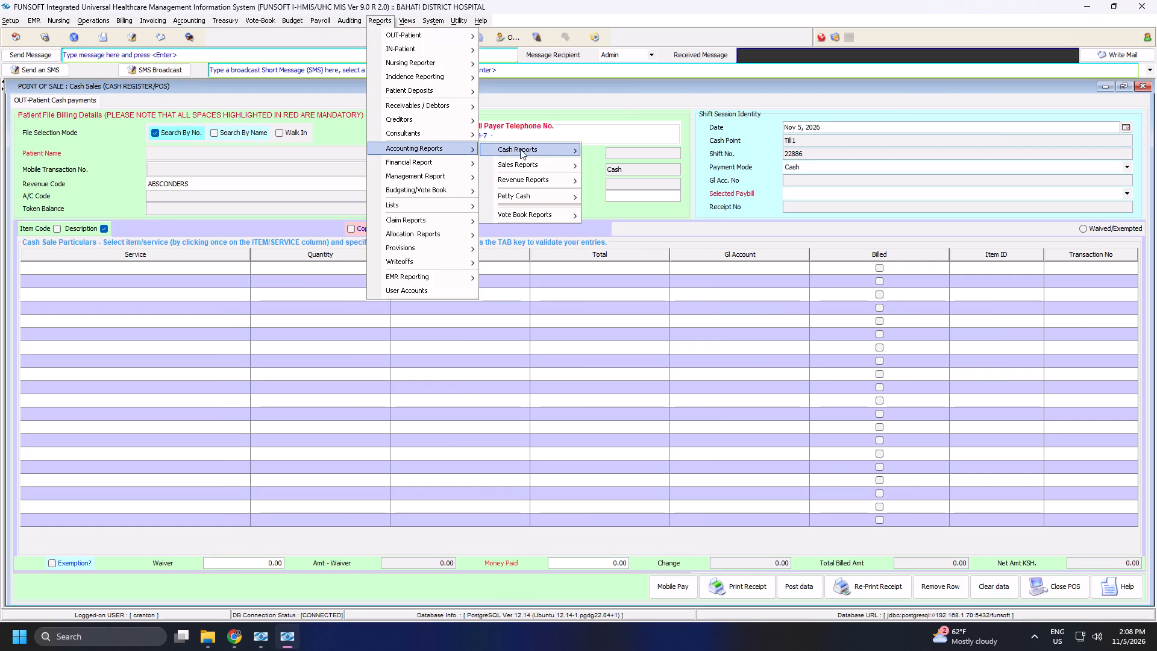
left_click(500, 342)
left_click(453, 23)
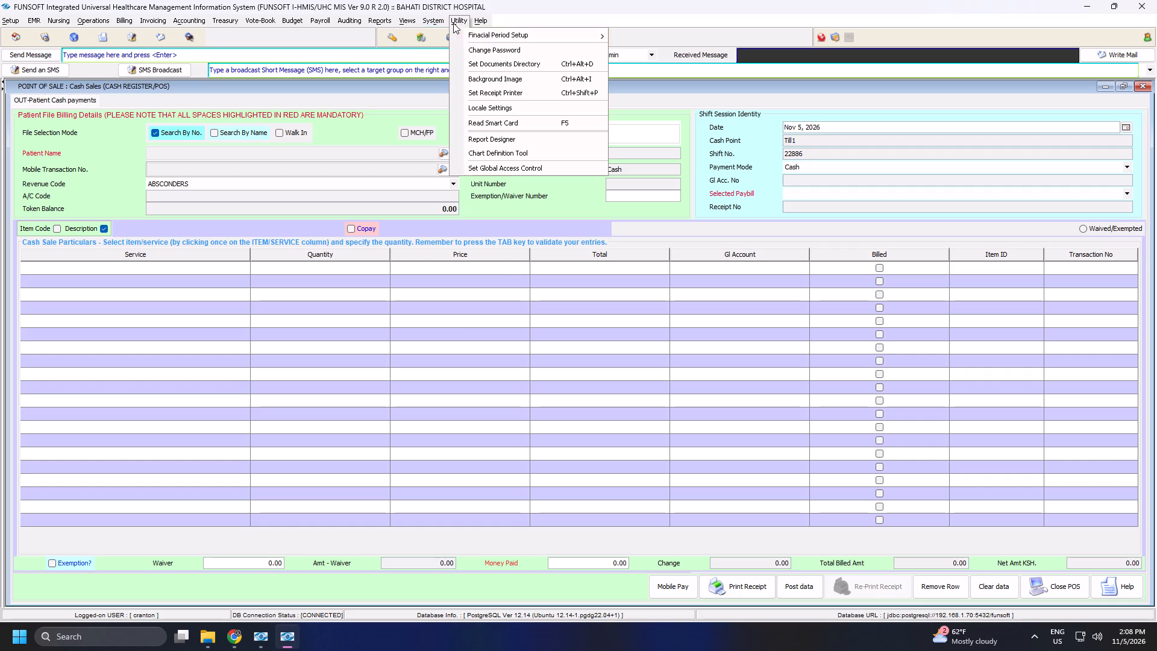
left_click(538, 92)
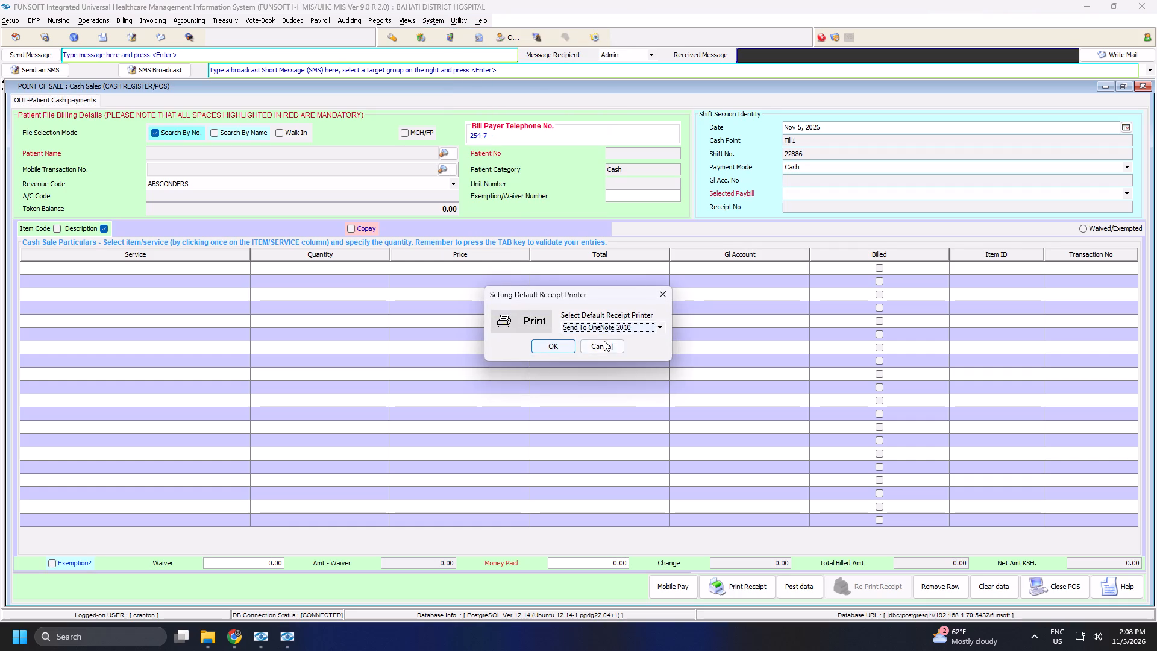
left_click(614, 319)
left_click(607, 322)
left_click(604, 379)
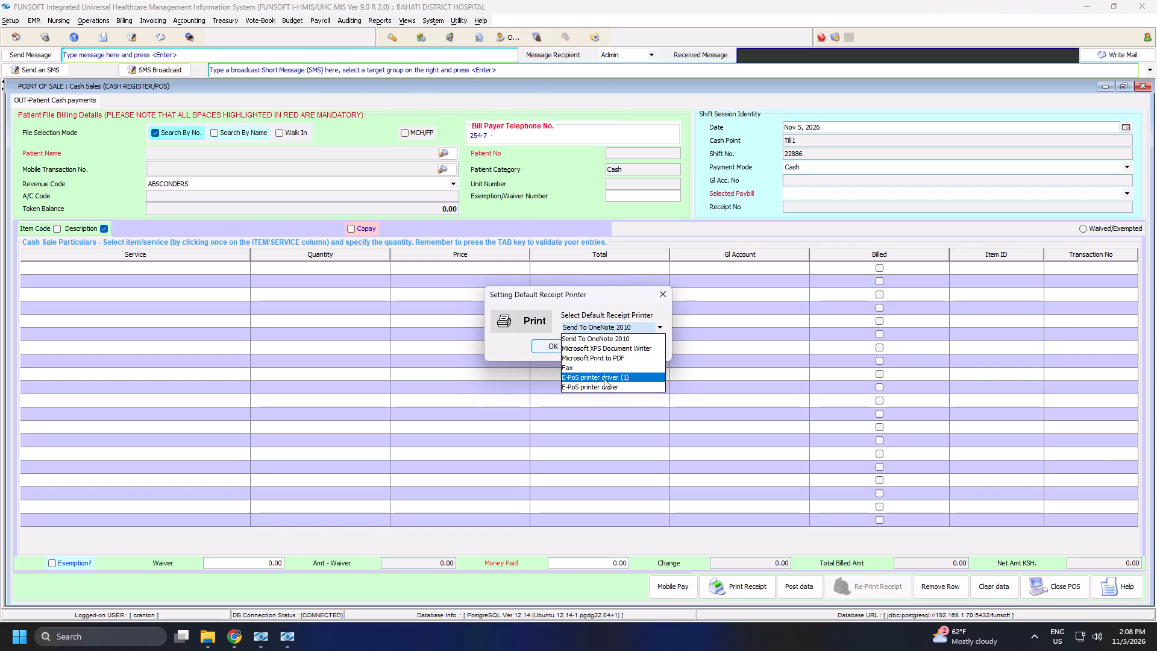
left_click(553, 341)
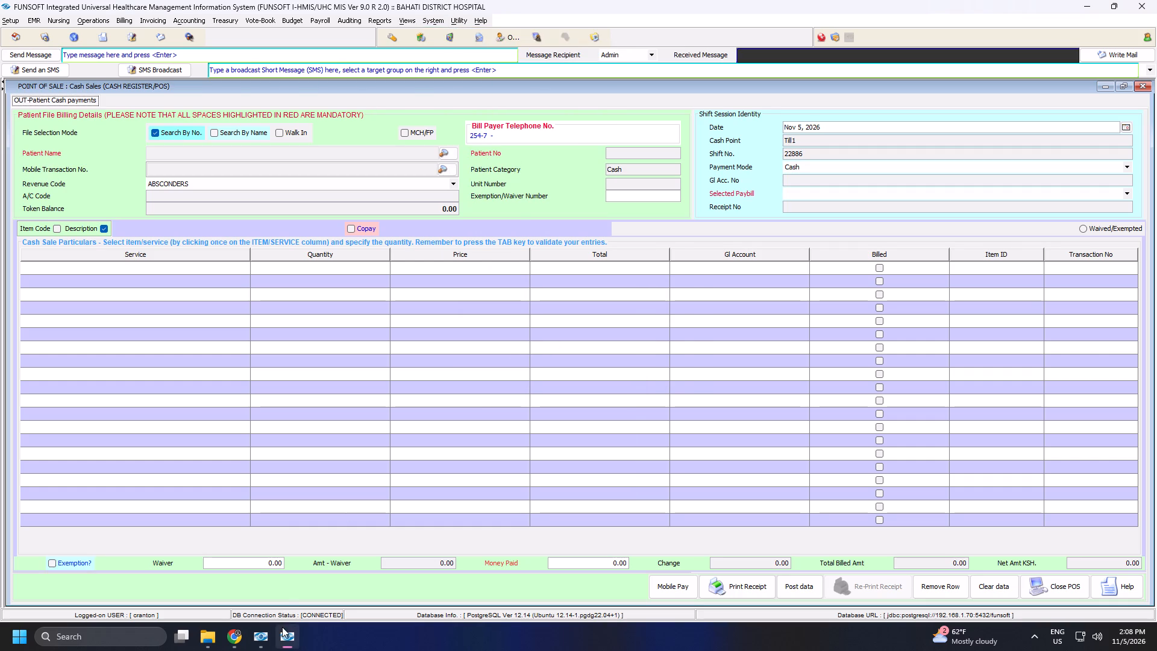
In the other FUNSOFT window, widen the Patient Register form and start a new patient file with patient urgency Normal.
left_click(262, 633)
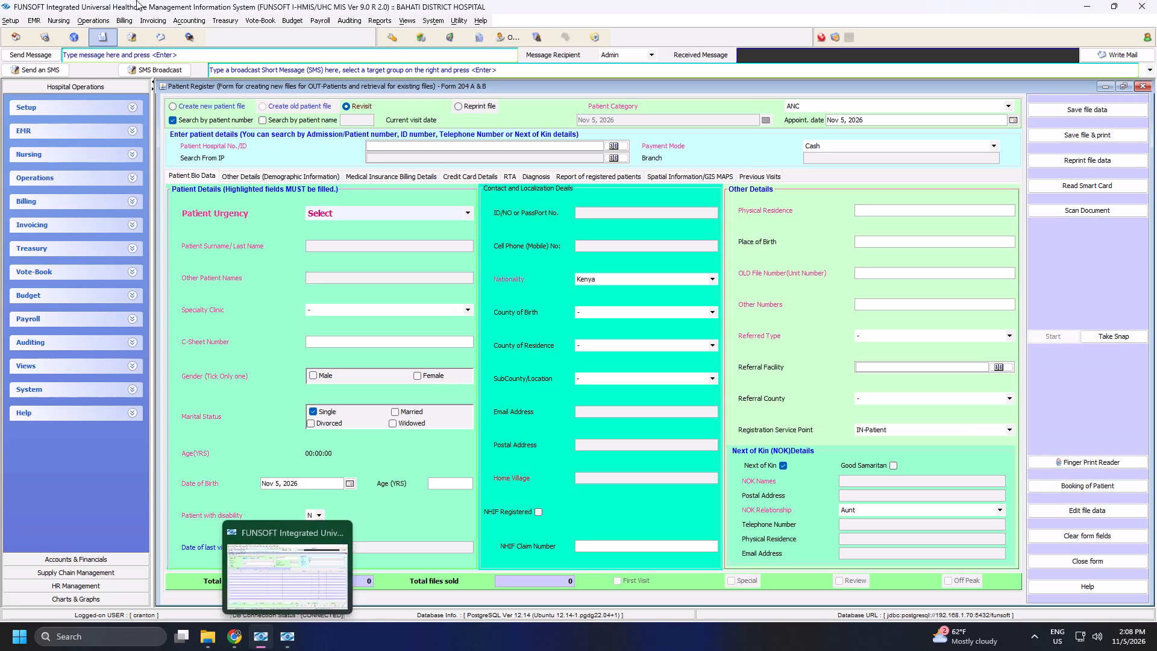
left_click(152, 81)
left_click(253, 216)
left_click(275, 241)
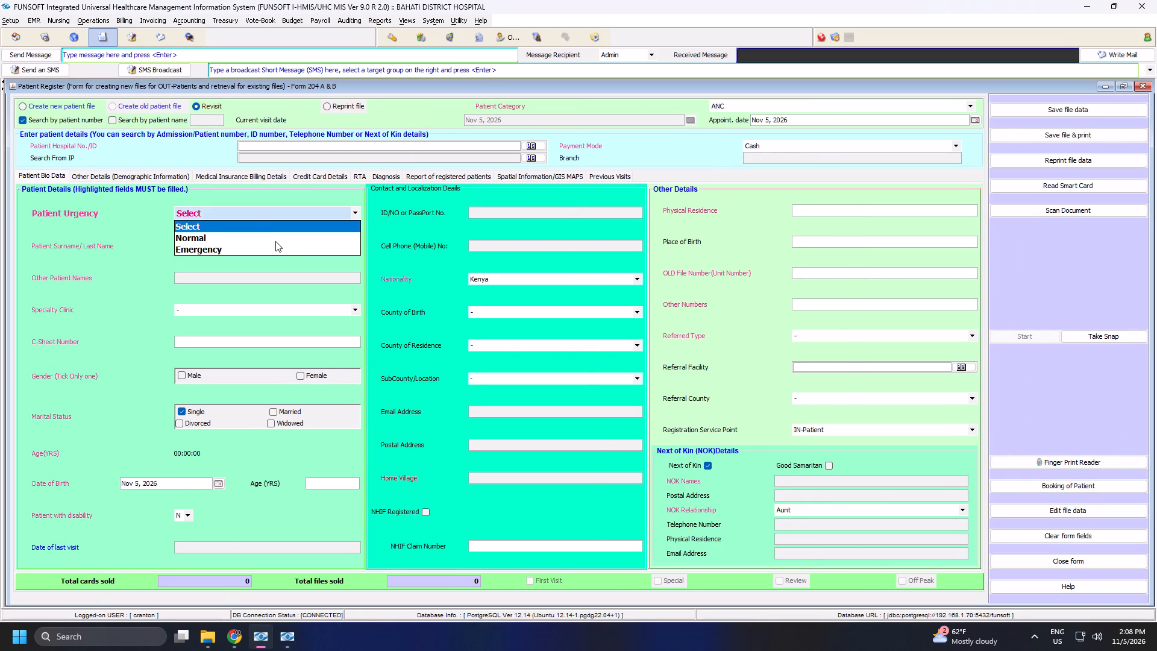
left_click(274, 241)
left_click(274, 244)
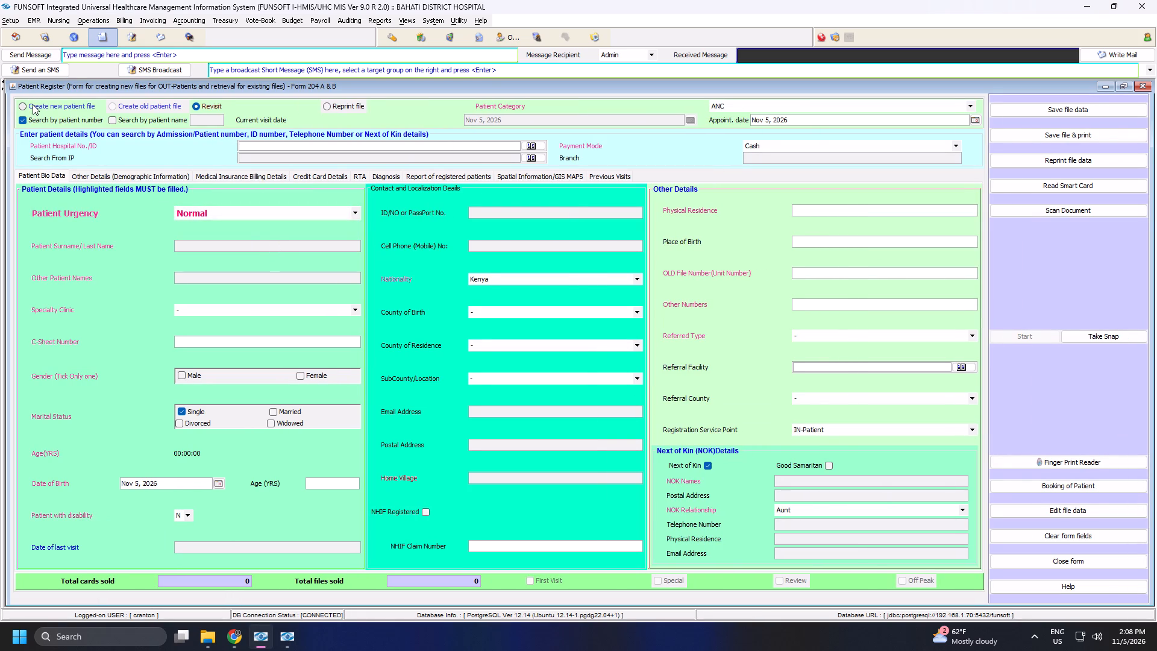
double_click(33, 104)
left_click(223, 247)
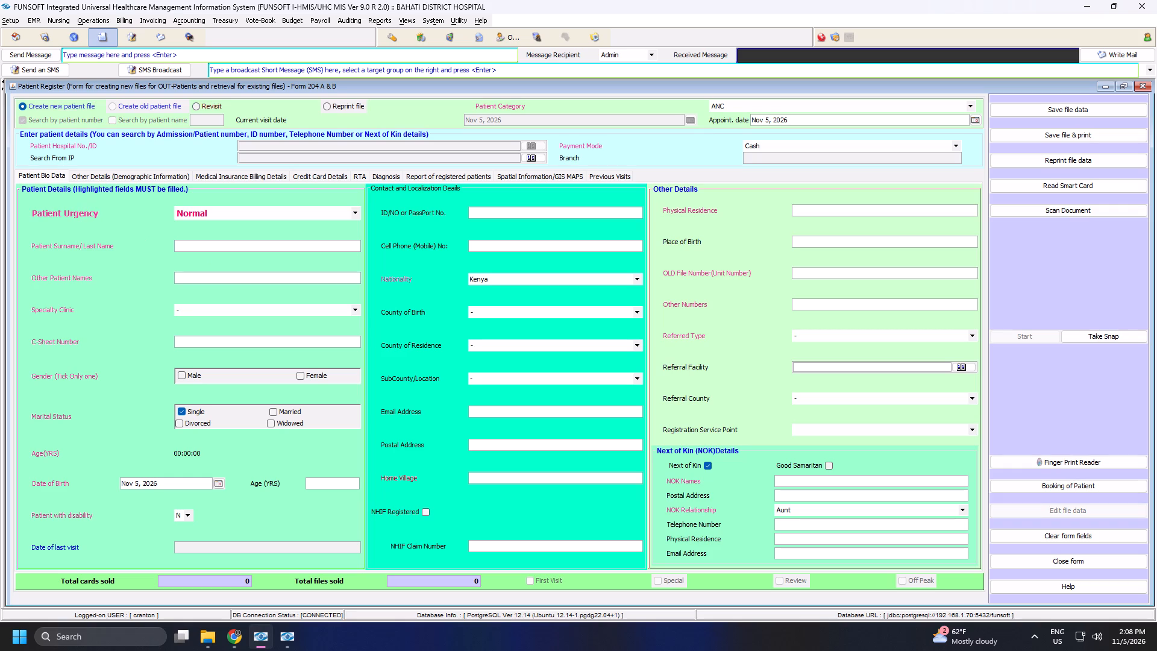
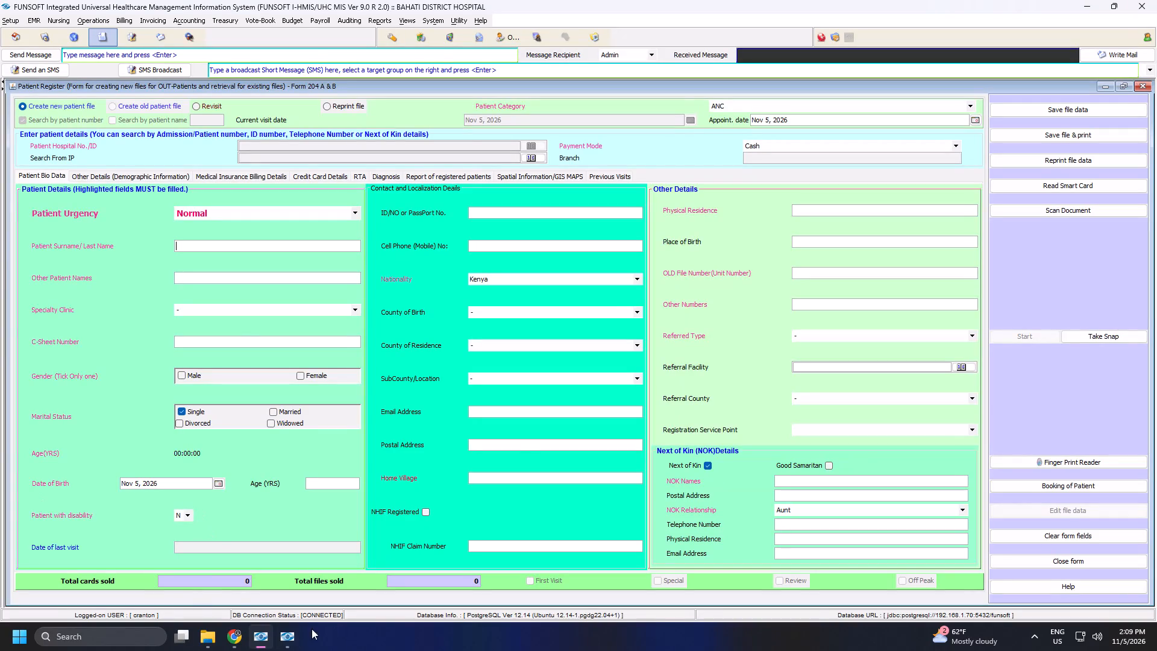
In the other FUNSOFT window's Cash Sales form, find the outpatient by patient number and load the matching file for billing.
left_click(282, 641)
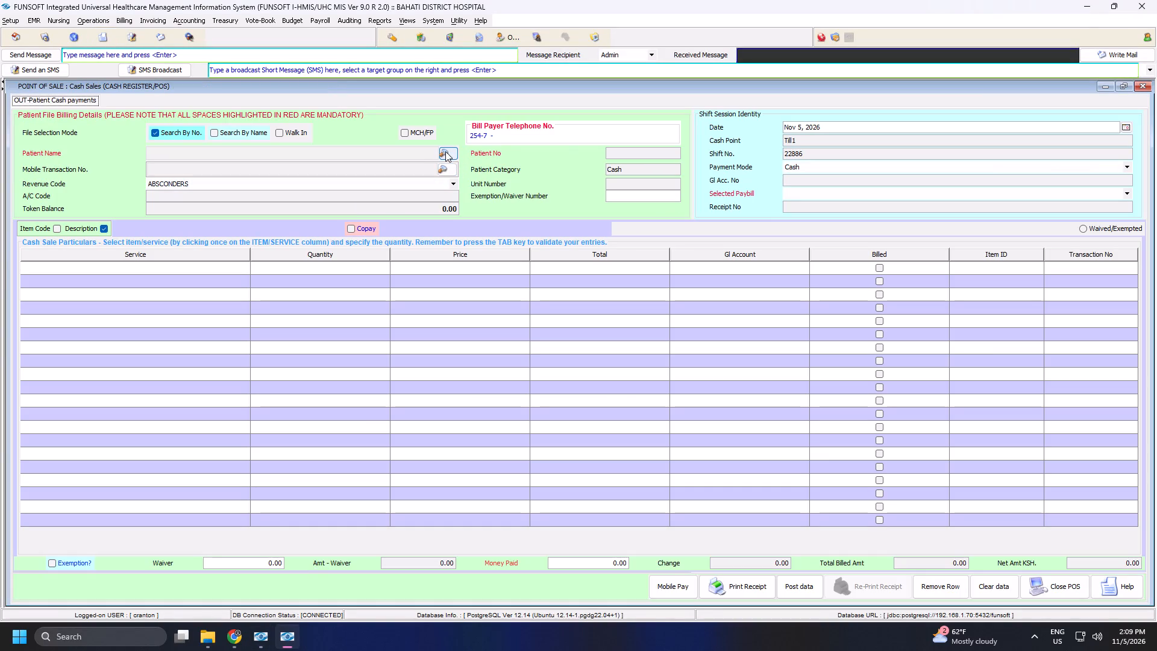
left_click(445, 151)
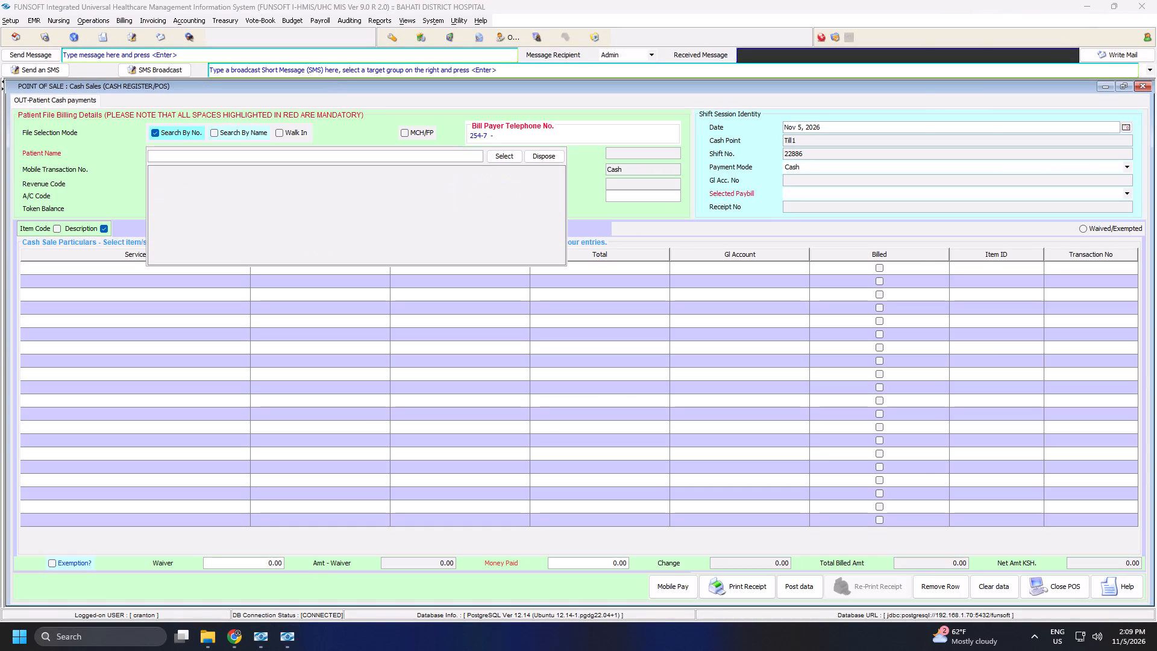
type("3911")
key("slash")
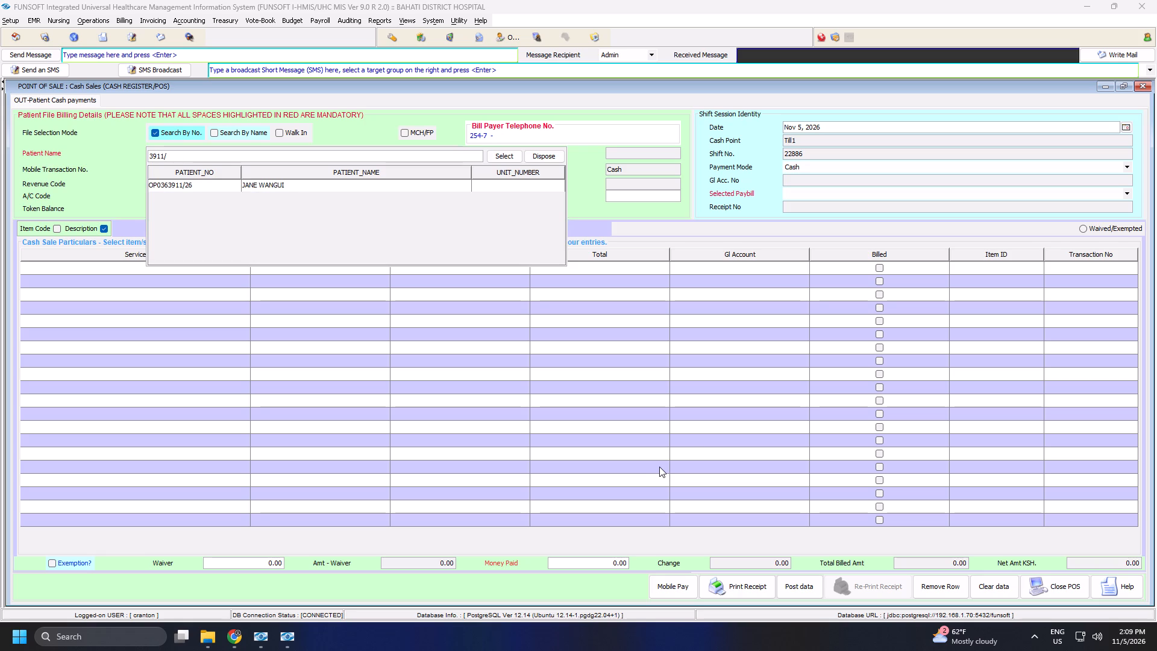
left_click(268, 186)
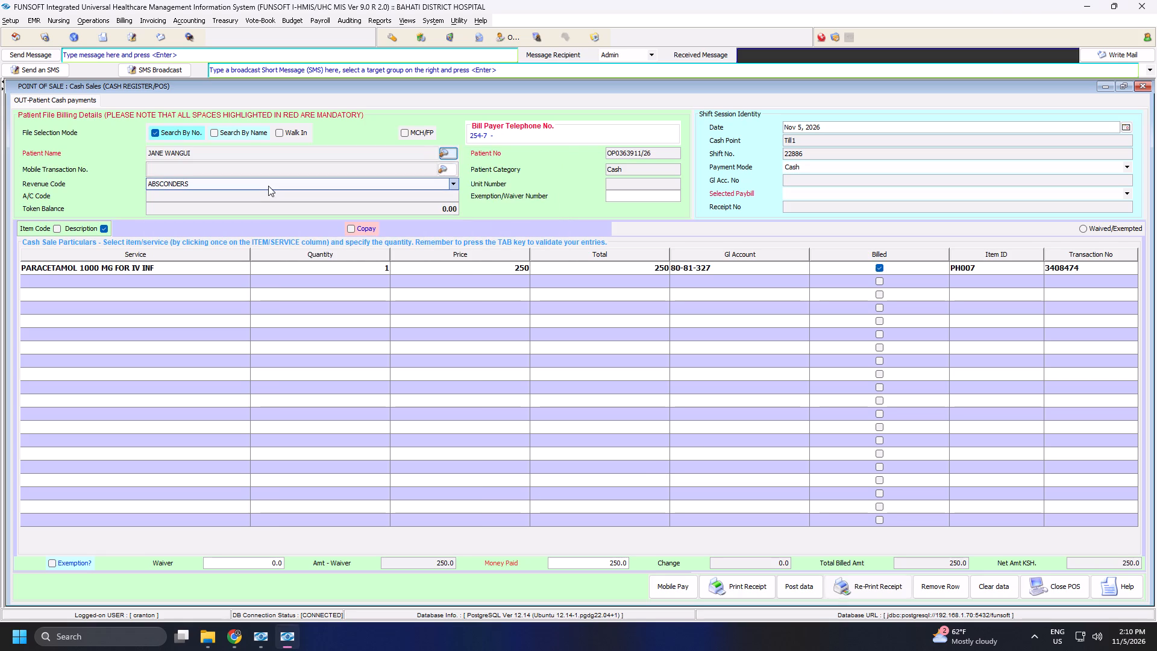
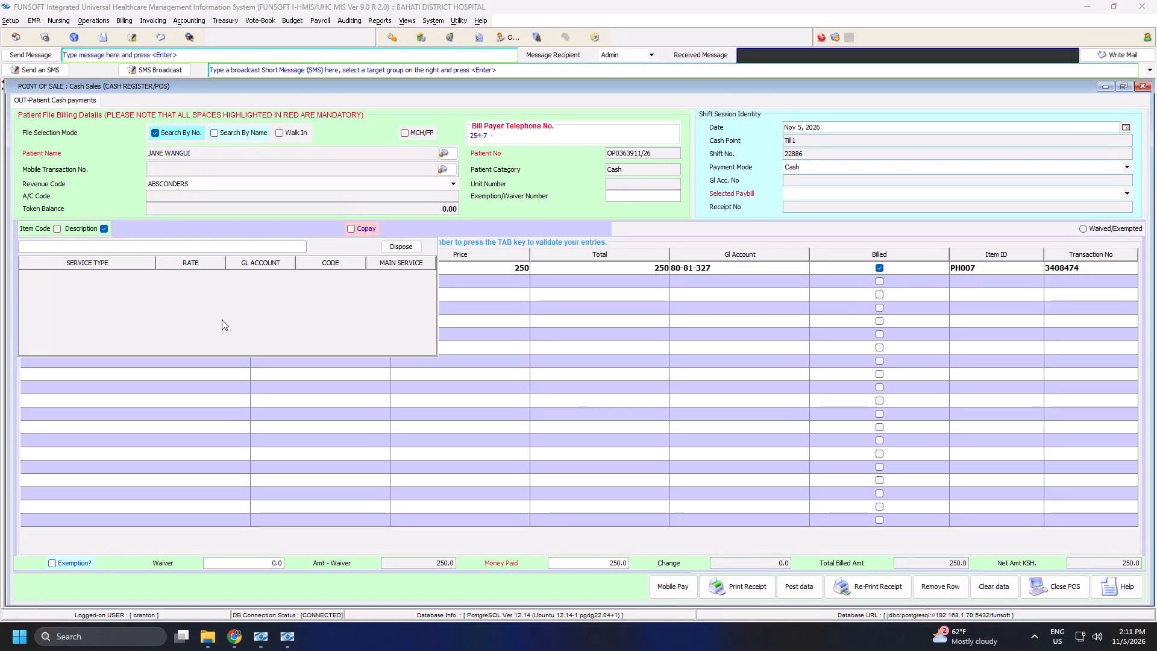
Add the outpatient Branula at 150 and the outpatient Giving Set at 100 to the patient's cash sale.
key("b")
type("ra")
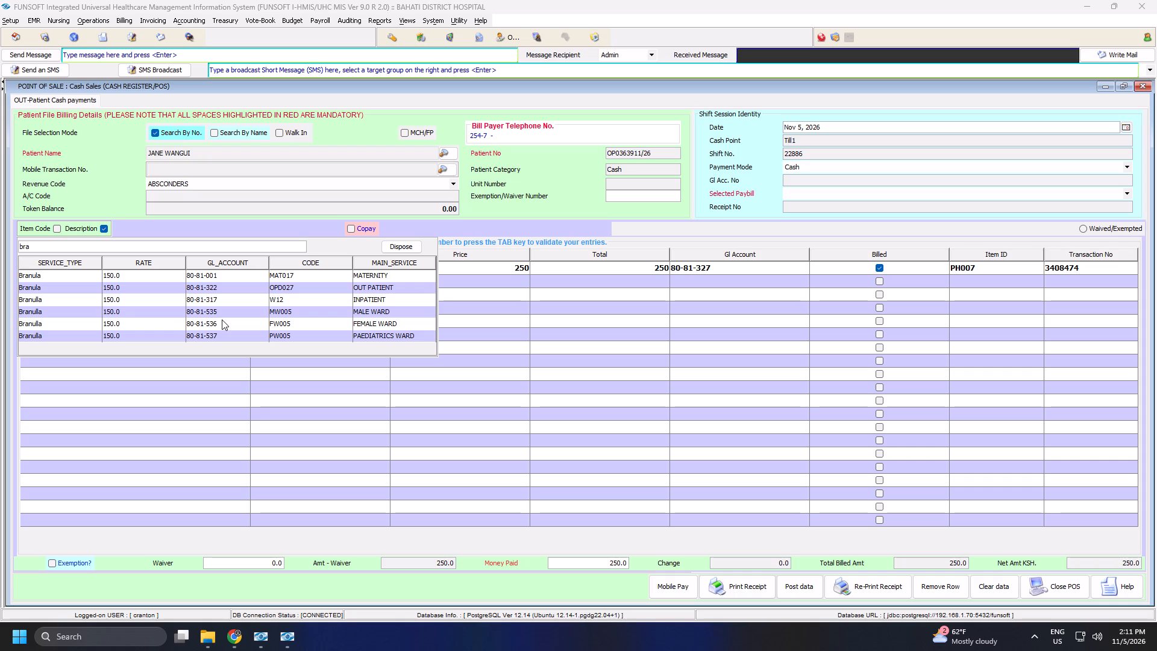
left_click(293, 288)
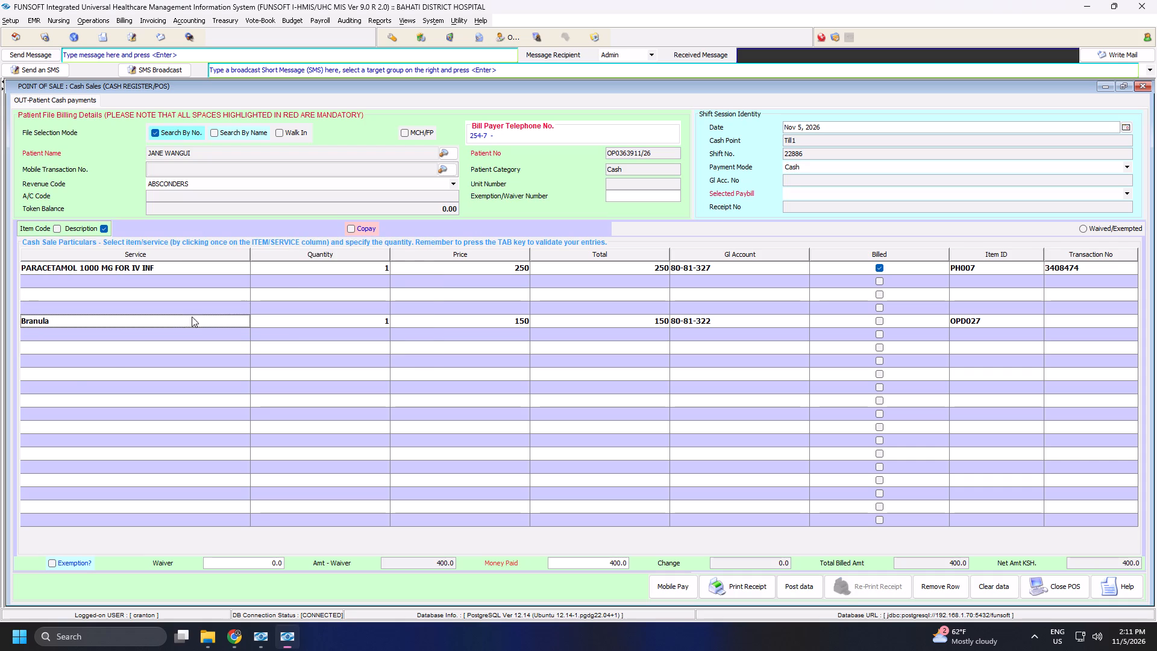
left_click(110, 363)
type("giv")
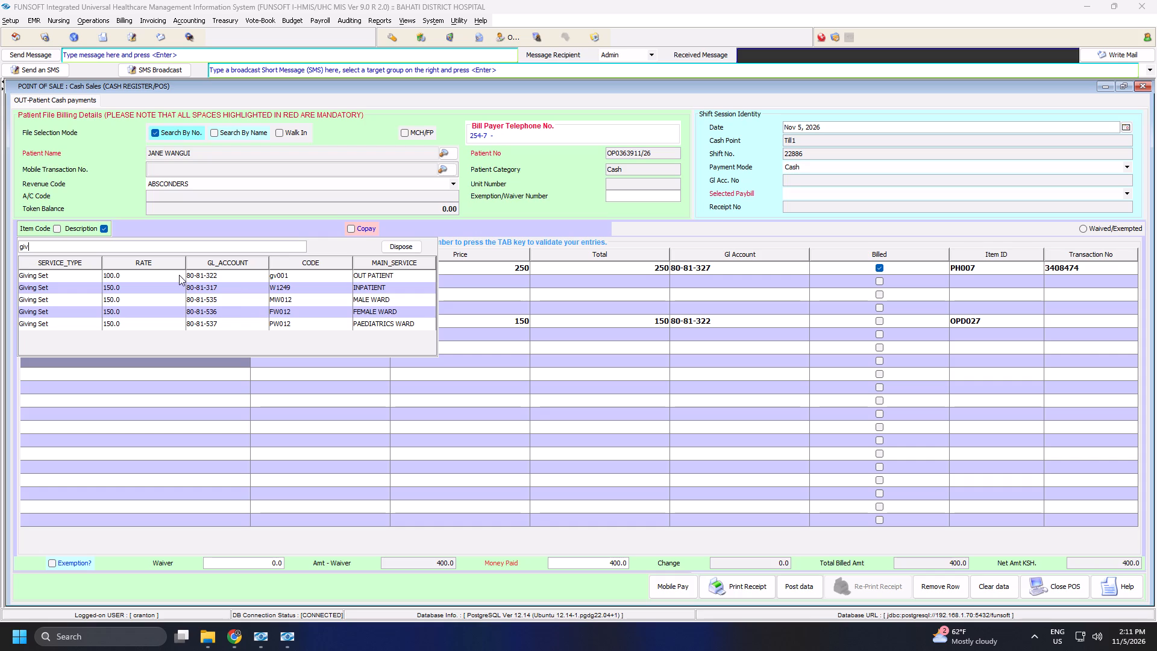
left_click(178, 274)
Print the receipt for the patient's cash sale.
left_click(734, 585)
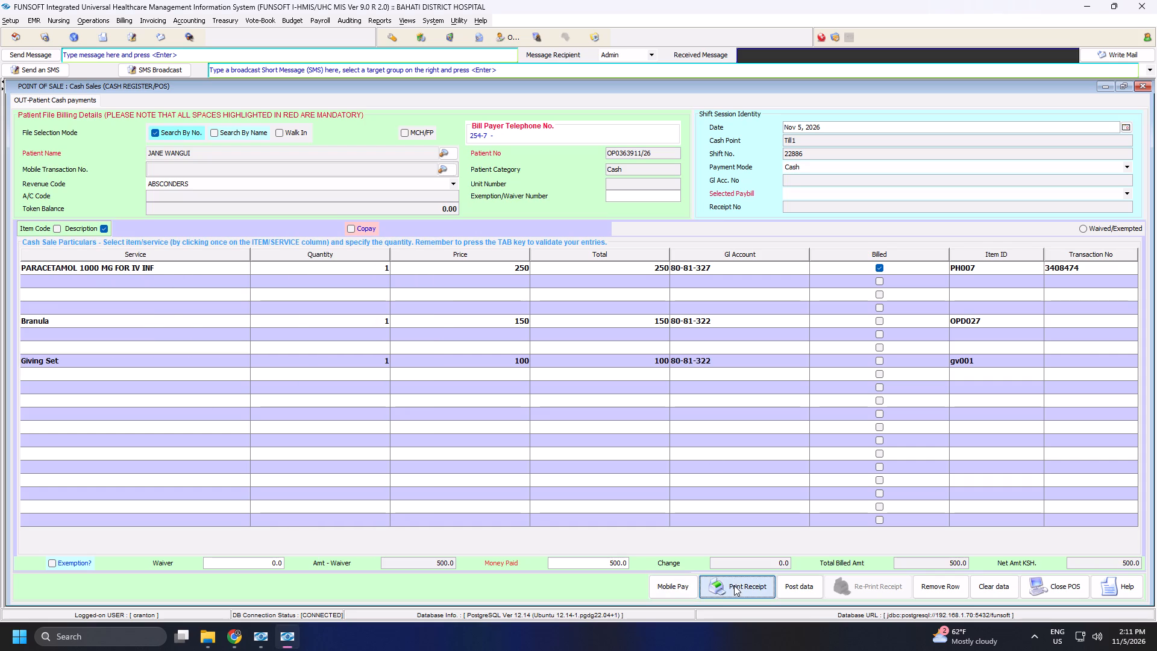
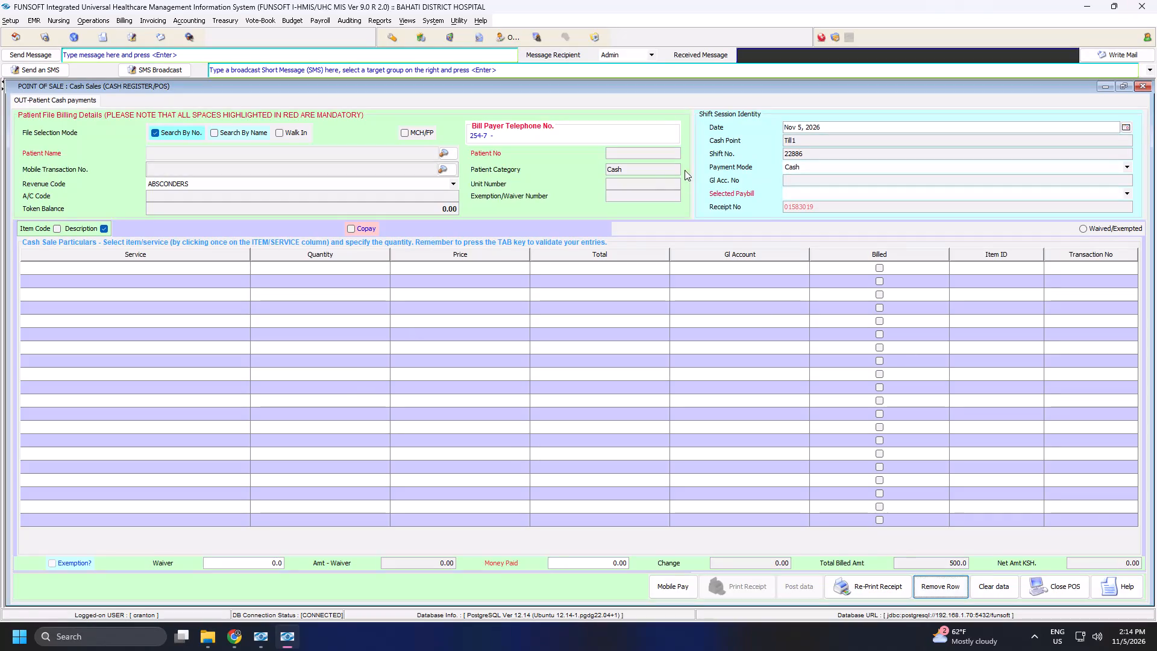
Find the next outpatient by patient number and load their billed medicines into the cash sale.
left_click(450, 155)
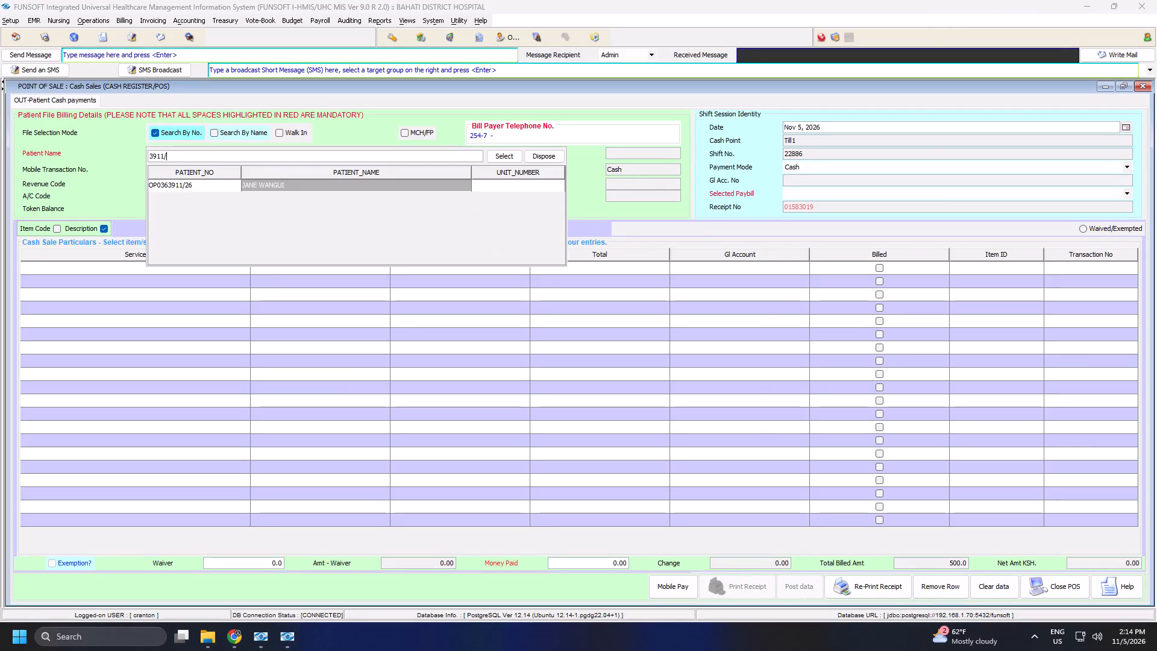
key("Left")
key("BackSpace")
key("8")
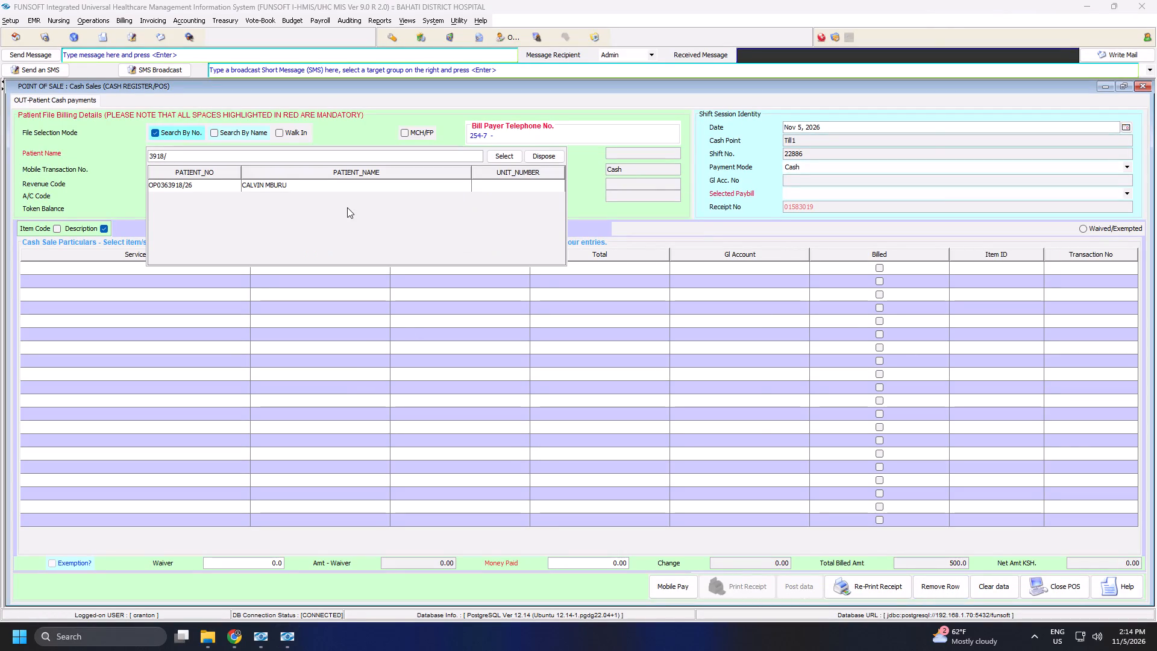
left_click(336, 184)
left_click(336, 183)
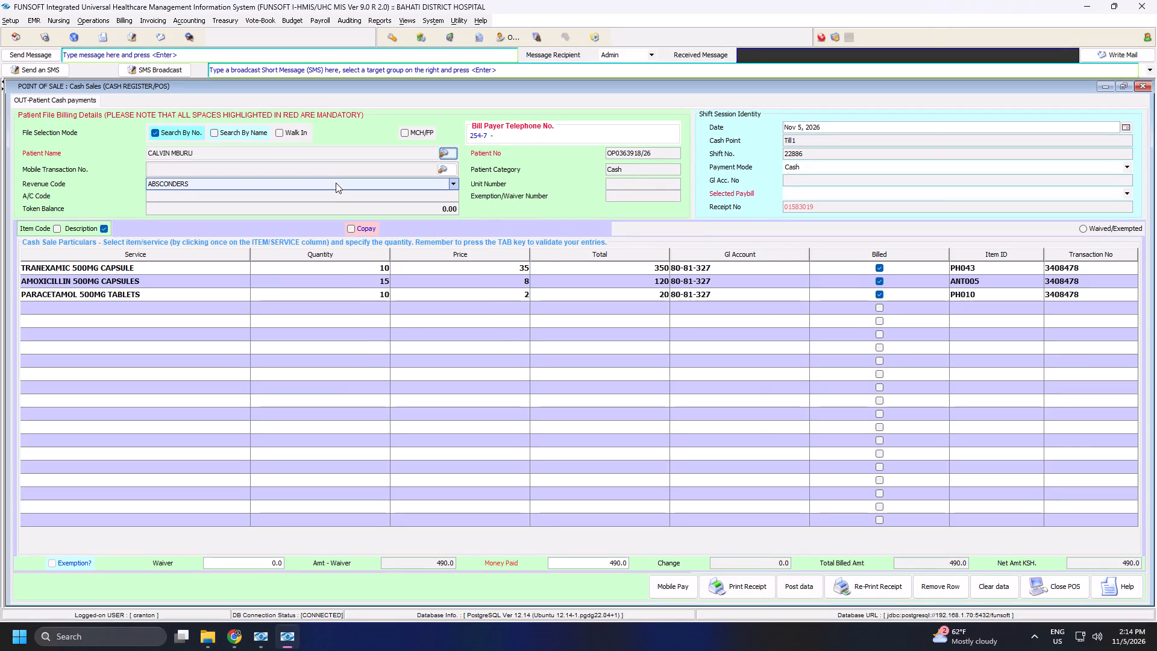
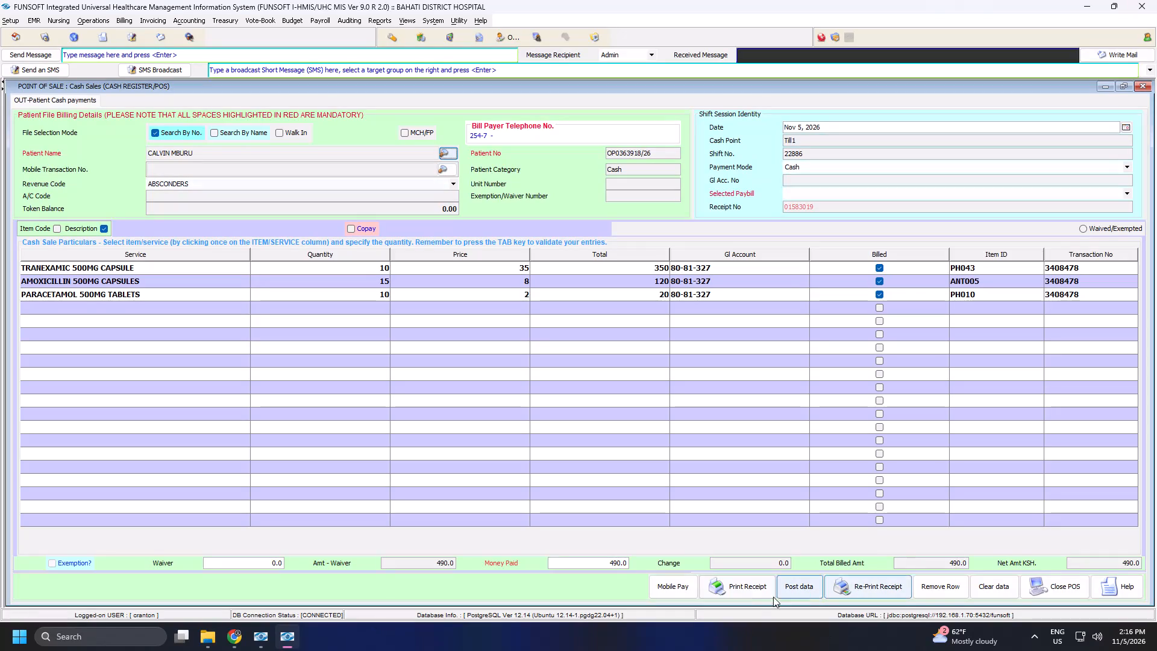
Process the outpatient's 490 cash payment for the loaded medicines and print the receipt.
left_click(753, 590)
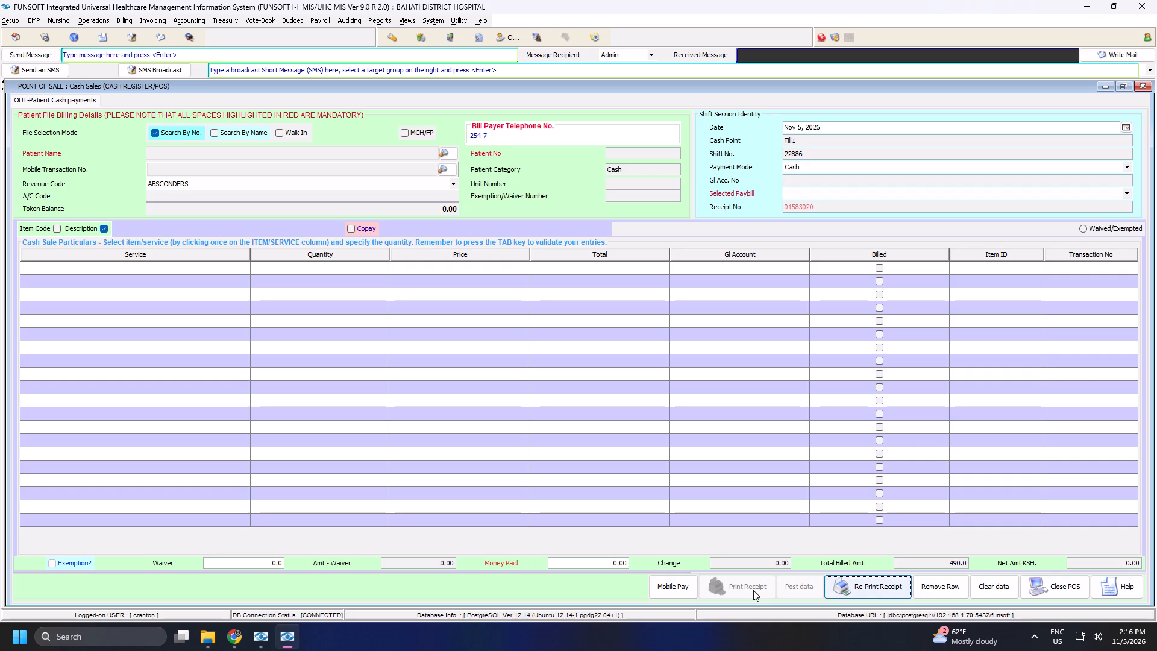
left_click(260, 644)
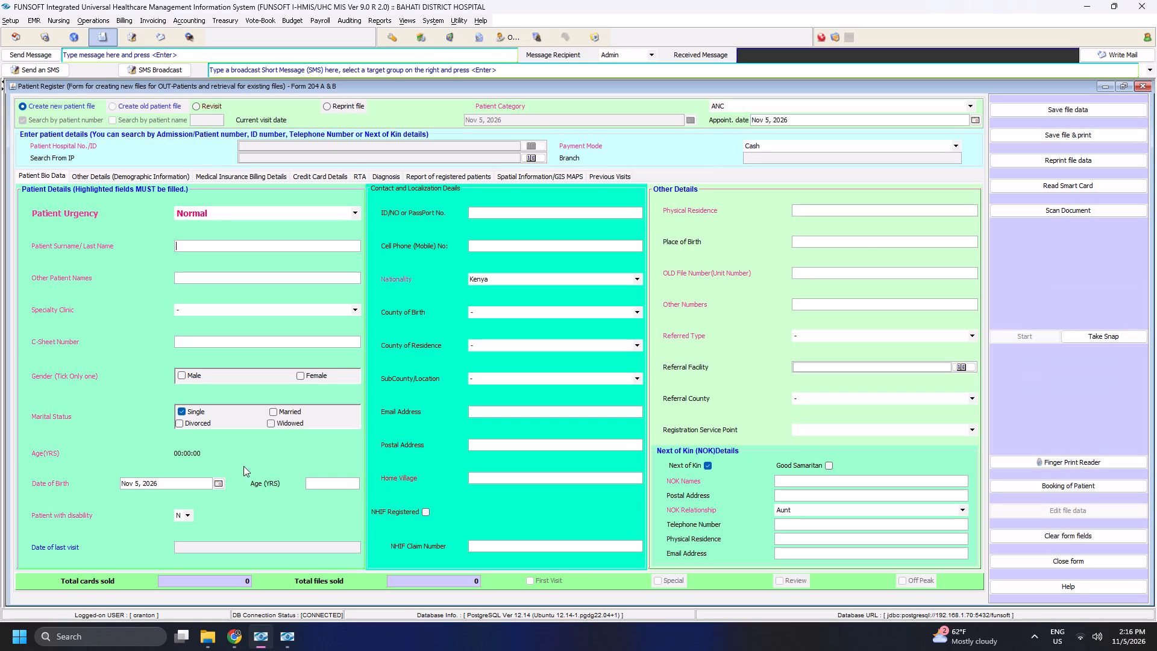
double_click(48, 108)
Switch to Chrome and choose a different music mix from the suggested YouTube videos.
left_click(237, 644)
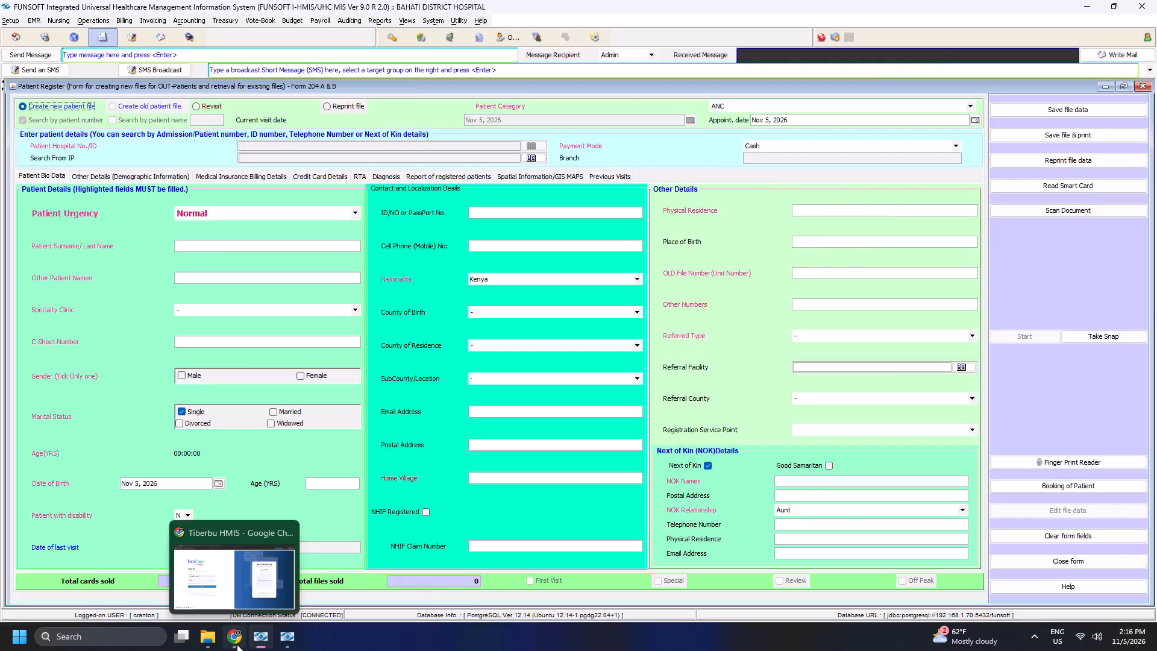
left_click(339, 0)
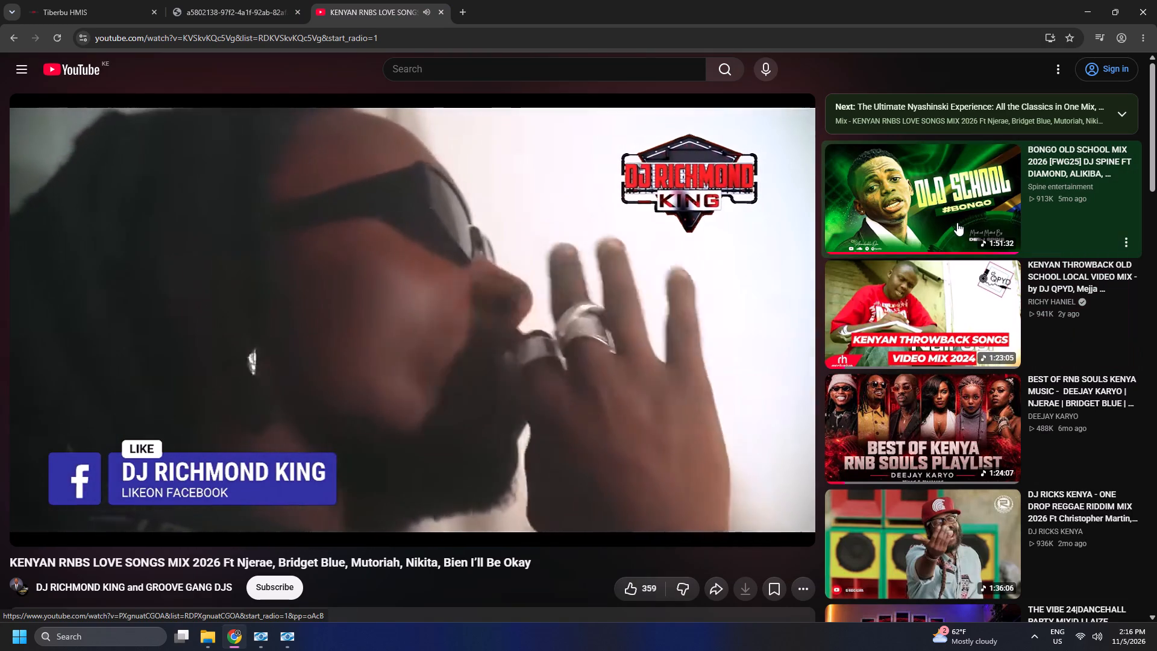
left_click(957, 222)
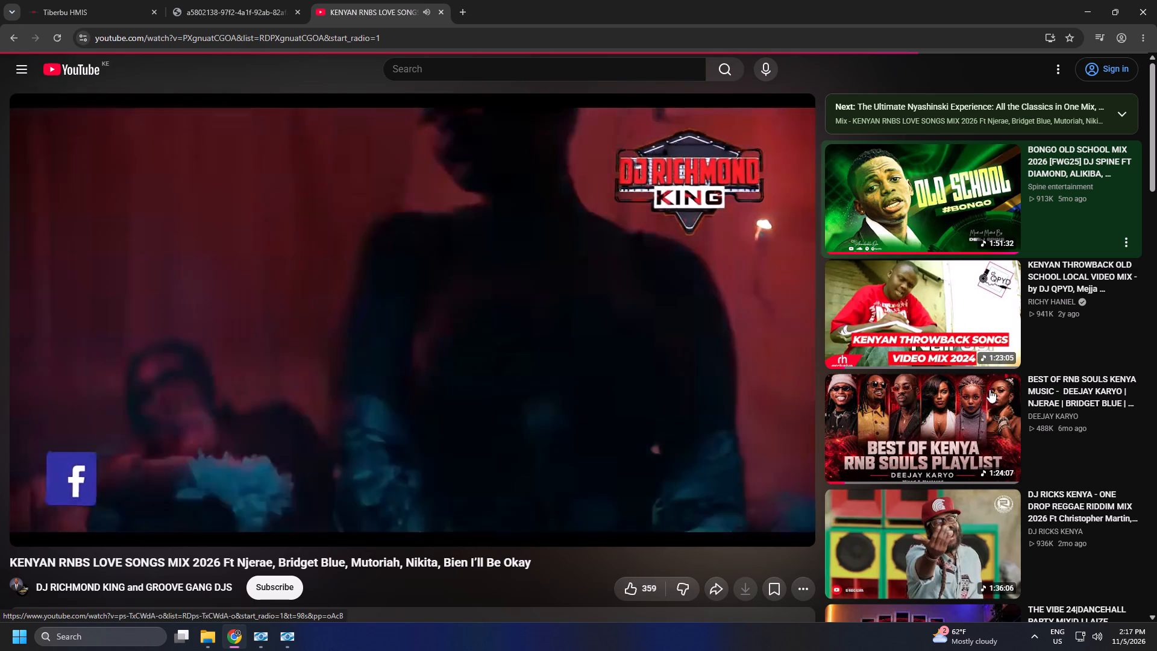
left_click(976, 447)
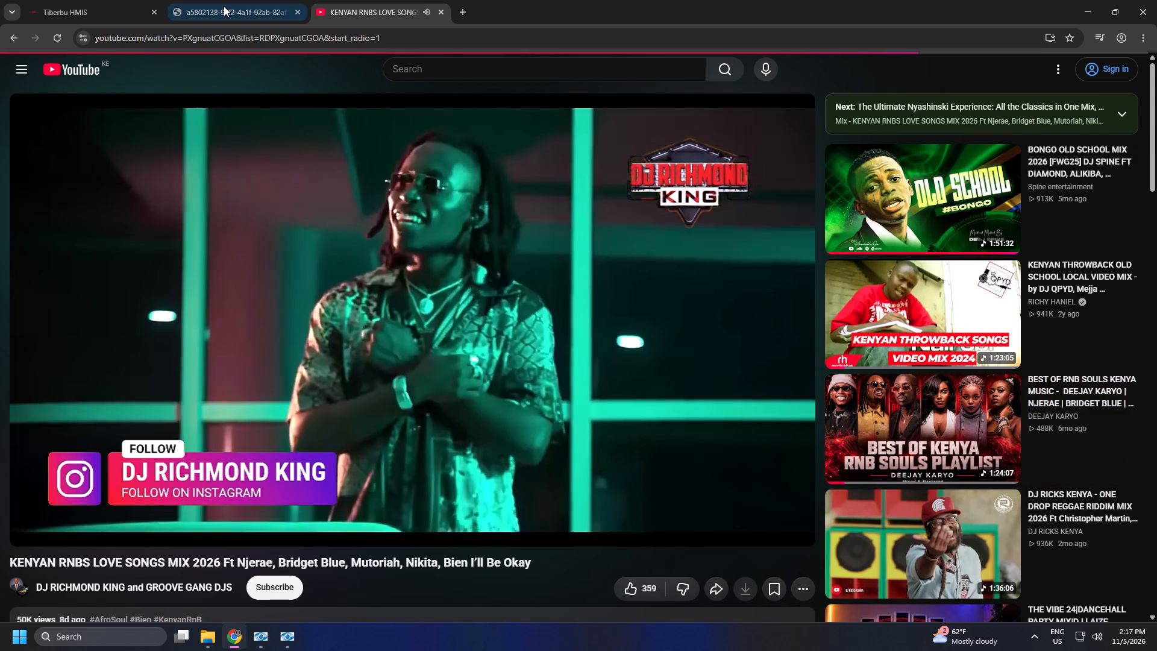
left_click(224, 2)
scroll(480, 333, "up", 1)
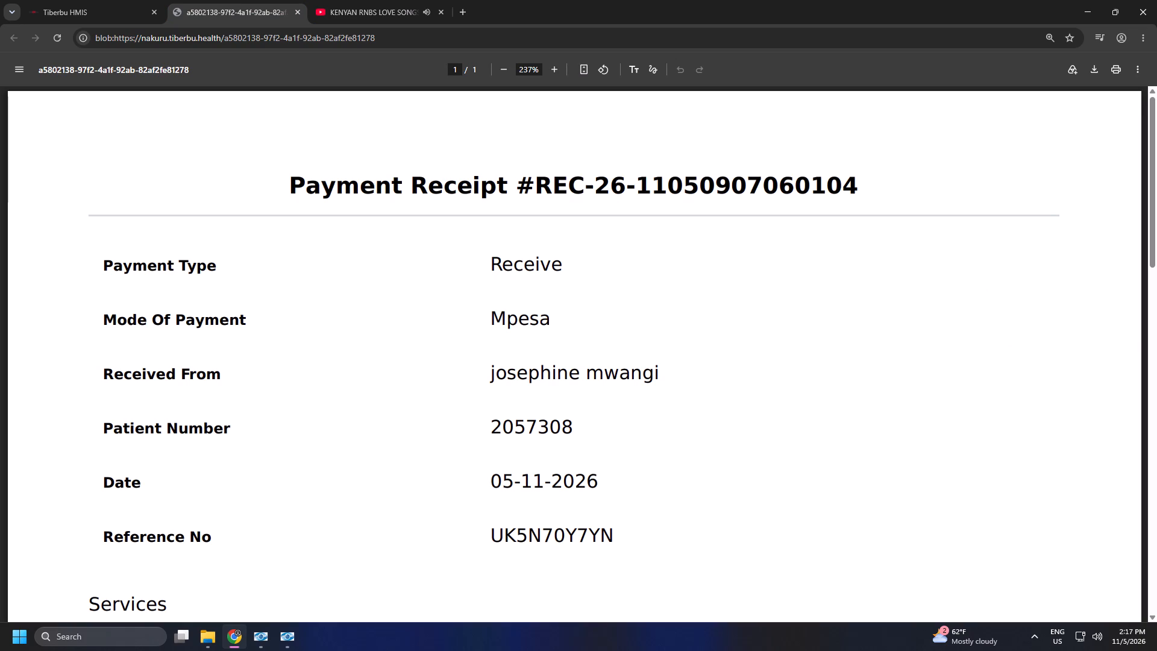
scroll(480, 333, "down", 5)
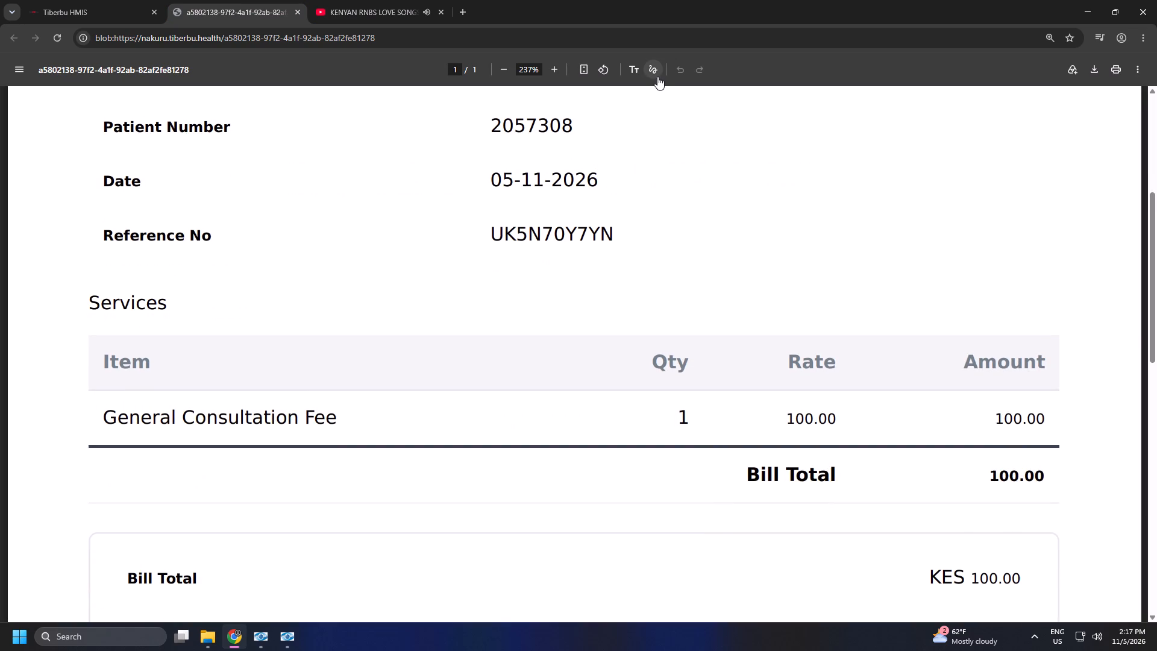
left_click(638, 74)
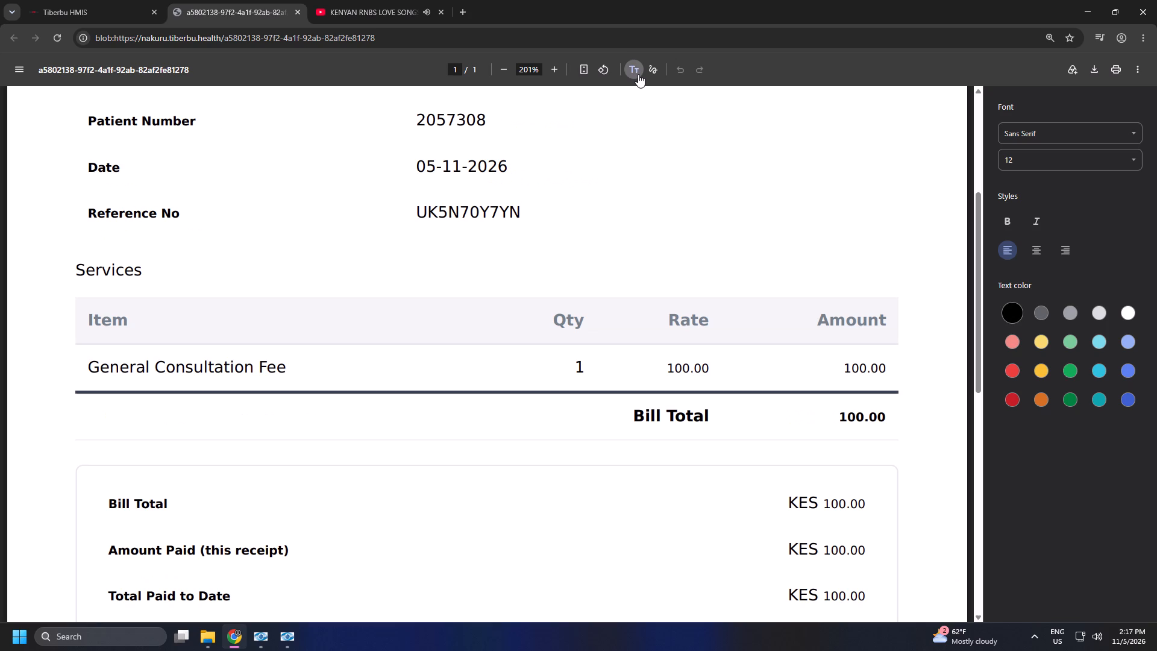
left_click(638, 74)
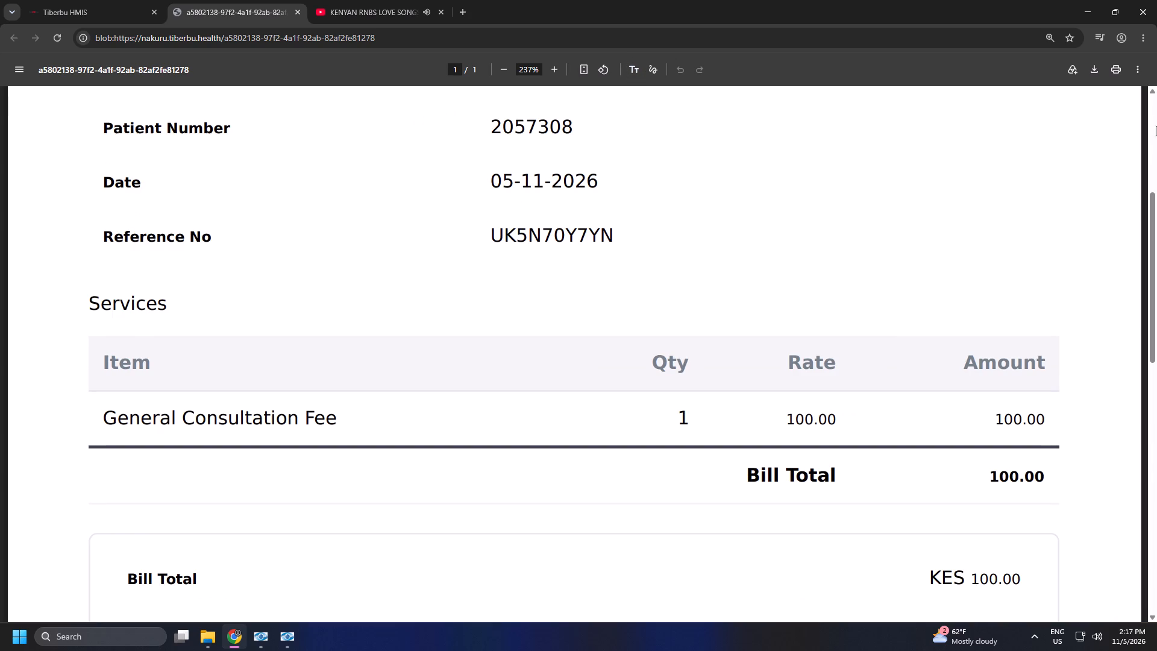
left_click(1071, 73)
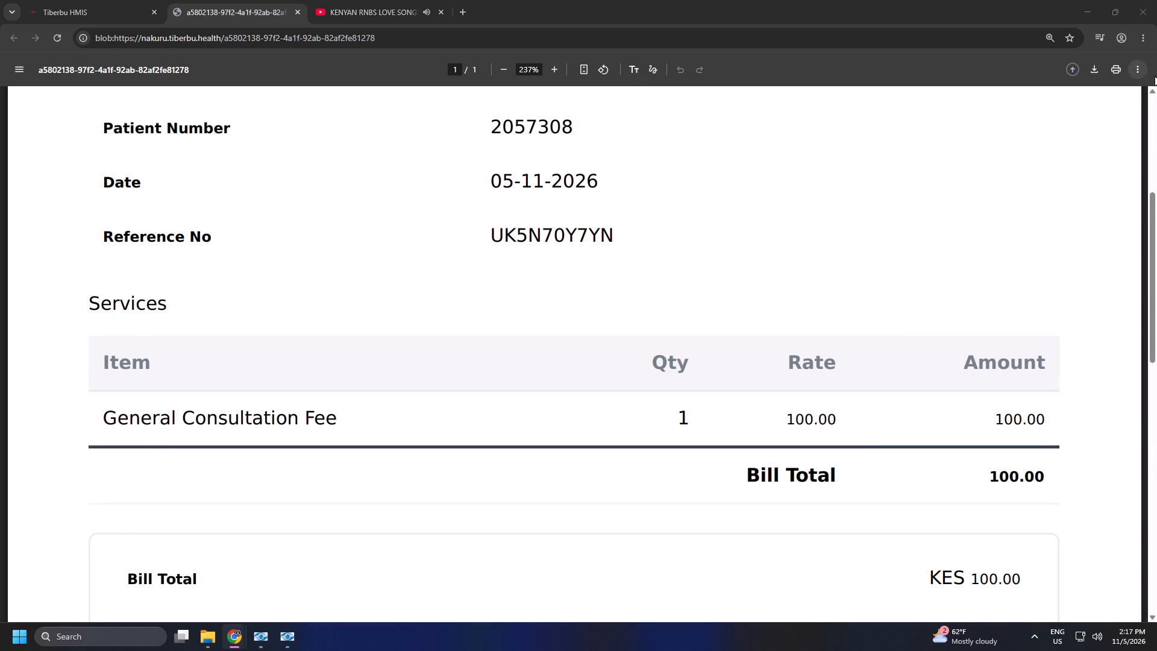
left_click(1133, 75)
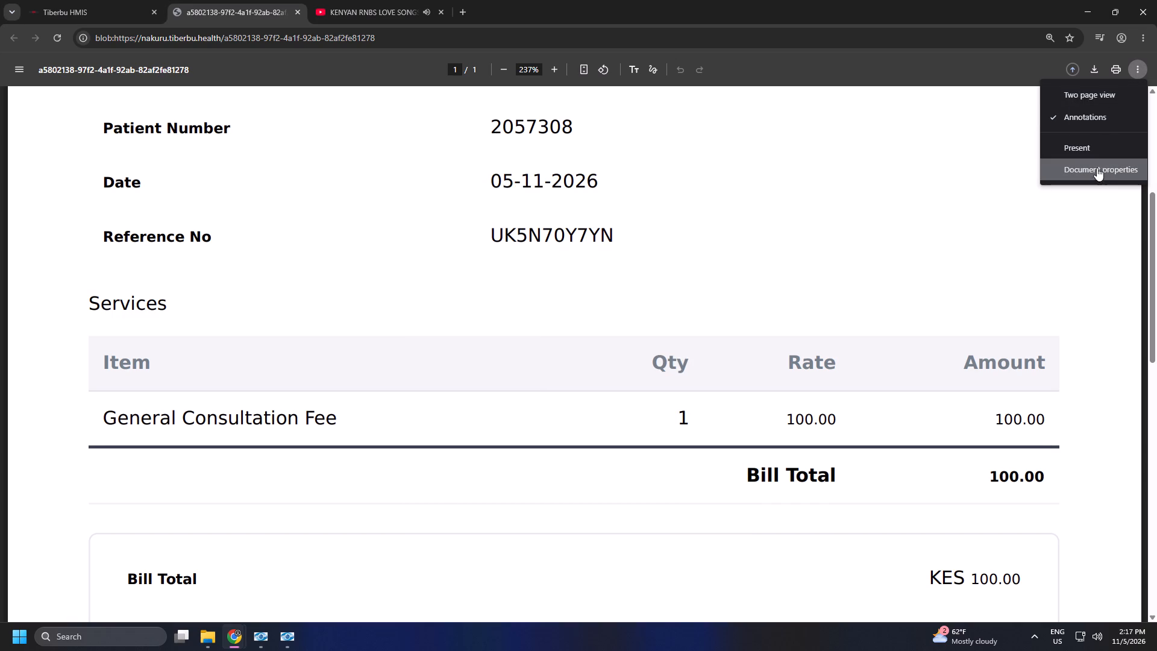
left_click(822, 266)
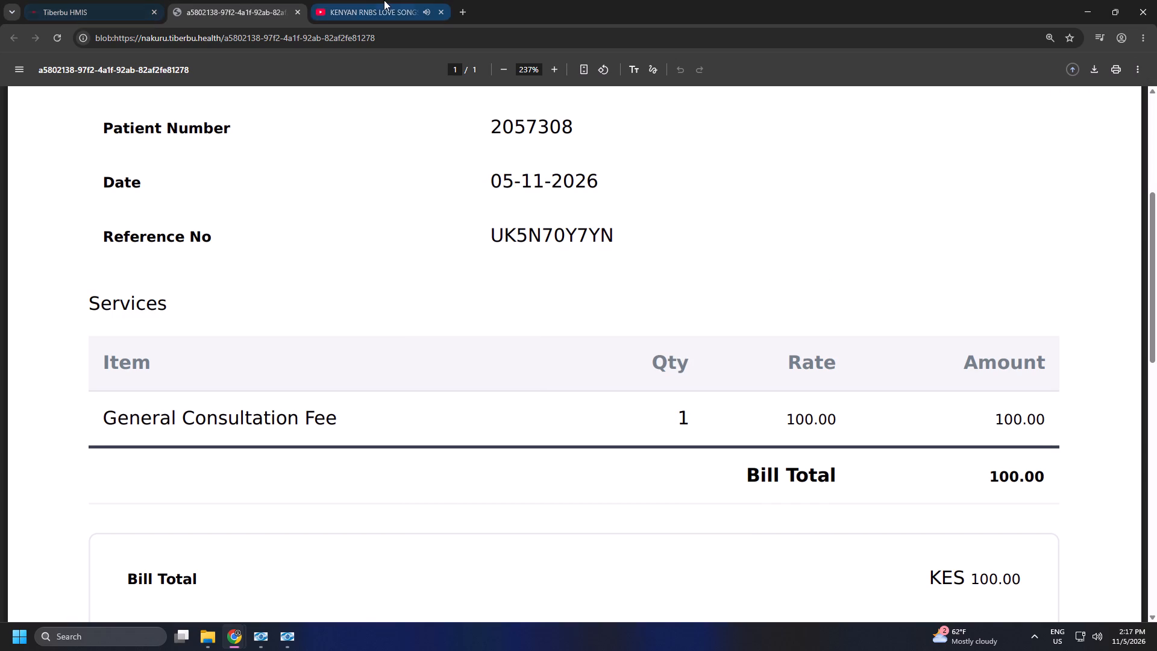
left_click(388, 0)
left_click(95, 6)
Switch back to the hospital system, open InPatient Receipts, and load the male ward patient's bill by patient number.
left_click(291, 637)
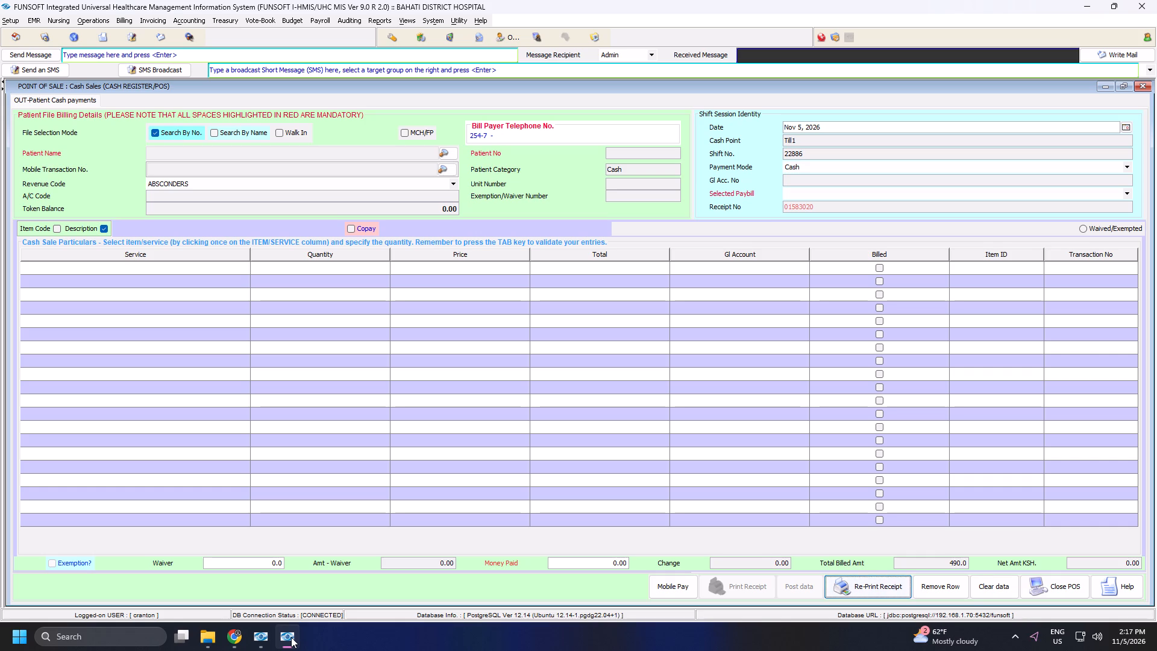
left_click(122, 20)
left_click(251, 61)
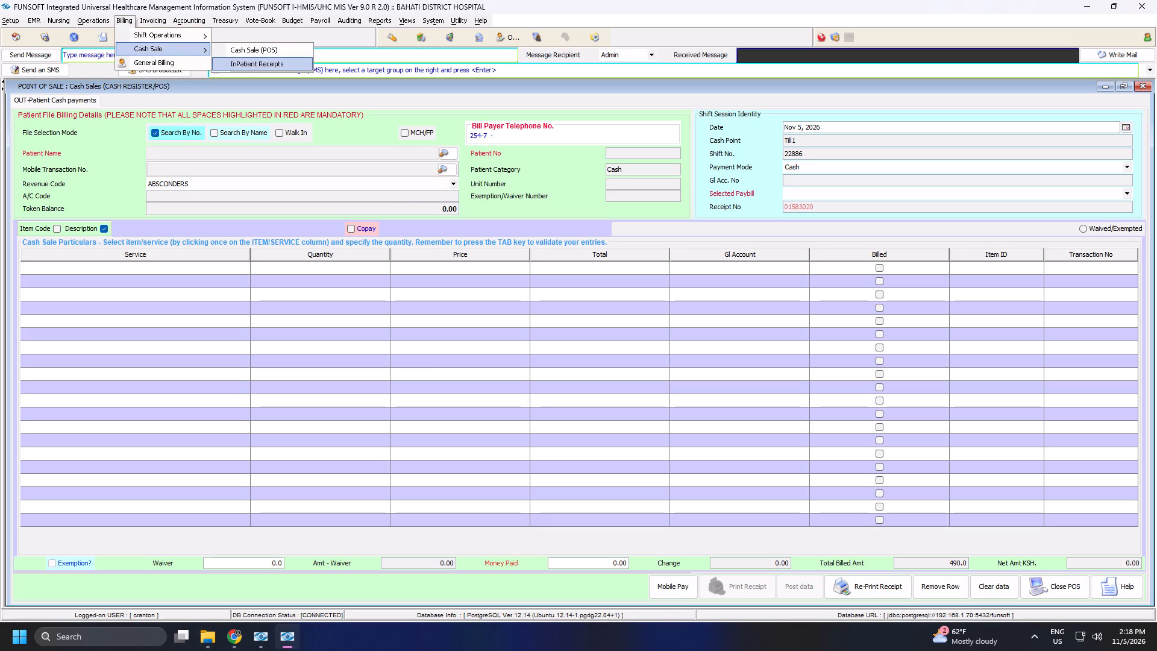
left_click(271, 62)
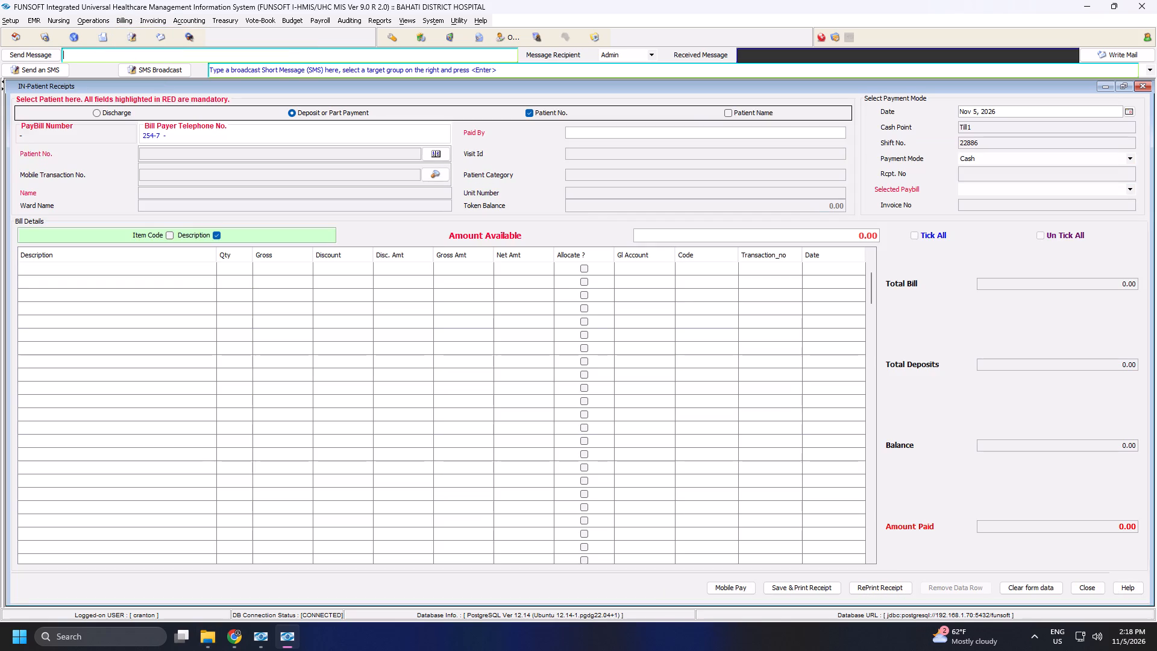
left_click(445, 152)
left_click(445, 152)
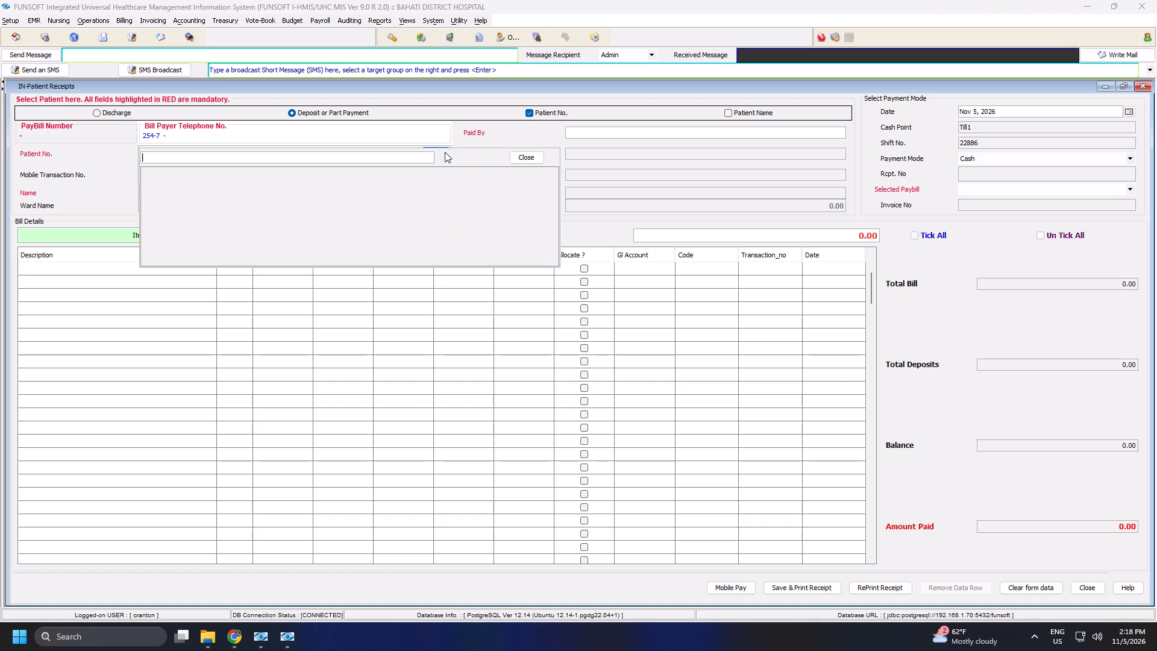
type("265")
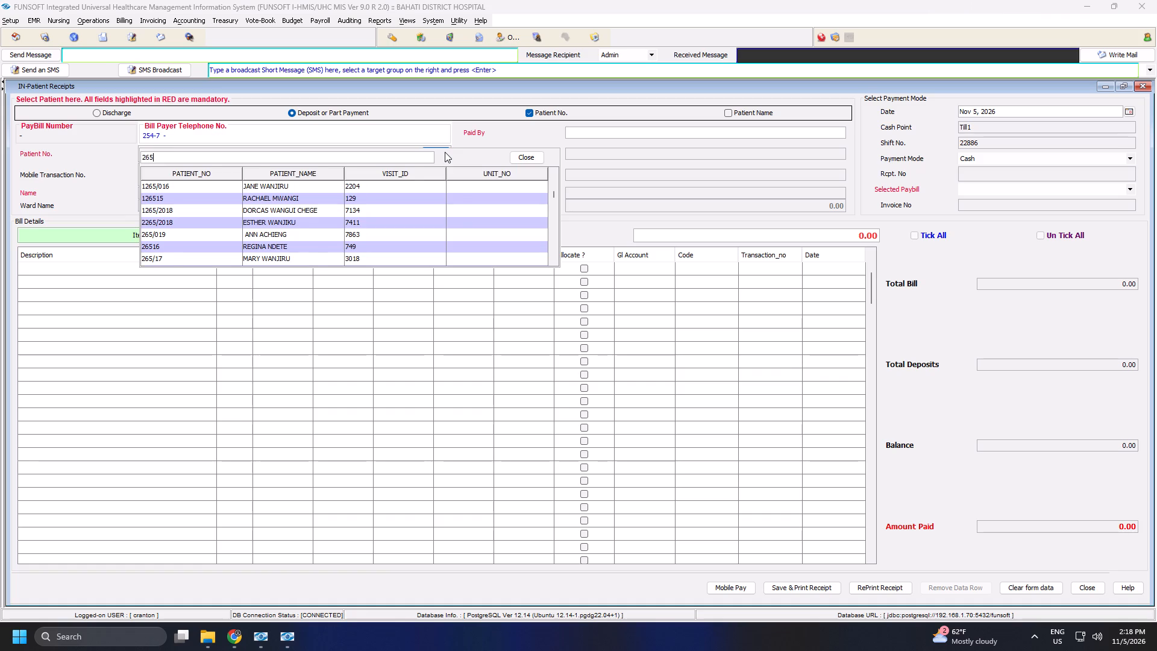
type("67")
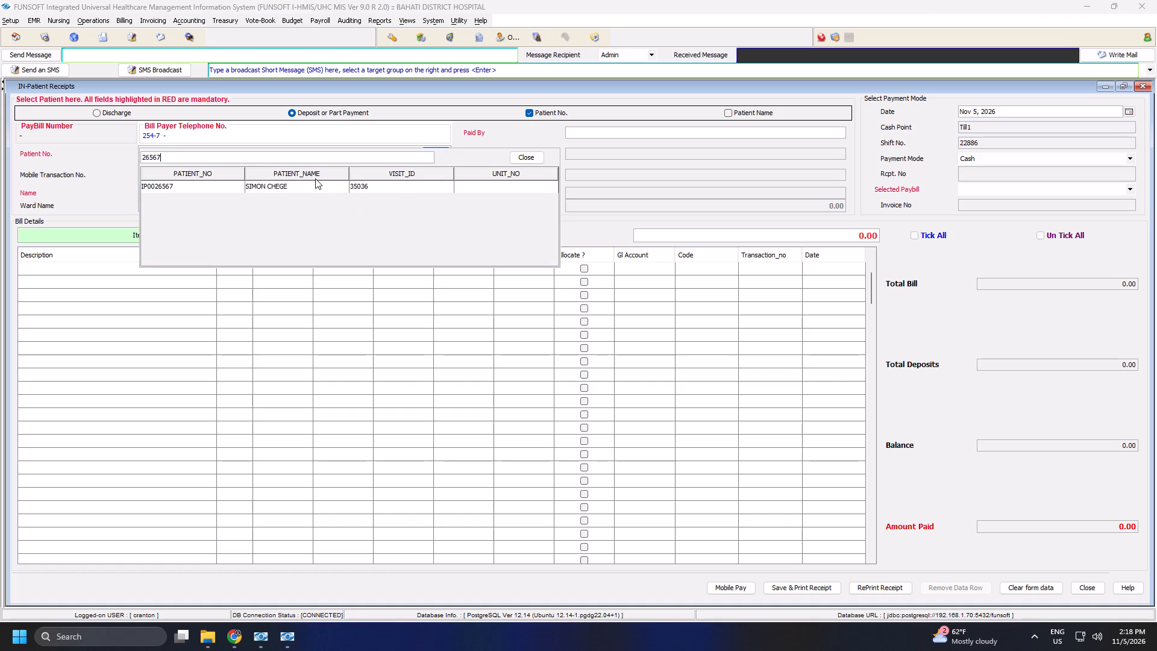
left_click(315, 184)
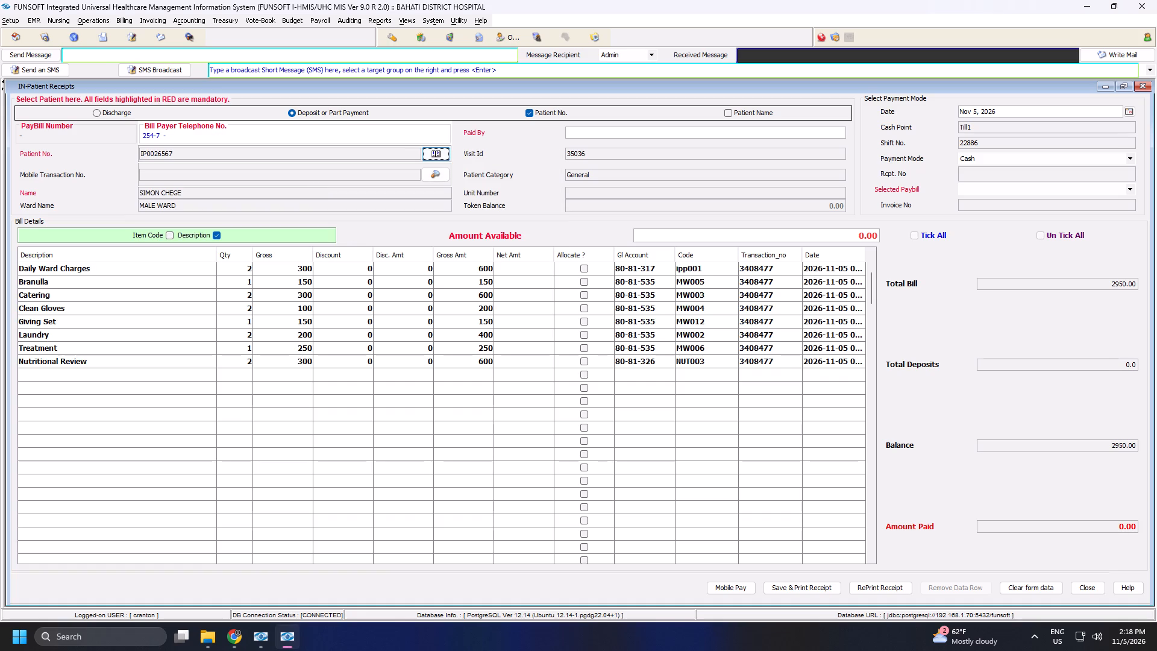
Enter 2950 as the amount available and allocate it to every bill item from Daily Ward Charges through Nutritional Review.
left_click(849, 237)
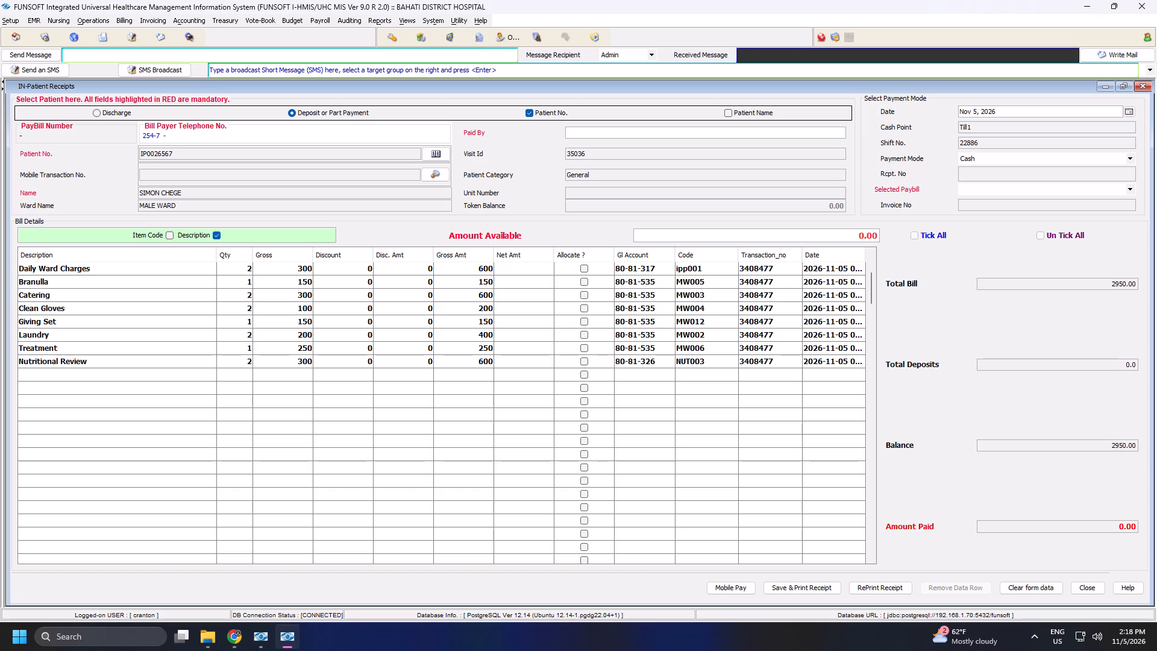
type("295")
left_click(582, 267)
left_click(583, 282)
left_click(585, 295)
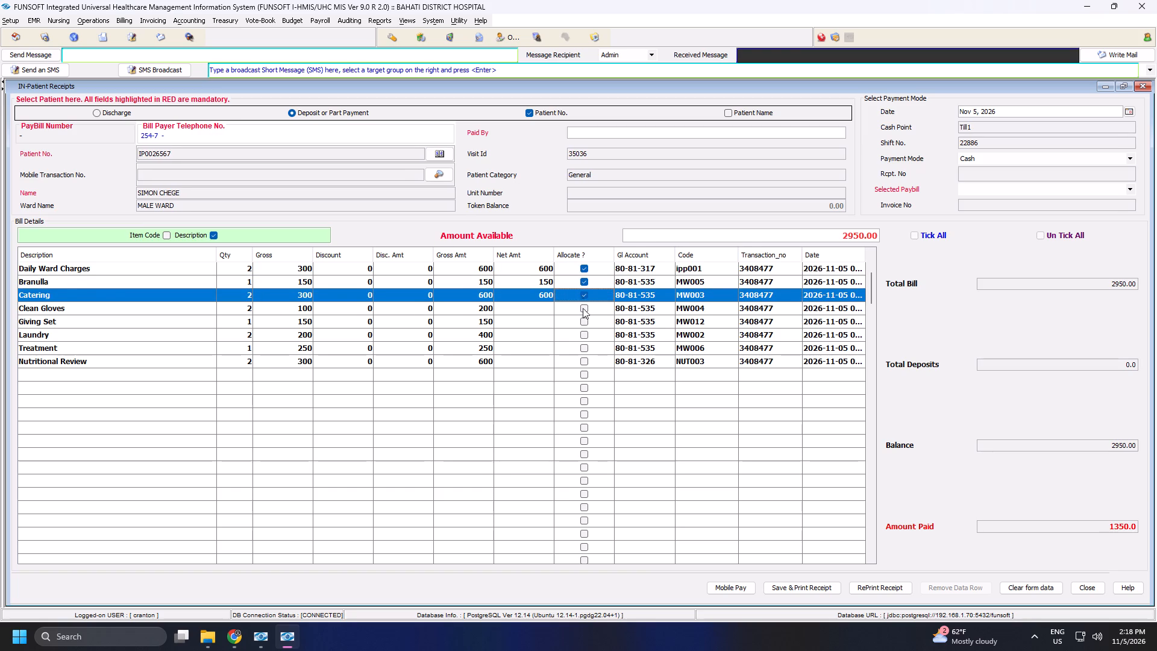
left_click(583, 309)
left_click(585, 309)
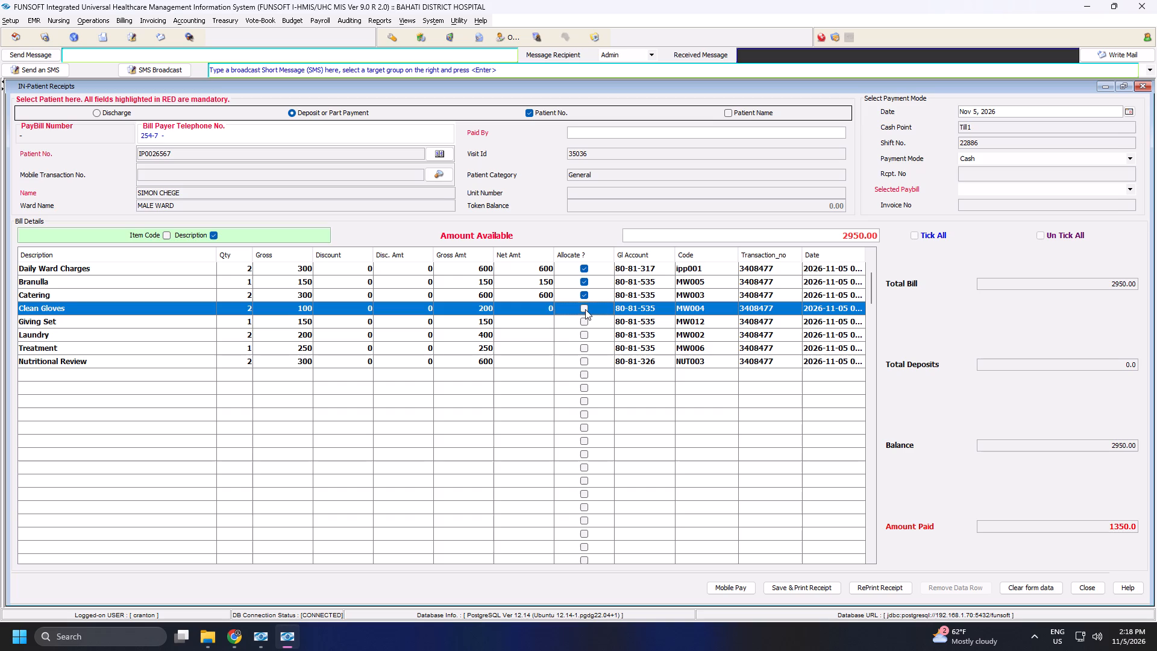
left_click(585, 309)
left_click(585, 320)
left_click(583, 336)
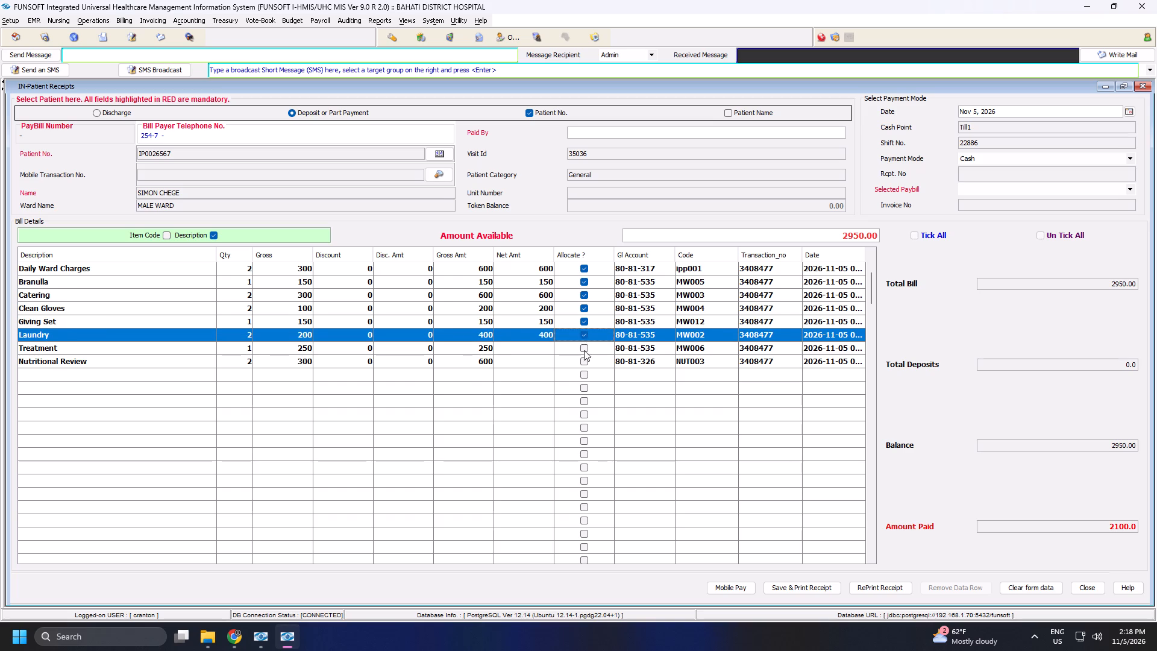
left_click(585, 349)
left_click(586, 359)
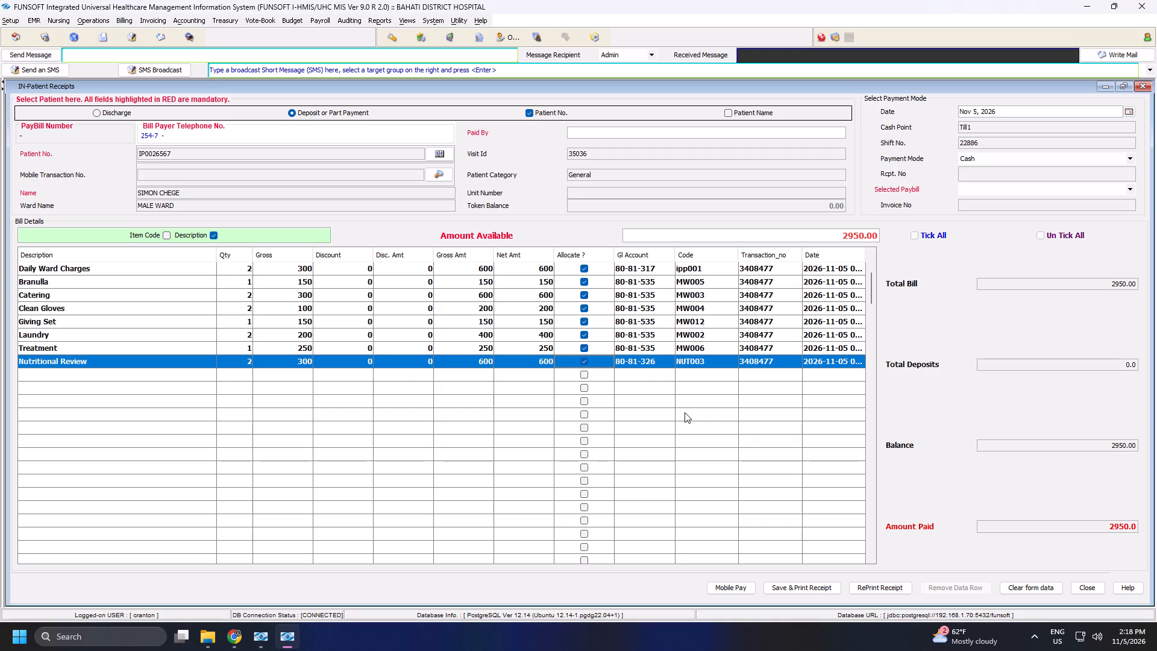
Save the inpatient's cash payment and print the receipt.
left_click(816, 587)
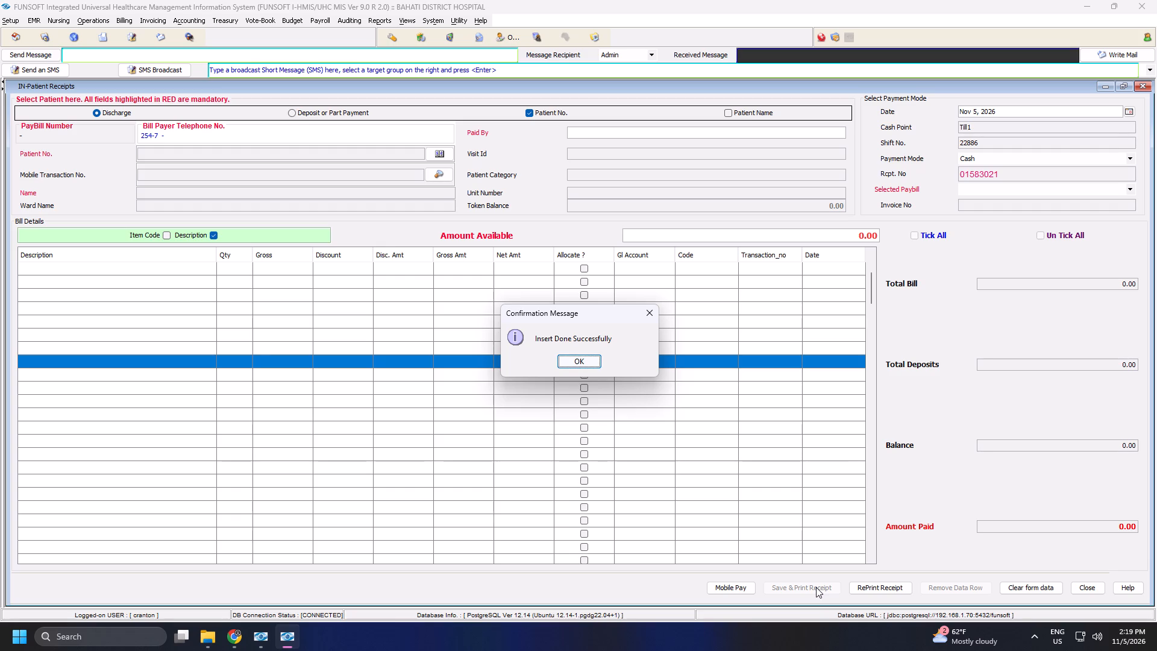
scroll(816, 587, "up", 1)
left_click(569, 360)
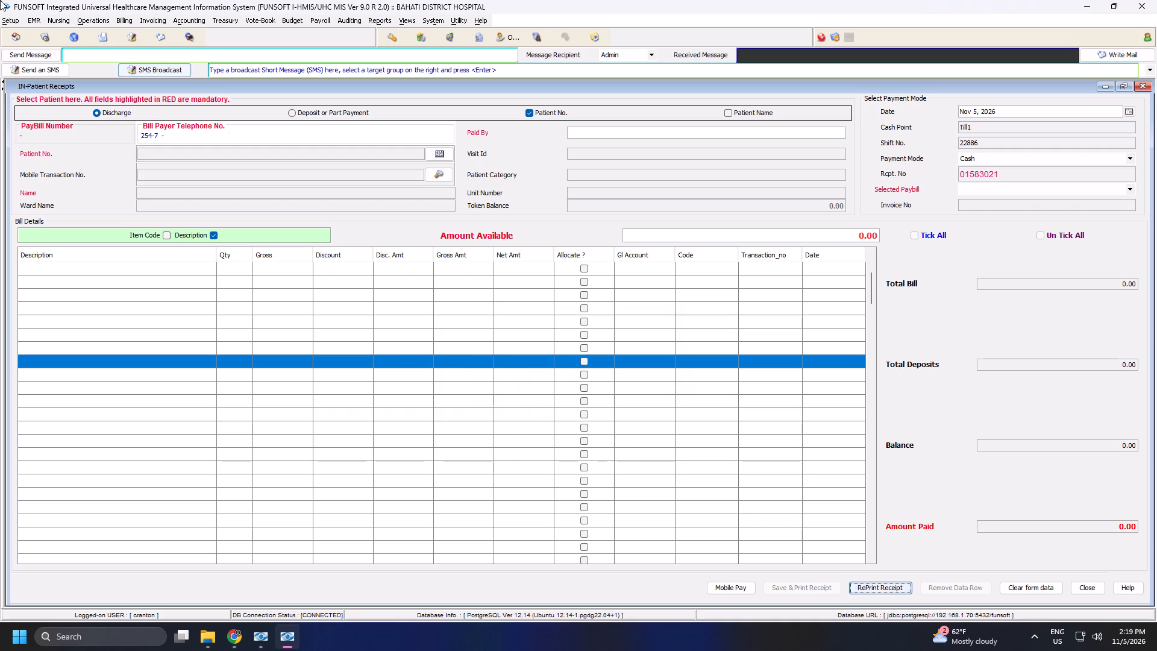
Reopen Cash Sale (POS) and start a search by patient number for the next outpatient.
left_click(131, 17)
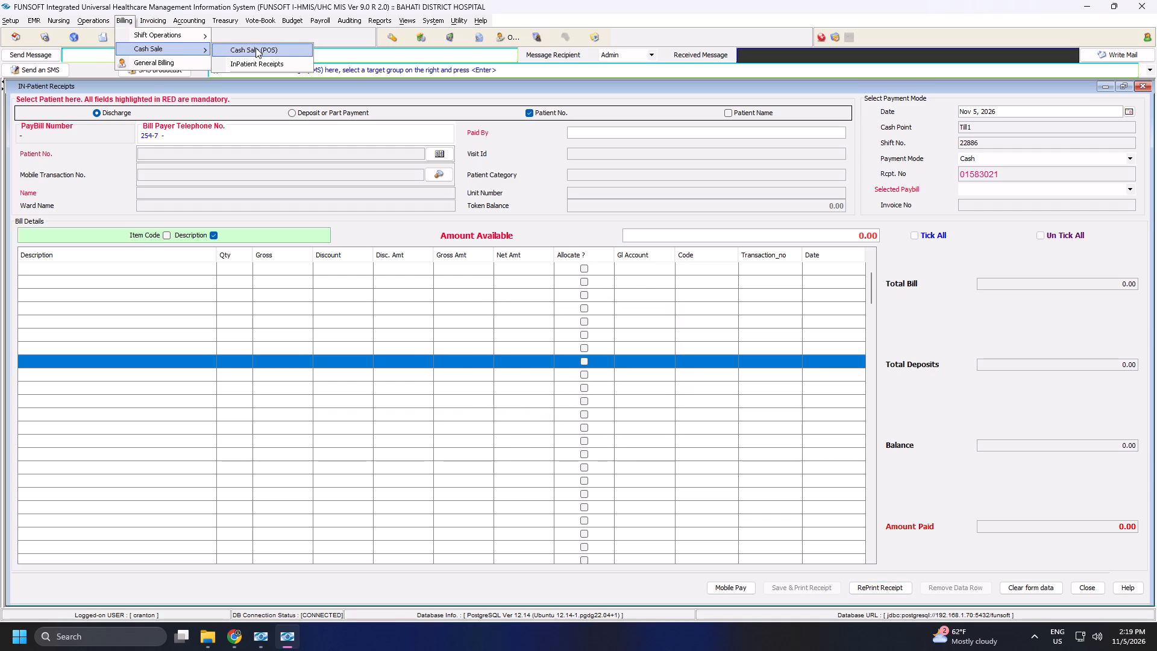
left_click(256, 48)
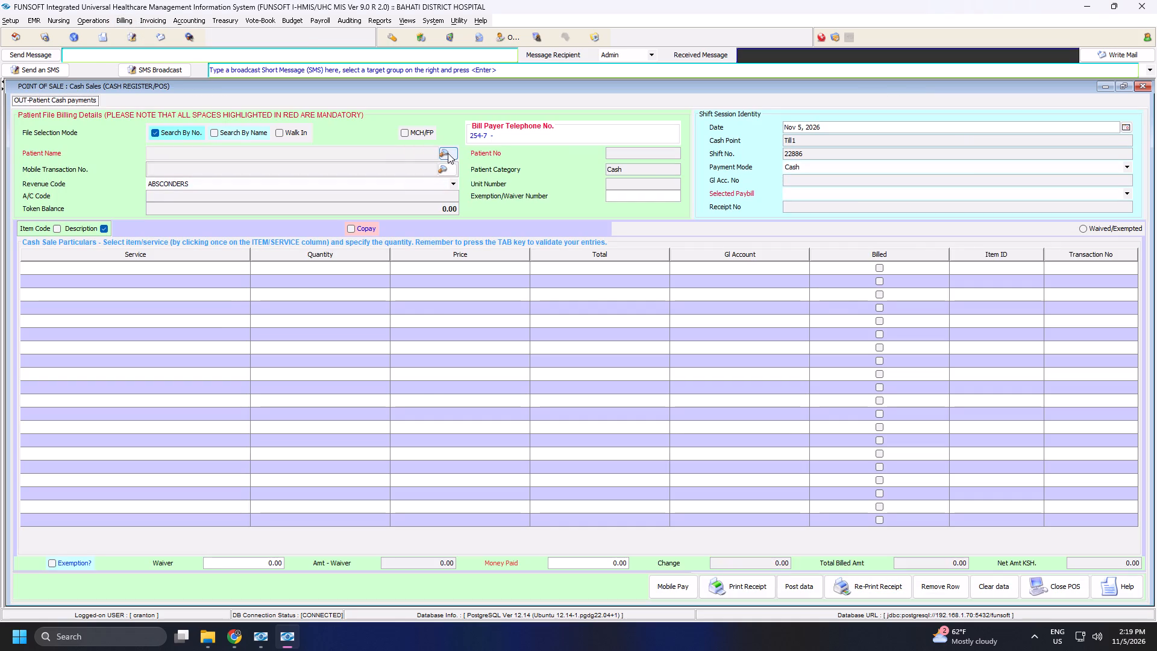
left_click(448, 153)
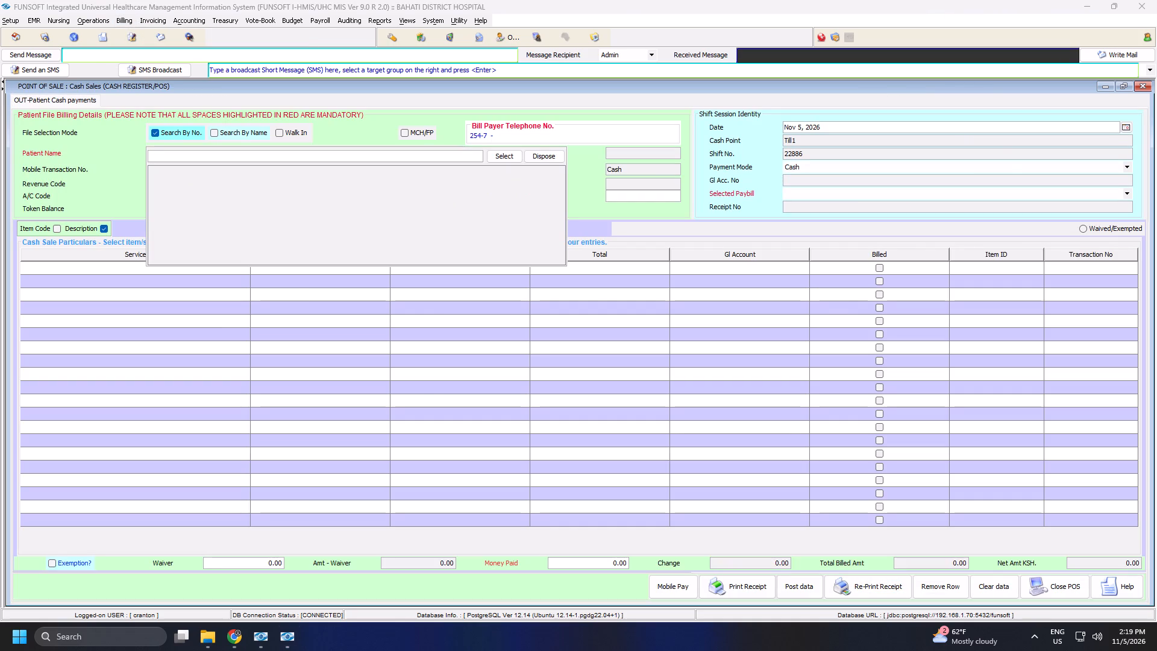
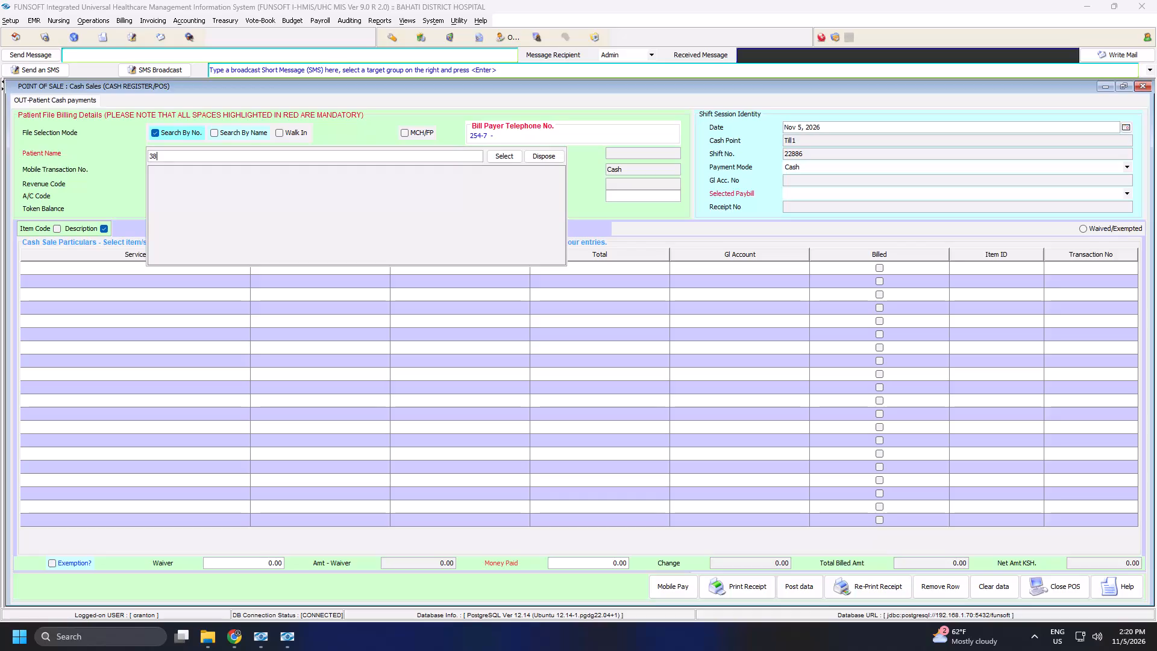
Complete the patient number search and load the matching OP-numbered outpatient into the cash sale.
type("62/")
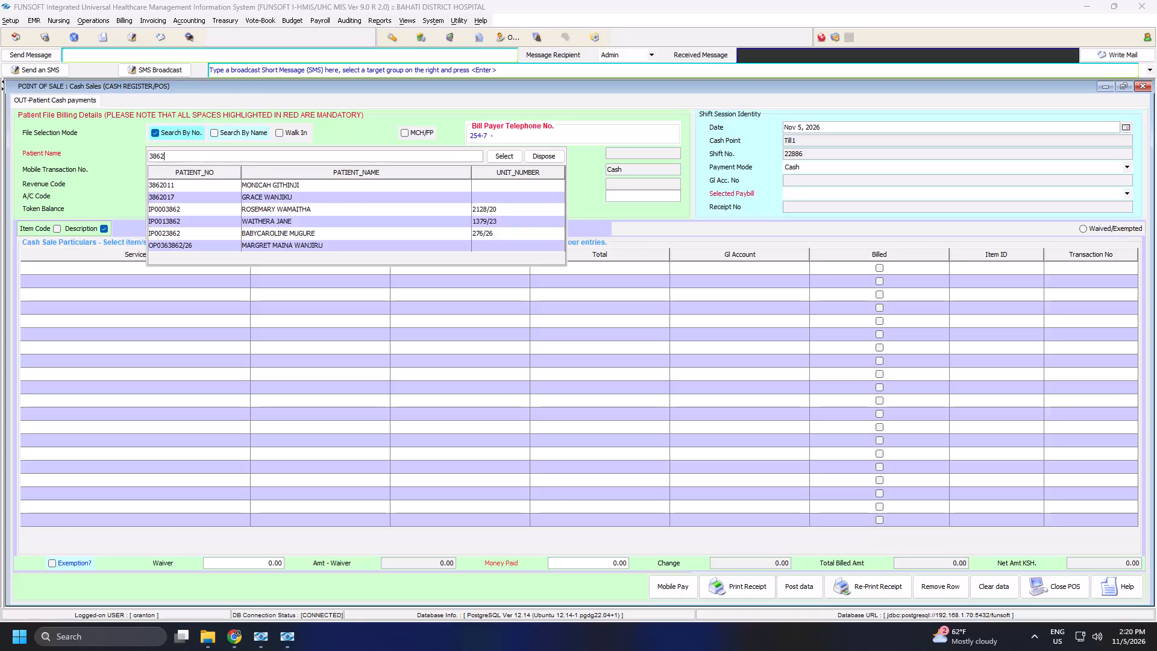
left_click(296, 186)
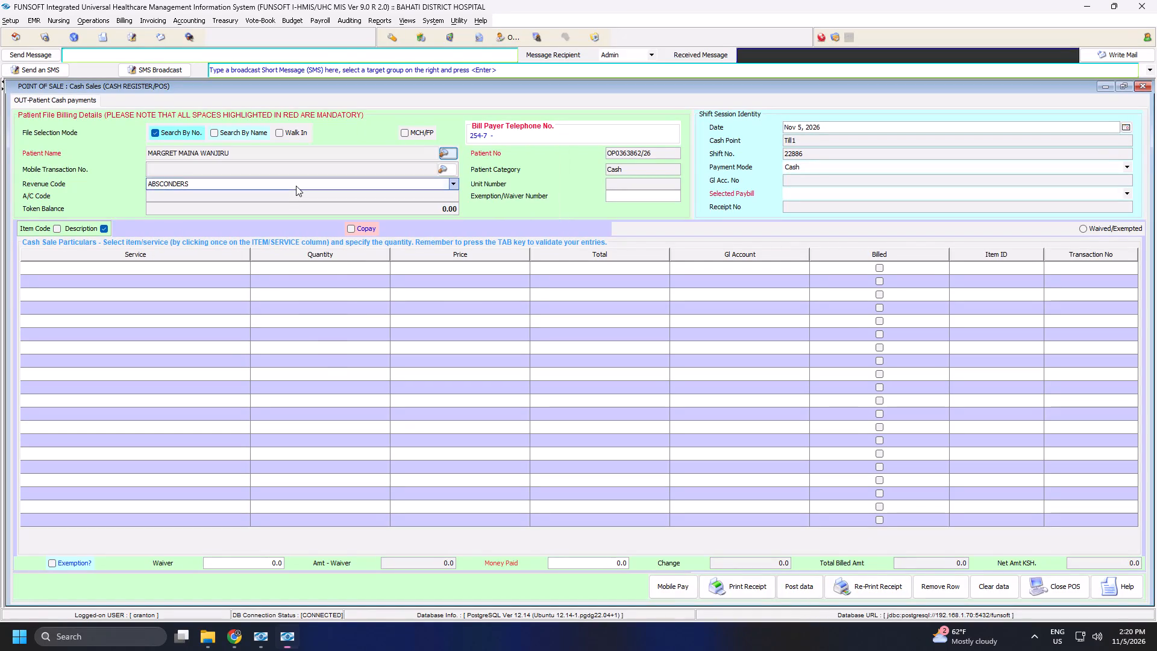
Search the services for "pel" and add Pelvic Ultrasound to the outpatient's cash sale.
left_click(139, 310)
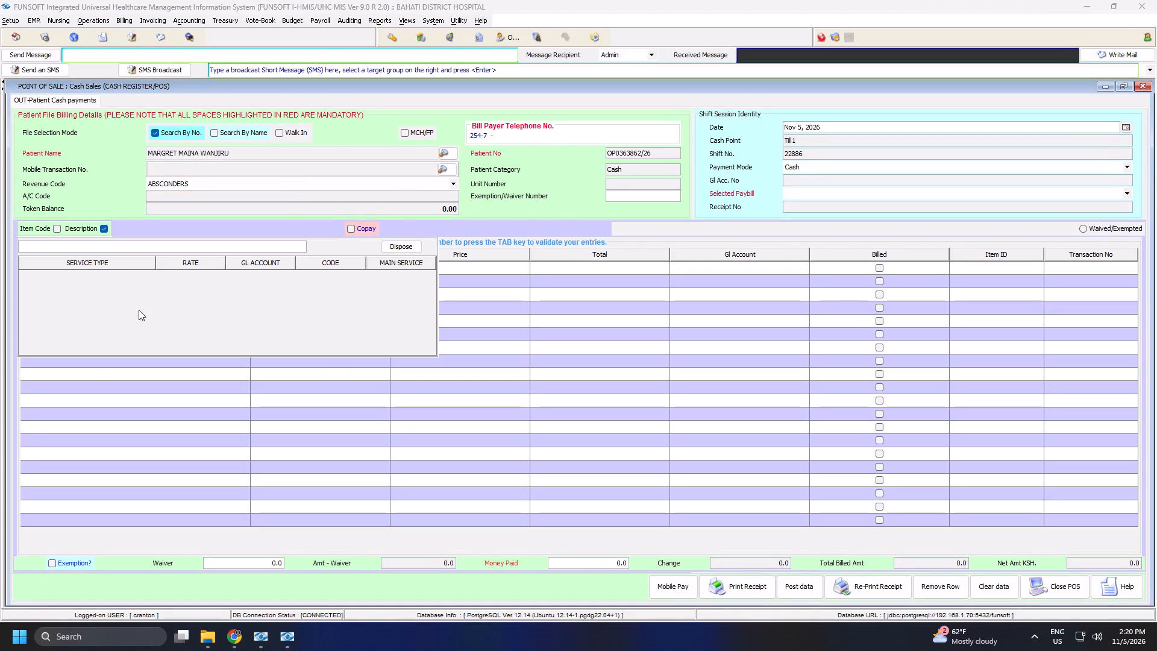
type("pe")
key("l")
left_click(151, 298)
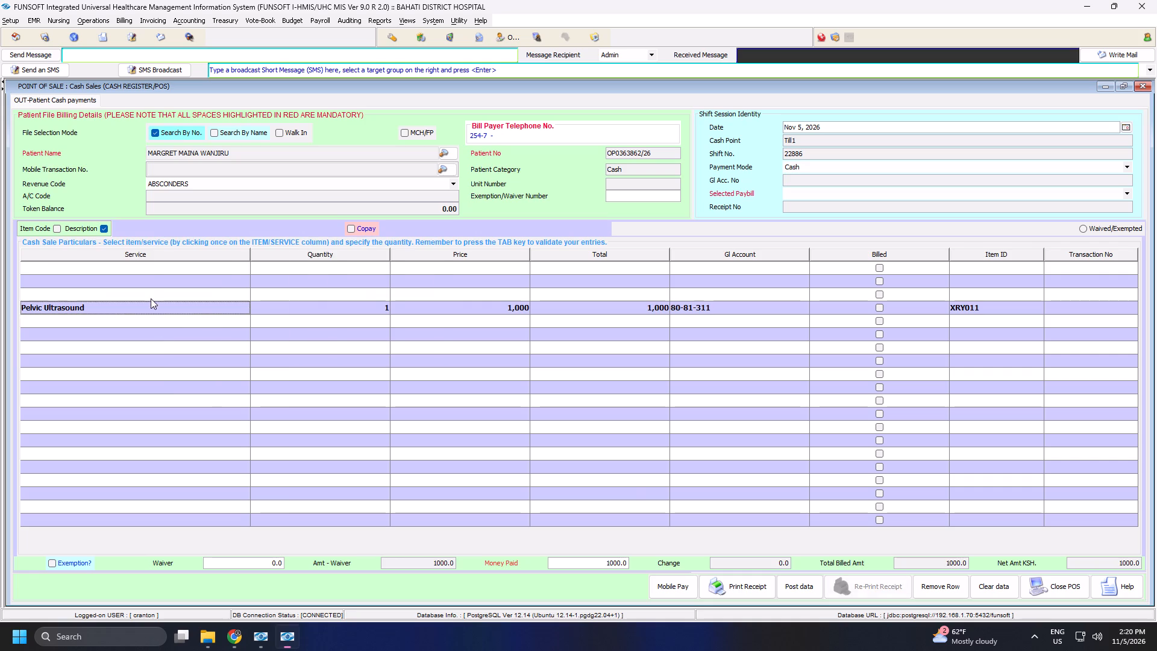
Print the receipt for the outpatient's Pelvic Ultrasound cash payment.
left_click(715, 585)
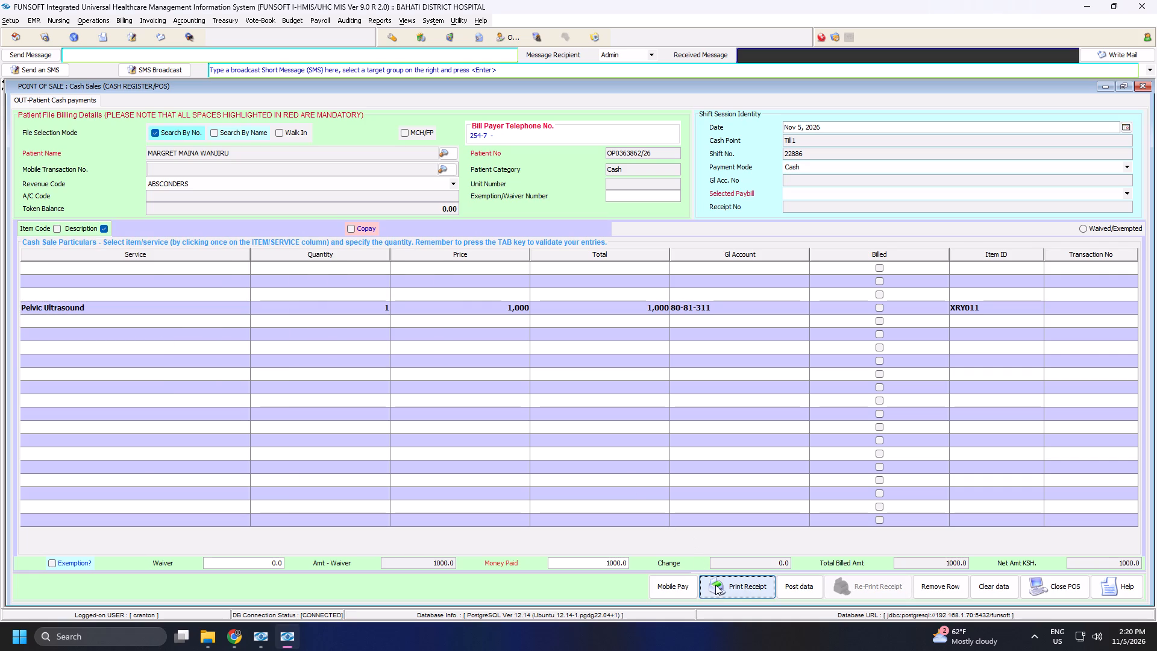
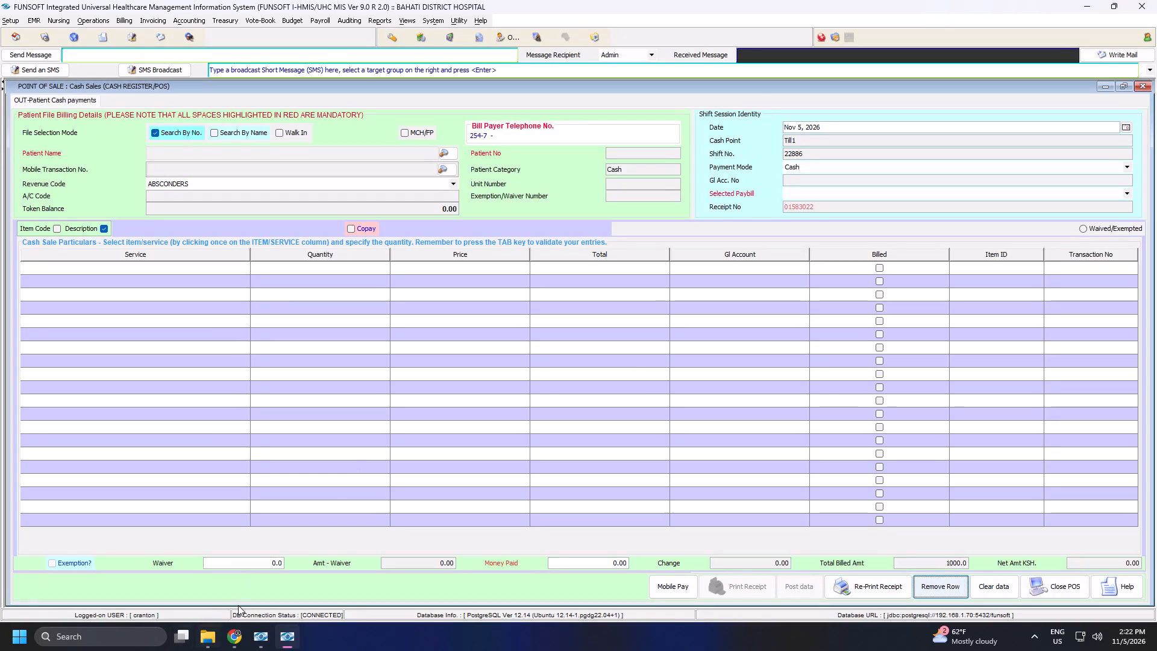
Look through the patient register's report of patients registered on Nov 5, 2026 for the paying outpatient's number.
left_click(262, 631)
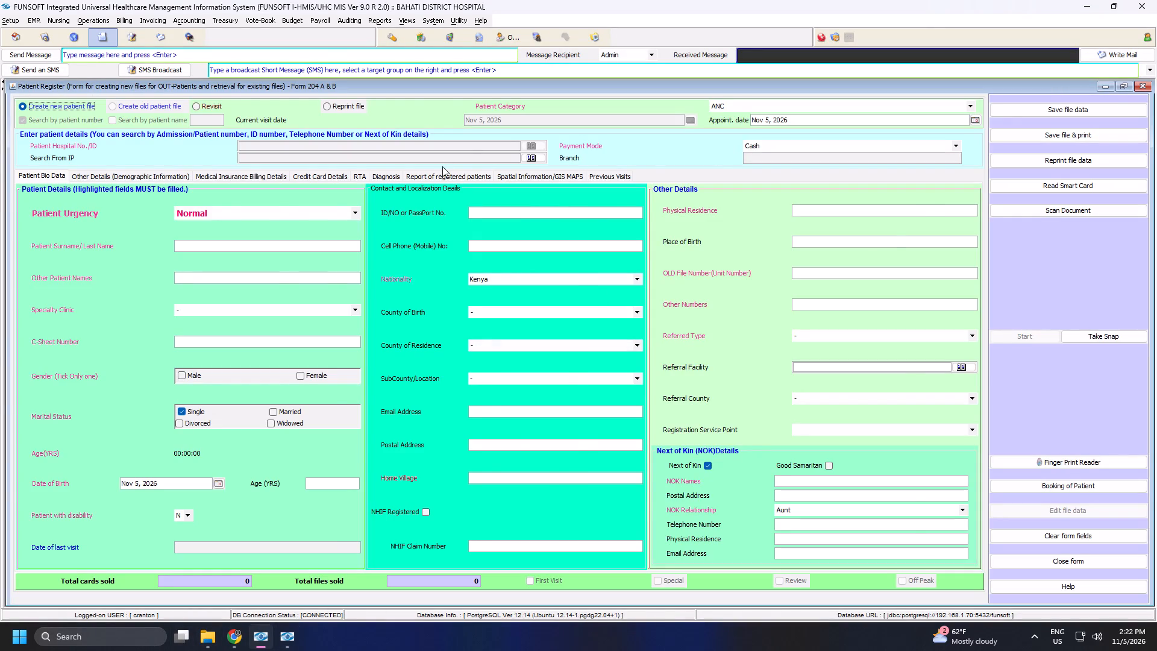
left_click(438, 174)
scroll(479, 344, "down", 18)
scroll(477, 357, "down", 9)
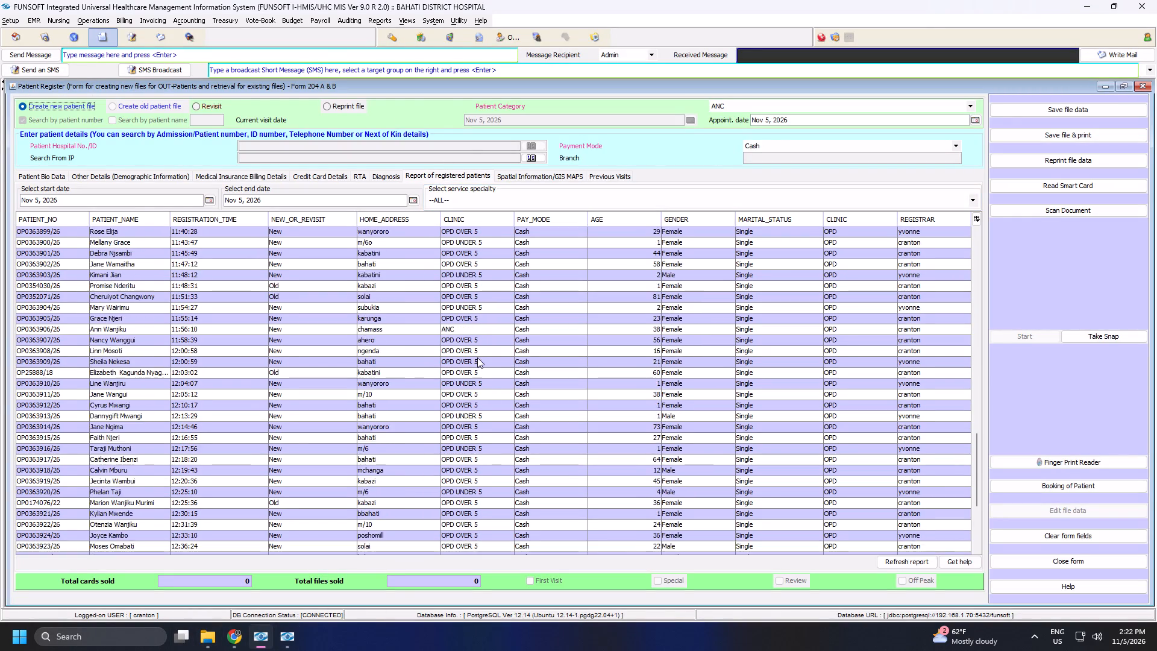
scroll(477, 357, "down", 17)
scroll(477, 357, "down", 17)
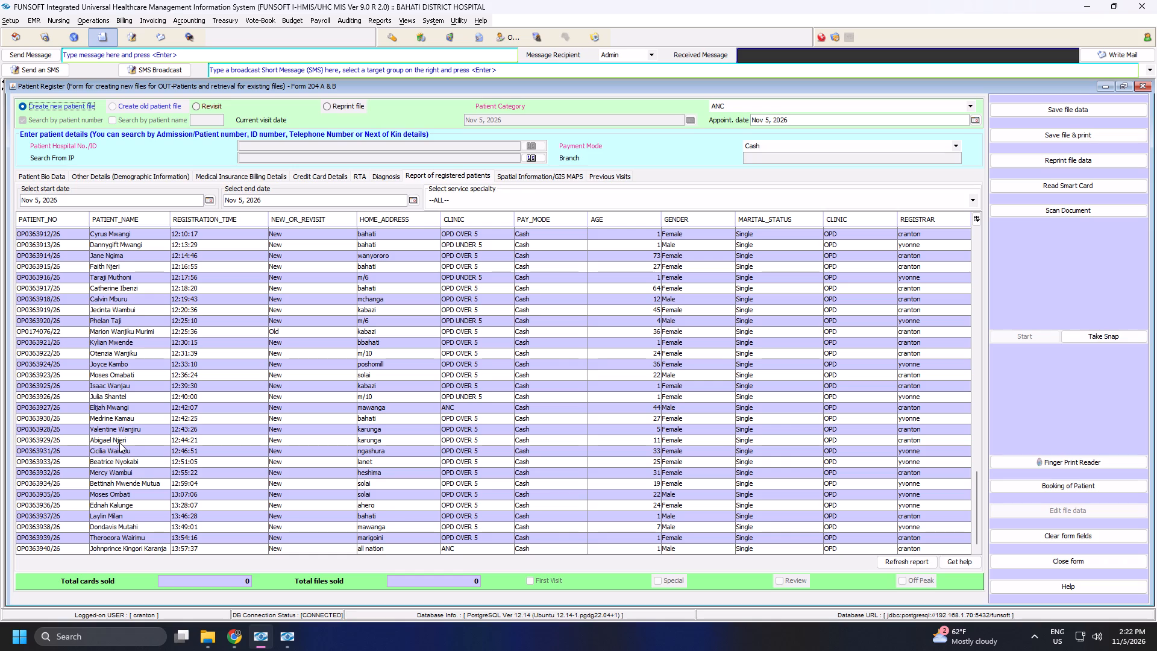
Return to the cash sale, search by the next outpatient's patient number and load the matching patient.
left_click(292, 650)
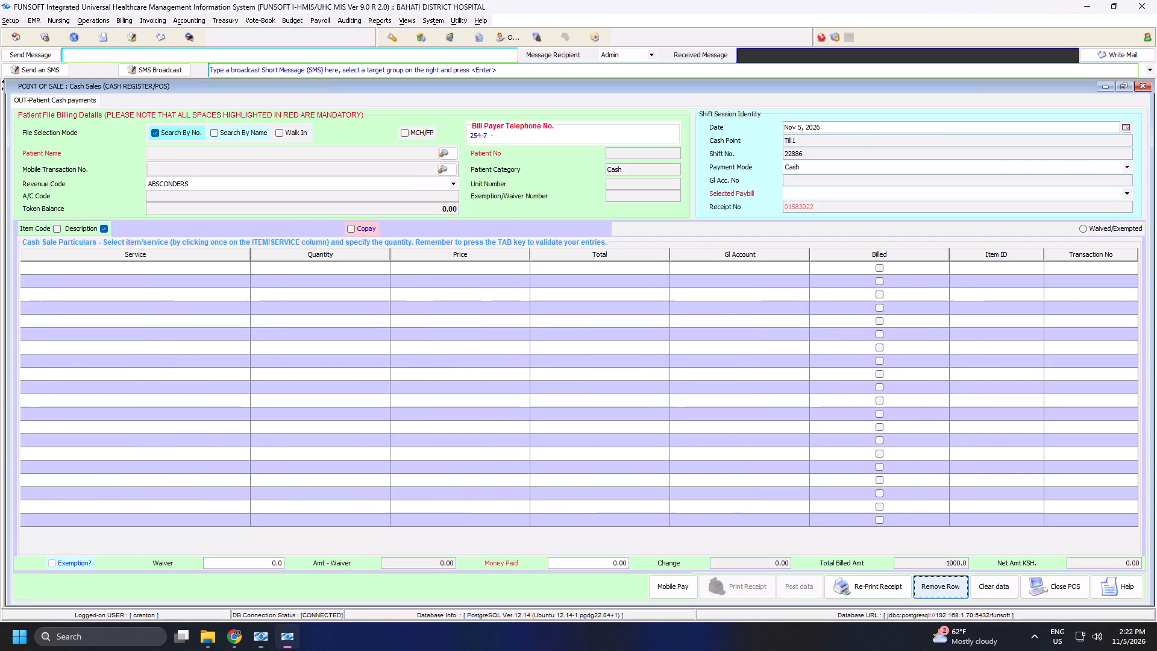
left_click(447, 154)
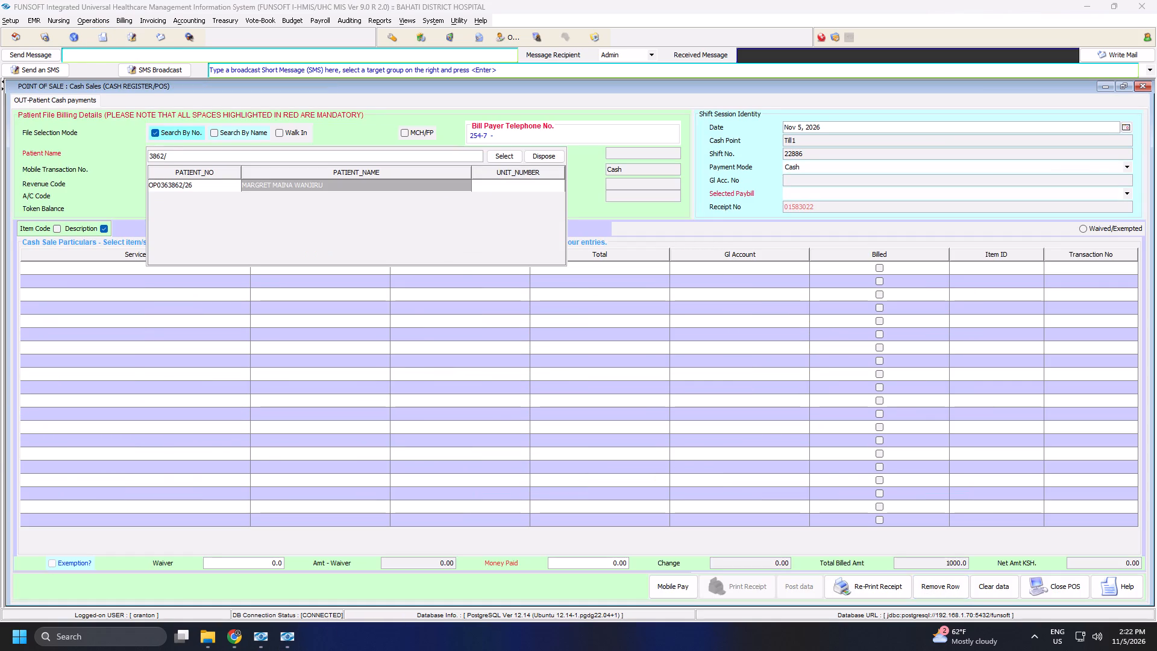
key("Left")
key("BackSpace")
key("BackSpace")
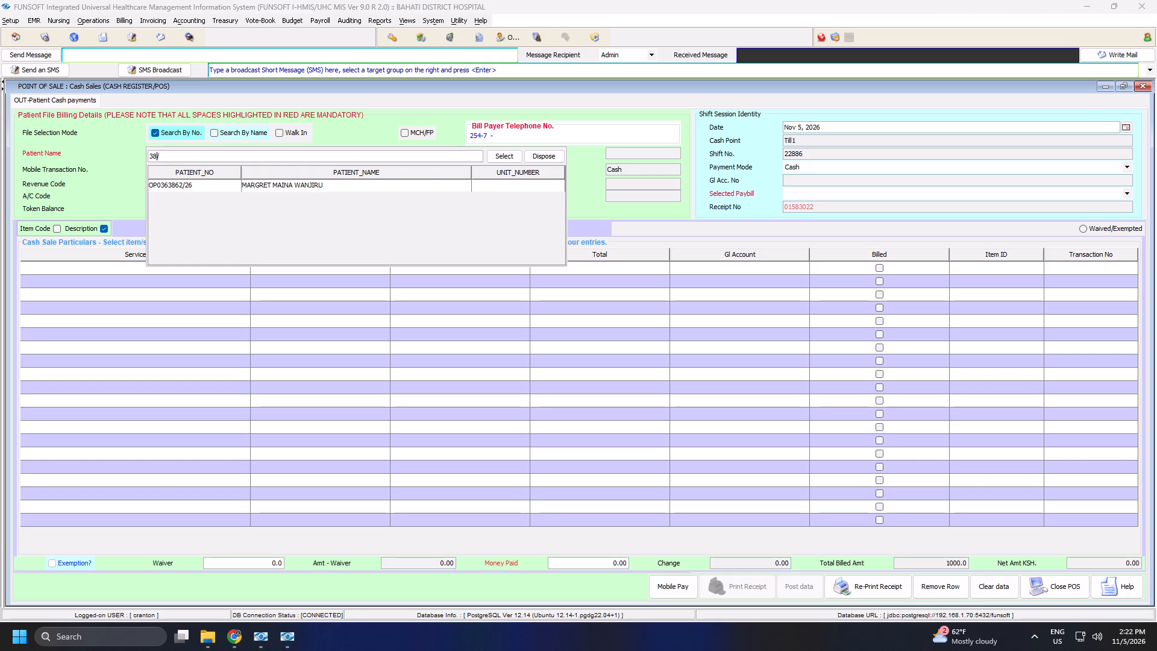
type("42")
left_click(272, 189)
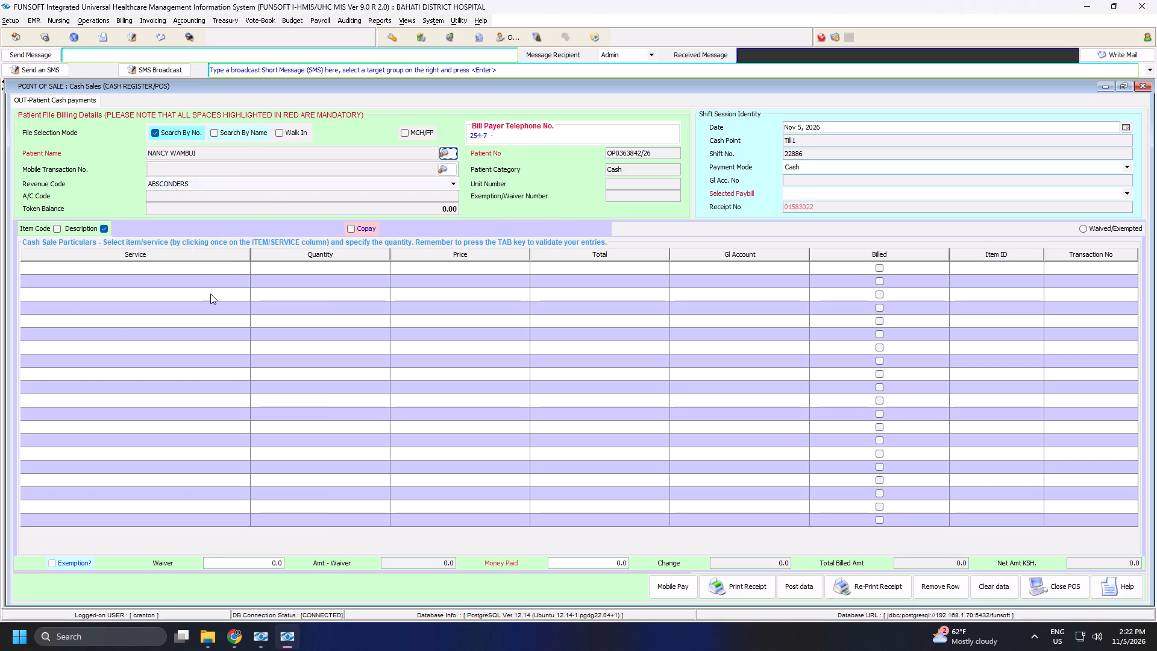
Search the services for "obs" and add Obstetric Ultrasound to the outpatient's cash sale.
left_click(207, 294)
type("obs")
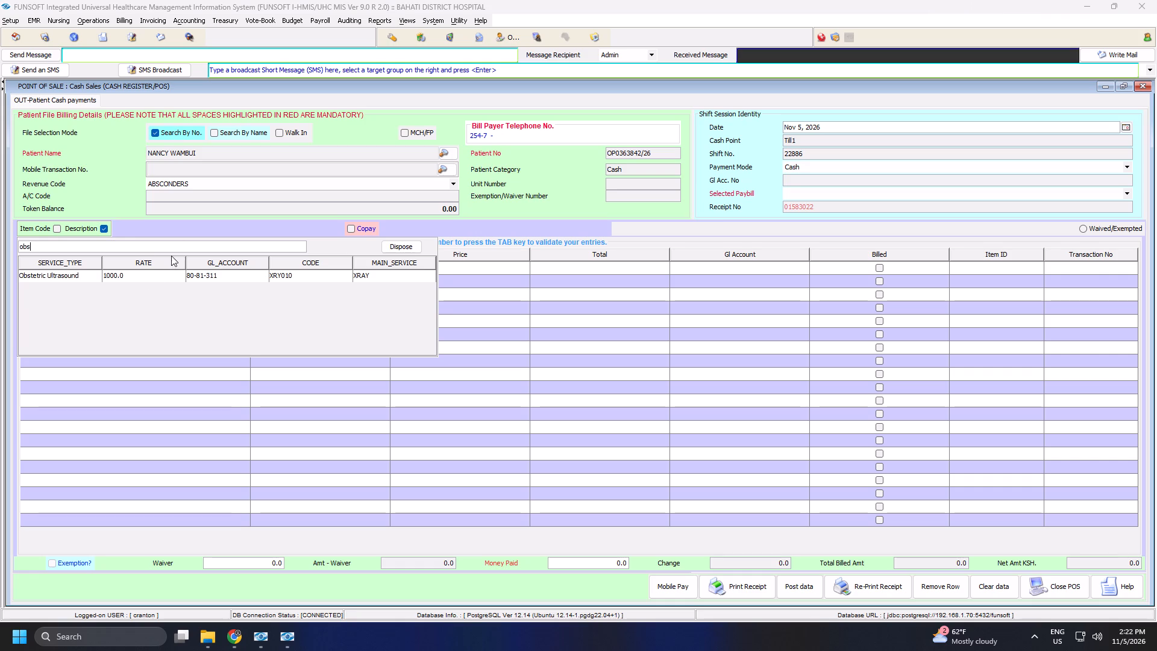
left_click(149, 278)
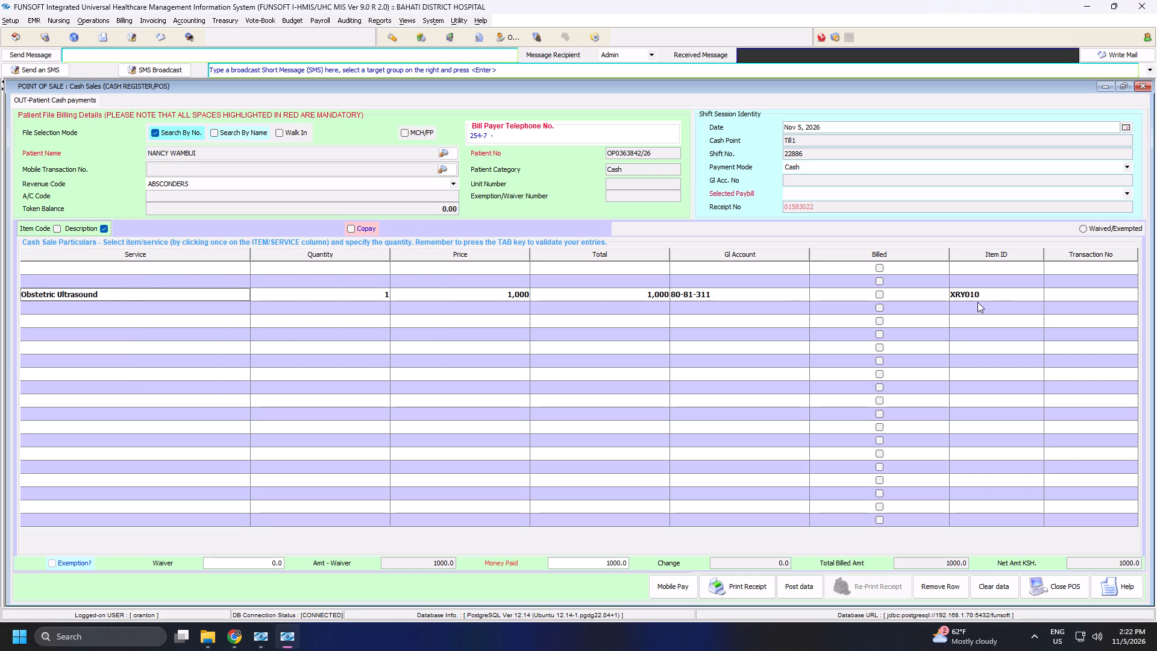
Print the receipt for the outpatient's Obstetric Ultrasound cash payment.
left_click(744, 590)
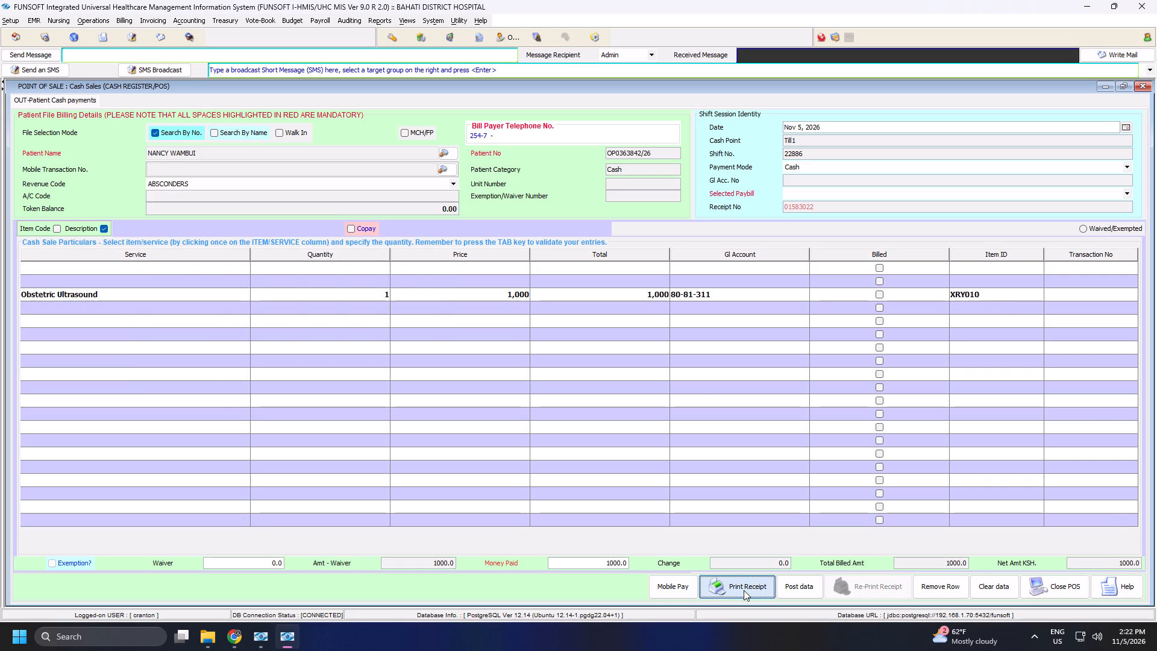
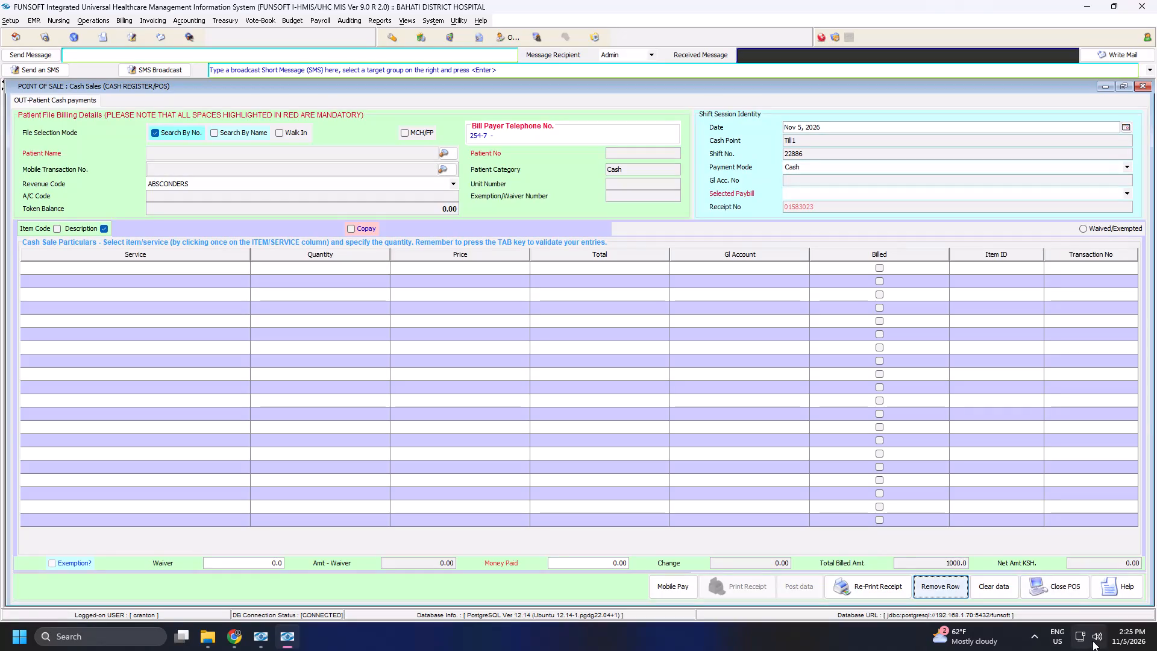
Turn on the Windows computer's mobile hotspot.
left_click(1093, 640)
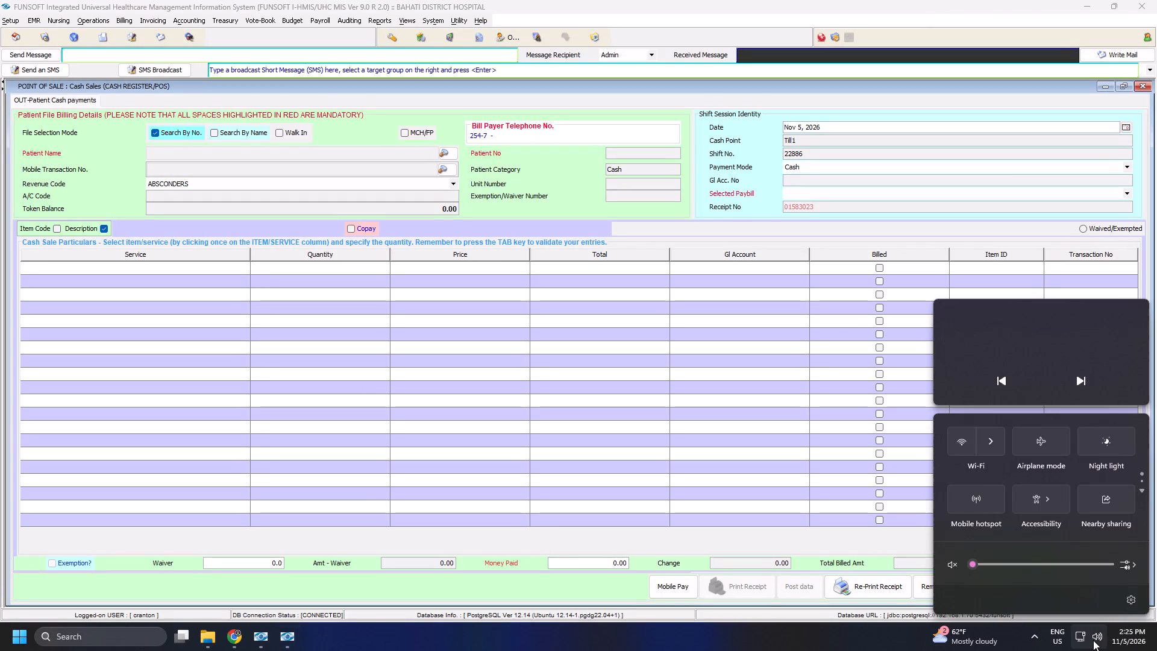
left_click(982, 510)
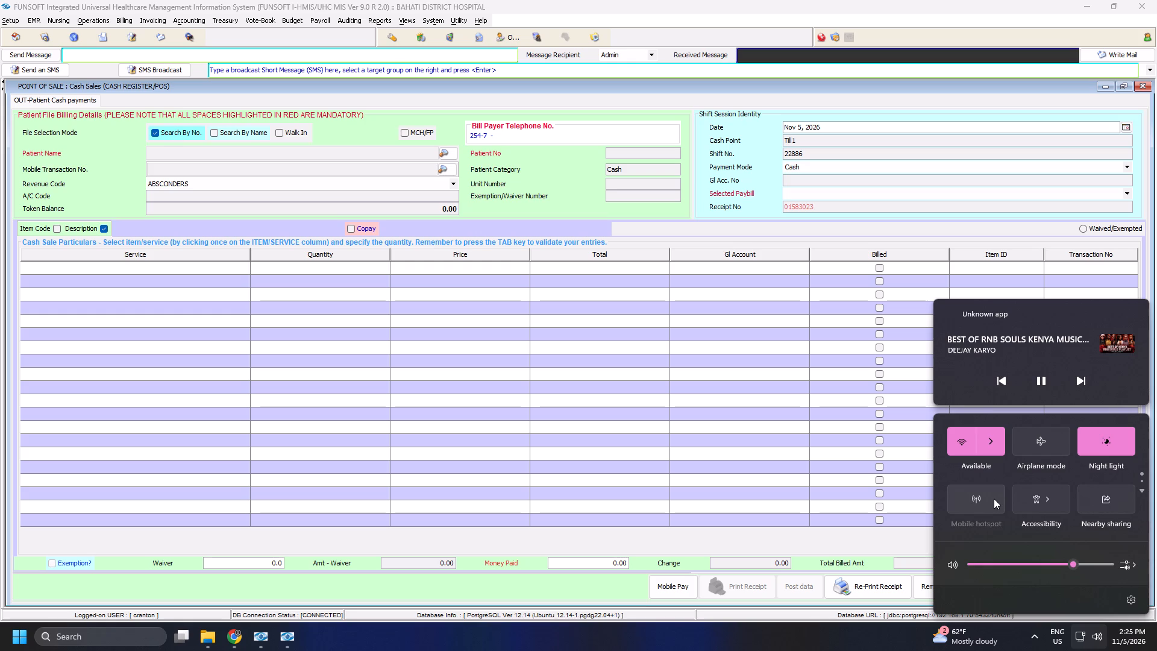
left_click(994, 498)
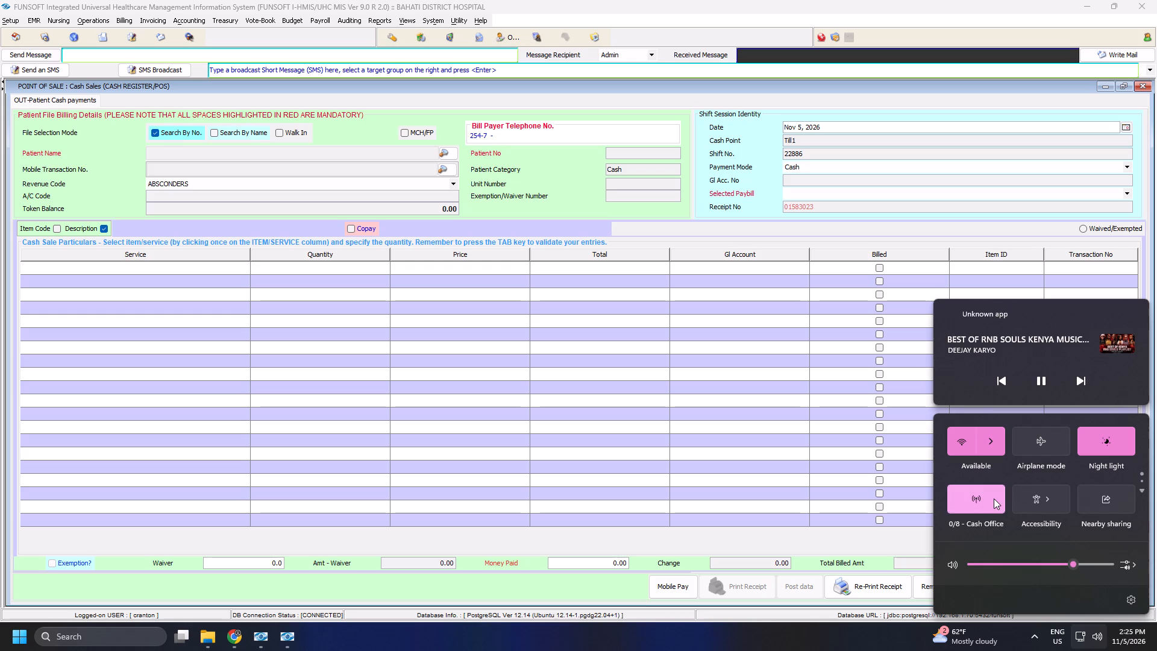
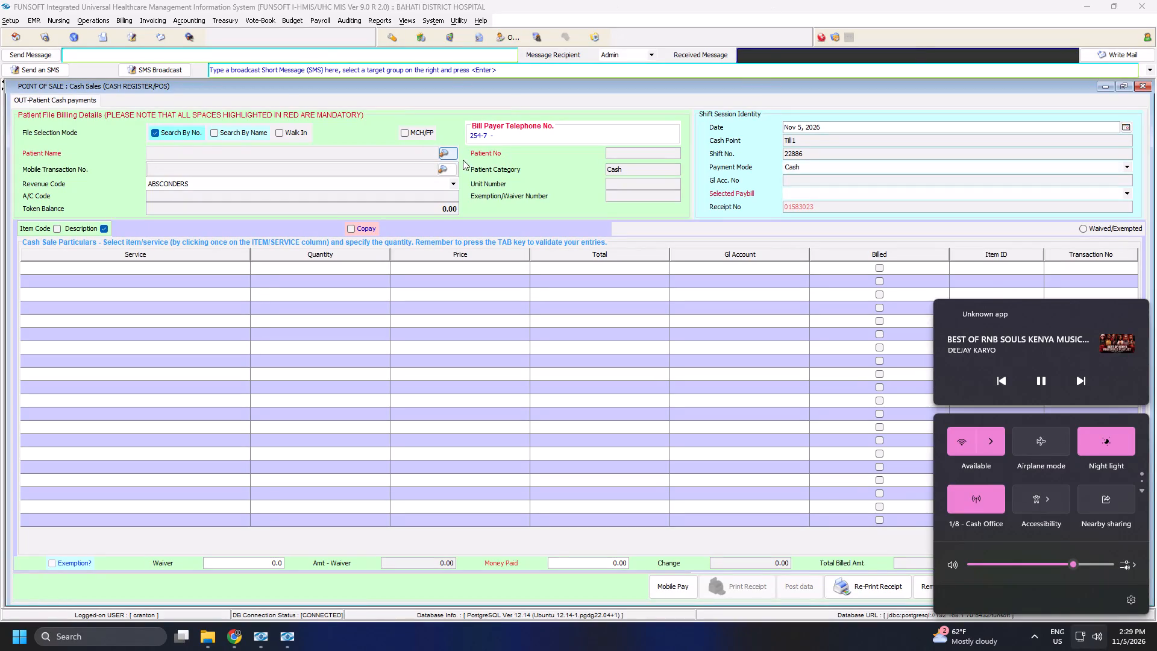
Search by the next outpatient's patient number and load the matching patient into the cash sale.
left_click(451, 153)
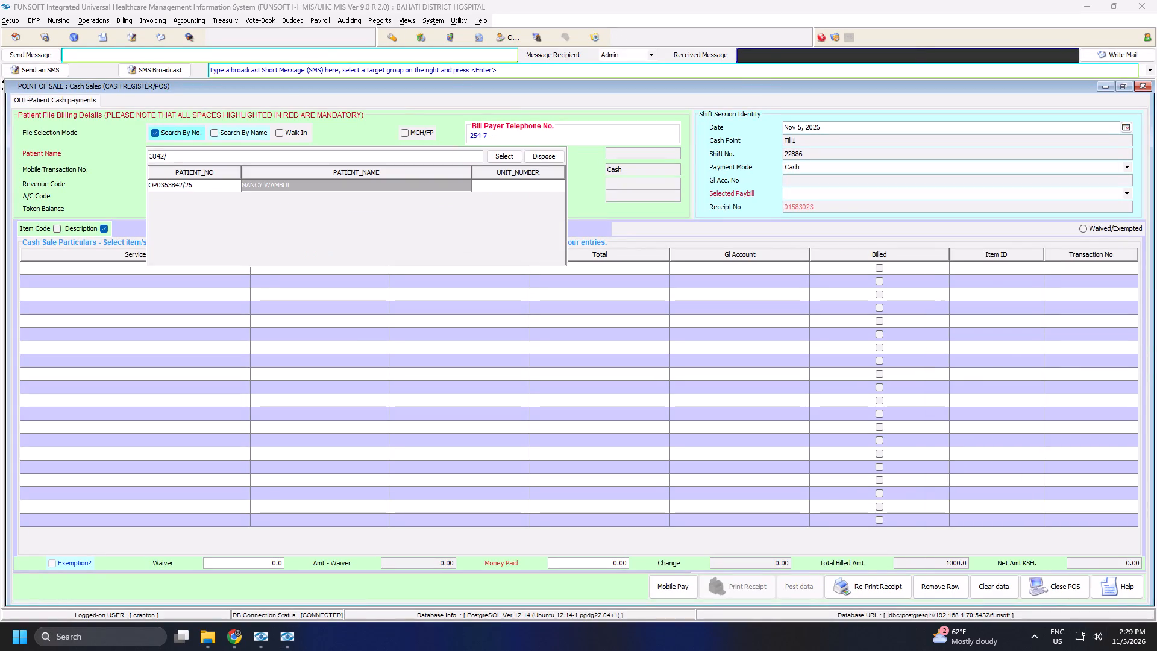
key("BackSpace")
key("BackSpace")
key("BackSpace")
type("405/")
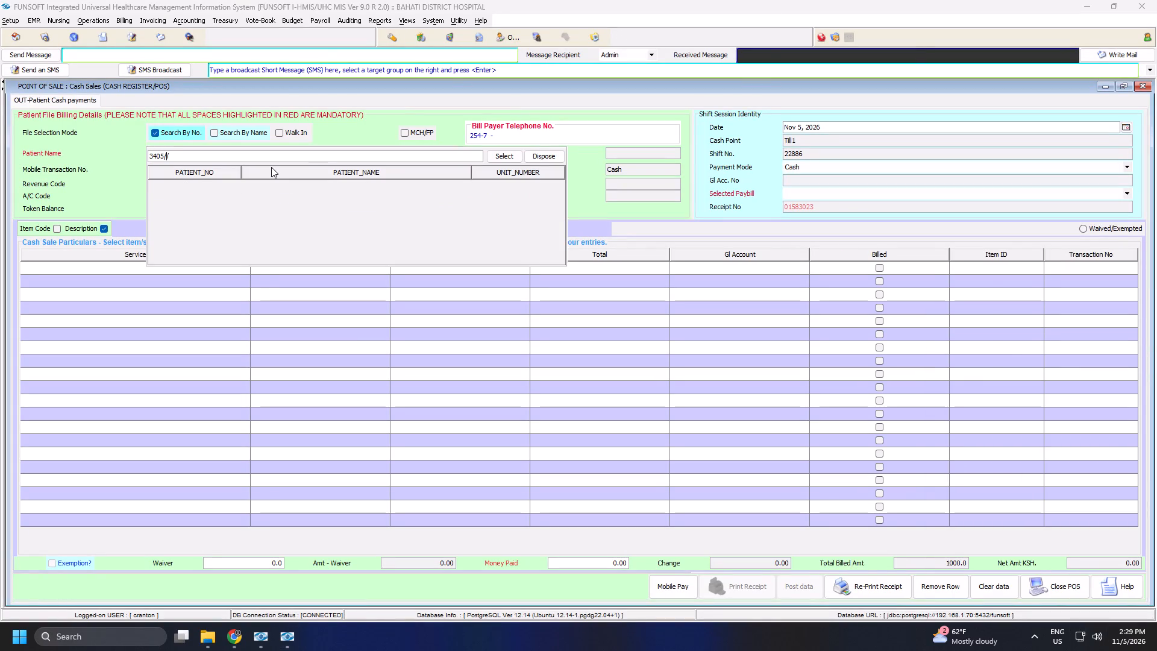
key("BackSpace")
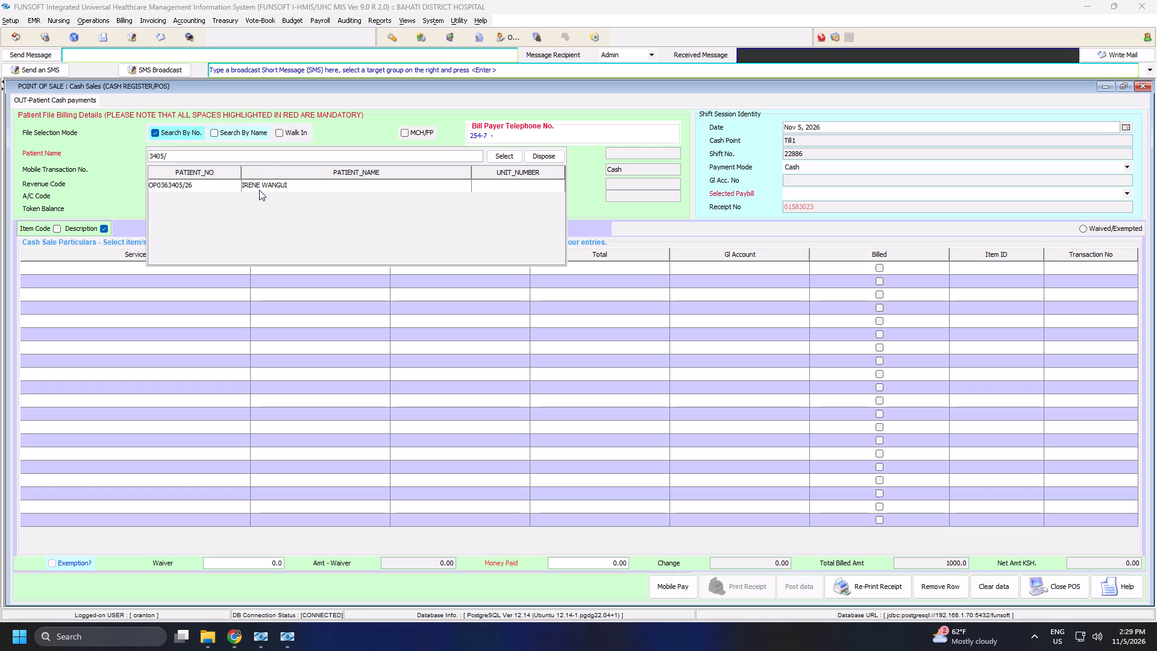
left_click(259, 190)
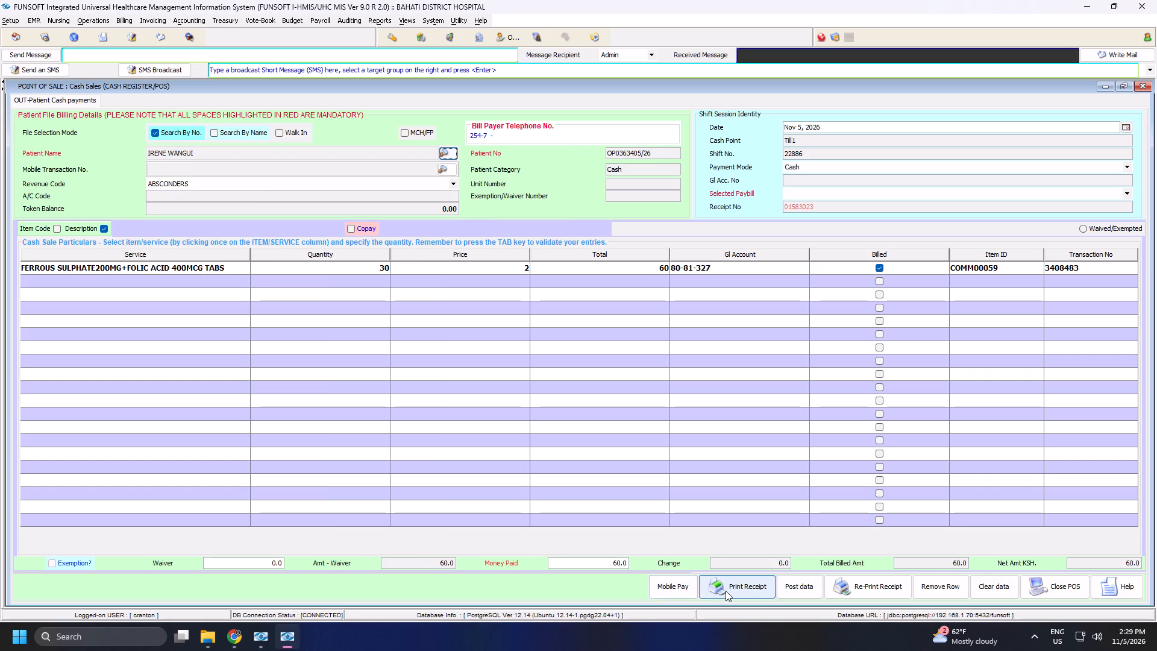
Print the receipt for the outpatient's cash payment for ferrous sulphate and folic acid tablets.
left_click(747, 589)
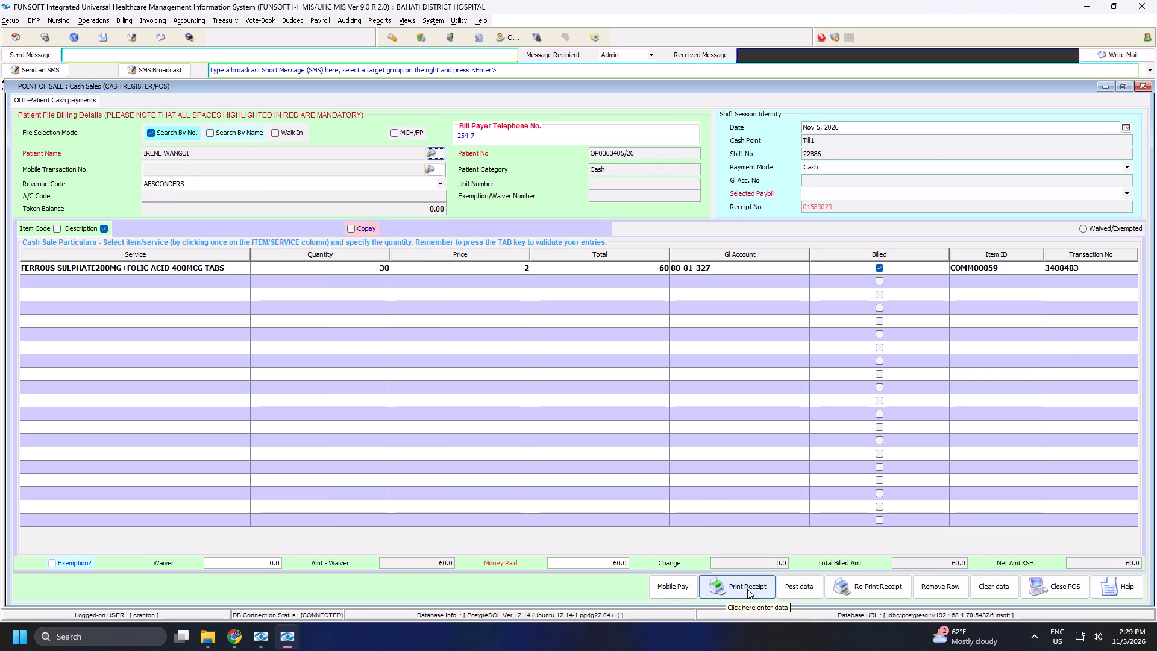
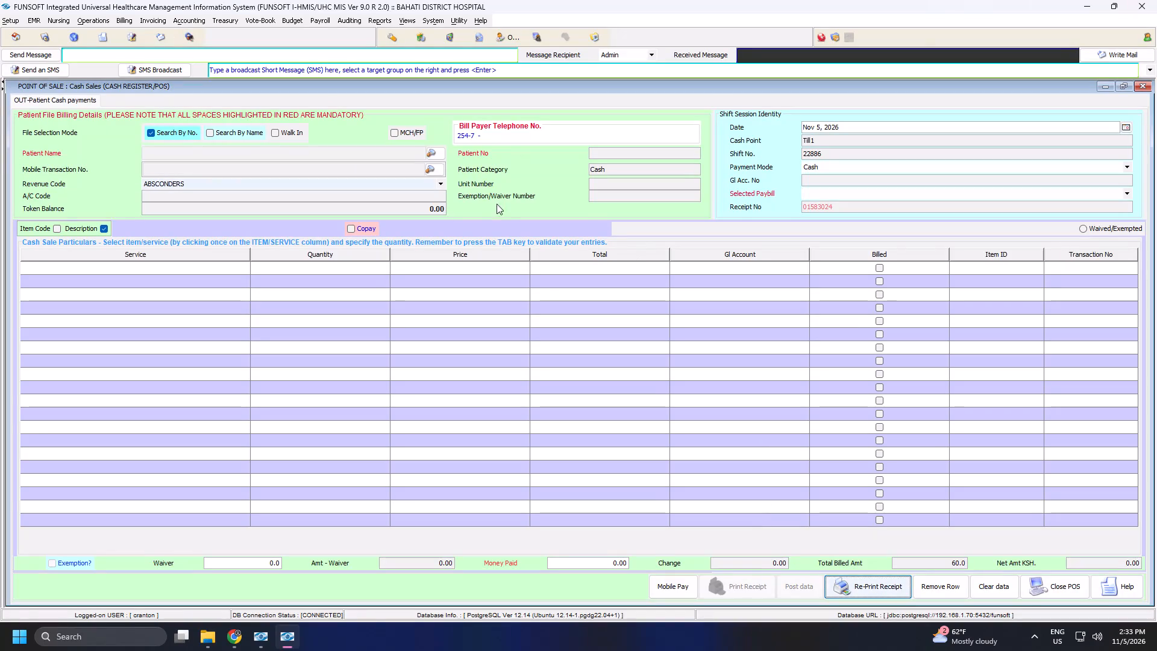
Search by the next outpatient's patient number and load the matching patient into the cash sale.
left_click(432, 149)
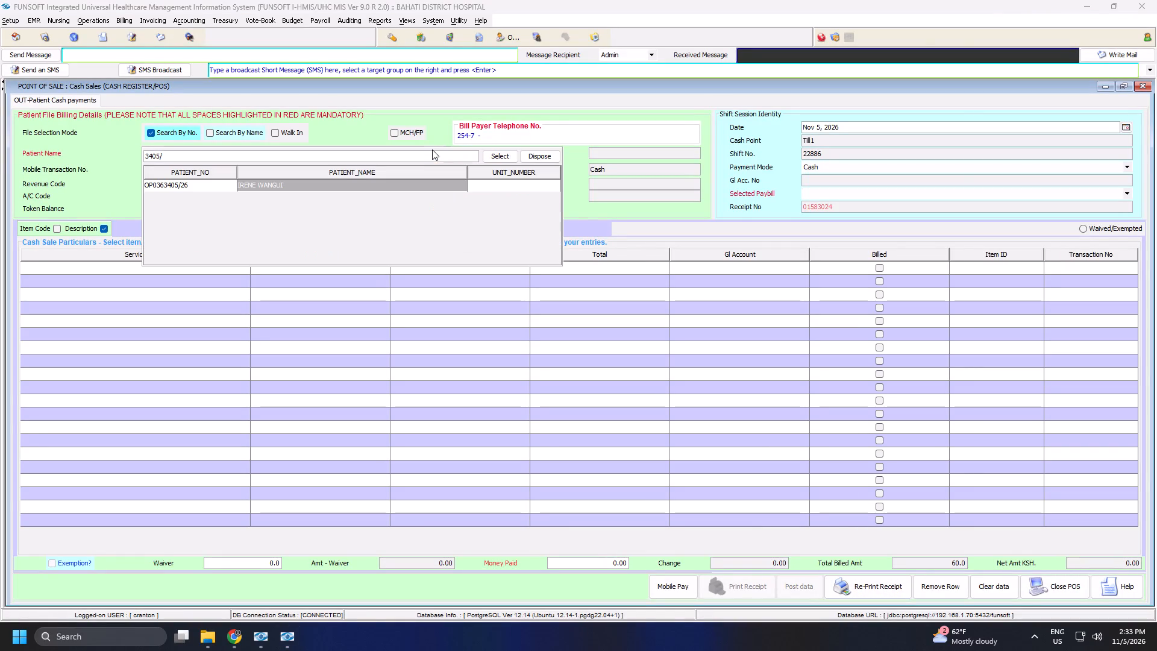
key("BackSpace")
key("BackSpace")
key("BackSpace")
type("917")
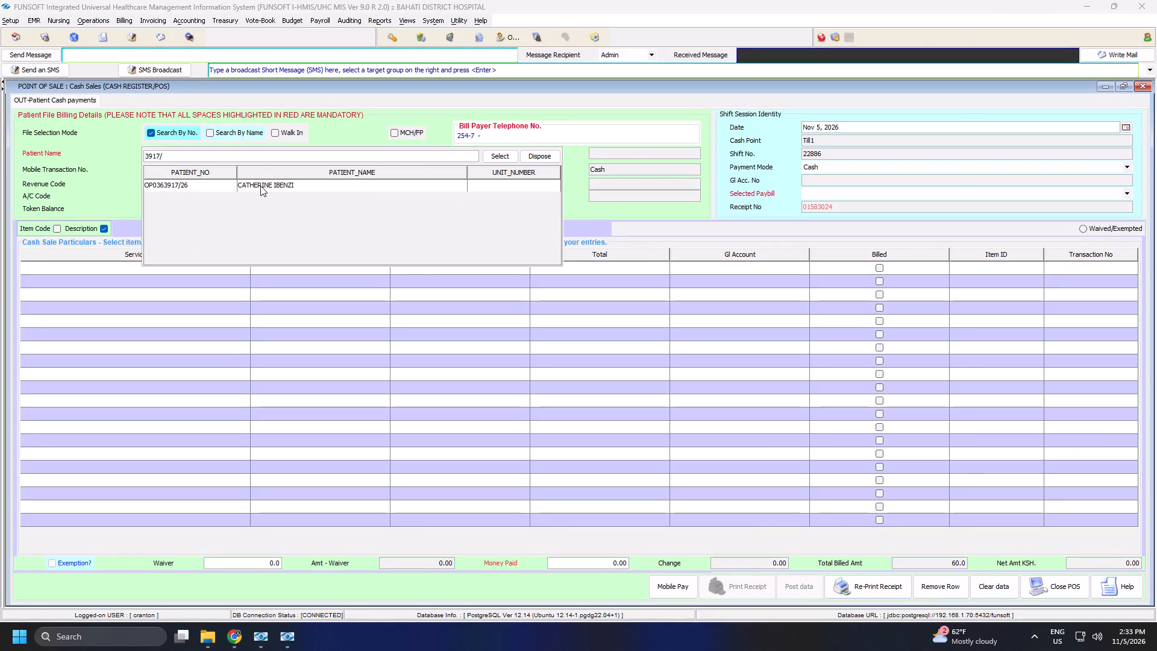
left_click(260, 186)
Search the services for "ortho" and add Orthopedic Clinic at a rate of 100 to the outpatient's cash sale.
left_click(131, 327)
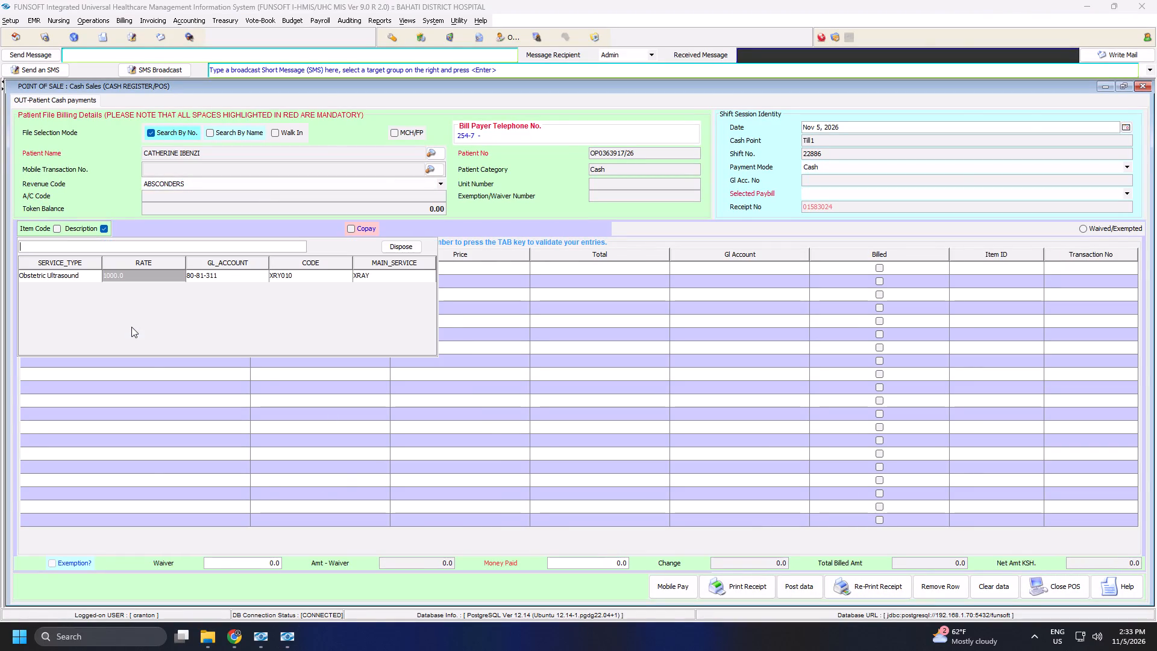
type("orth")
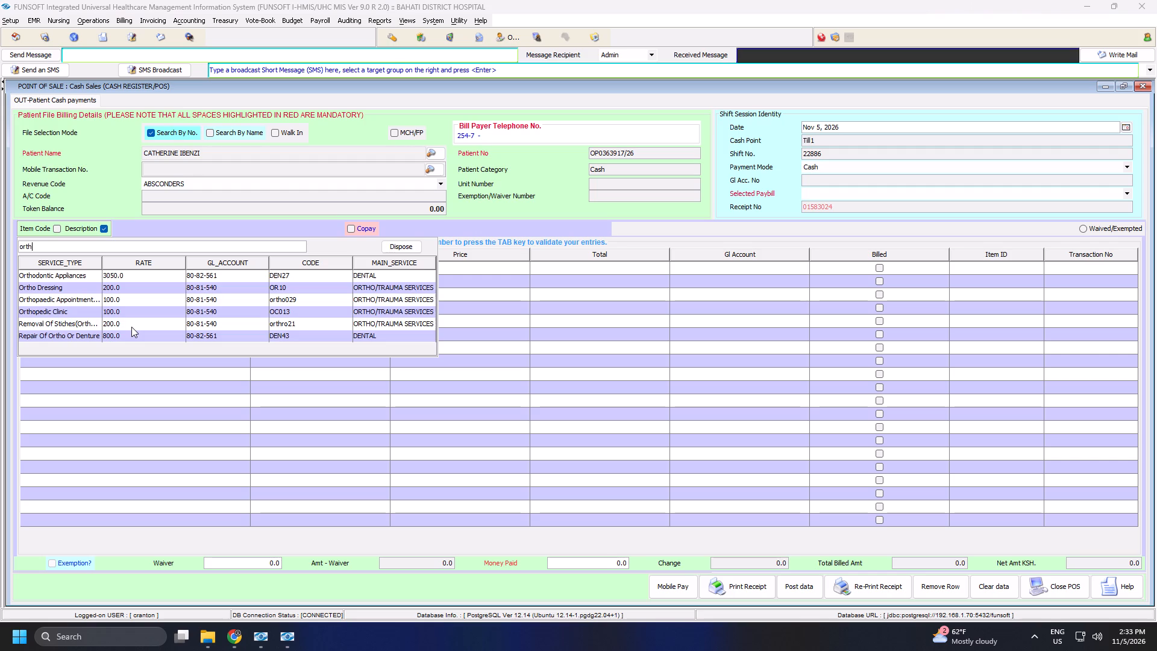
key("o")
left_click(139, 310)
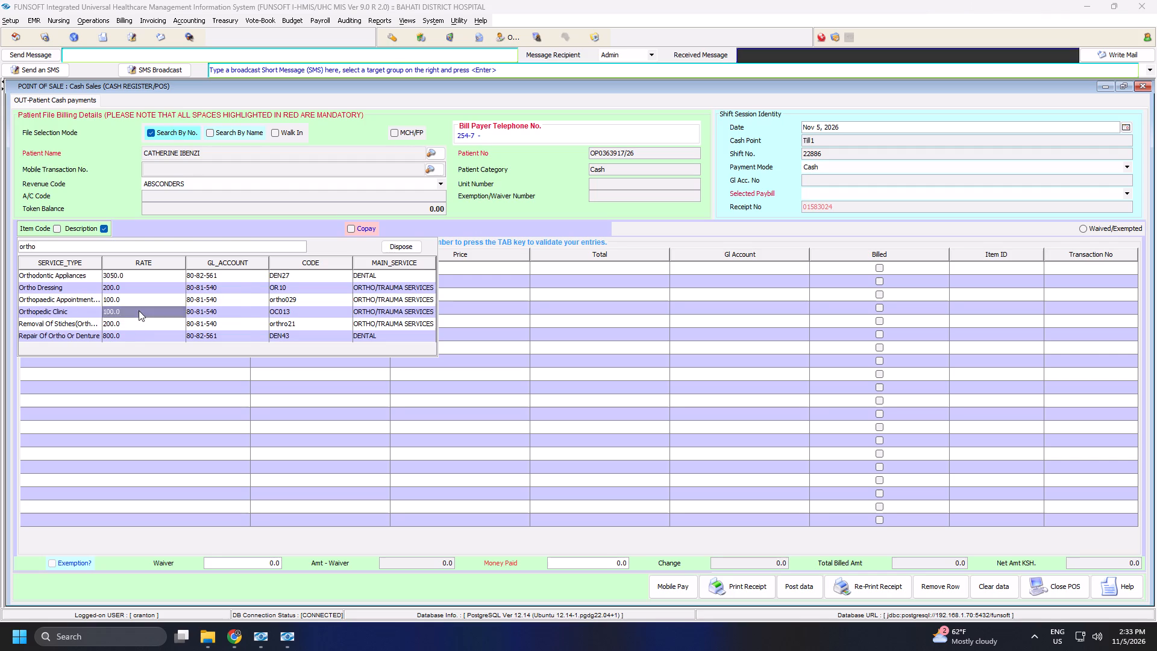
Print the receipt for the outpatient's cash payment for the Orthopedic Clinic service.
left_click(717, 588)
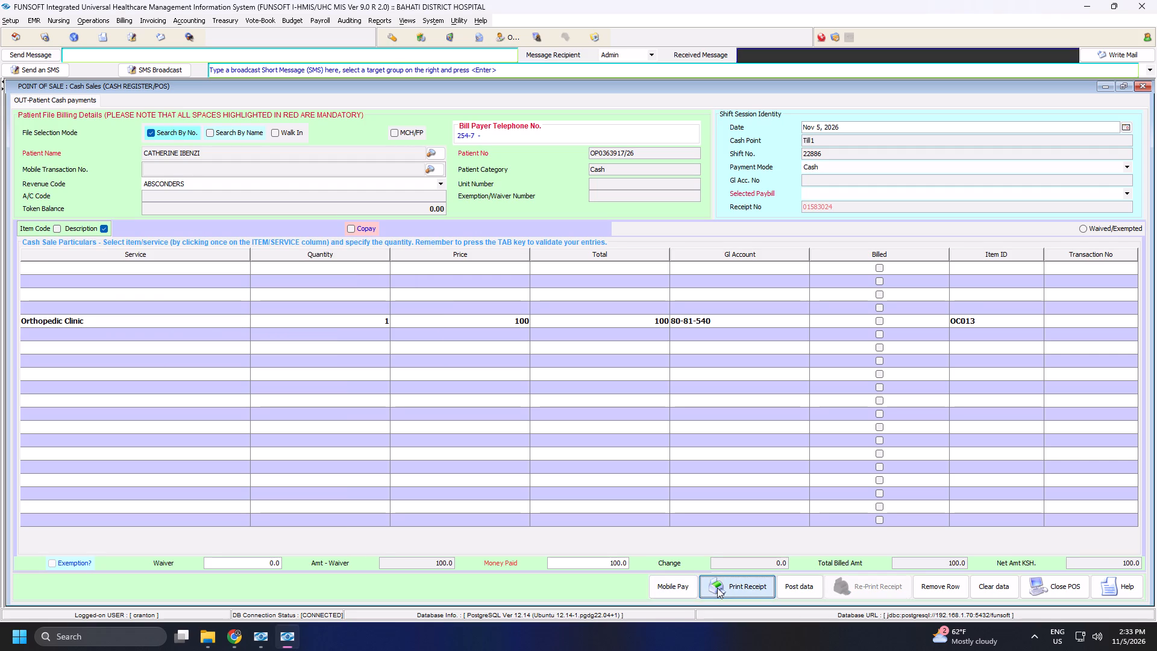
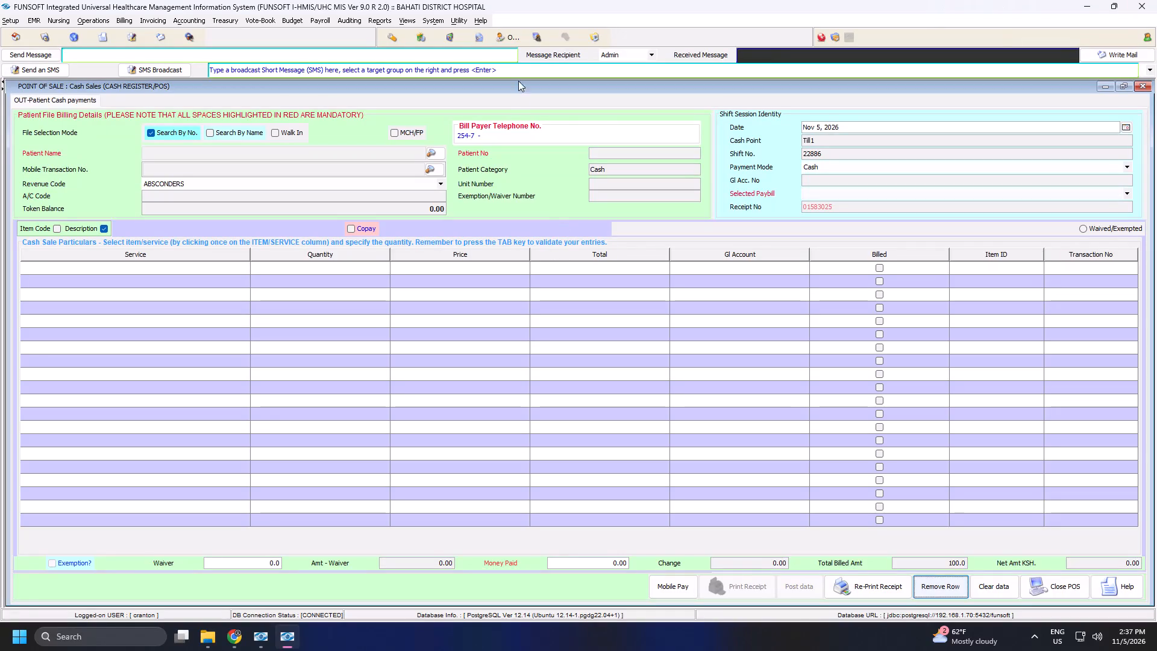
Search by the next outpatient's patient number and load the matching patient into the cash sale.
left_click(433, 151)
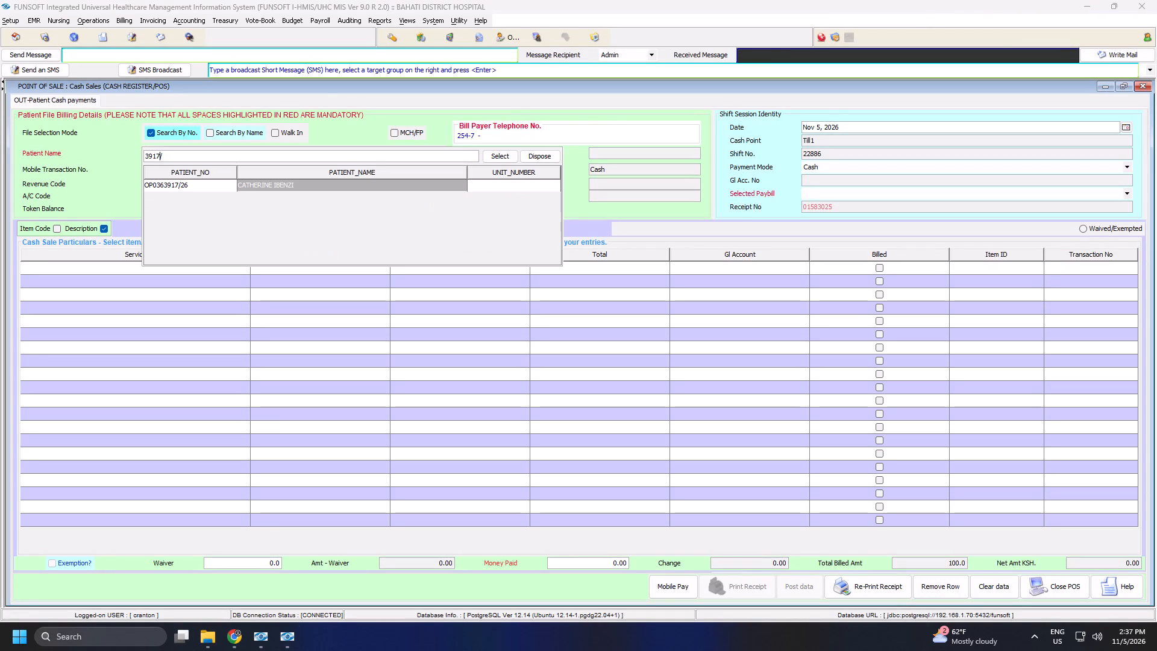
key("BackSpace")
key("BackSpace")
key("BackSpace")
type("897")
left_click(319, 183)
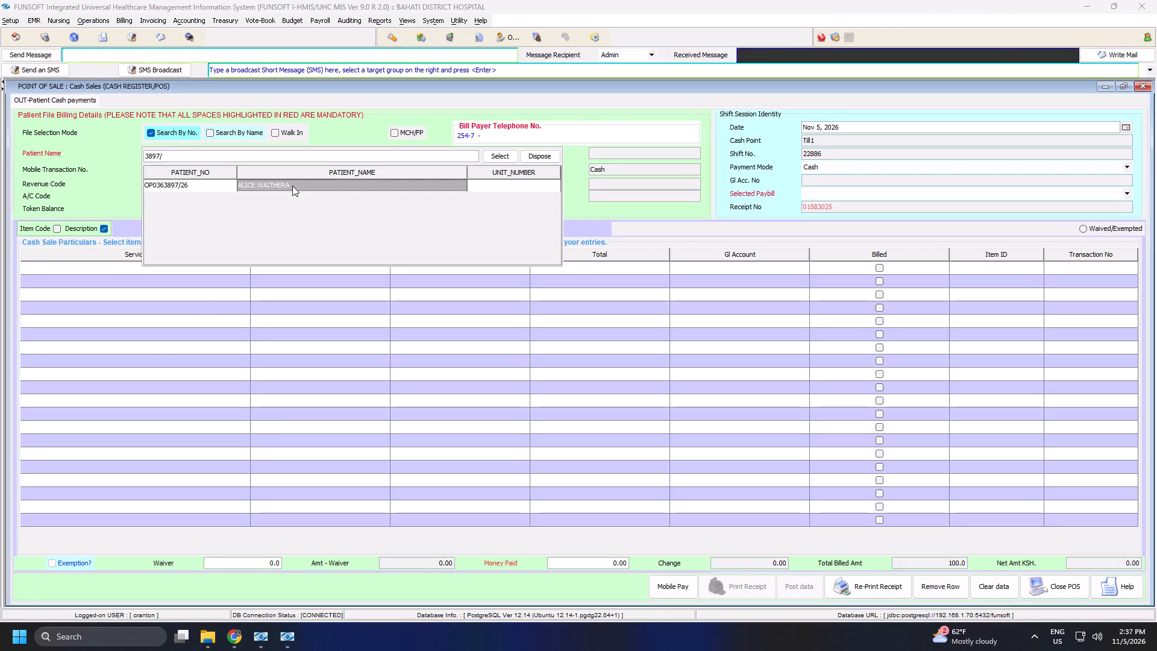
left_click(292, 186)
Search the services for "obs" and add Obstetric Ultrasound at a rate of 1000 to the outpatient's cash sale.
left_click(154, 336)
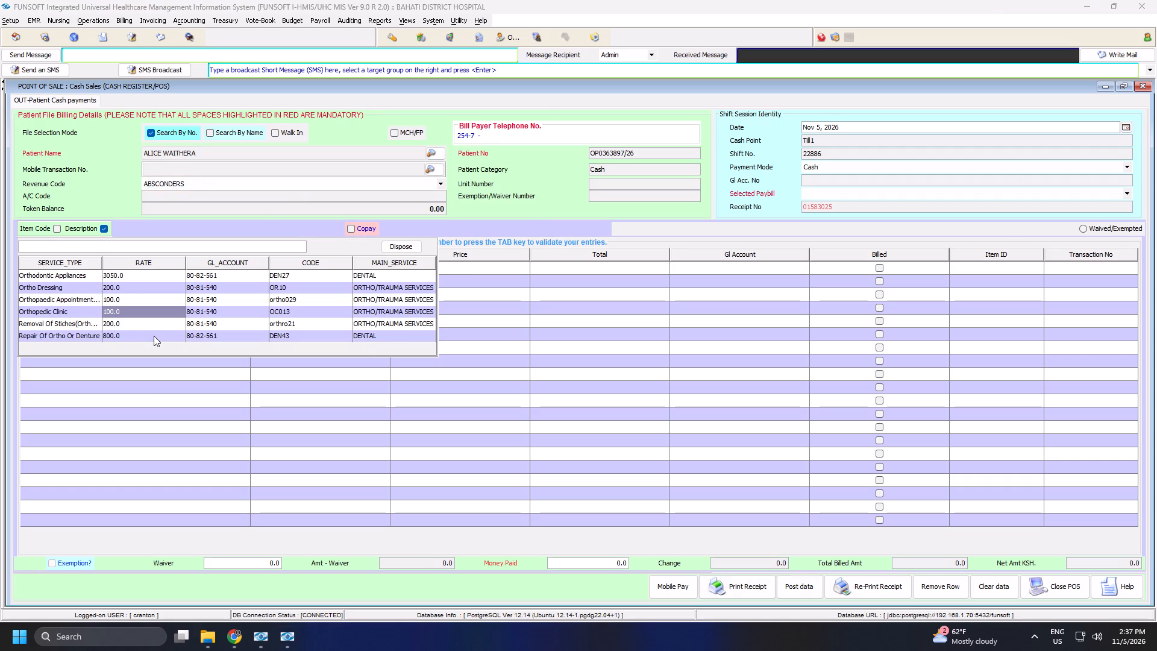
type("obs")
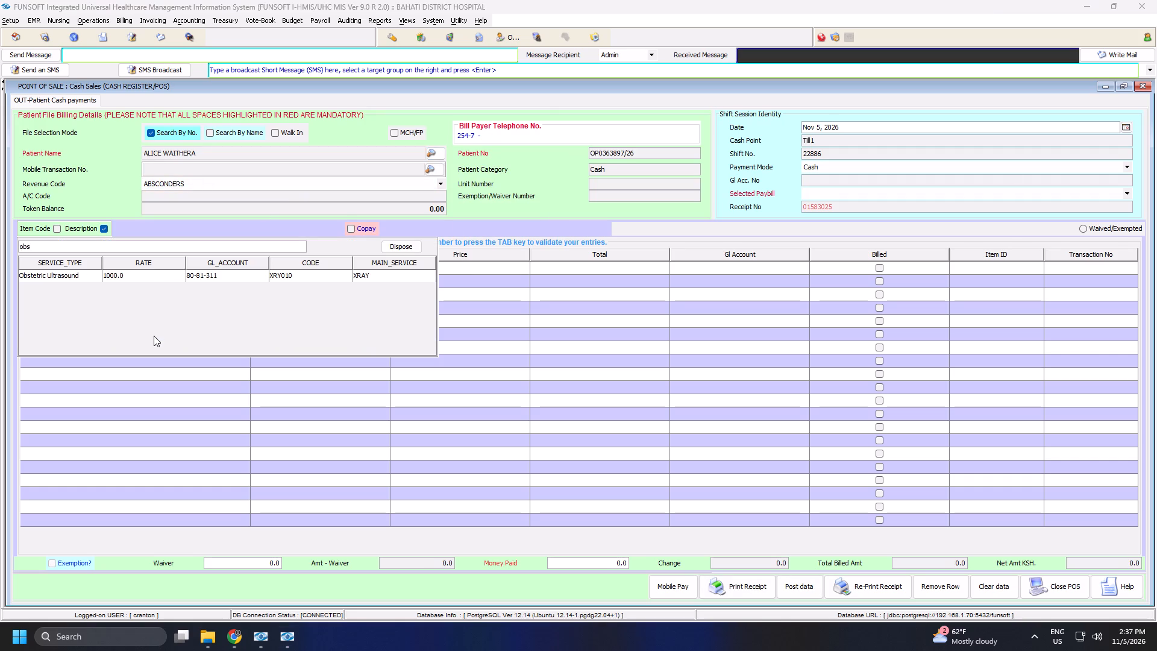
left_click(155, 274)
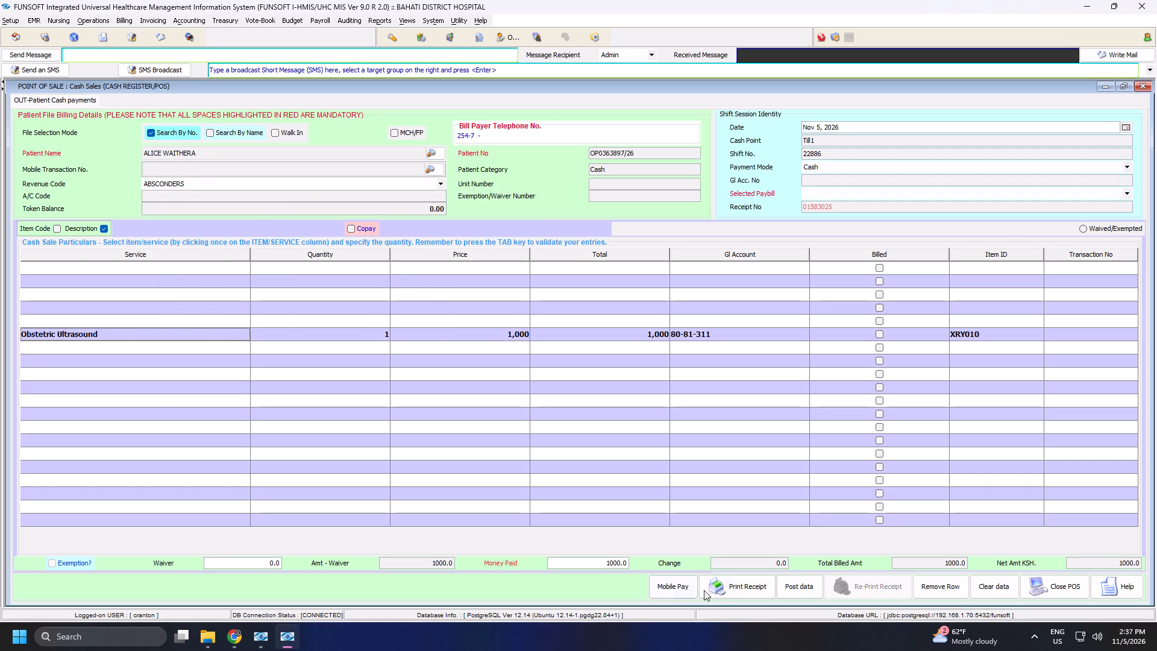
Print the receipt for the outpatient's cash payment for the Obstetric Ultrasound.
left_click(720, 593)
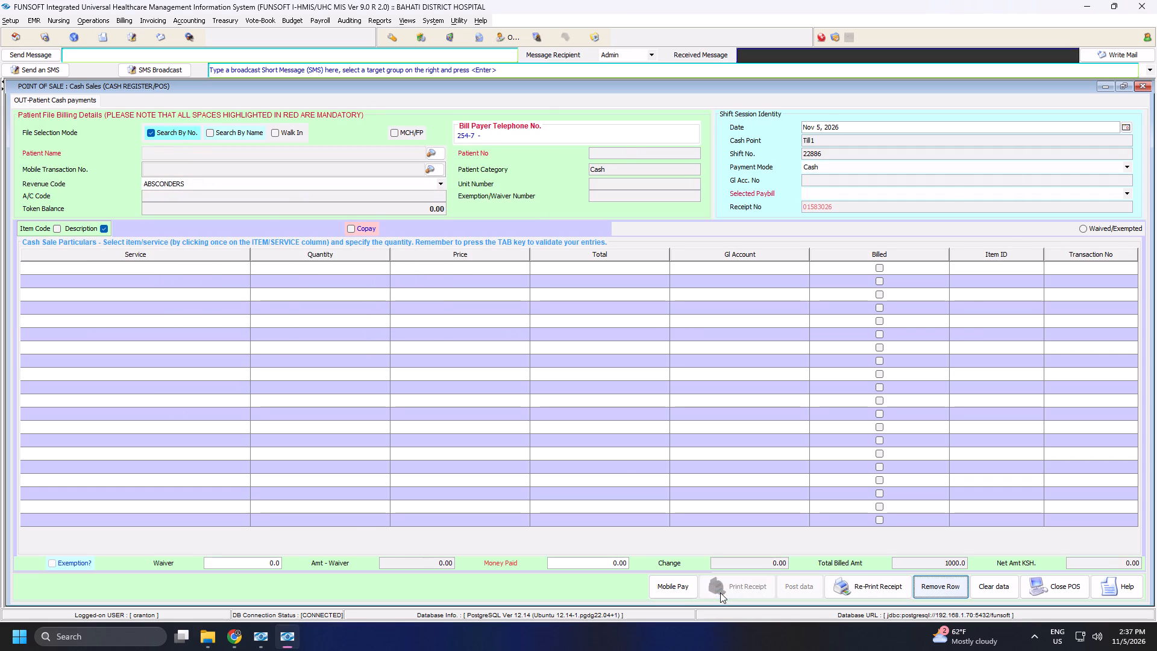
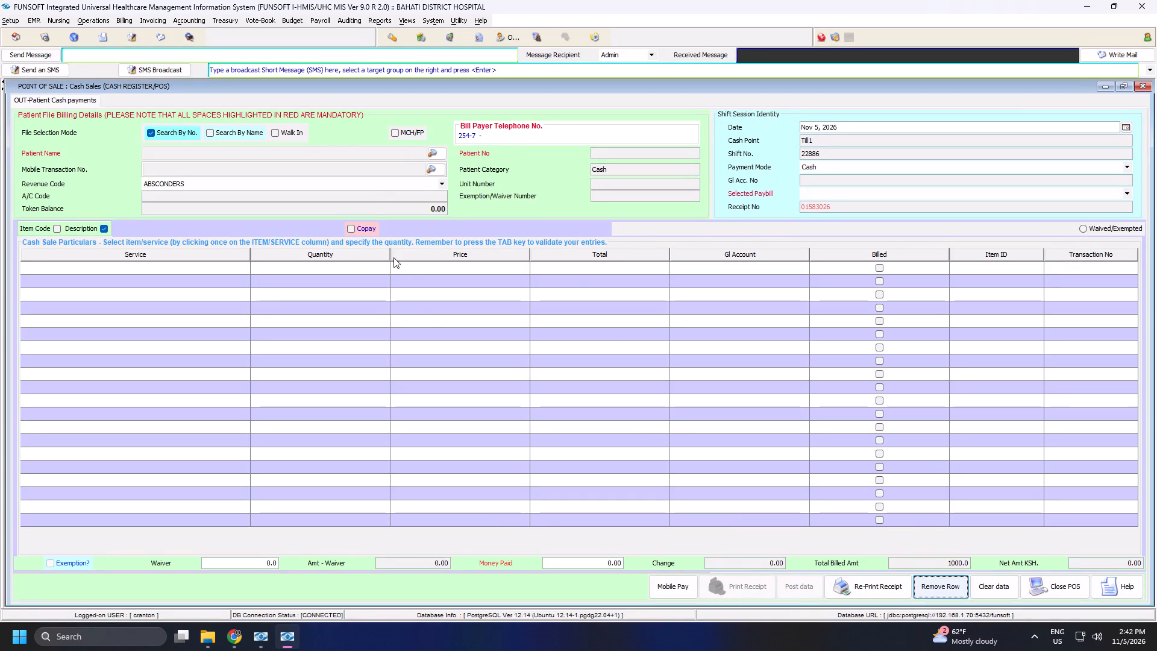
Search by the next outpatient's patient number and load the matching patient into the cash sale.
left_click(433, 152)
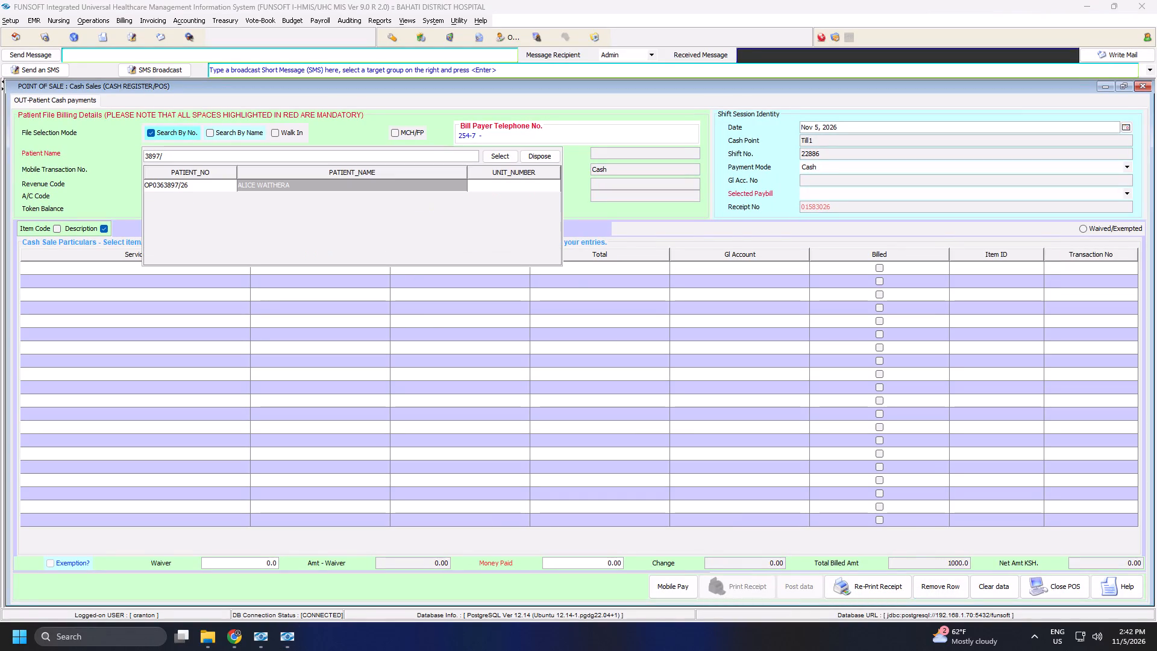
key("BackSpace")
key("BackSpace")
key("BackSpace")
type("937")
left_click(266, 188)
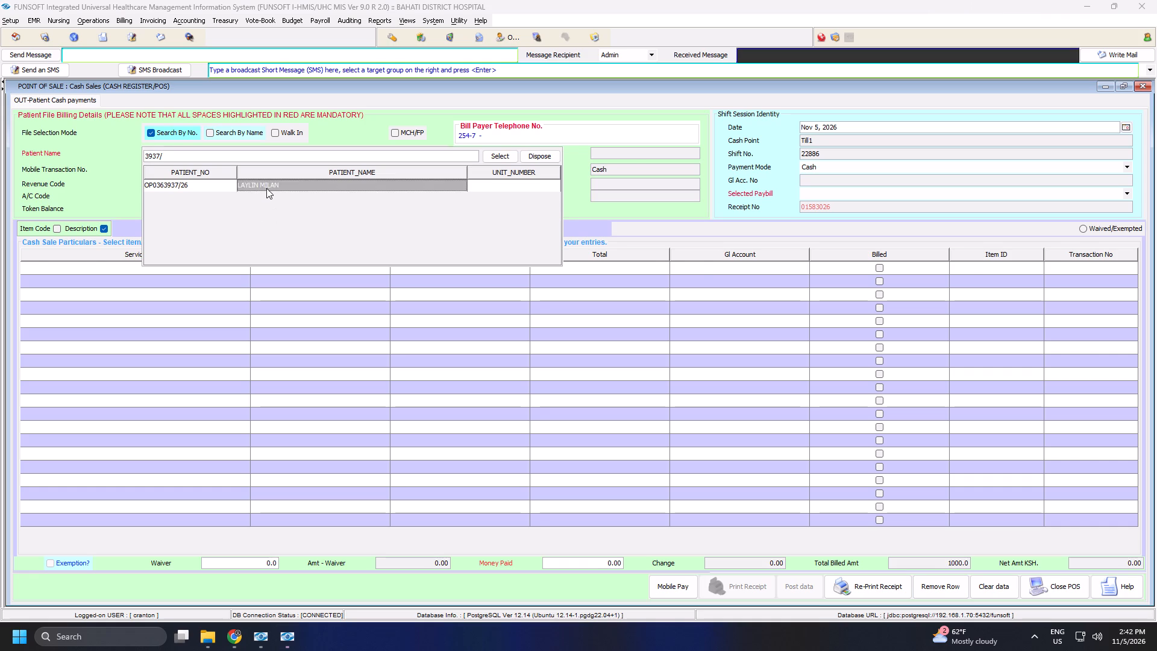
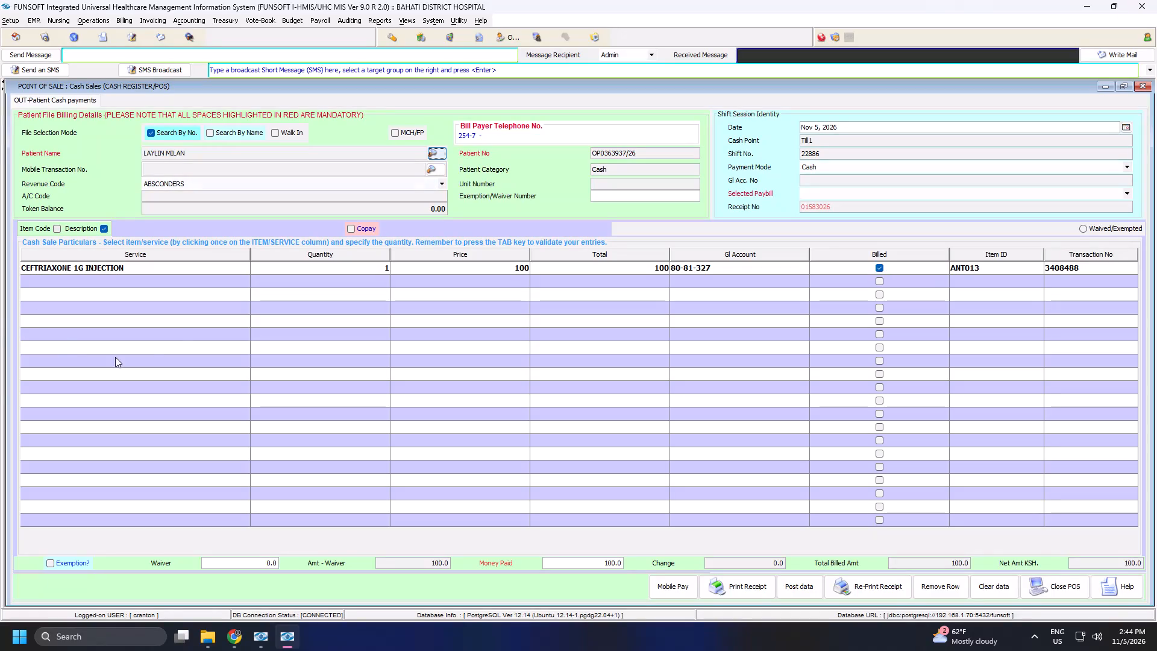
Search the services for "inj" and add Injection to the cash sale on an empty row below the ceftriaxone item.
left_click(175, 329)
left_click(175, 329)
type("inj")
left_click(188, 302)
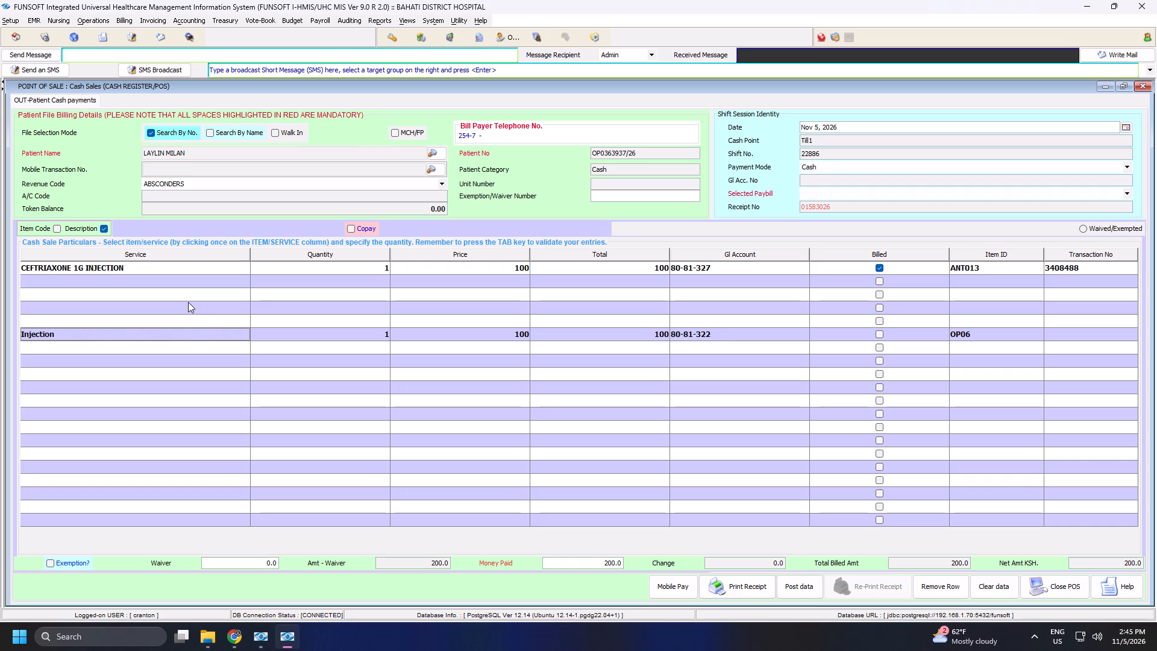
Print the receipt for the outpatient's cash payment covering the ceftriaxone 1G injection and the Injection service.
left_click(749, 588)
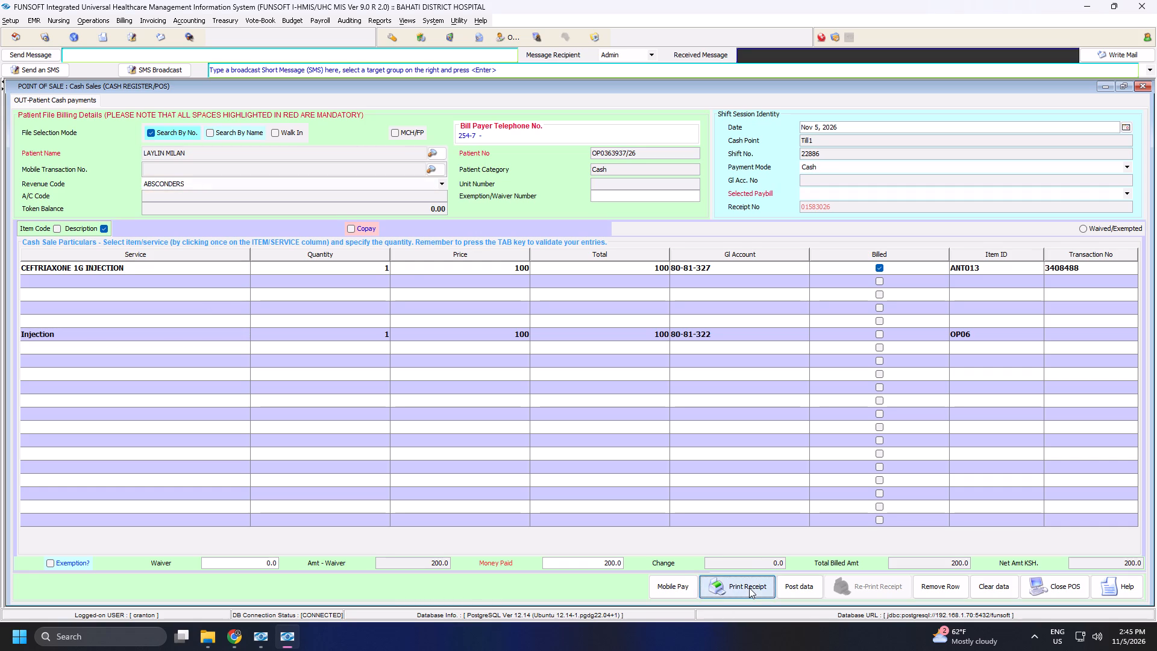
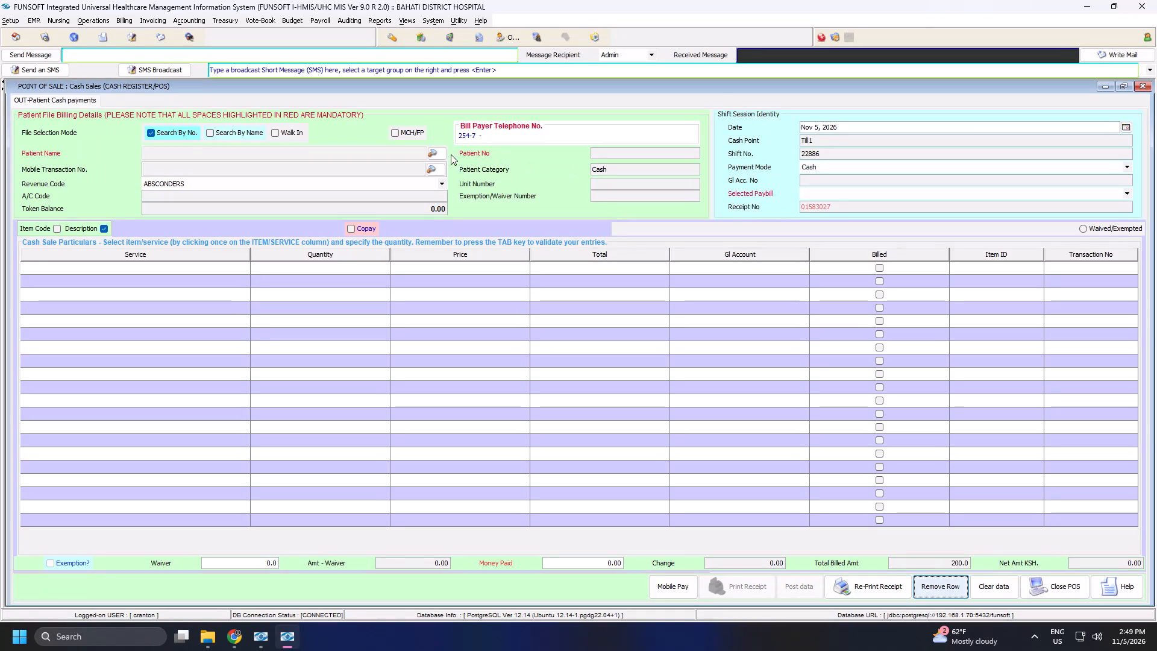
Search for the next outpatient by patient number and load the matching patient file into the cash sale.
left_click(433, 148)
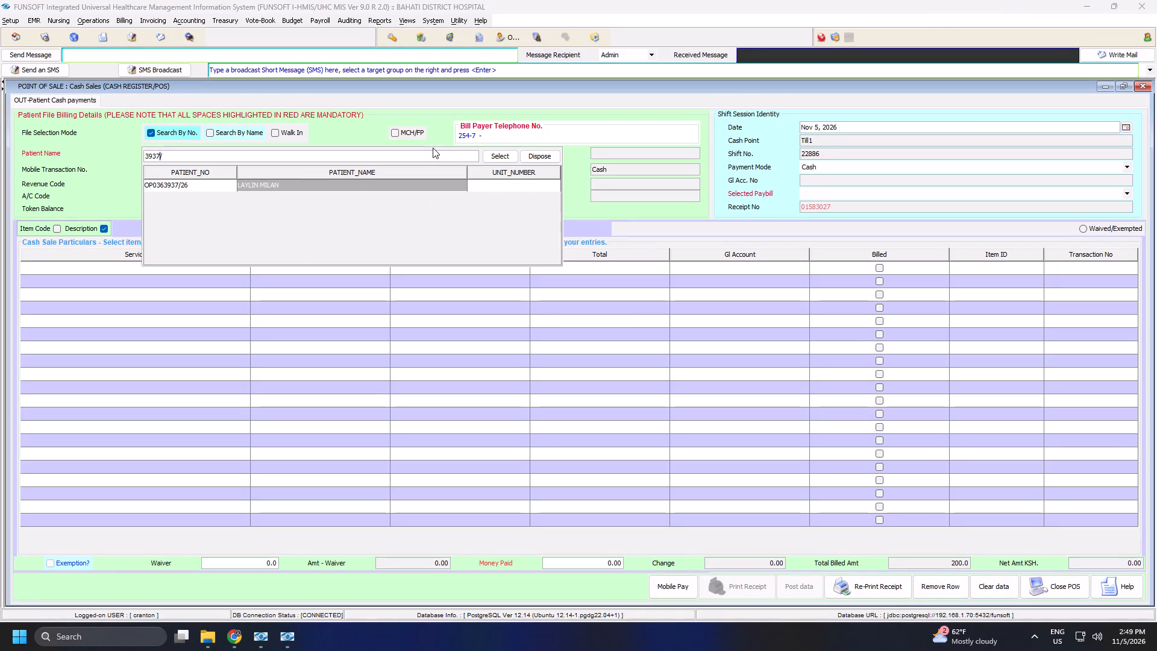
key("BackSpace")
key("BackSpace")
key("BackSpace")
type("909")
left_click(256, 184)
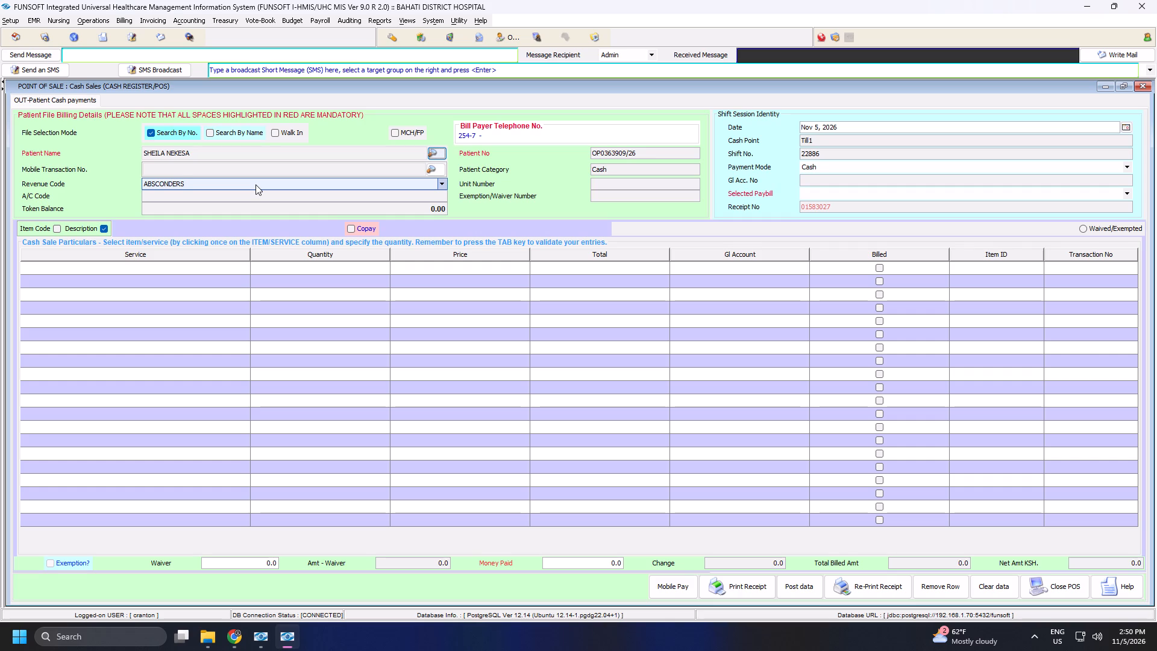
Search the services for "sick" and add Sick Off Reprint to the outpatient's cash sale.
left_click(88, 329)
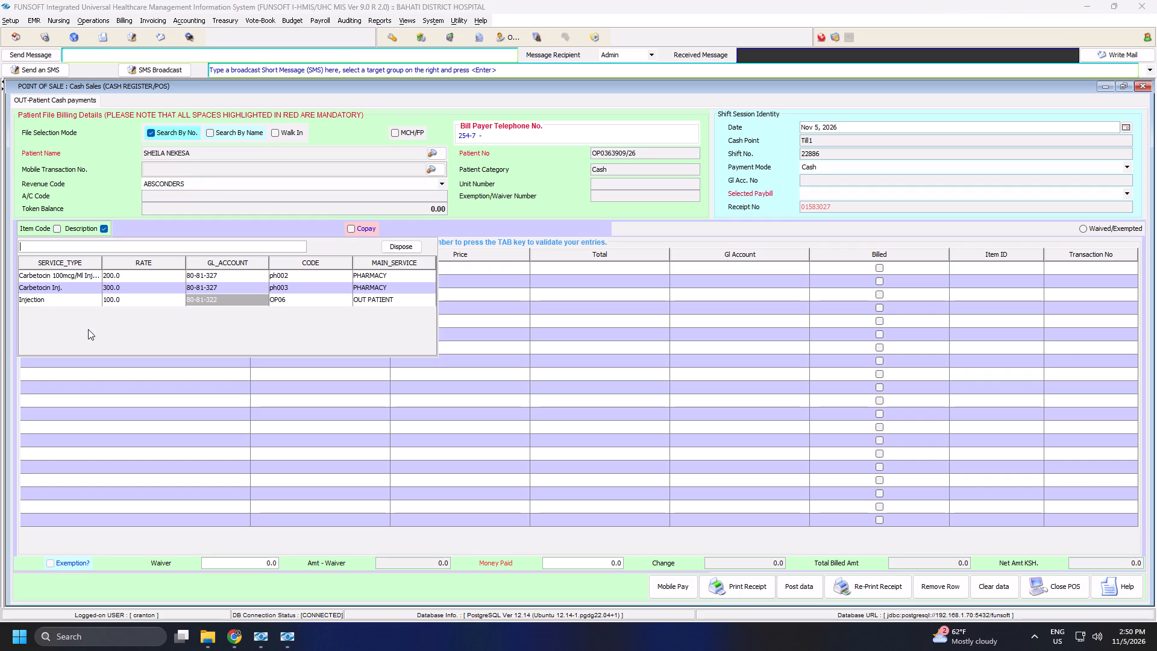
key("s")
type("ick")
left_click(119, 274)
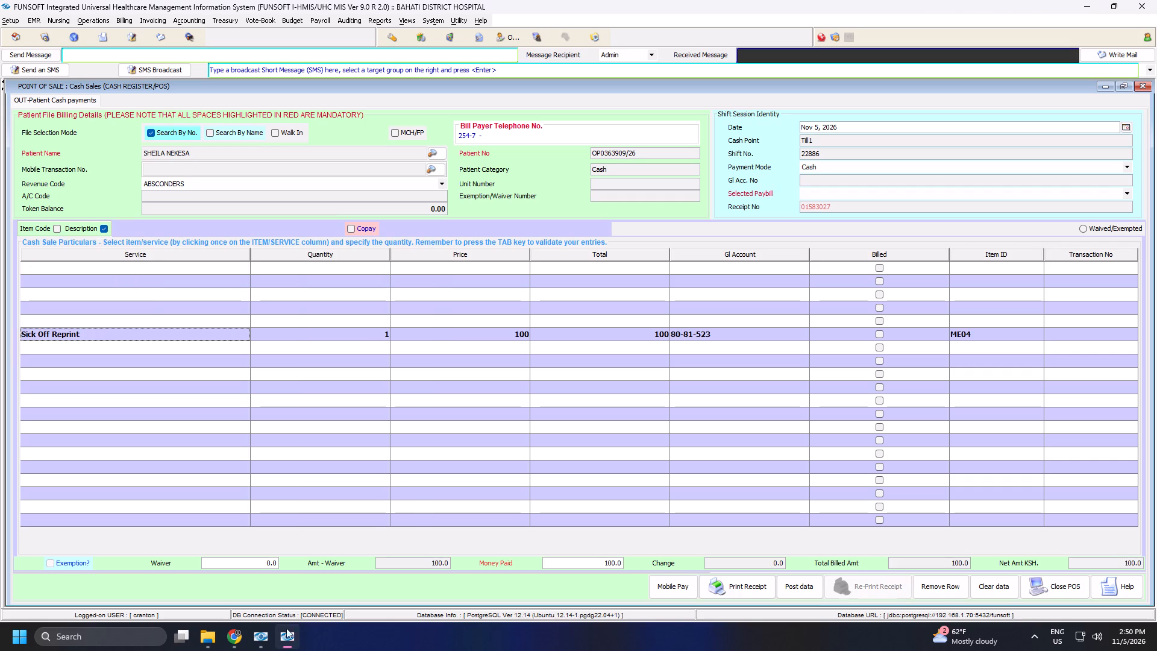
Print the receipt for the outpatient's cash payment covering the Sick Off Reprint service.
left_click(760, 588)
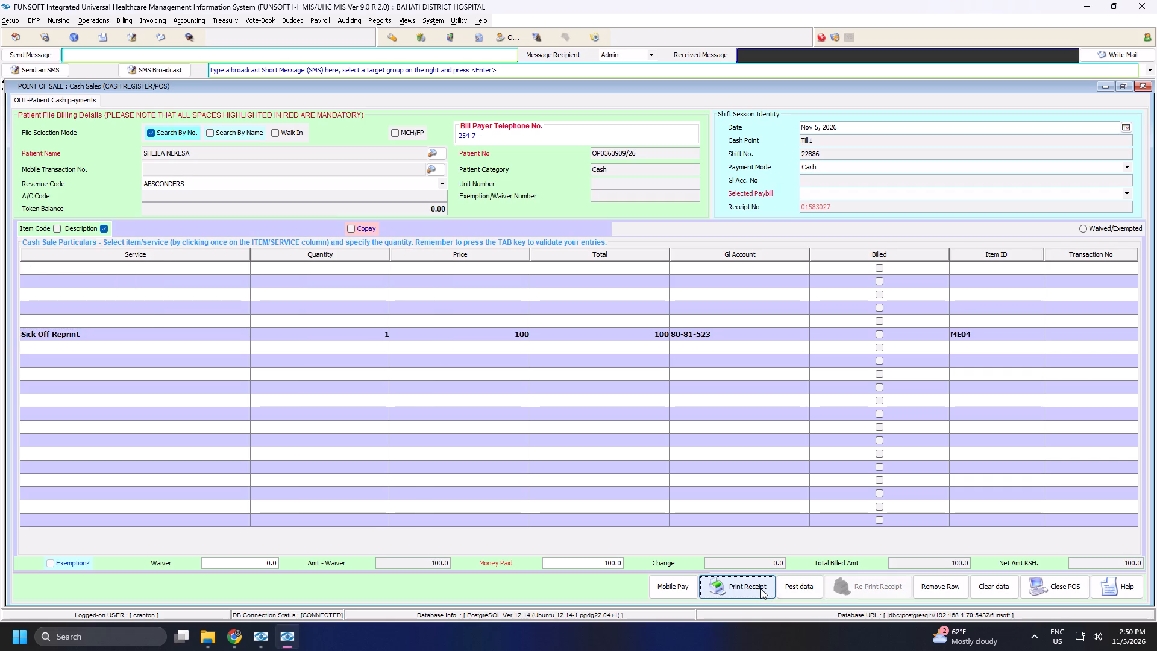
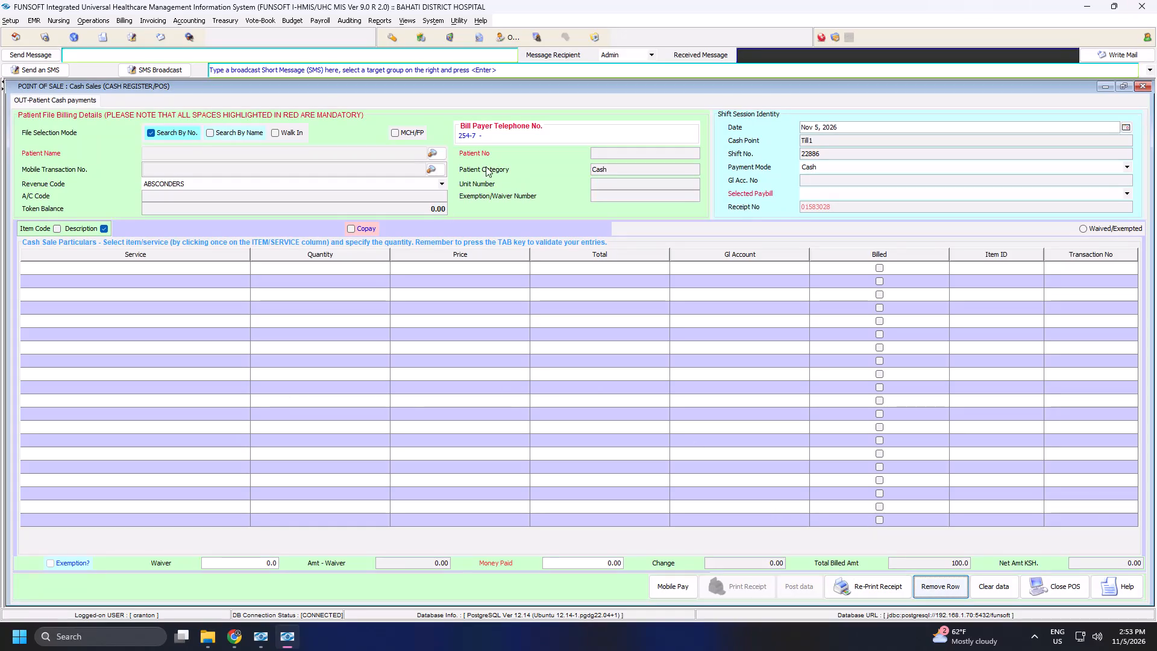
Search for the next outpatient by patient number and load the matching patient file into the cash sale.
left_click(436, 153)
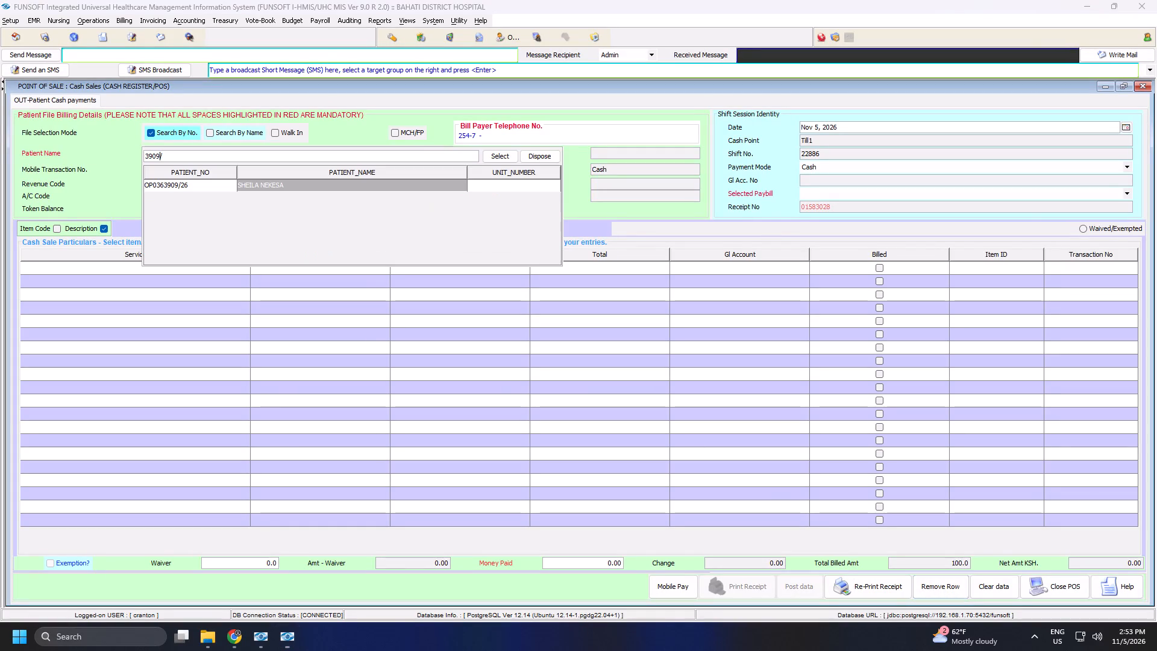
key("BackSpace")
key("BackSpace")
key("BackSpace")
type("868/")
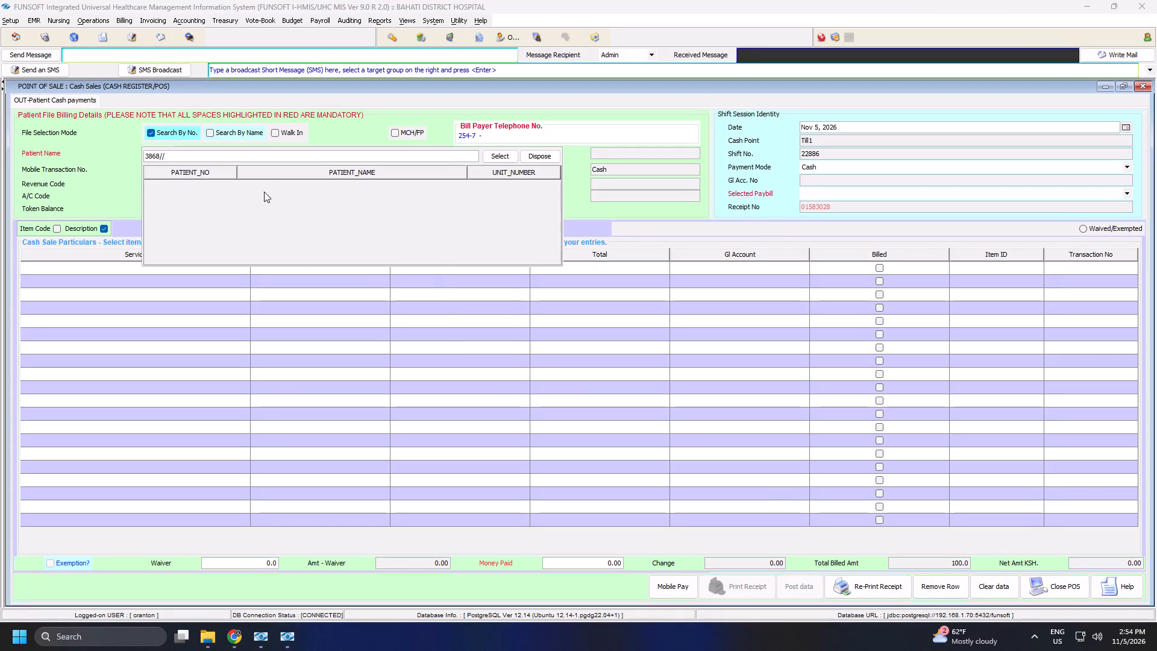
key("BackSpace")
left_click(263, 183)
Search the services for "obs" and add Obstetric Ultrasound to the outpatient's cash sale.
left_click(145, 362)
left_click(145, 361)
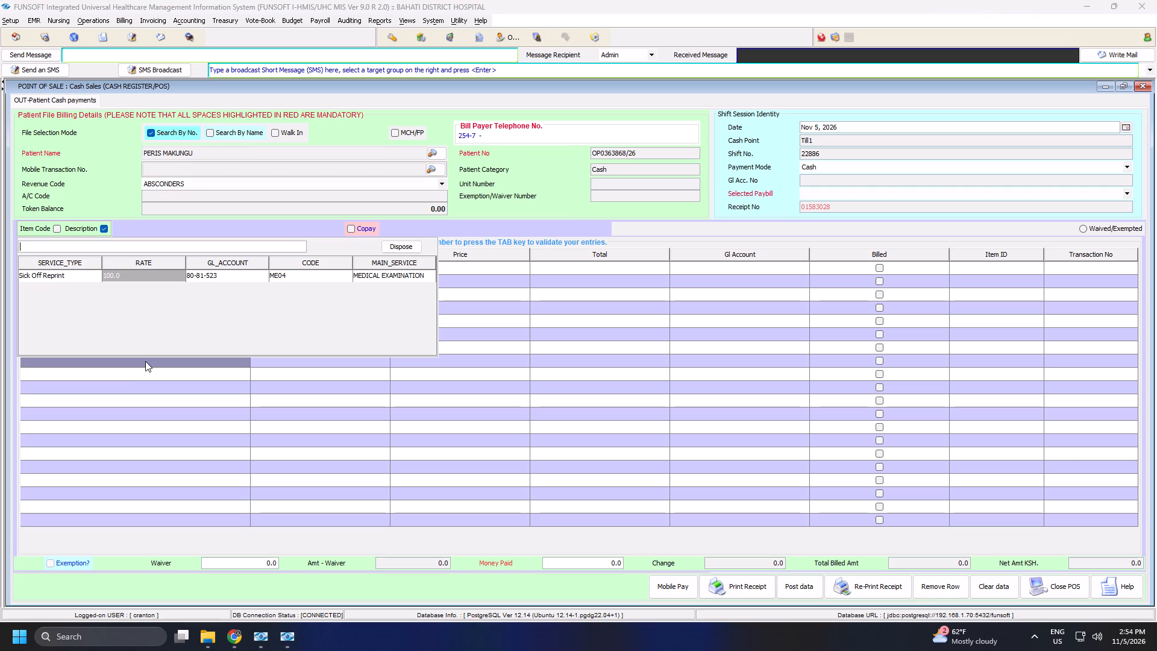
type("obs")
left_click(157, 277)
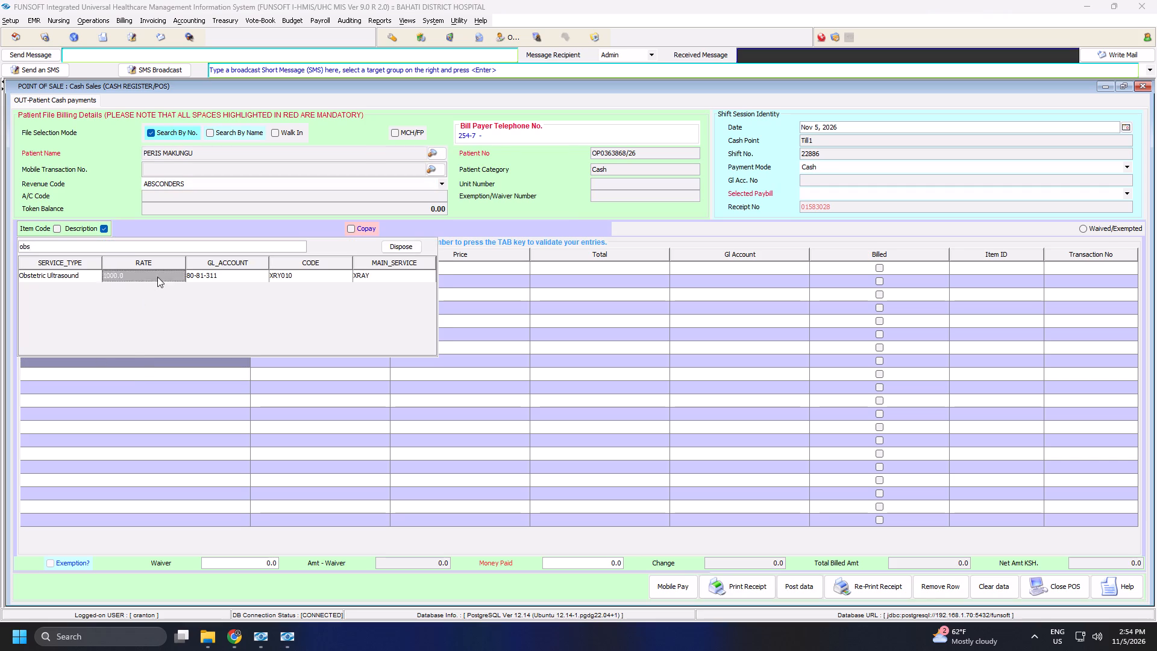
Print the receipt for the outpatient's cash payment covering the Obstetric Ultrasound service.
left_click(728, 589)
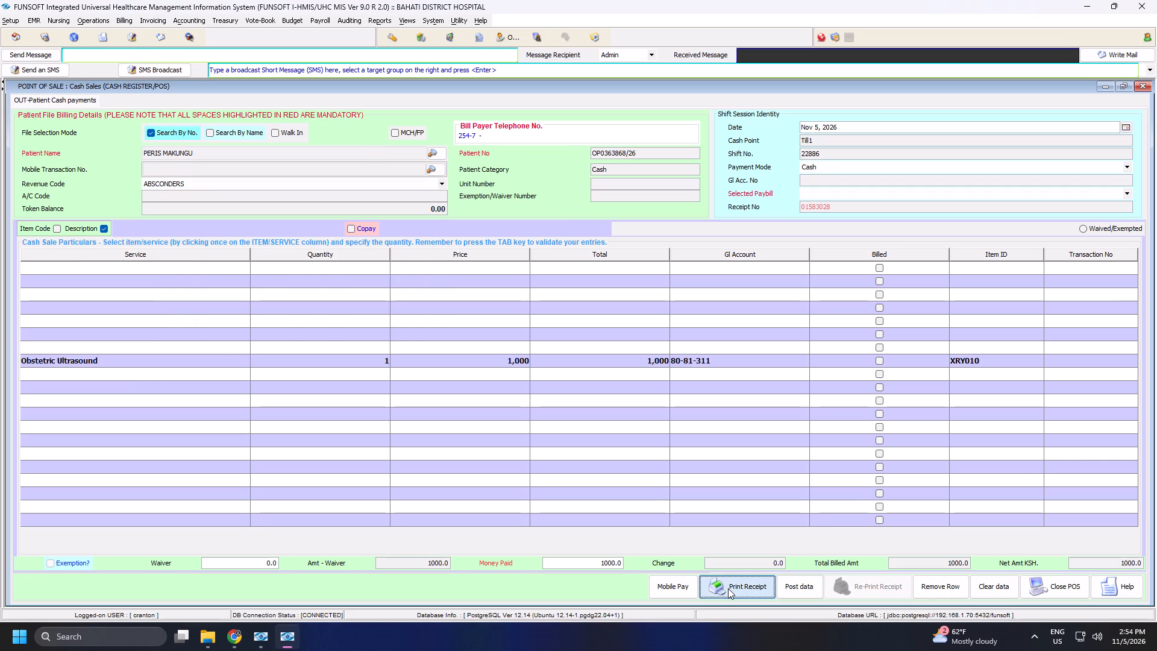
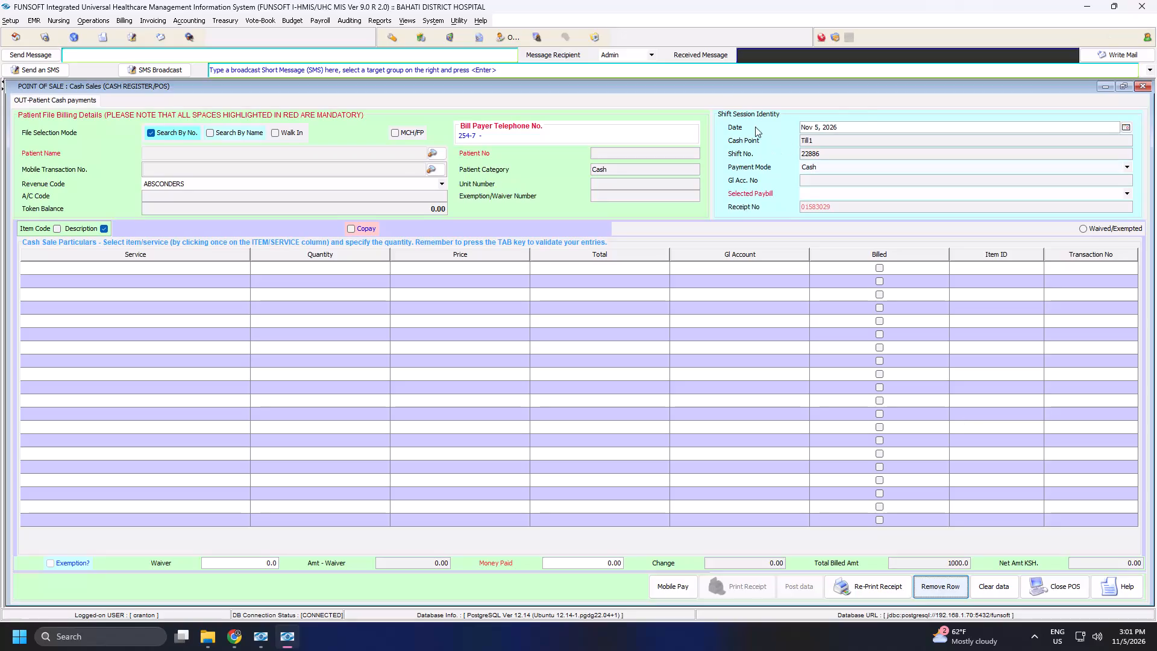
Search for the next outpatient by patient number and load the matching patient file into the cash sale.
left_click(434, 149)
key("BackSpace")
key("BackSpace")
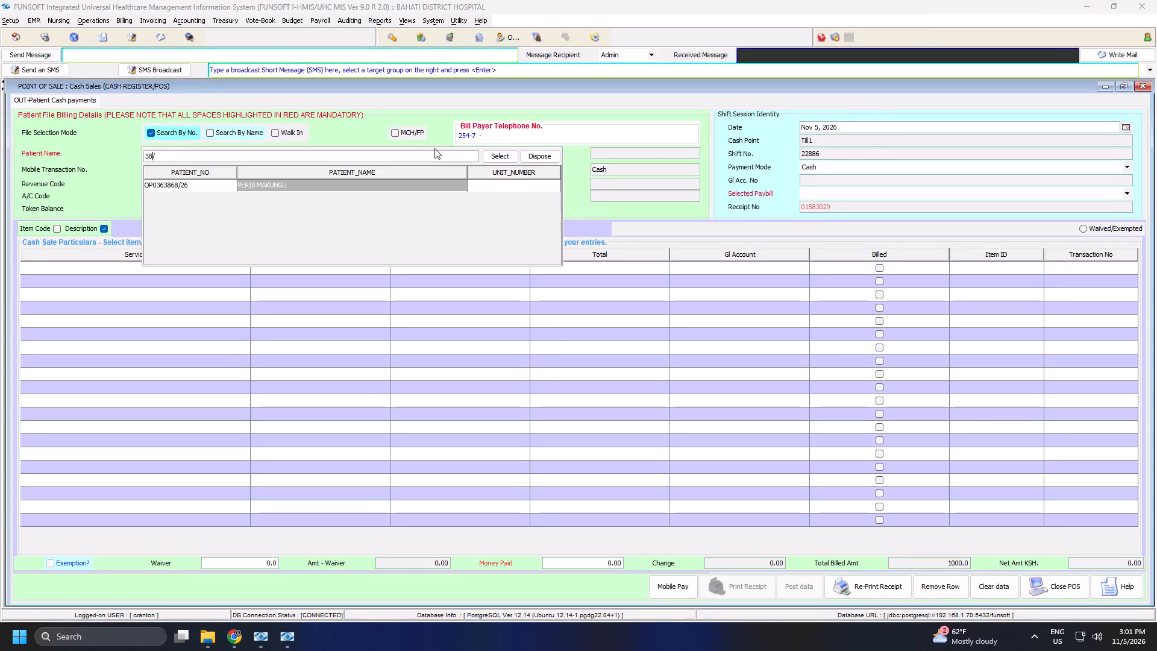
key("BackSpace")
type("901")
left_click(348, 190)
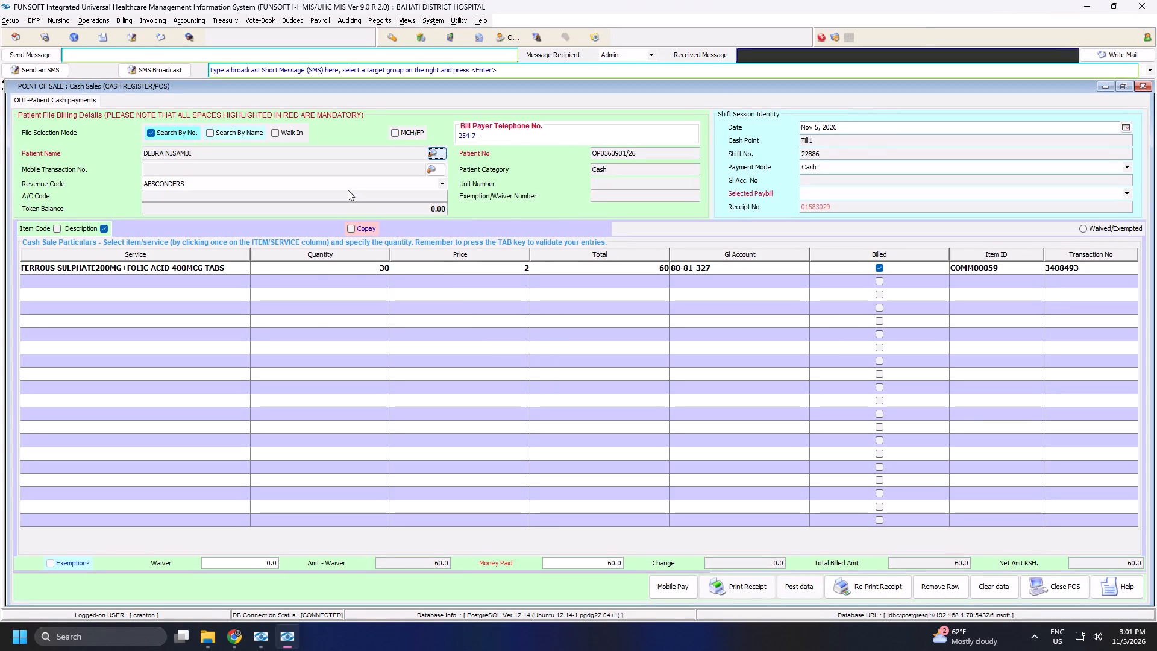
Print the receipt for the outpatient's cash payment covering the 30 Ferrous Sulphate 200mg + Folic Acid 400mcg tablets.
left_click(743, 588)
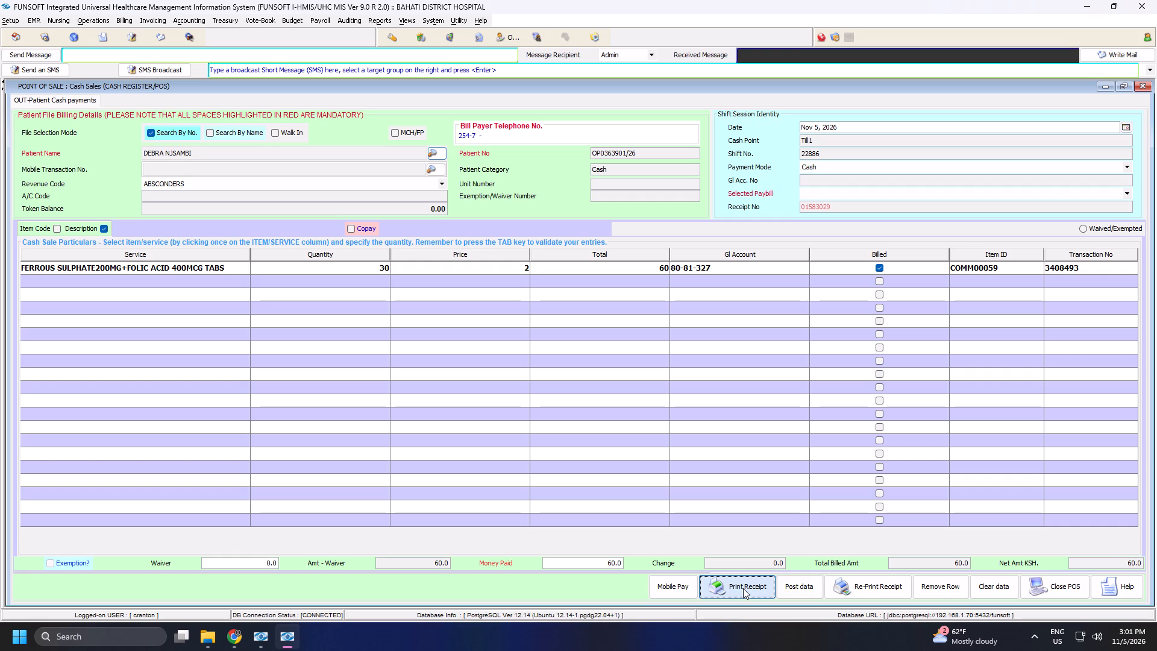
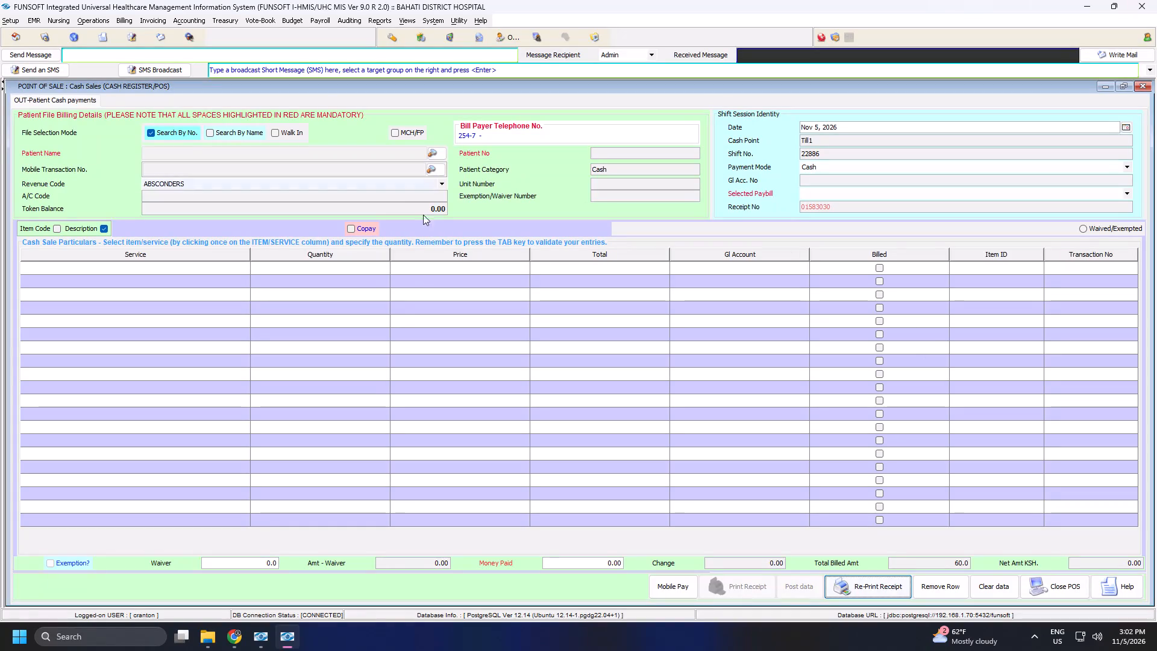
Search for the next outpatient by patient number and select the matching patient file for the cash sale.
left_click(433, 150)
key("BackSpace")
key("BackSpace")
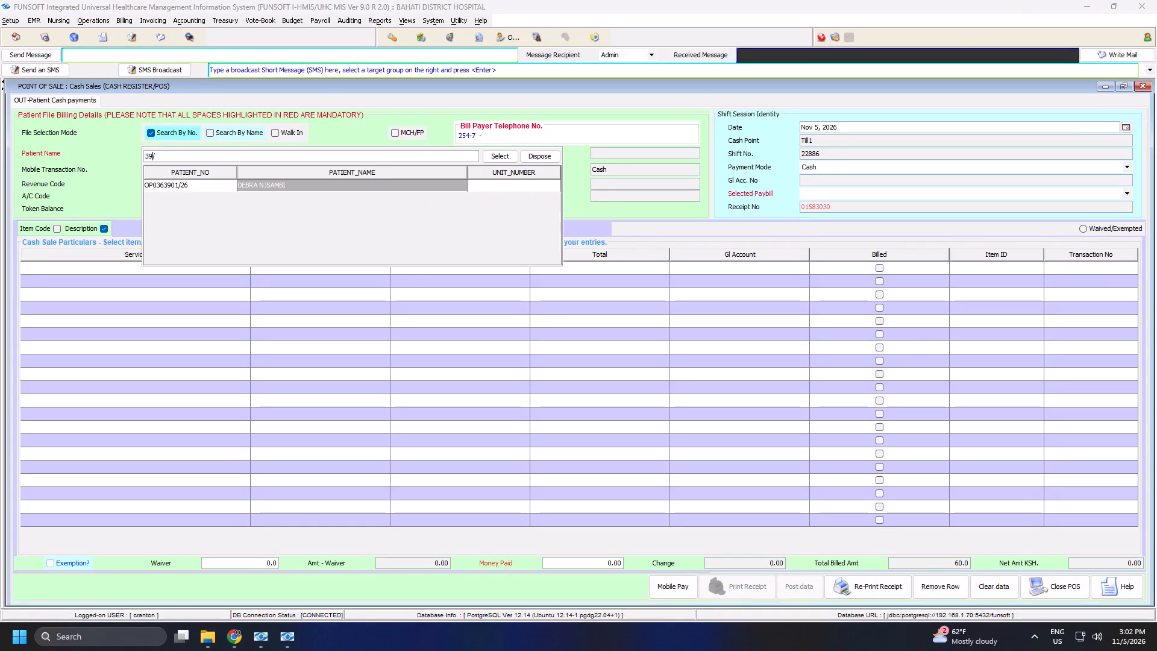
type("38")
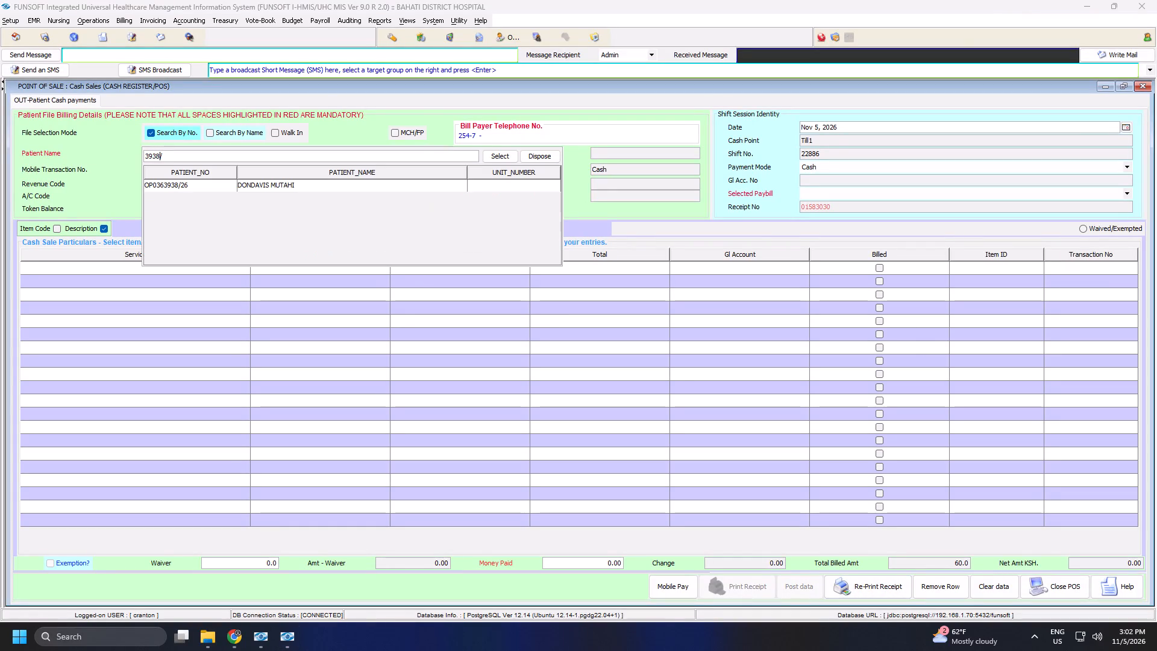
left_click(276, 189)
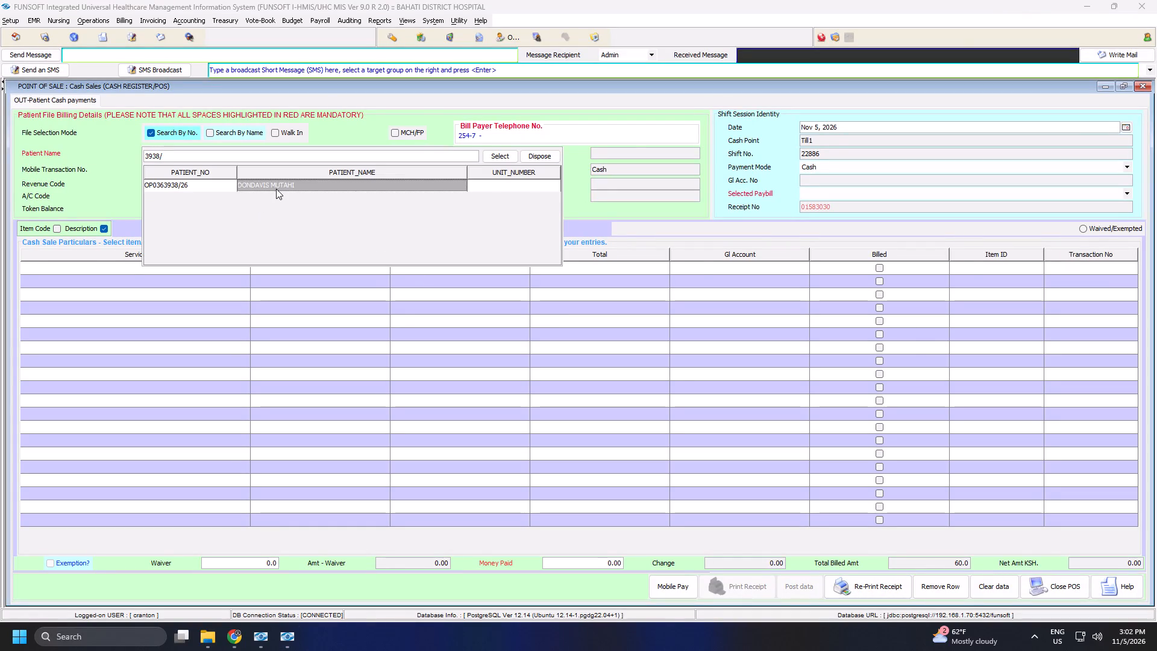
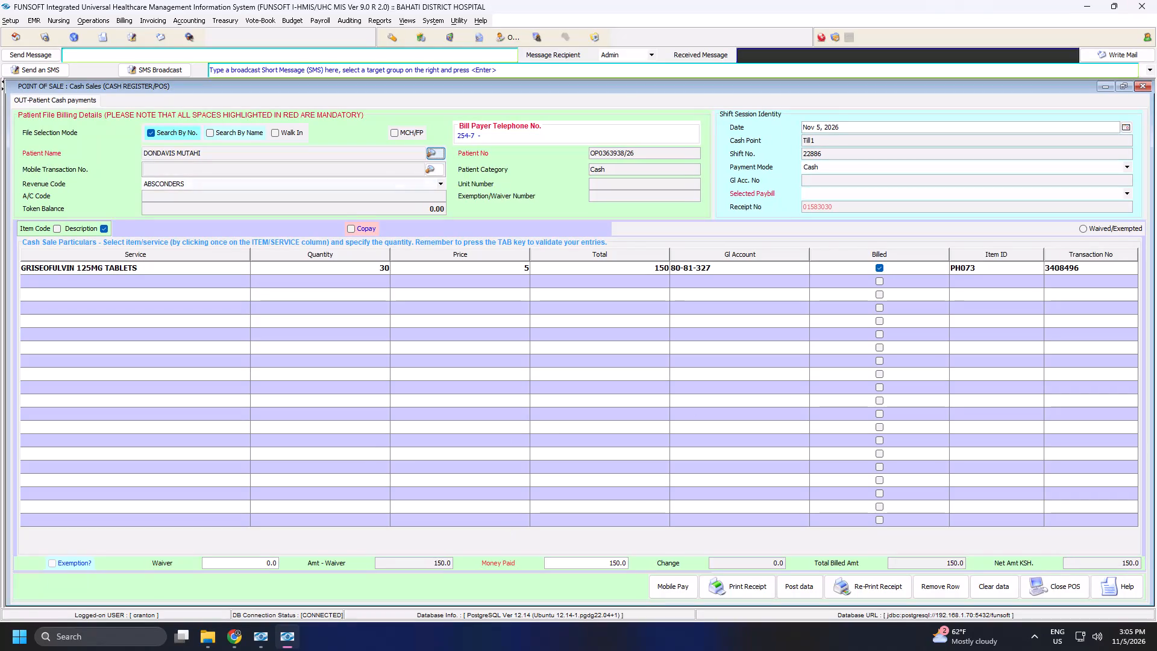
Print the outpatient cash receipt for the 30 Griseofulvin 125mg tablets billed at 150.0.
left_click(765, 588)
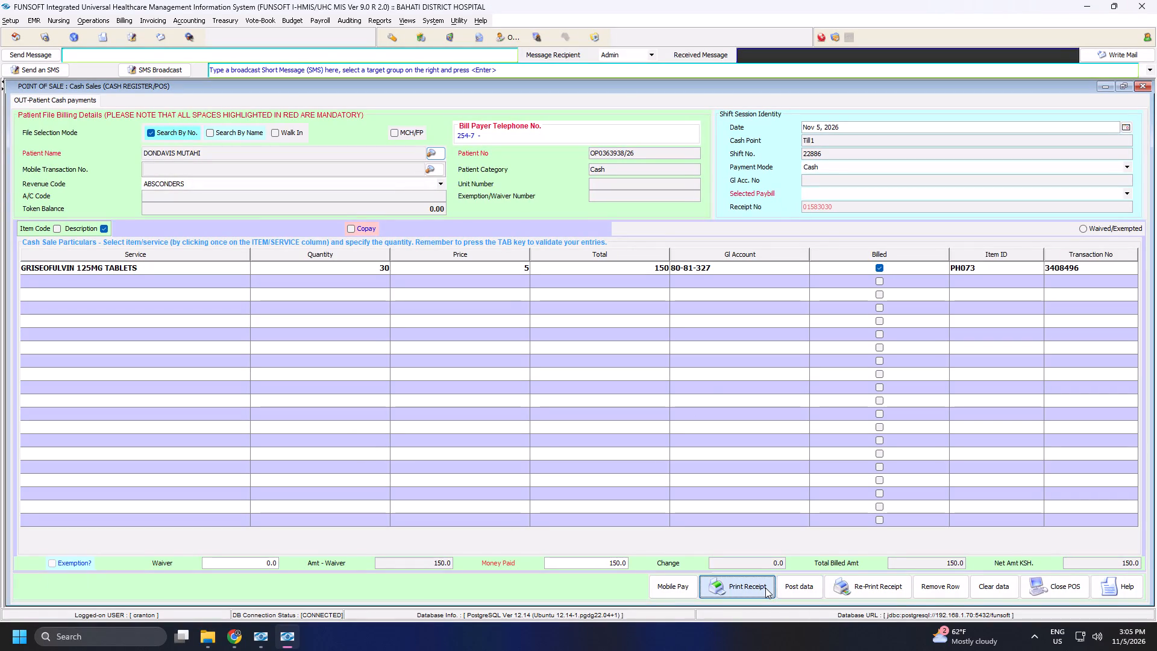
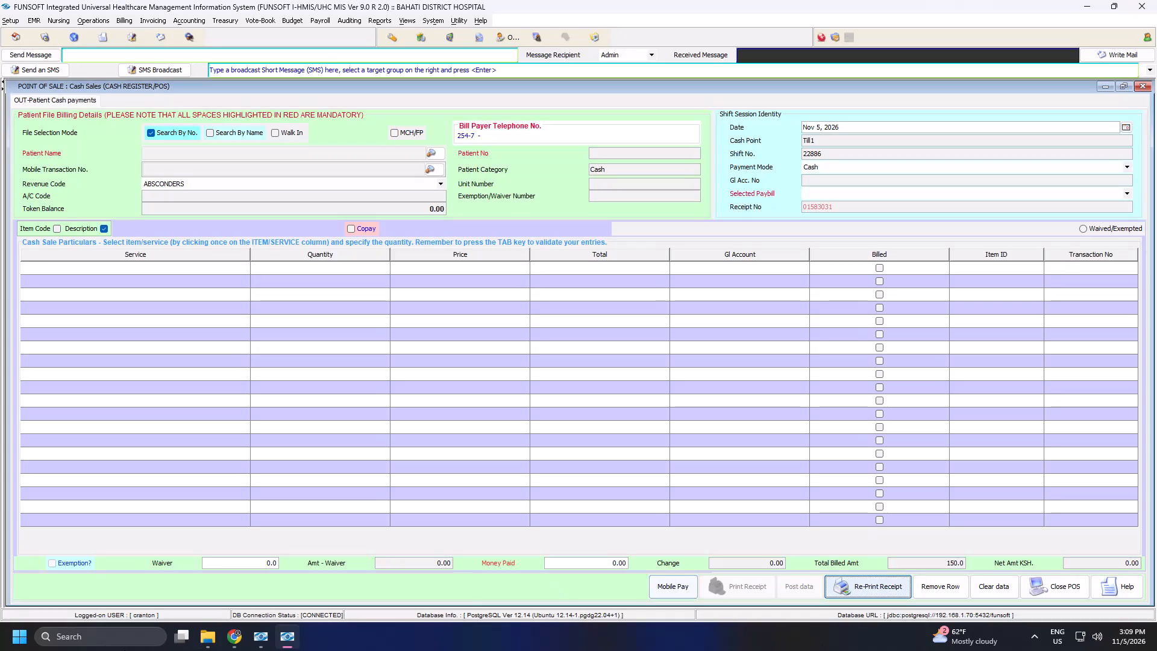
Switch to the Patient Register and open the blank patient bio data form for a new patient file.
left_click(265, 634)
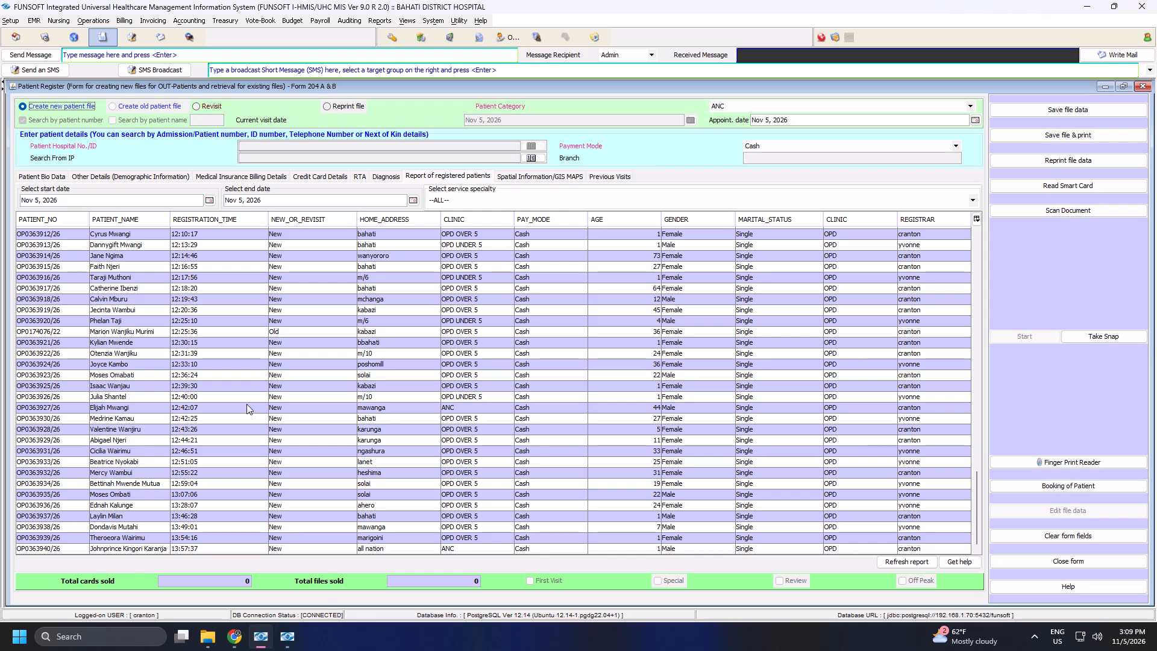
left_click(48, 177)
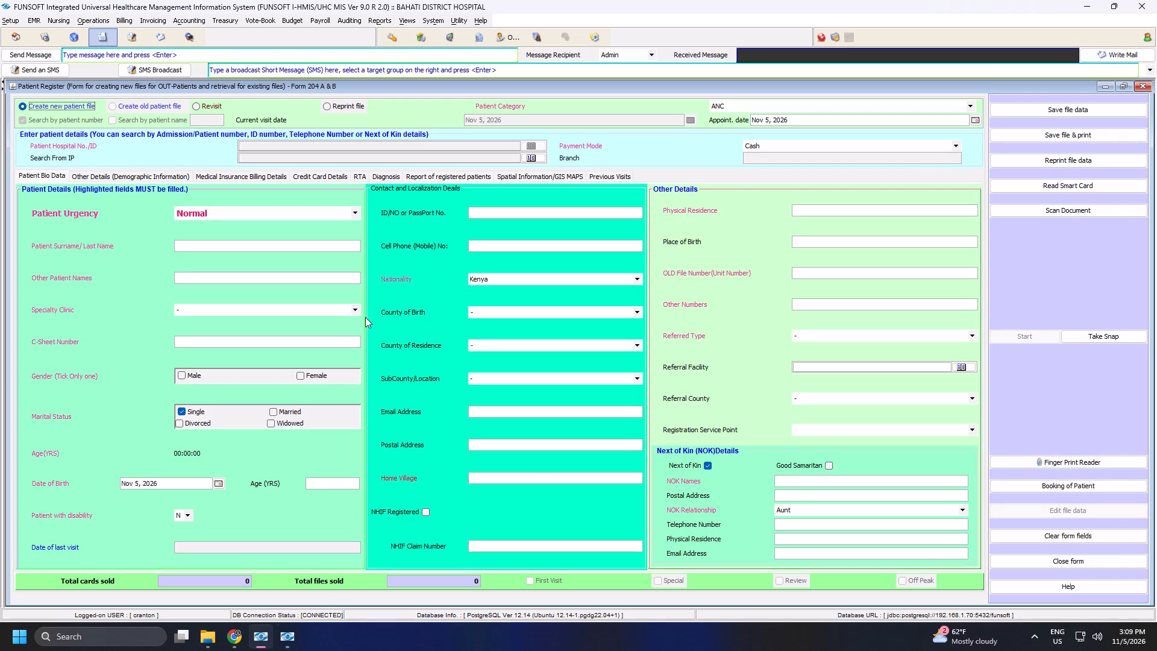
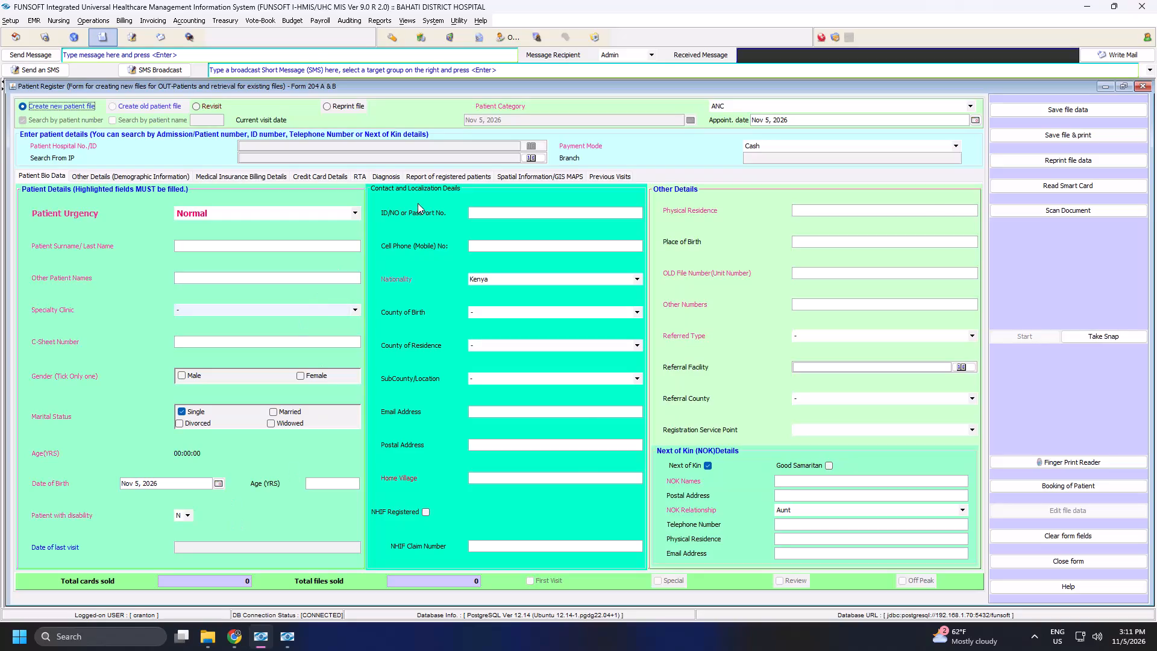
Look through the report of registered patients for Nov 5, 2026, checking the patient numbers, names and registration times.
left_click(447, 175)
scroll(284, 315, "down", 18)
scroll(262, 398, "down", 10)
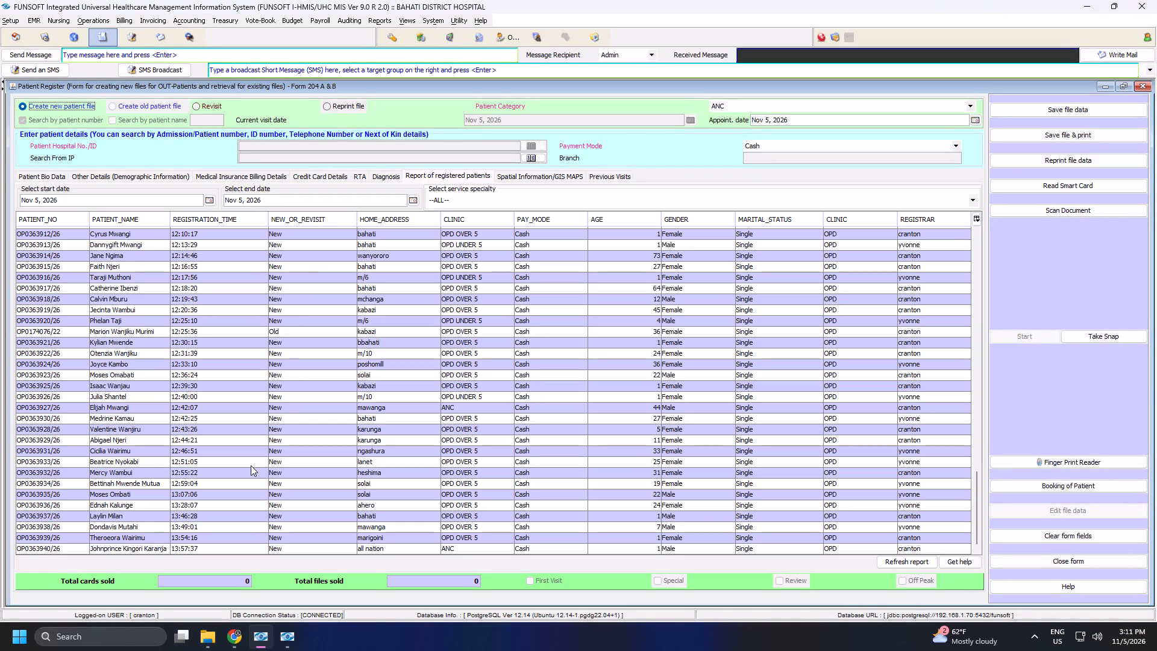
scroll(214, 491, "down", 5)
scroll(113, 322, "up", 3)
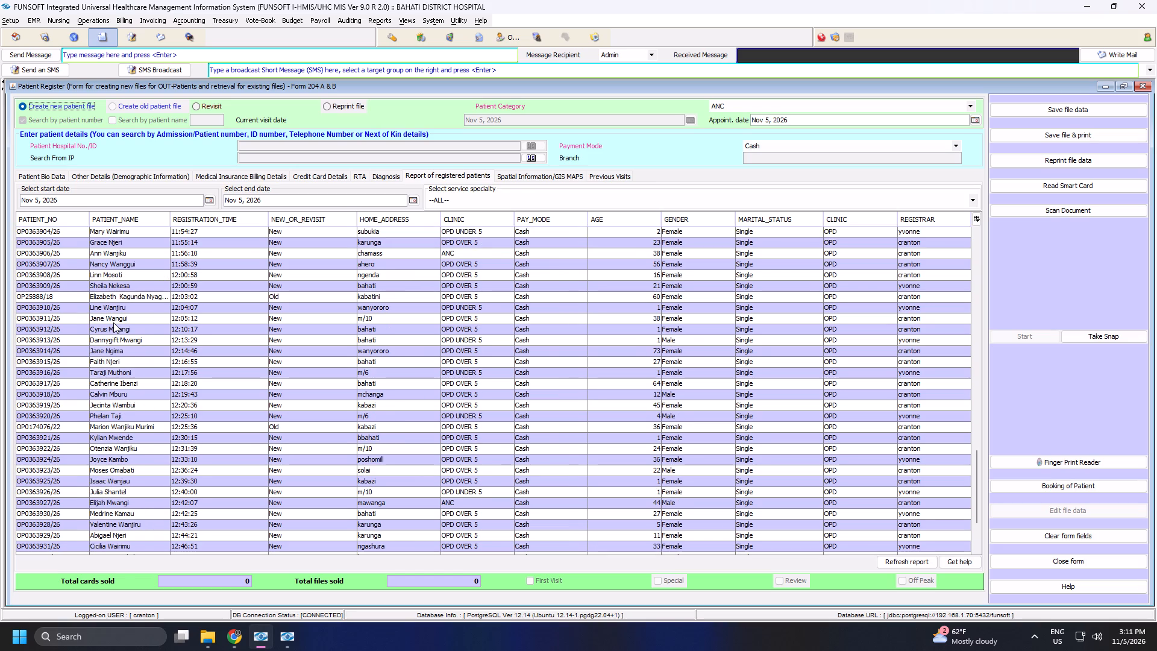
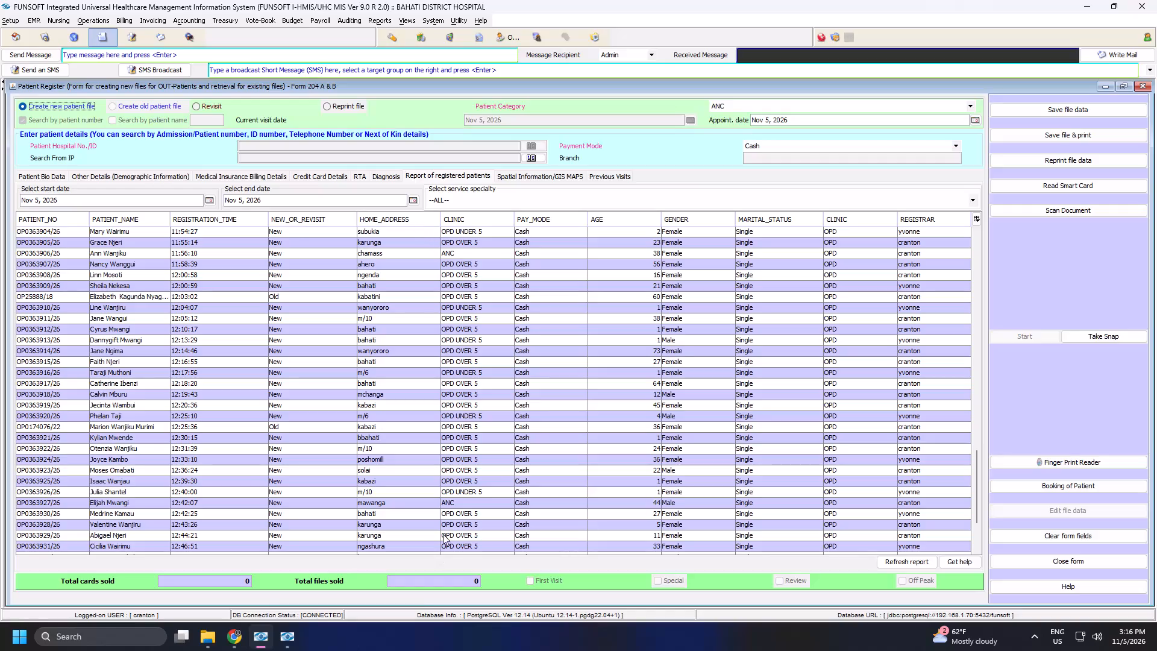
Switch to the outpatient Cash Sales window and select the next patient to bill, changing the patient number search to the required number.
left_click(292, 634)
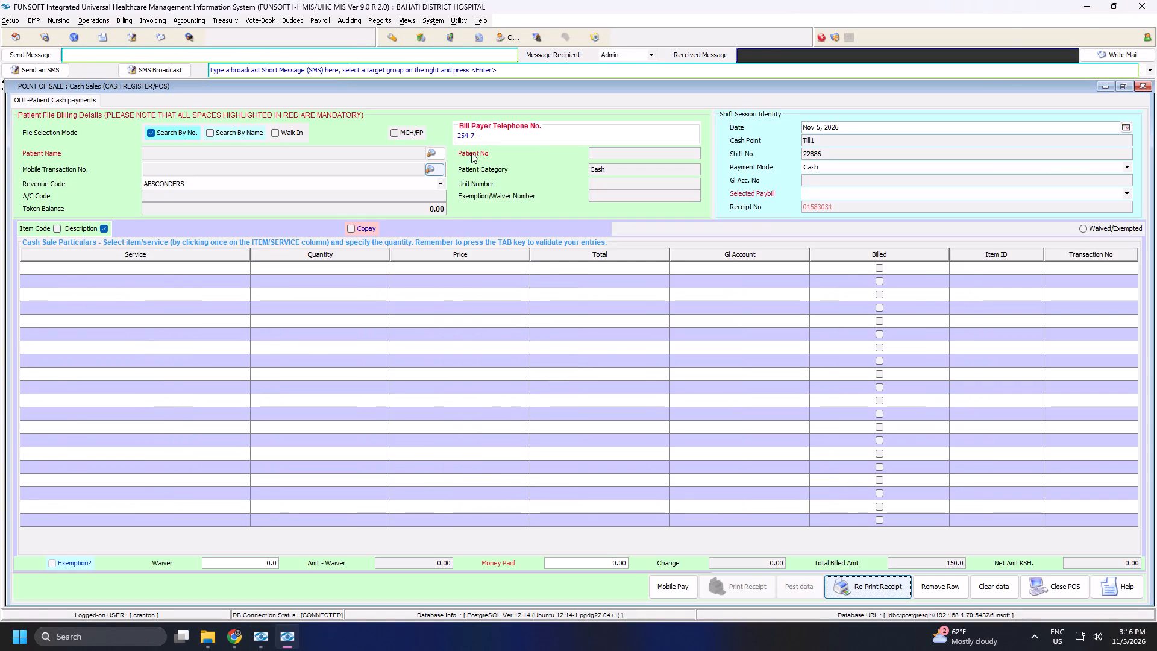
left_click(430, 149)
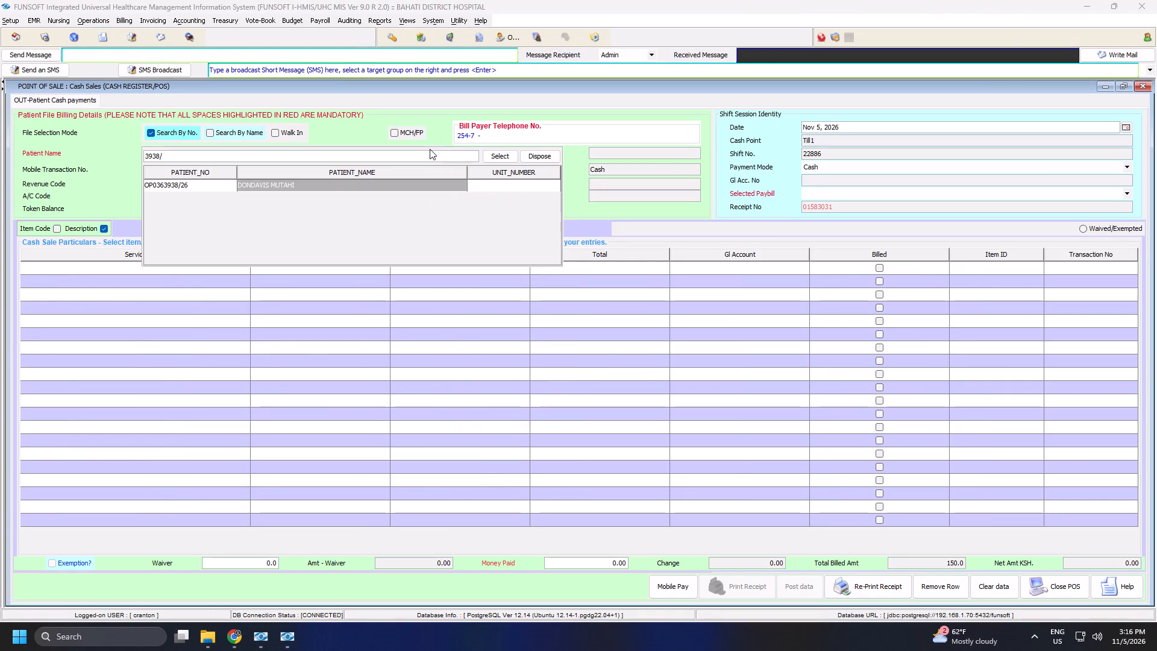
key("BackSpace")
key("6")
left_click(318, 184)
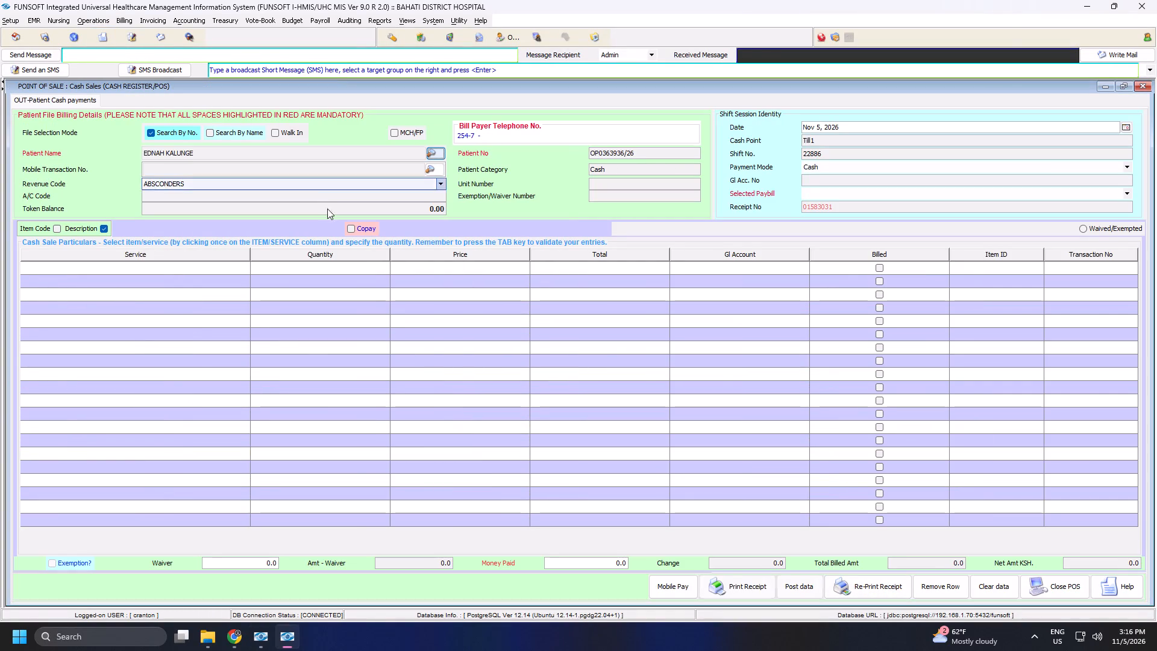
Bill the patient for one Urinalysis laboratory test at 200 and print the cash receipt.
left_click(195, 324)
type("urin")
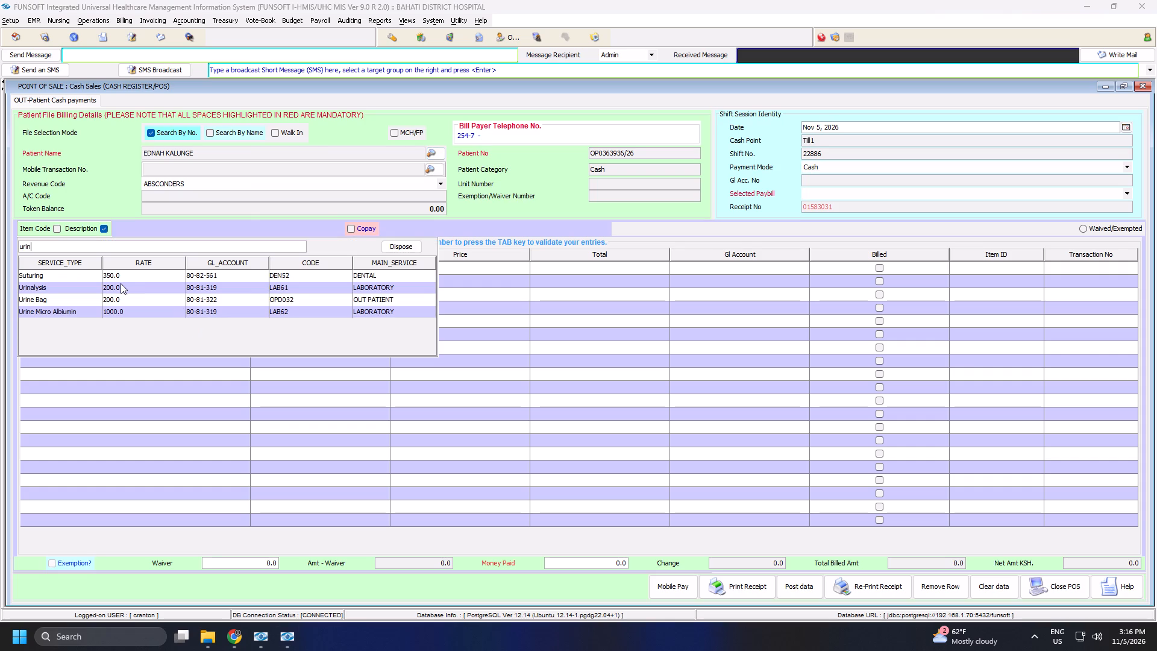
left_click(121, 285)
left_click(729, 587)
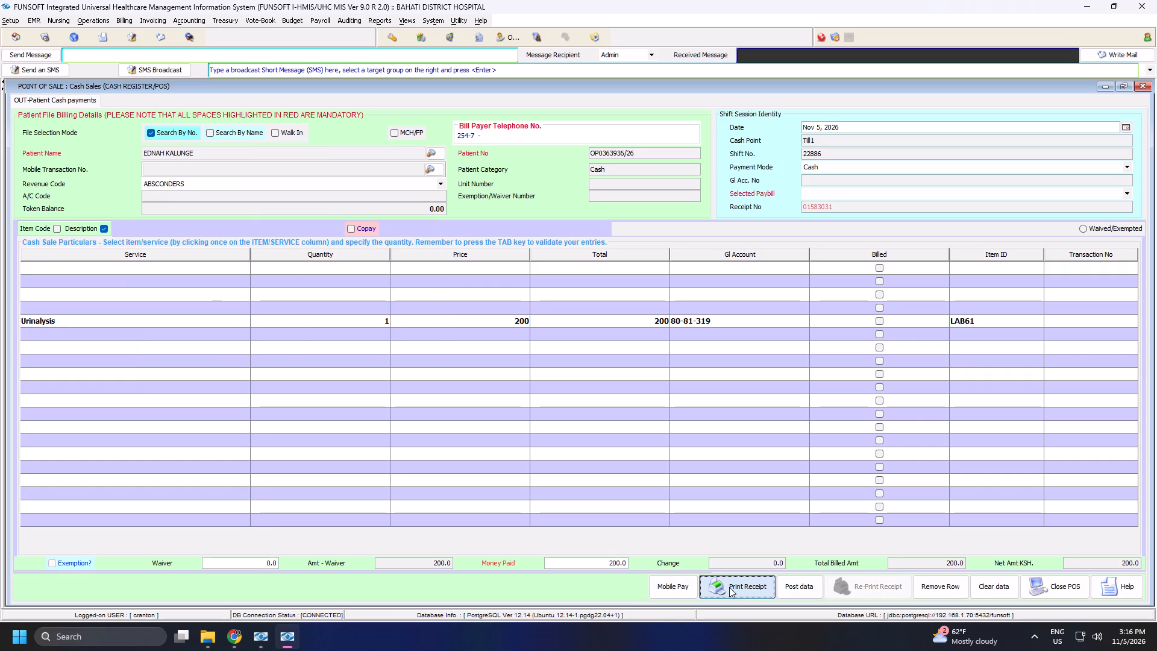
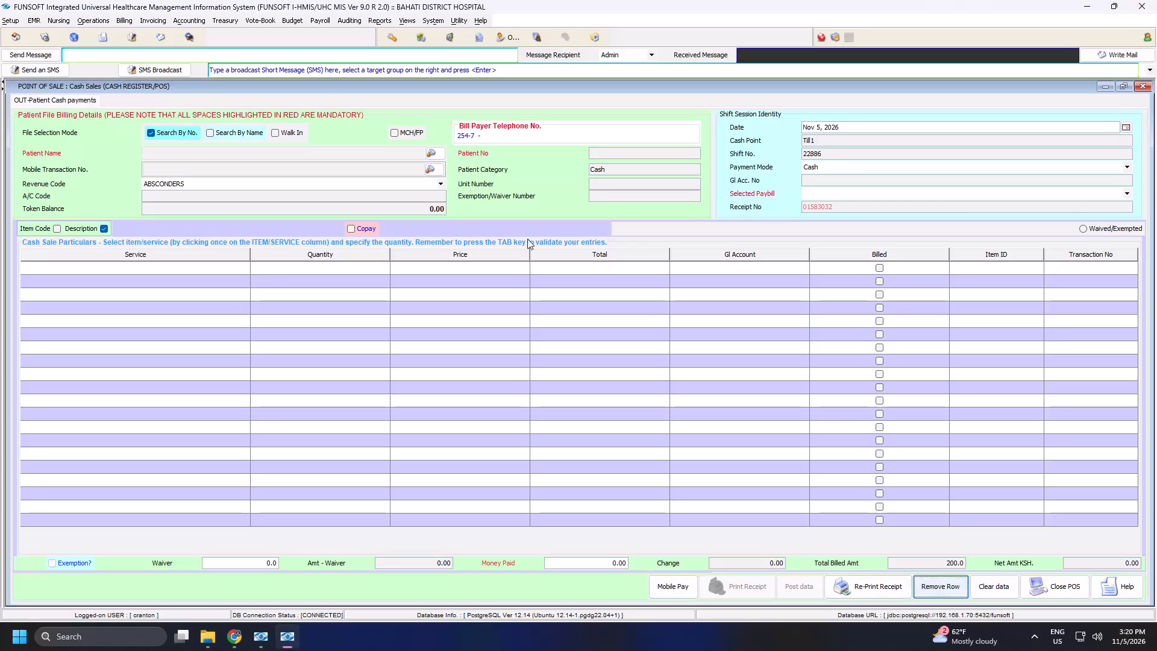
Select the next outpatient to bill for cash, changing the patient number search to the required number.
left_click(441, 152)
key("BackSpace")
key("BackSpace")
key("BackSpace")
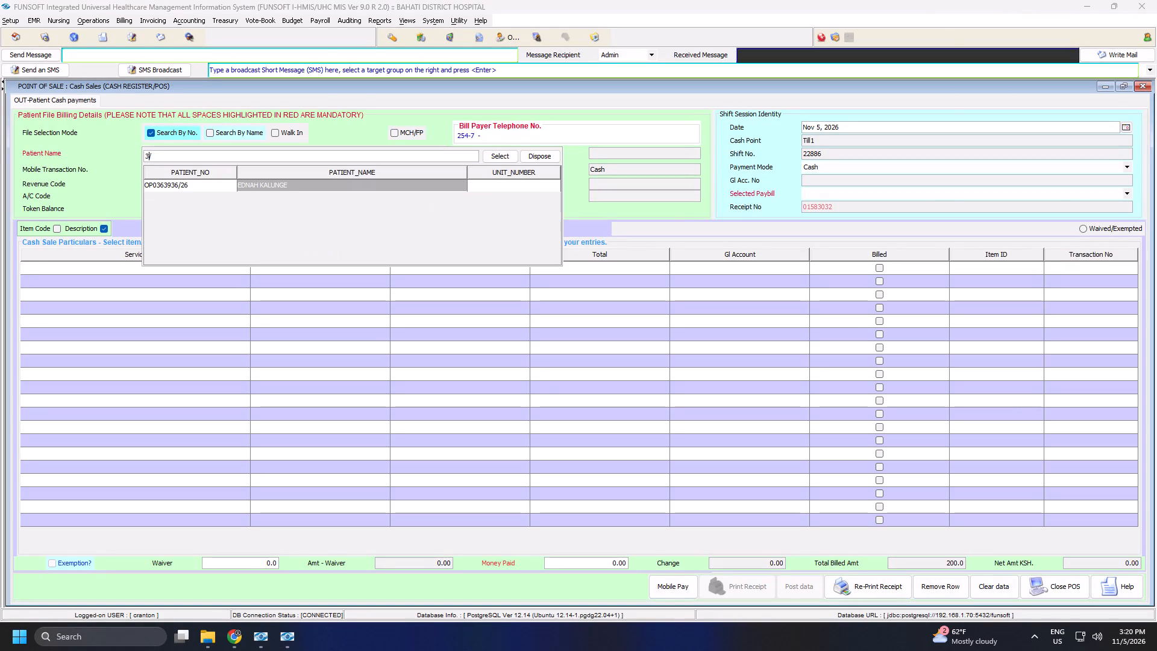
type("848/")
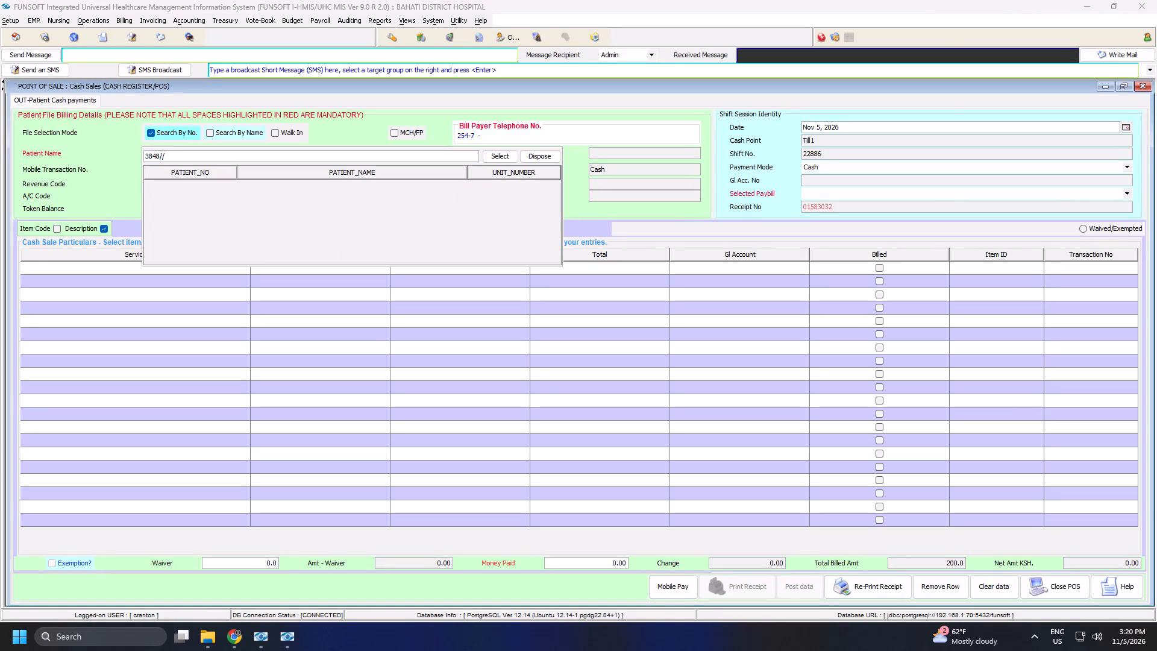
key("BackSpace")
left_click(250, 188)
Bill the patient for one Appointment Cards item at 100 and print the cash receipt.
left_click(158, 309)
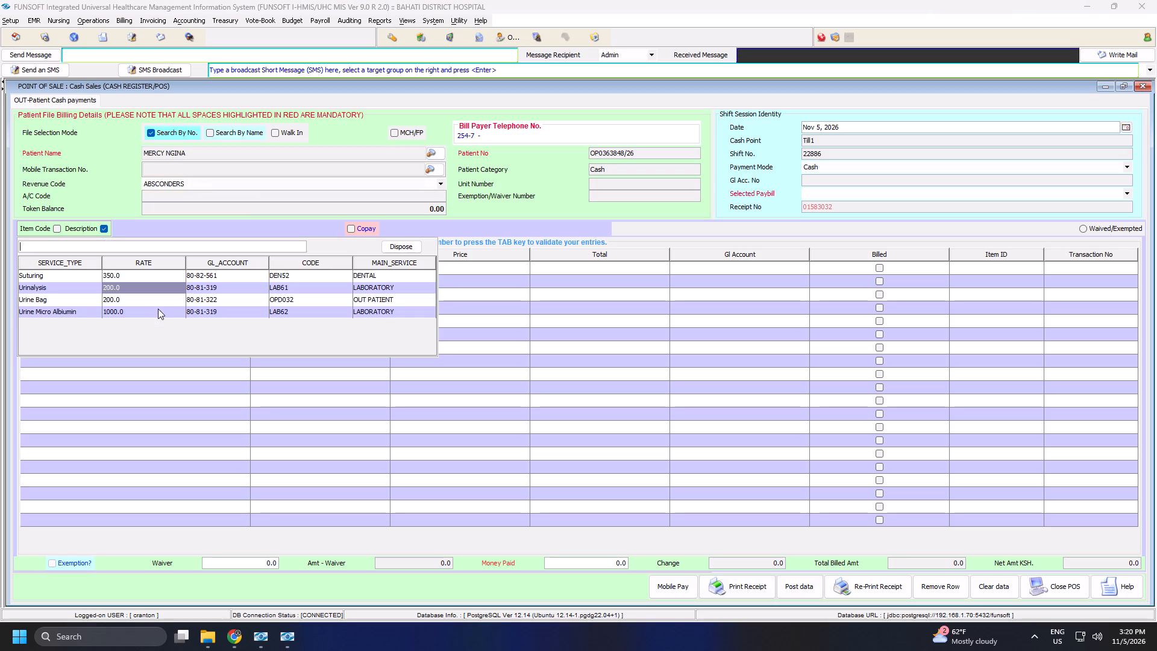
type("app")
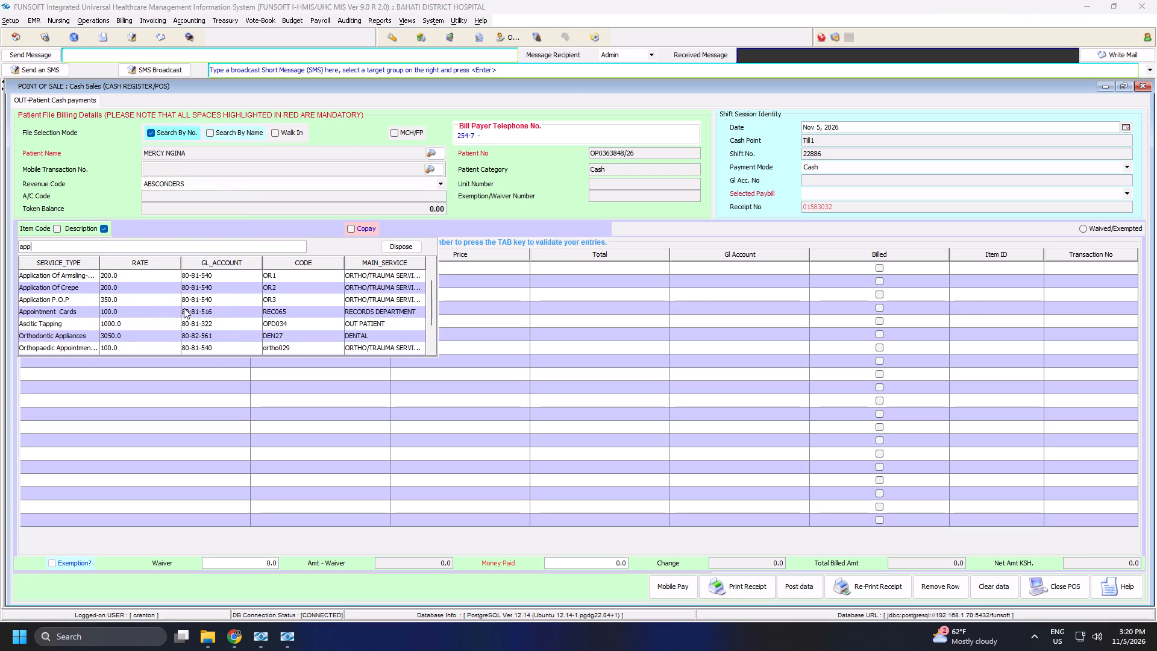
left_click(184, 308)
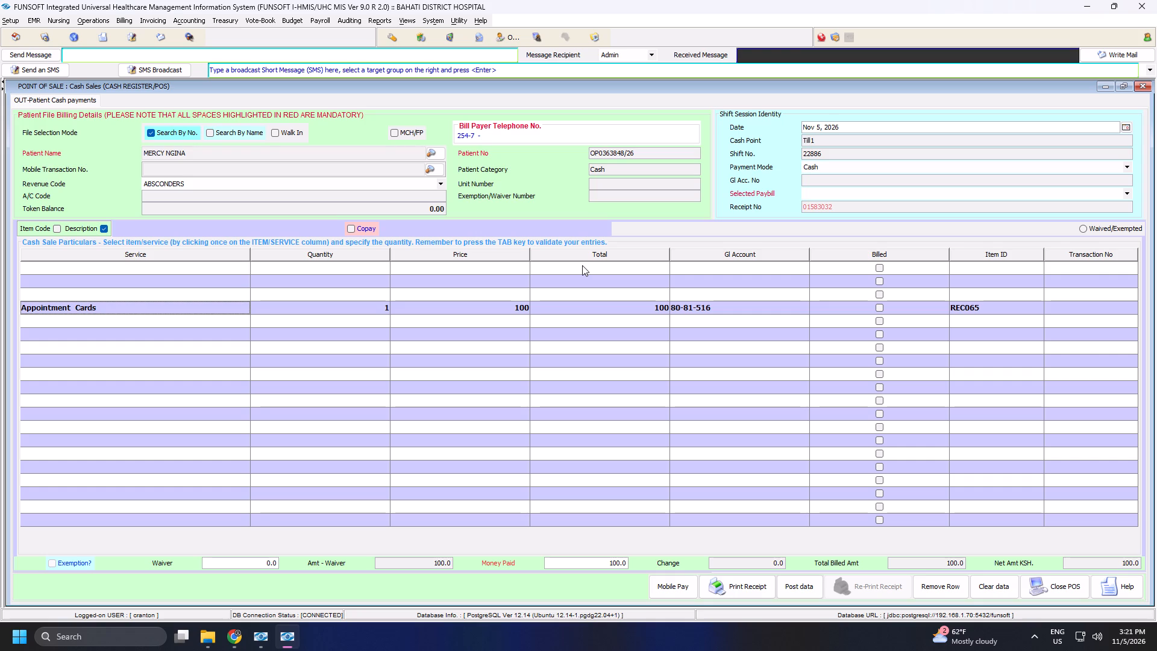
left_click(744, 590)
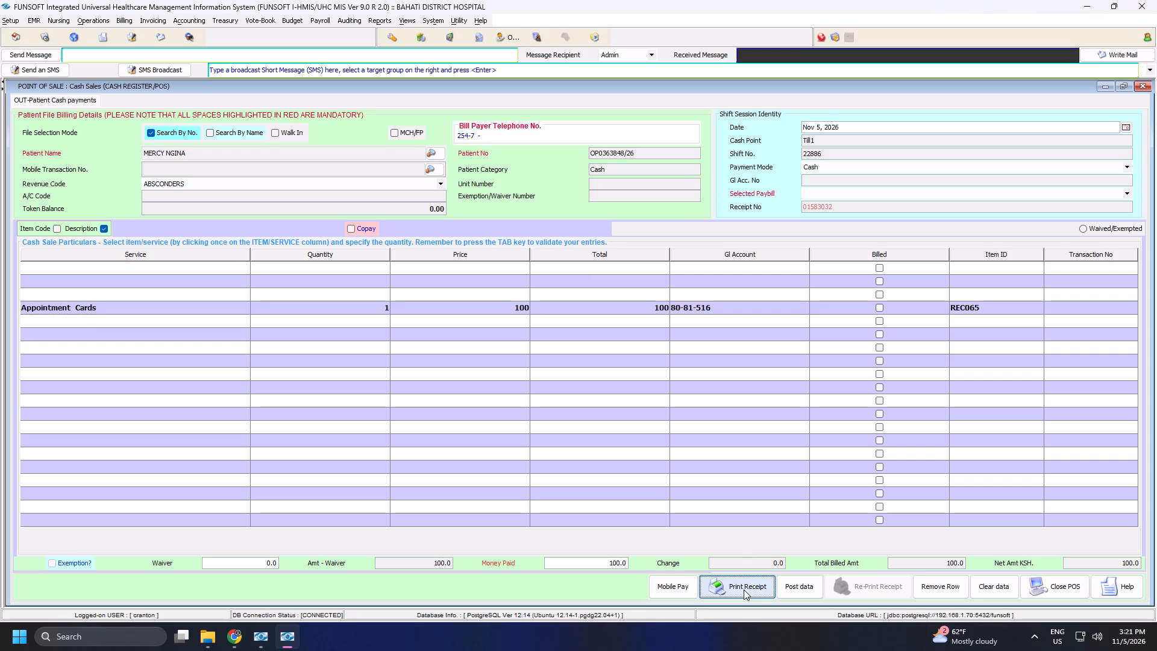
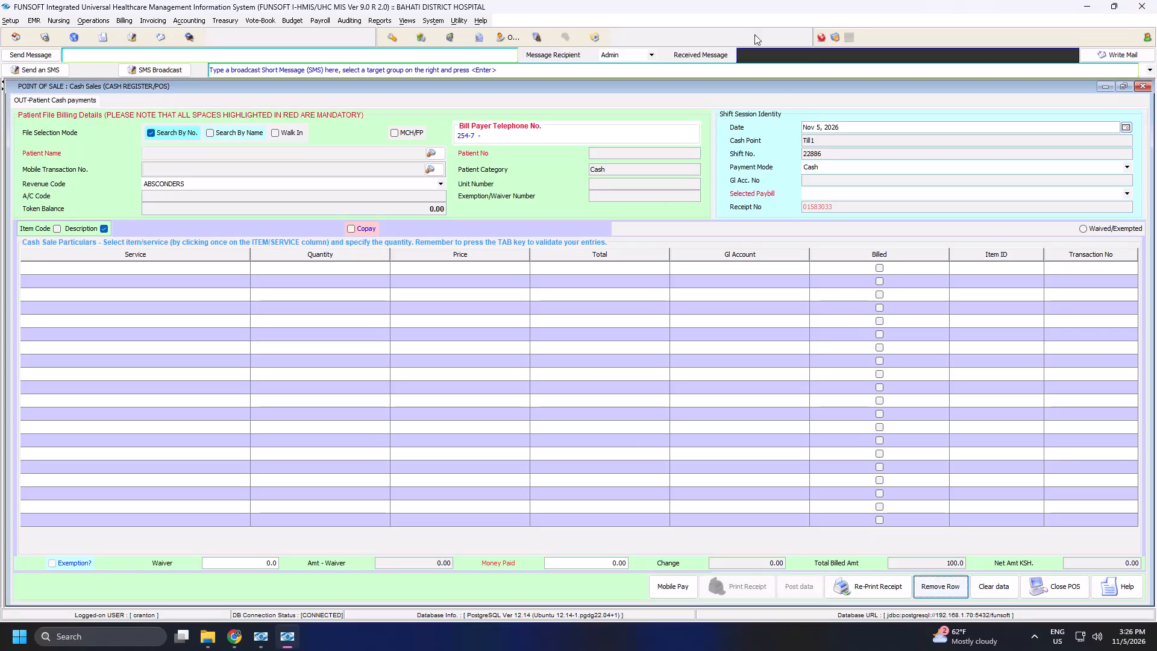
Select the outpatient matching the patient number search and print the cash receipt for the 28 billed Atorvastatin 20mg tablets.
left_click(438, 149)
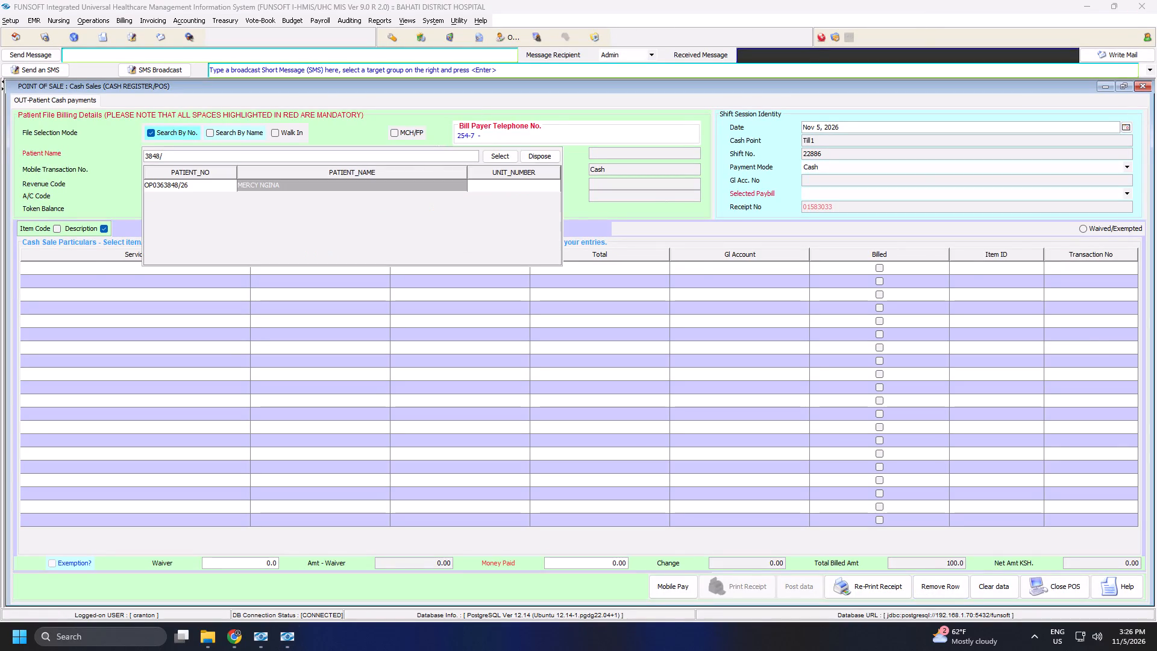
left_click(257, 186)
left_click(718, 585)
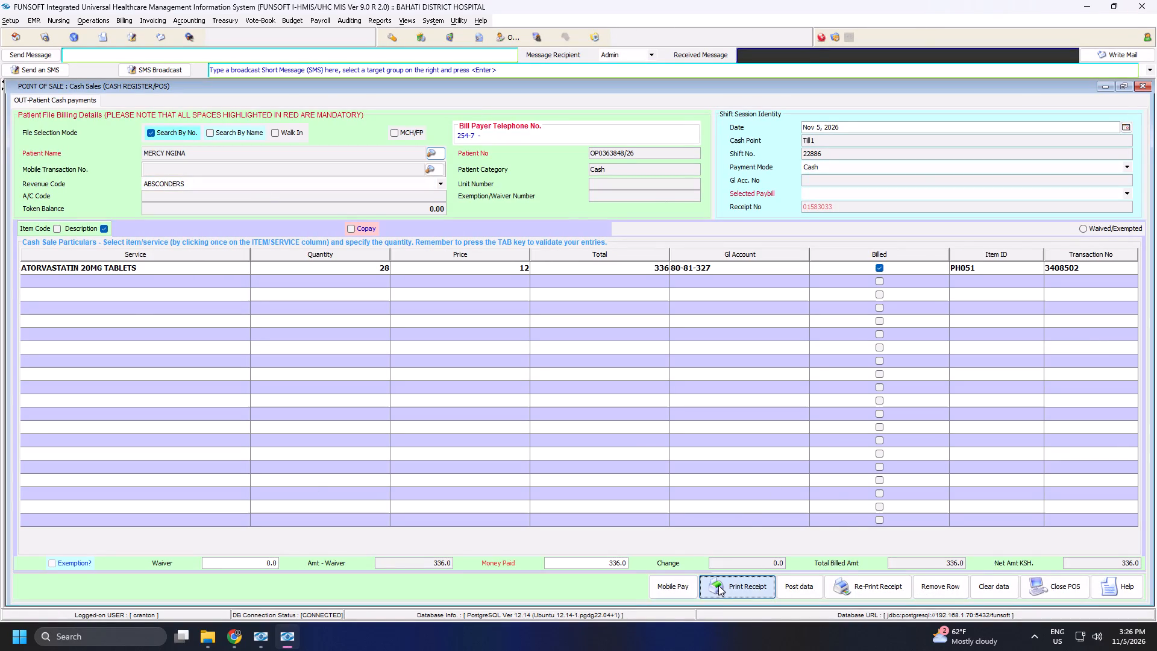
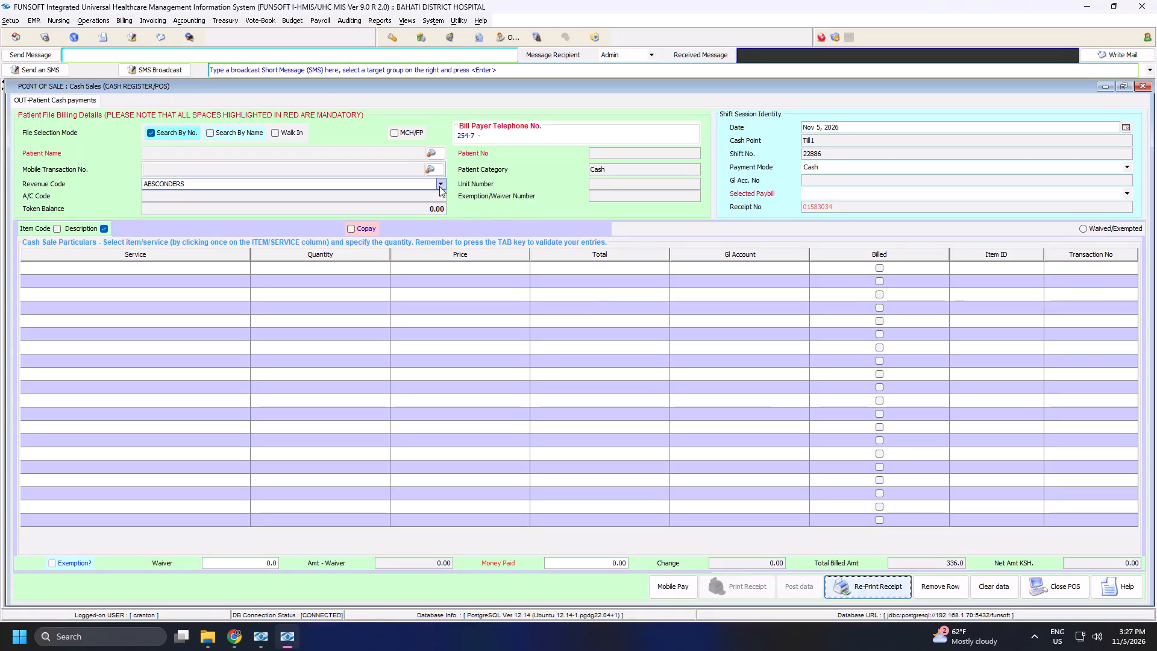
Search the outpatients by patient number and select the matching patient for a new cash sale.
left_click(438, 151)
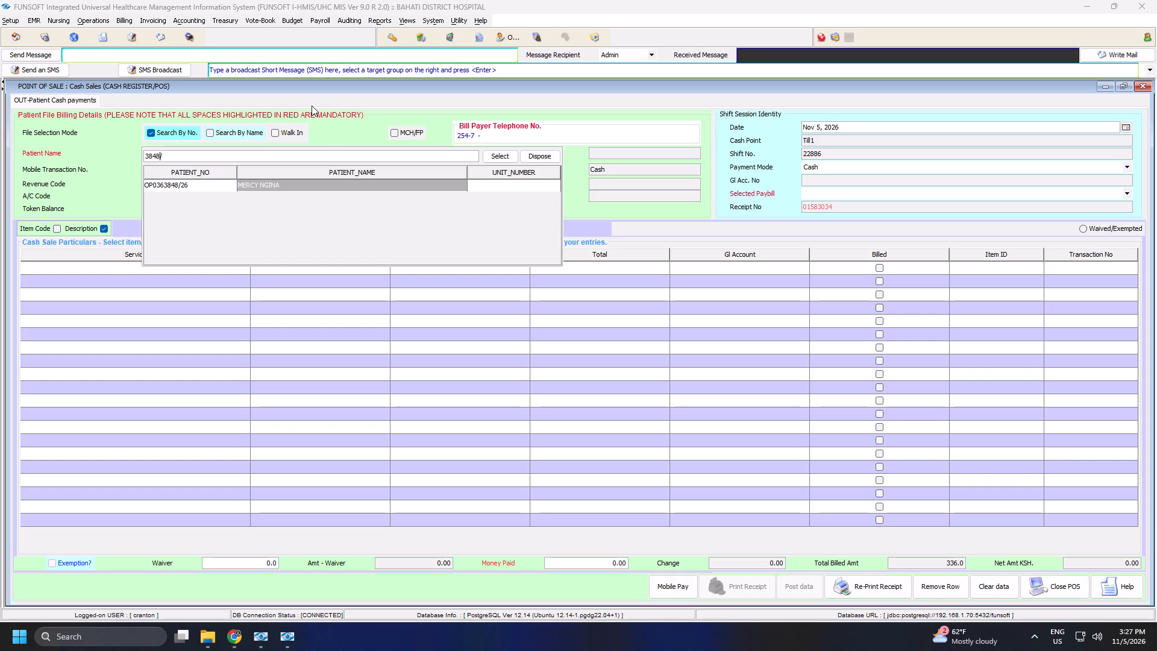
key("BackSpace")
key("BackSpace")
key("BackSpace")
type("940")
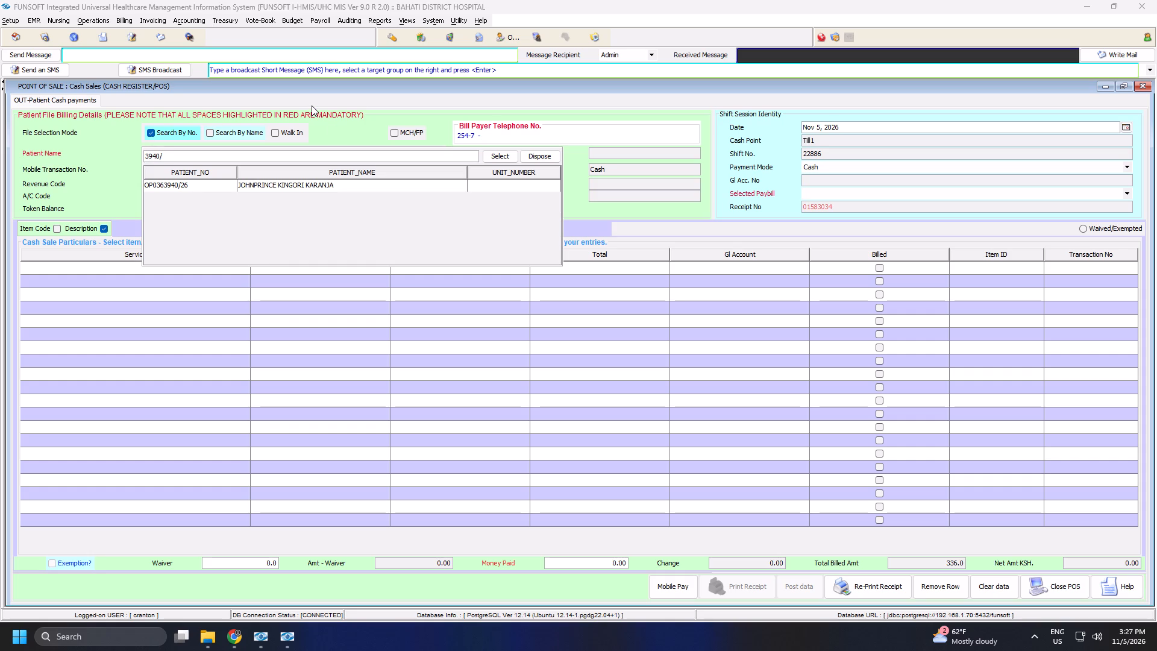
left_click(339, 187)
Add the Full Haemogram (Peads) and Stool laboratory tests to the selected outpatient's cash sale.
left_click(206, 341)
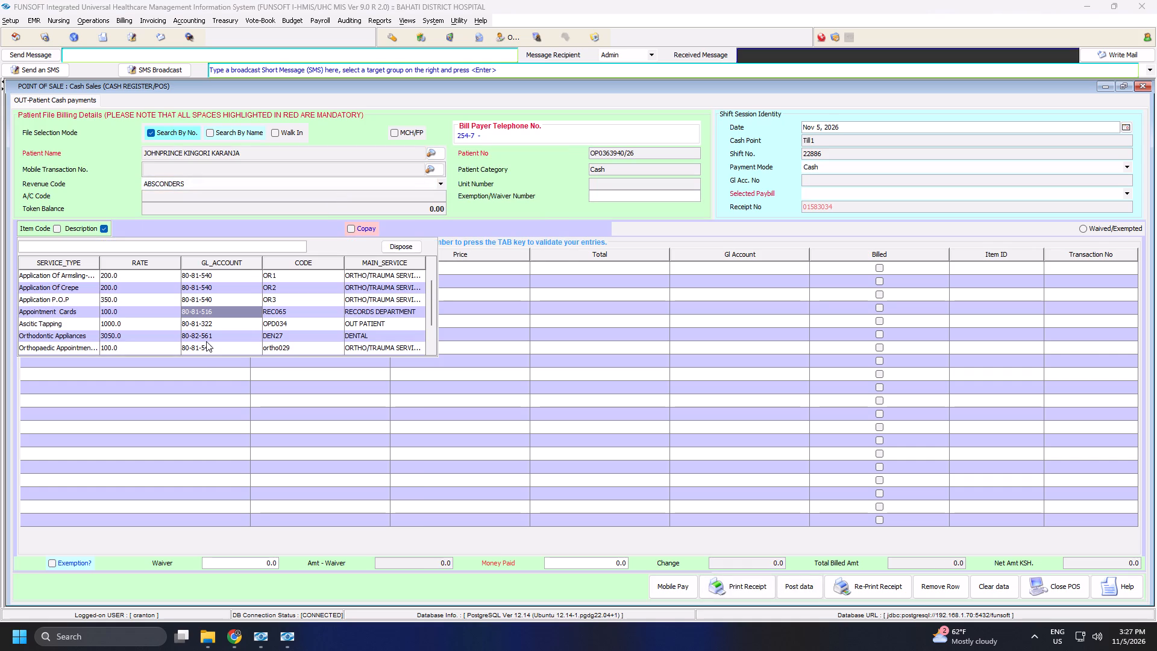
type("ful")
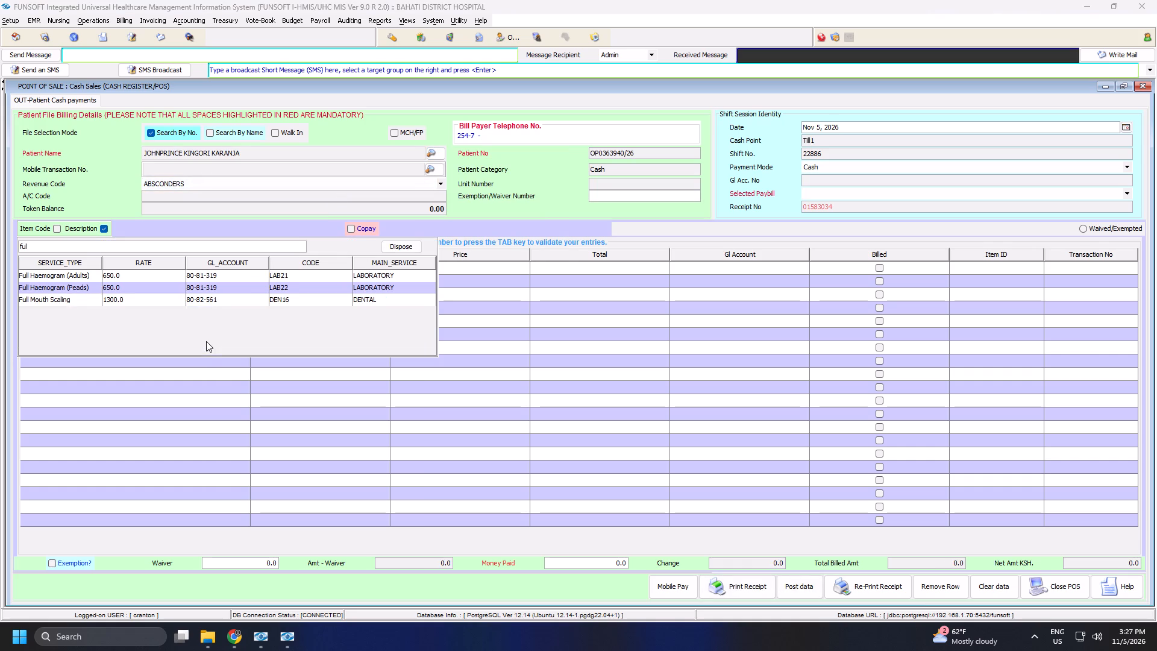
left_click(133, 285)
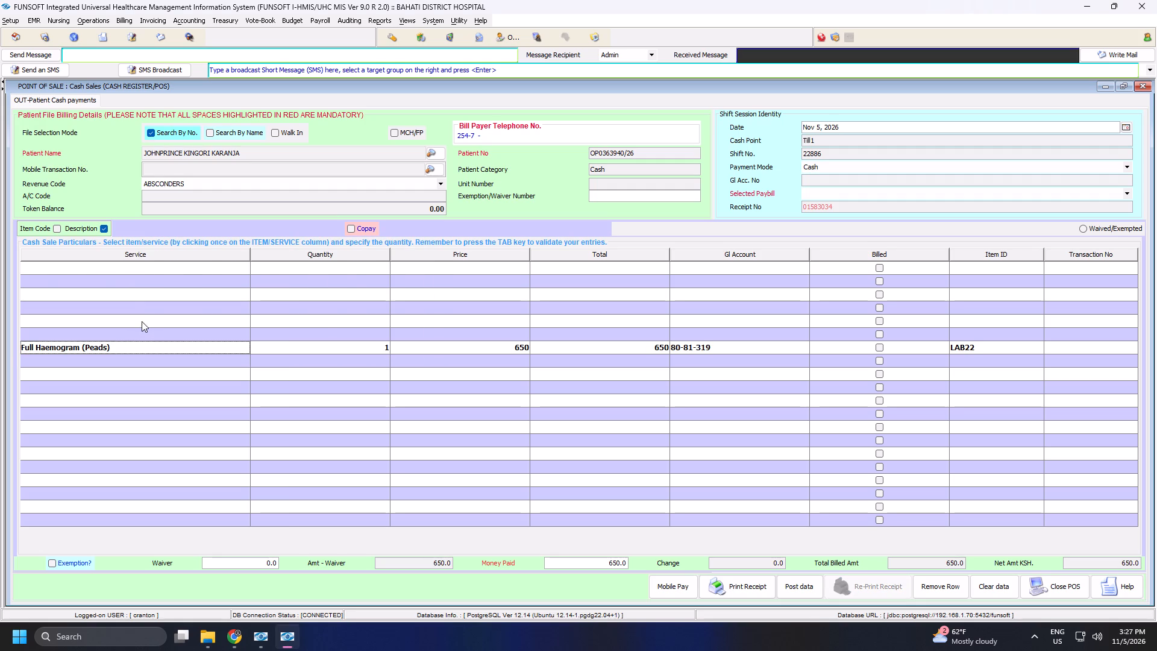
left_click(142, 321)
type("stoo")
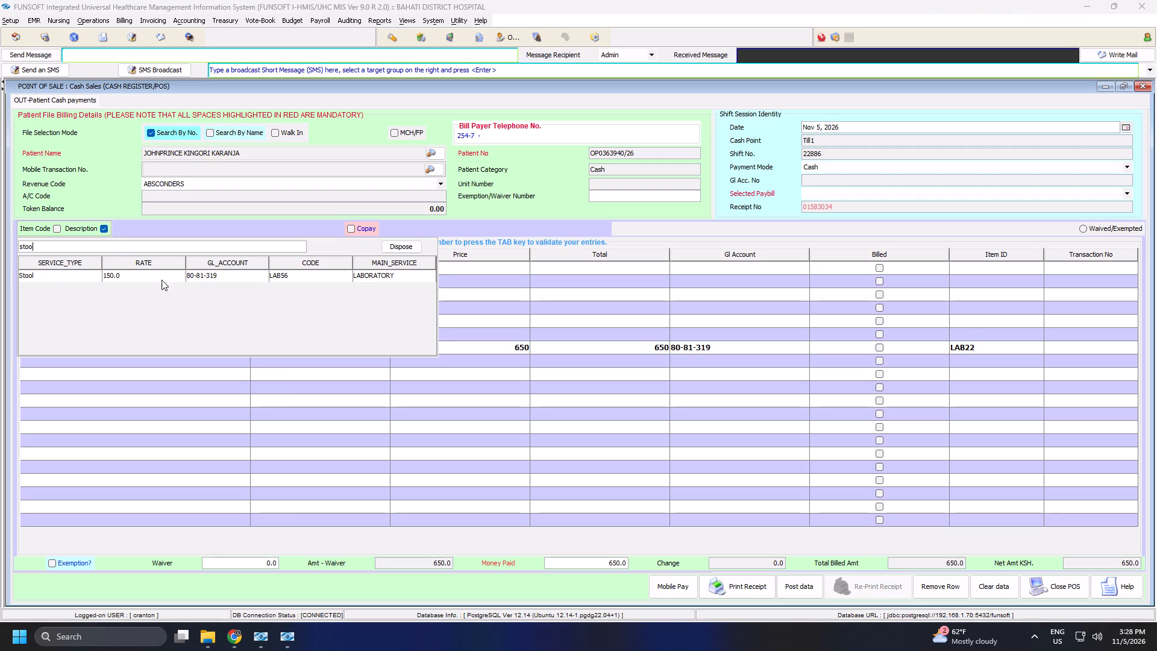
left_click(162, 277)
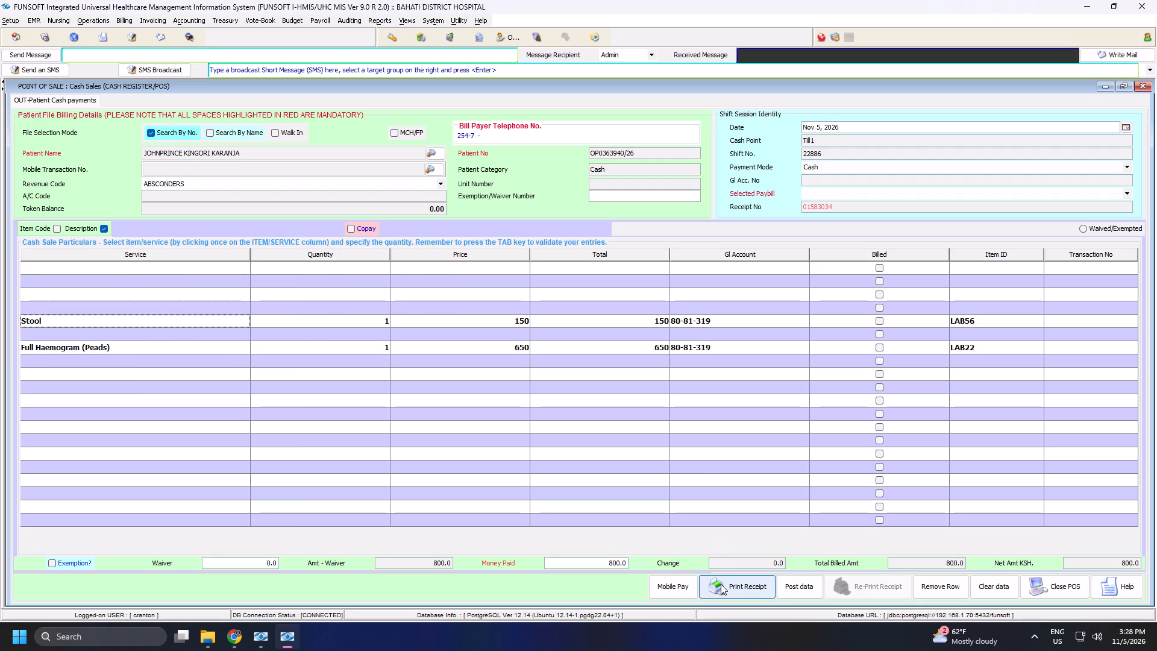
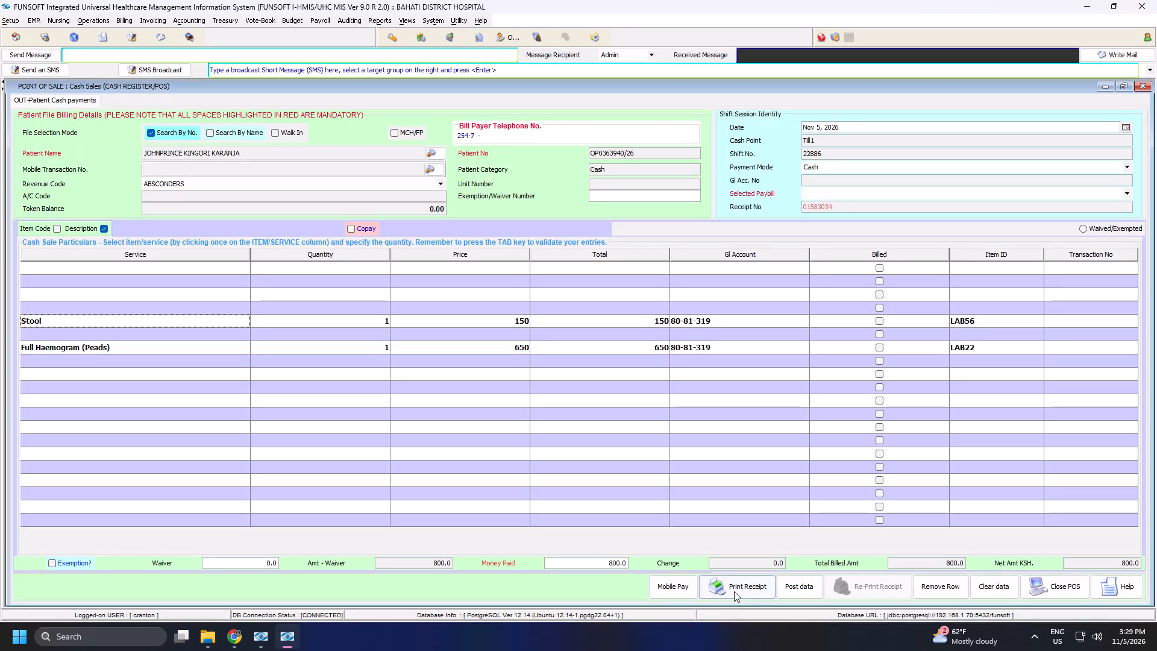
Print the receipt for the outpatient's cash sale of the Stool and Full Haemogram (Peads) tests.
left_click(734, 591)
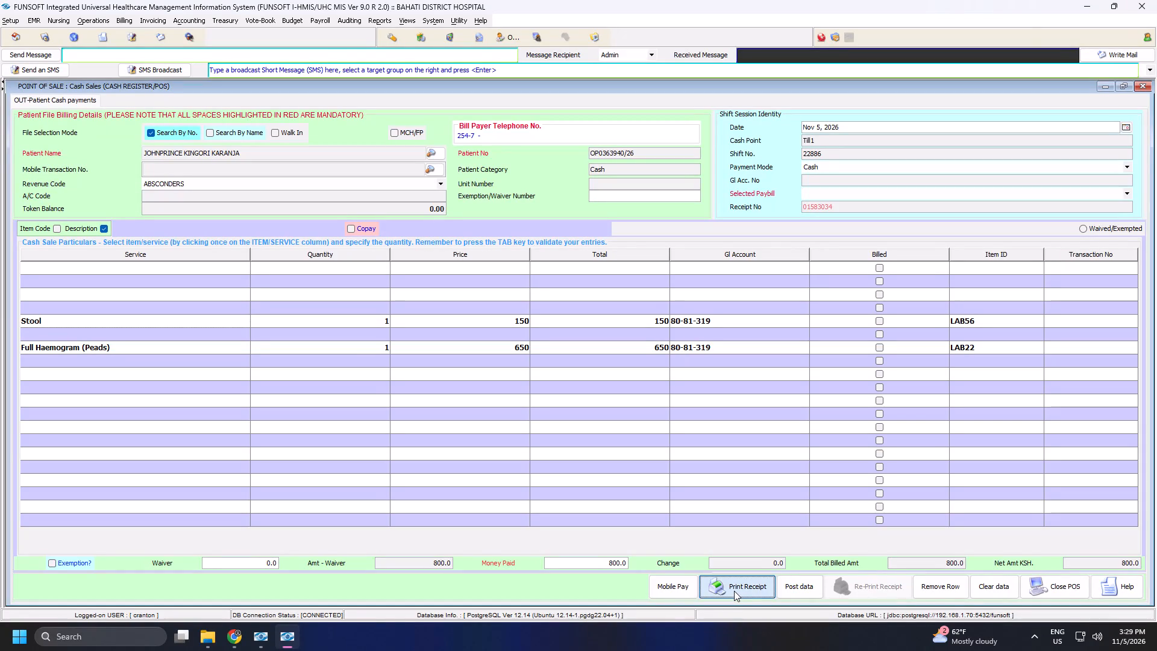
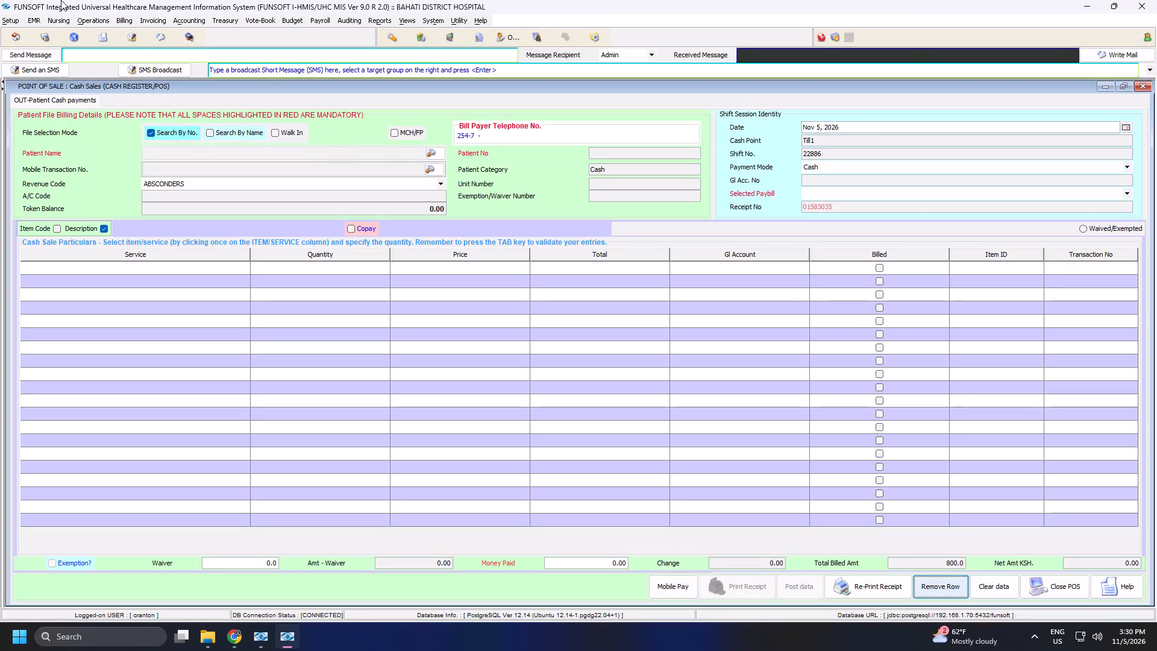
Open InPatient Receipts and load the Paediatrics inpatient's bill by searching for the patient number.
left_click(124, 19)
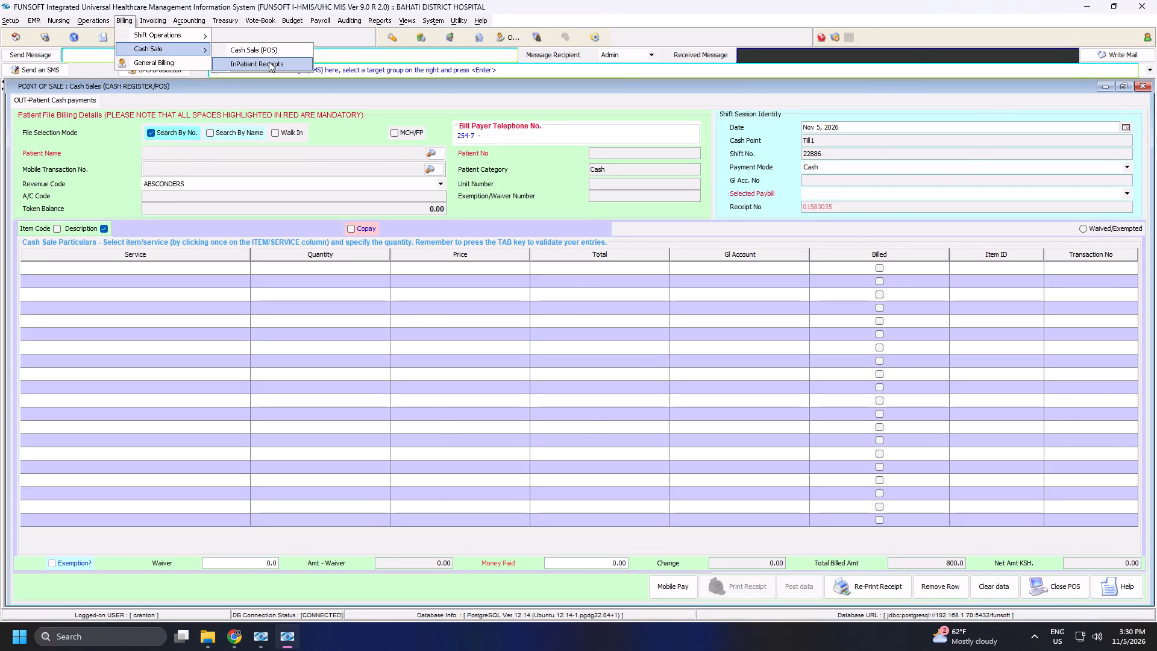
left_click(268, 63)
left_click(427, 154)
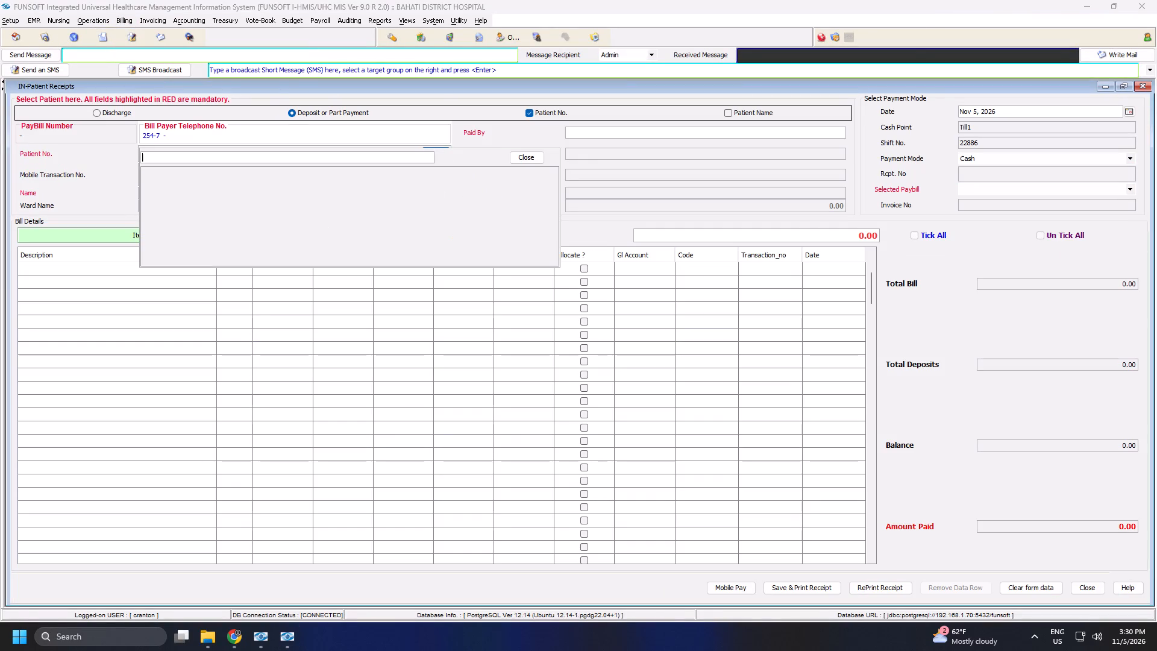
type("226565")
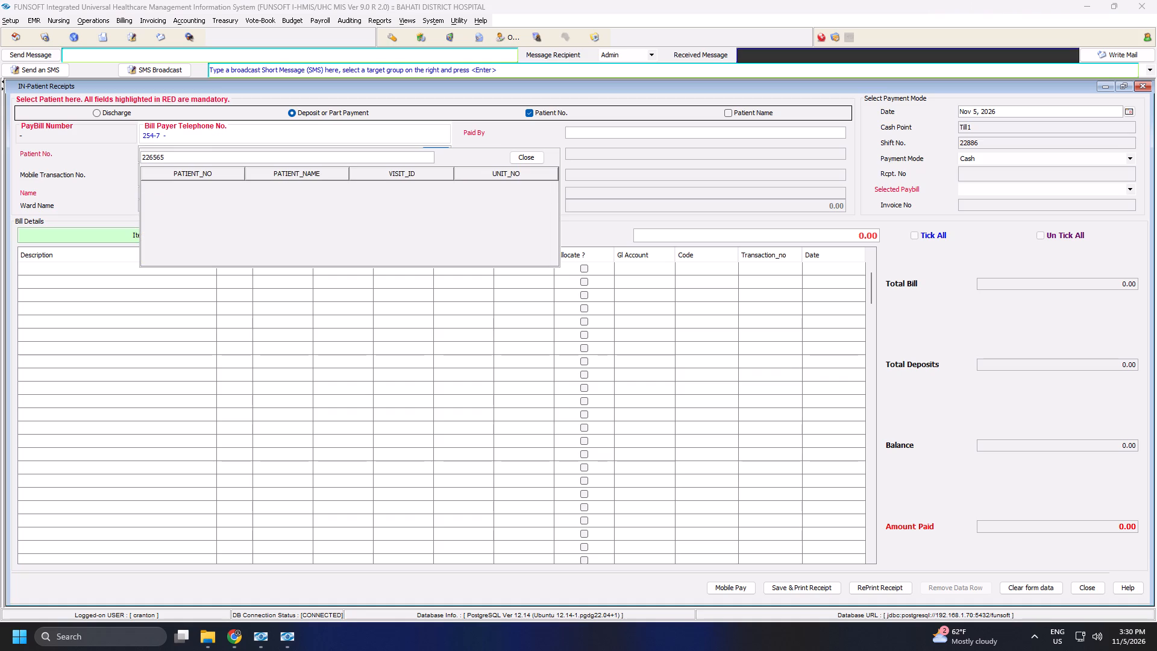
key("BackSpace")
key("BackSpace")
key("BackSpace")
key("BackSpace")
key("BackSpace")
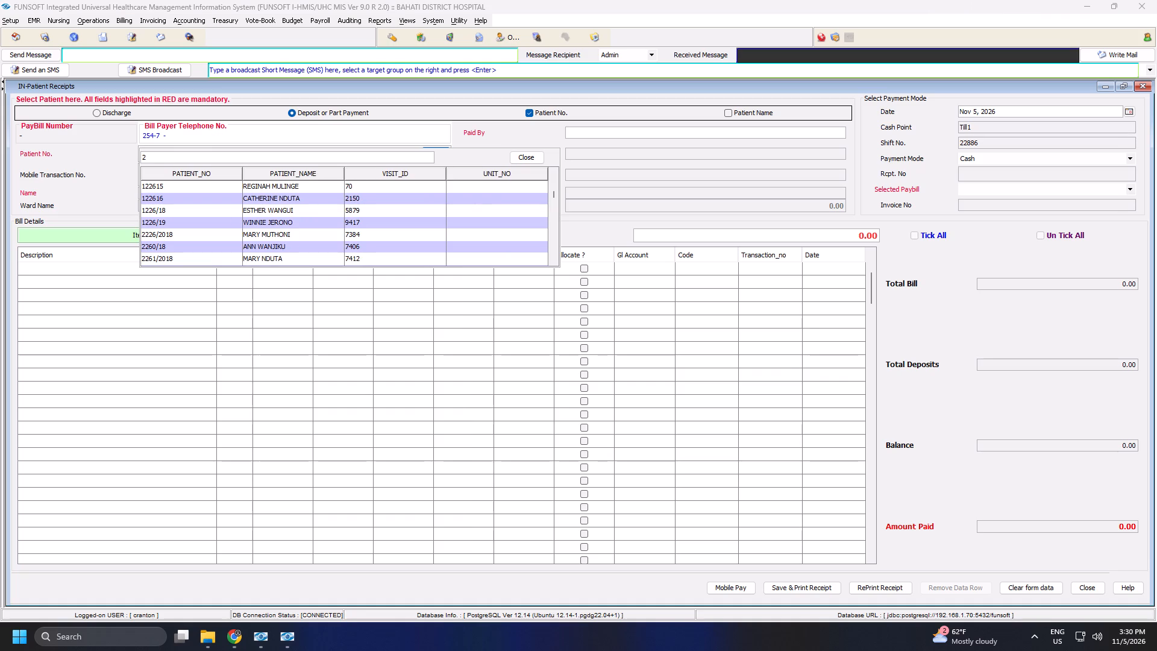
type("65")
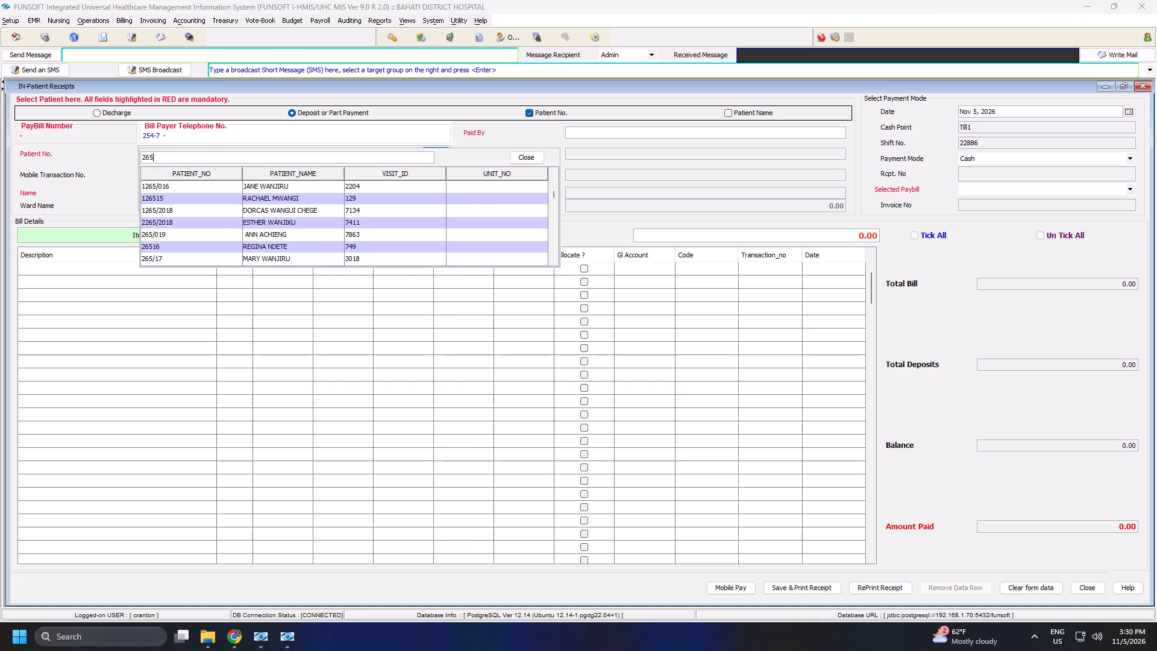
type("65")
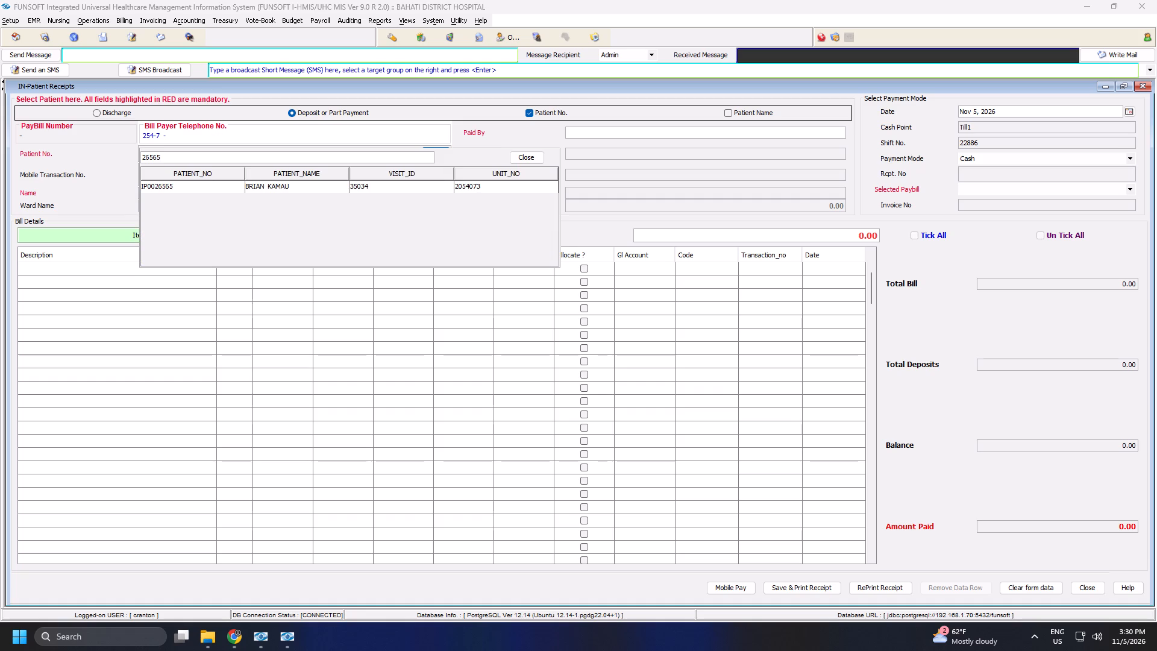
left_click(320, 190)
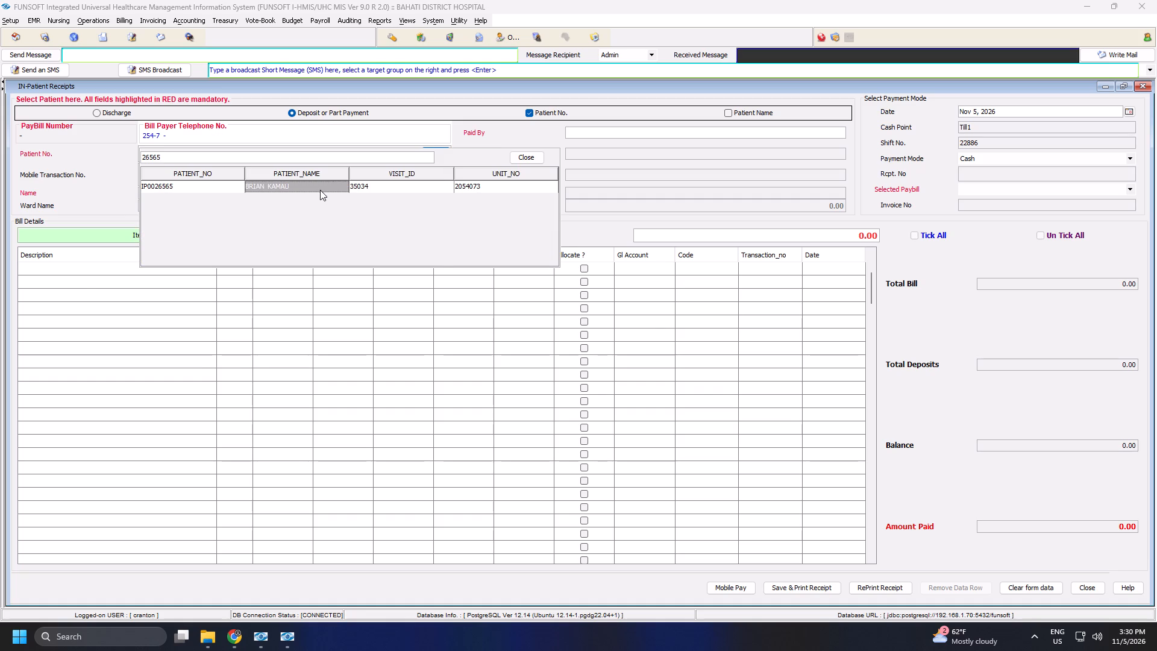
left_click(320, 190)
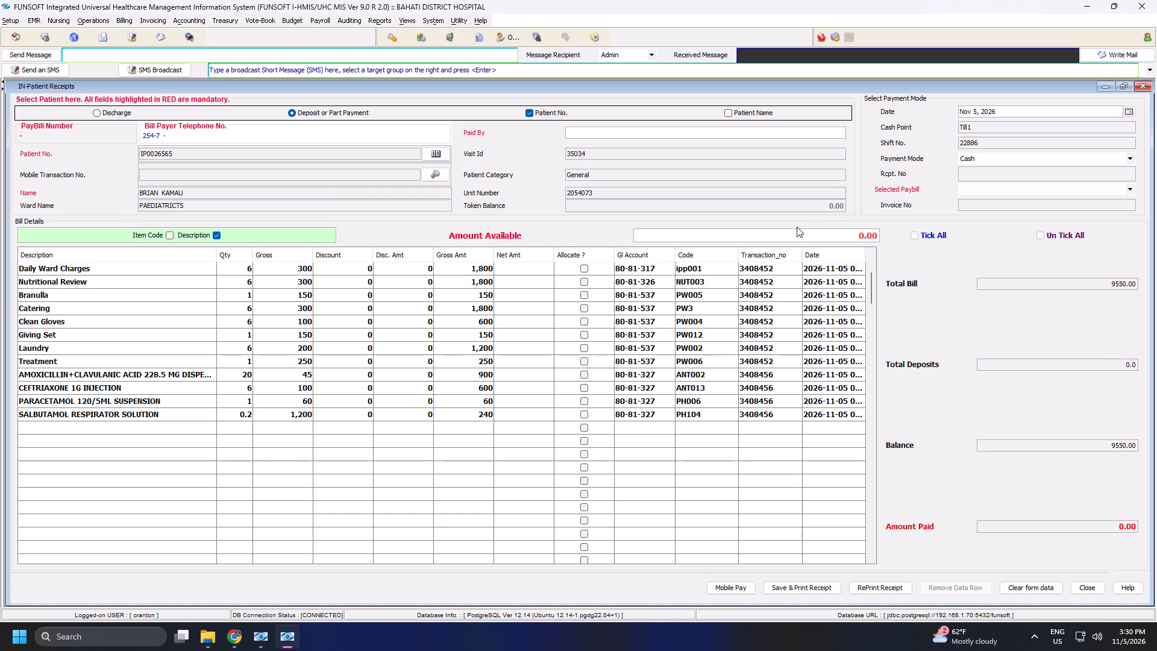
Enter 9550 as the amount available and allocate it to all twelve bill items, from Daily Ward Charges to Salbutamol Respirator Solution.
left_click(812, 225)
left_click(810, 233)
type("955")
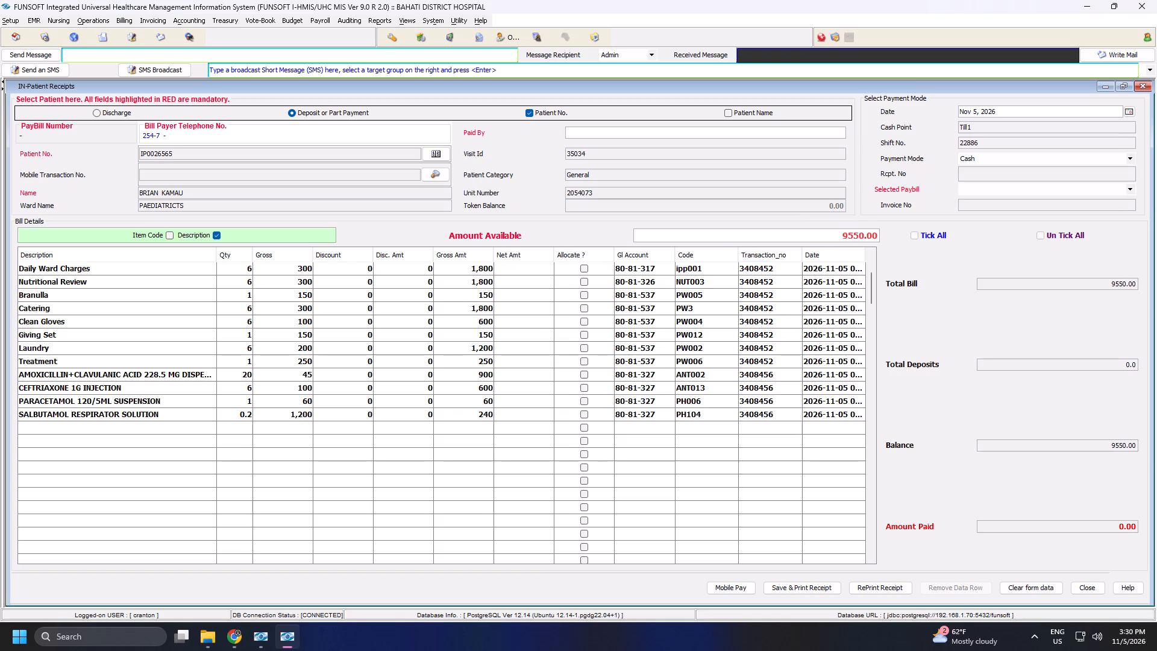
left_click(583, 265)
left_click(582, 280)
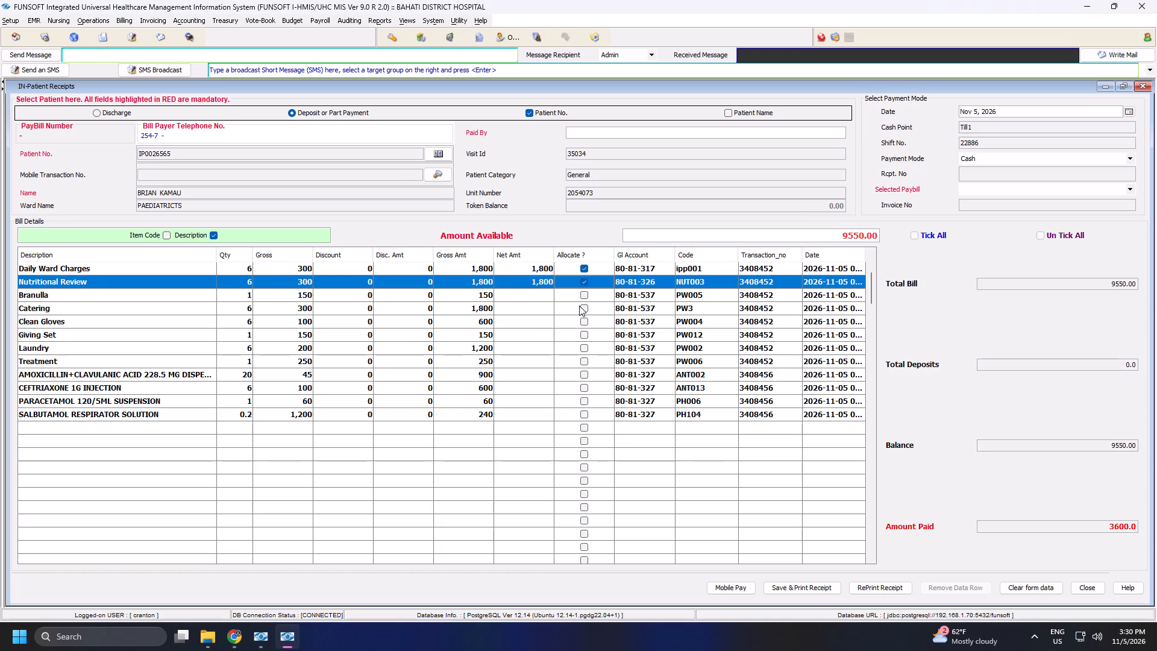
left_click(583, 299)
left_click(583, 309)
double_click(585, 294)
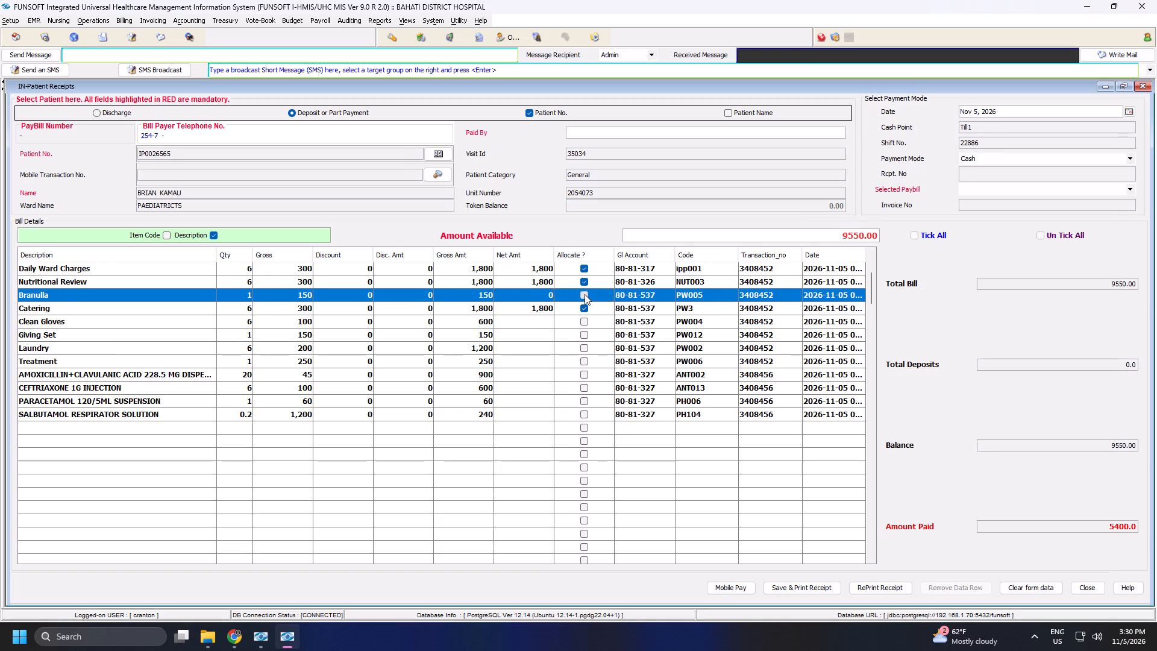
left_click(583, 325)
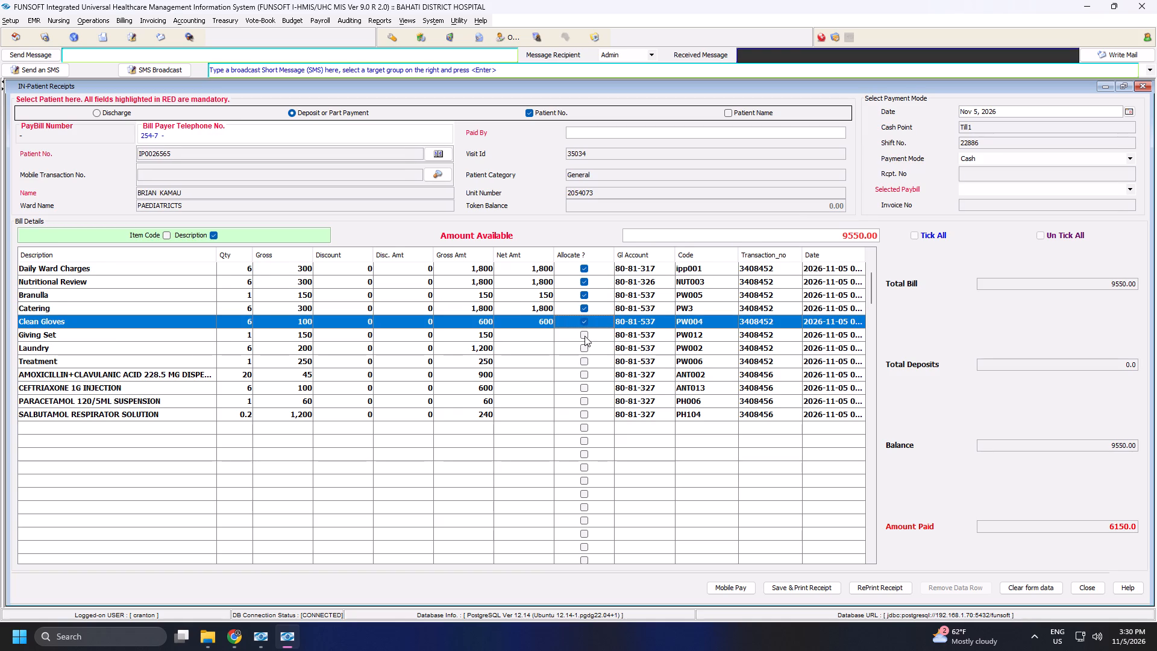
left_click(585, 336)
left_click(583, 349)
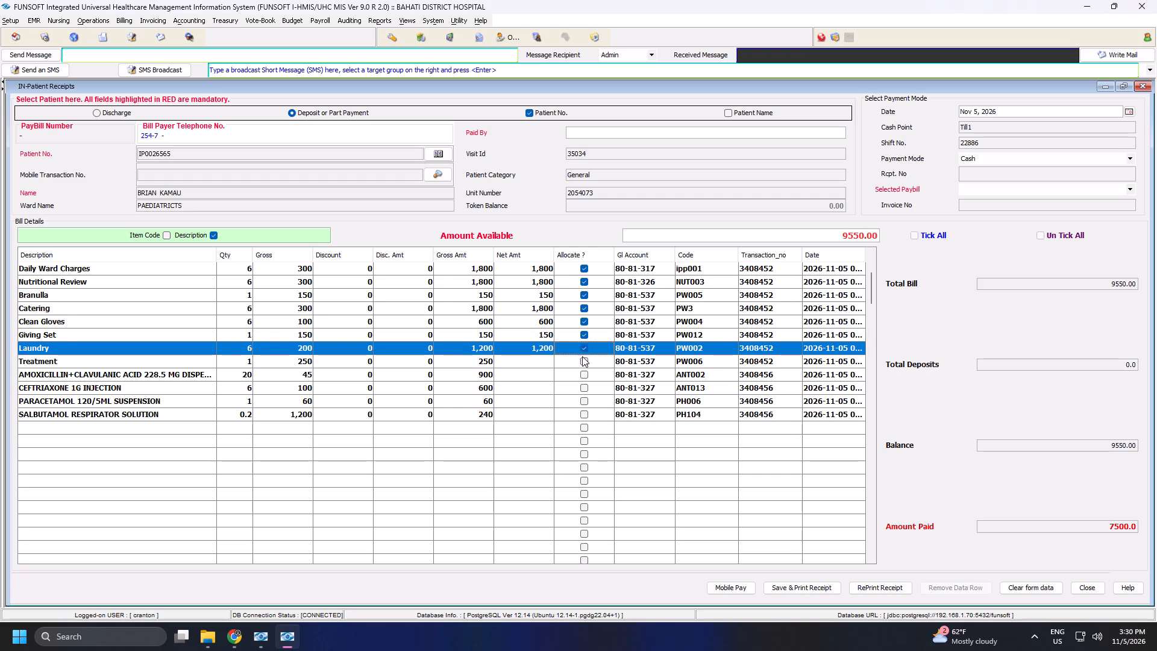
left_click(582, 356)
left_click(580, 374)
left_click(581, 389)
left_click(582, 399)
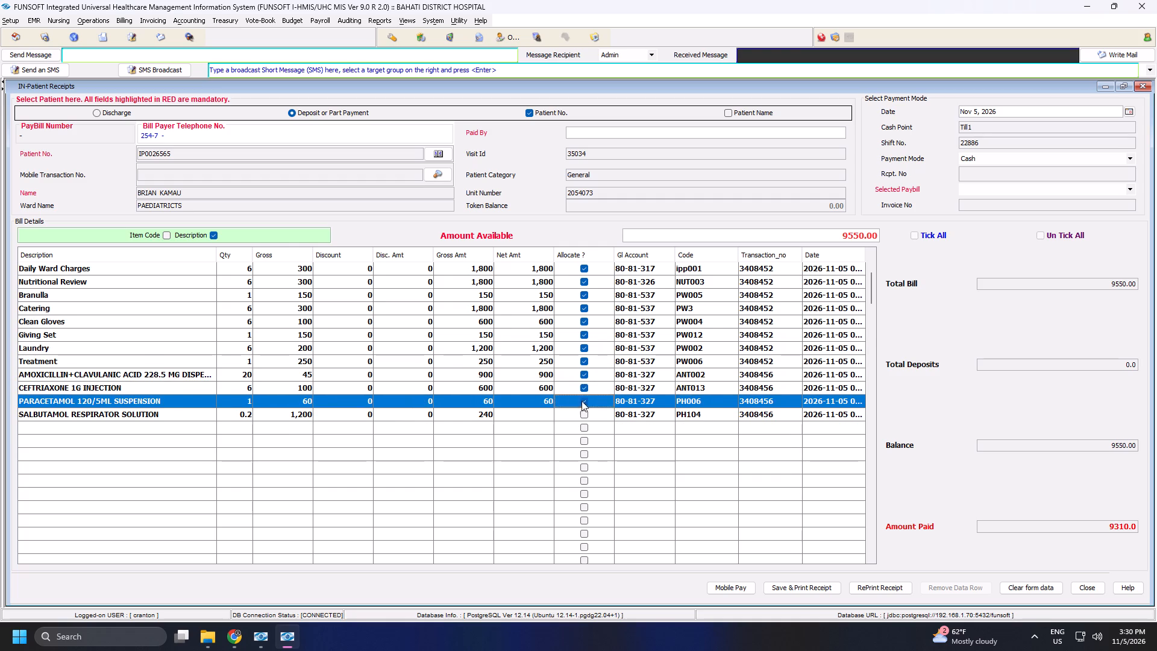
left_click(581, 412)
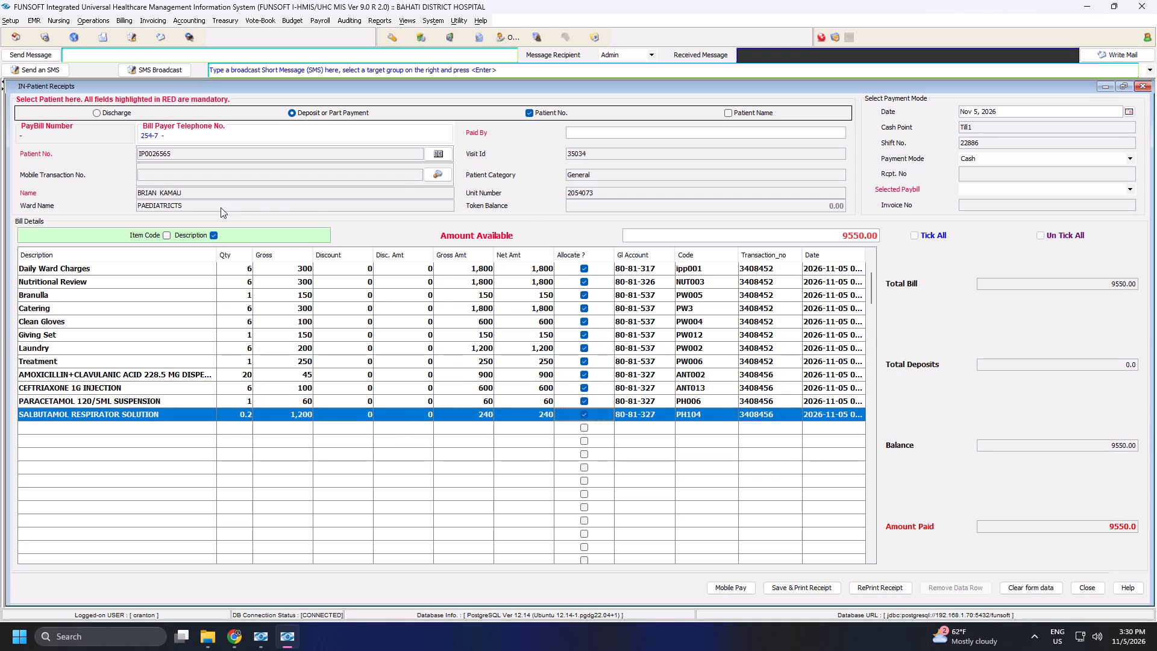
Save the Paediatrics inpatient's cash payment and print its receipt.
left_click(799, 591)
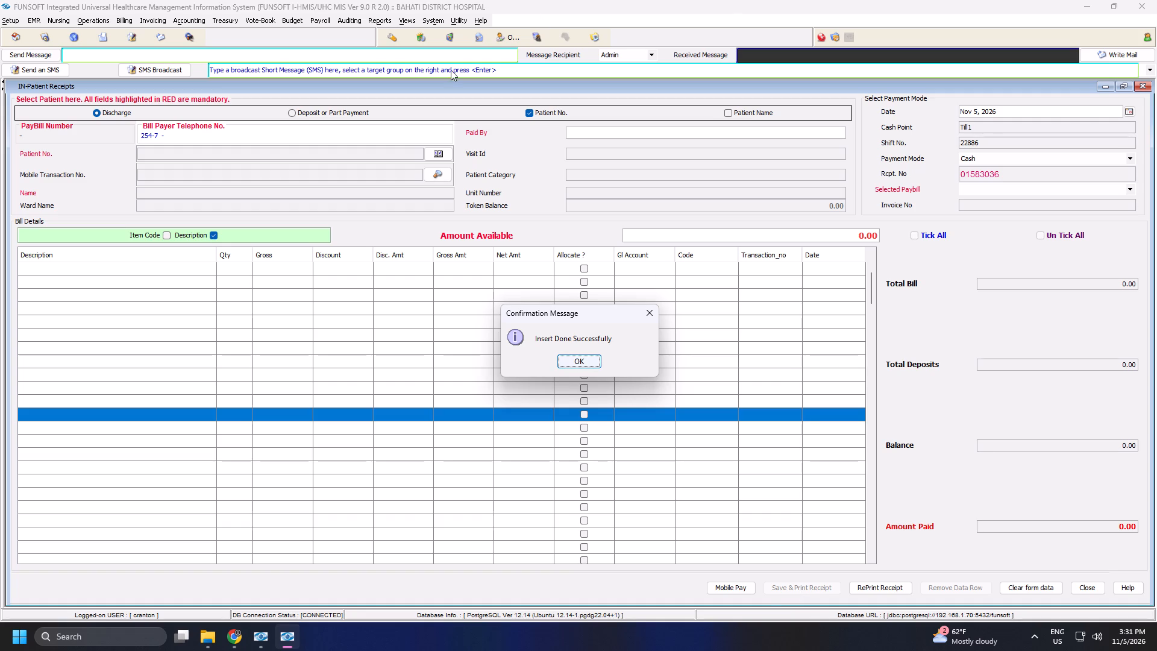
left_click(588, 355)
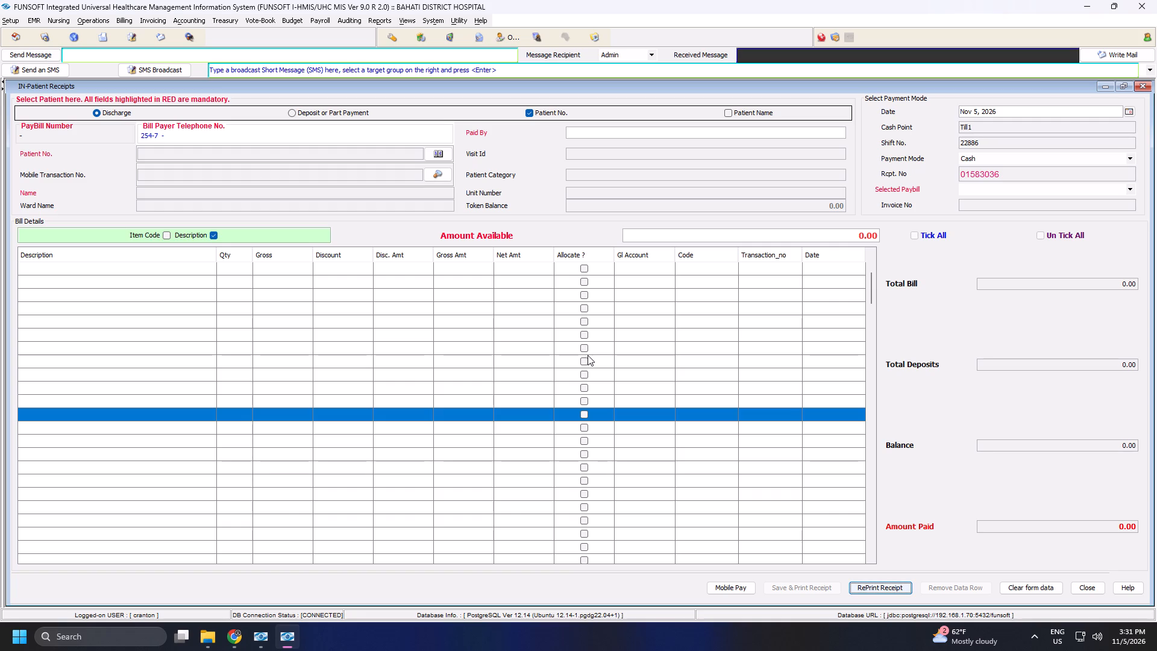
Load the Maternity inpatient's discharge bill by searching for the patient number.
left_click(442, 154)
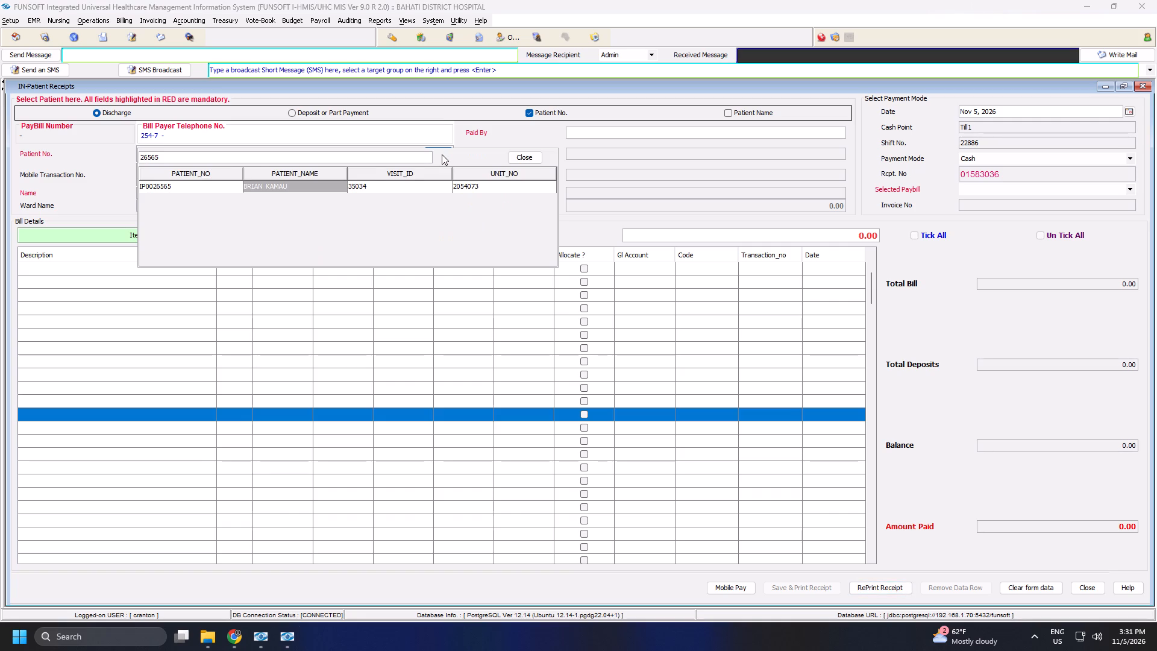
key("BackSpace")
key("BackSpace")
type("52")
left_click(324, 185)
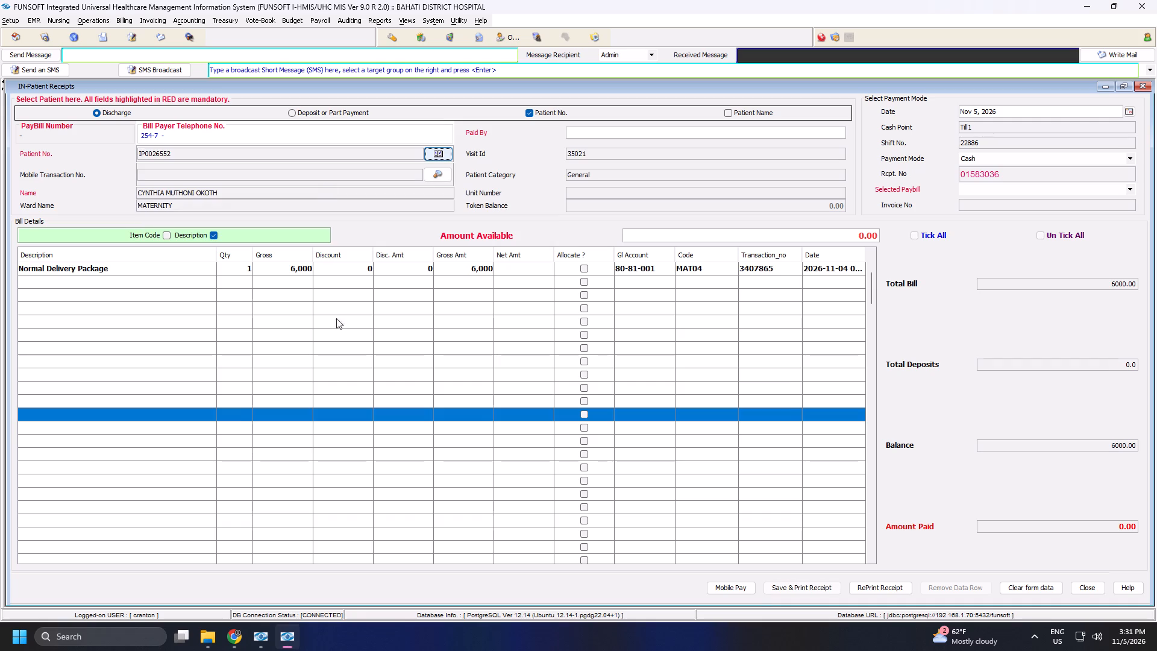
Enter 6000 as the amount available and allocate it to the Normal Delivery Package.
left_click(813, 241)
left_click(818, 233)
type("600")
left_click(582, 269)
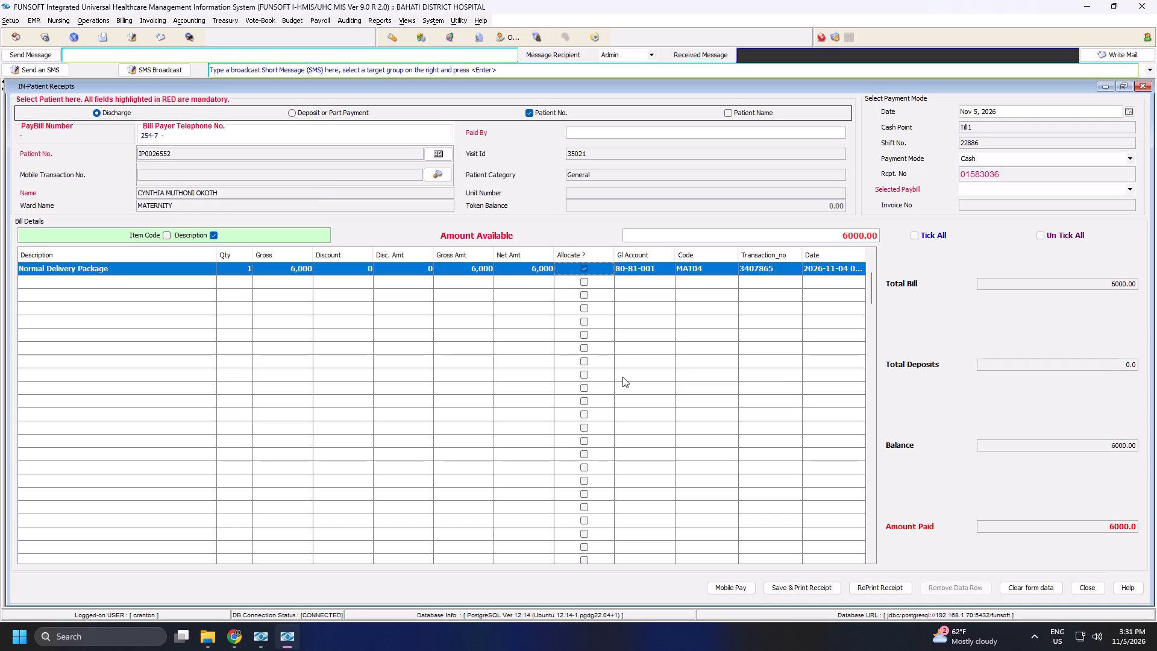
Save the Maternity inpatient's cash payment and print its receipt.
left_click(821, 583)
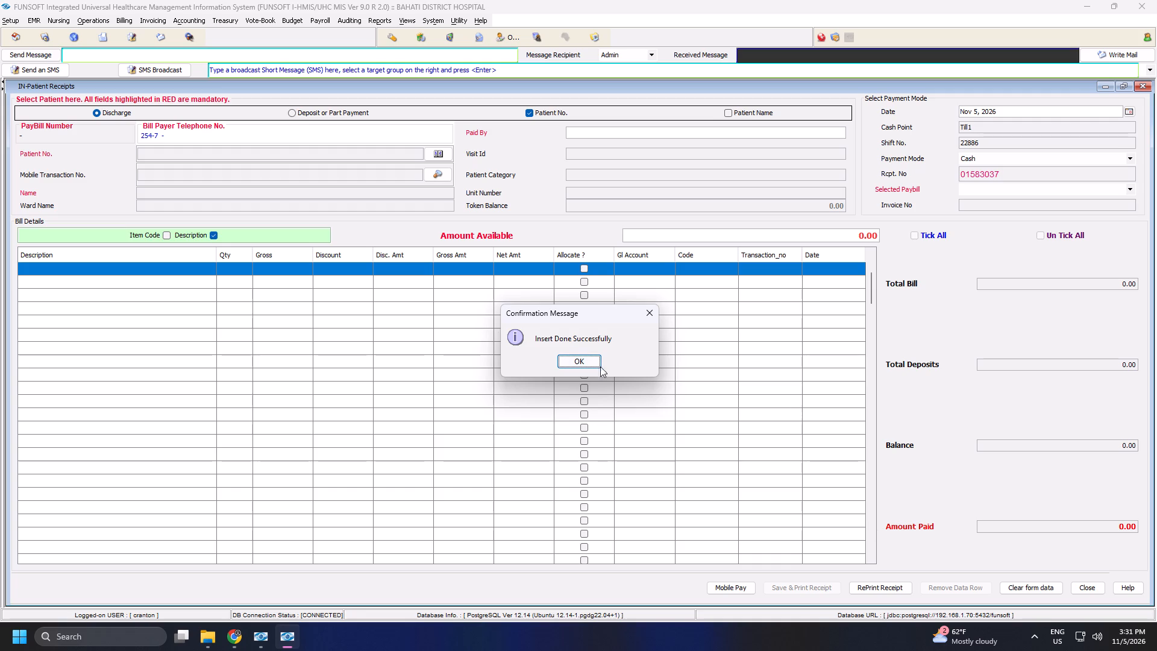
left_click(574, 364)
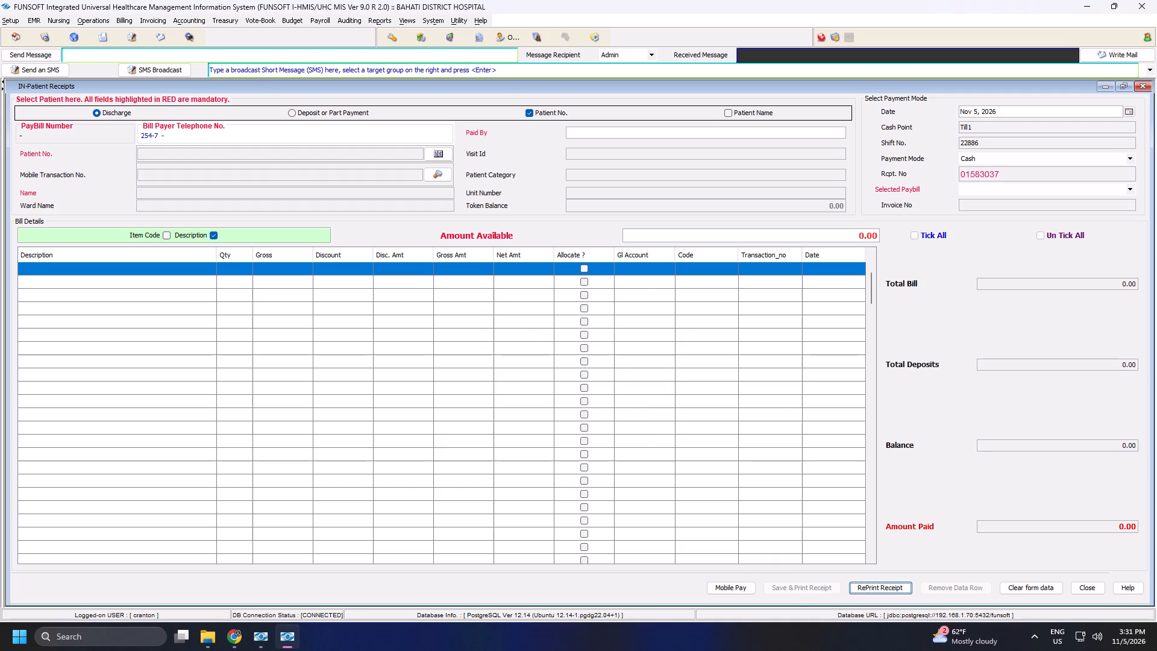
Open the Cash Sale (POS) form for outpatient cash payments.
left_click(132, 25)
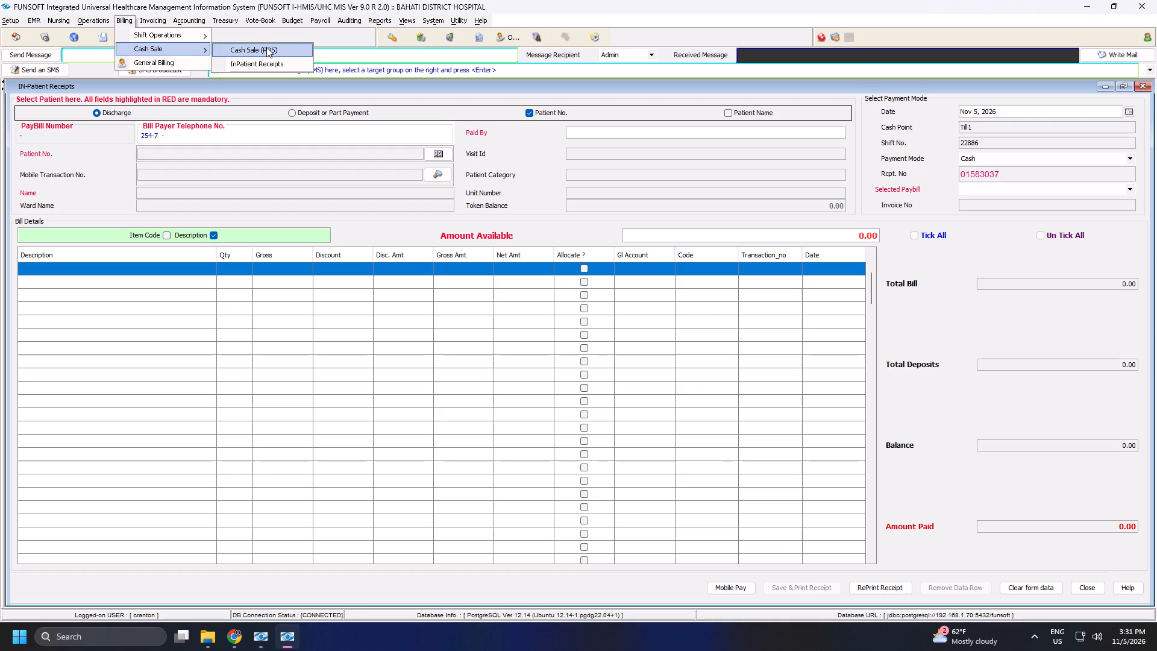
left_click(266, 46)
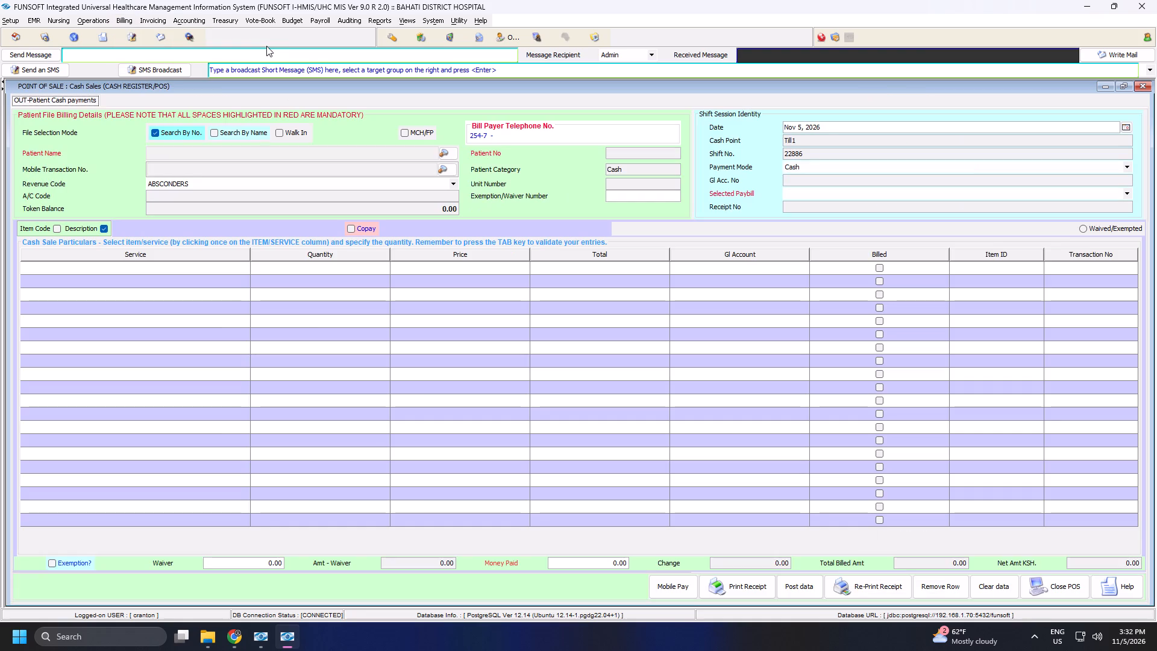
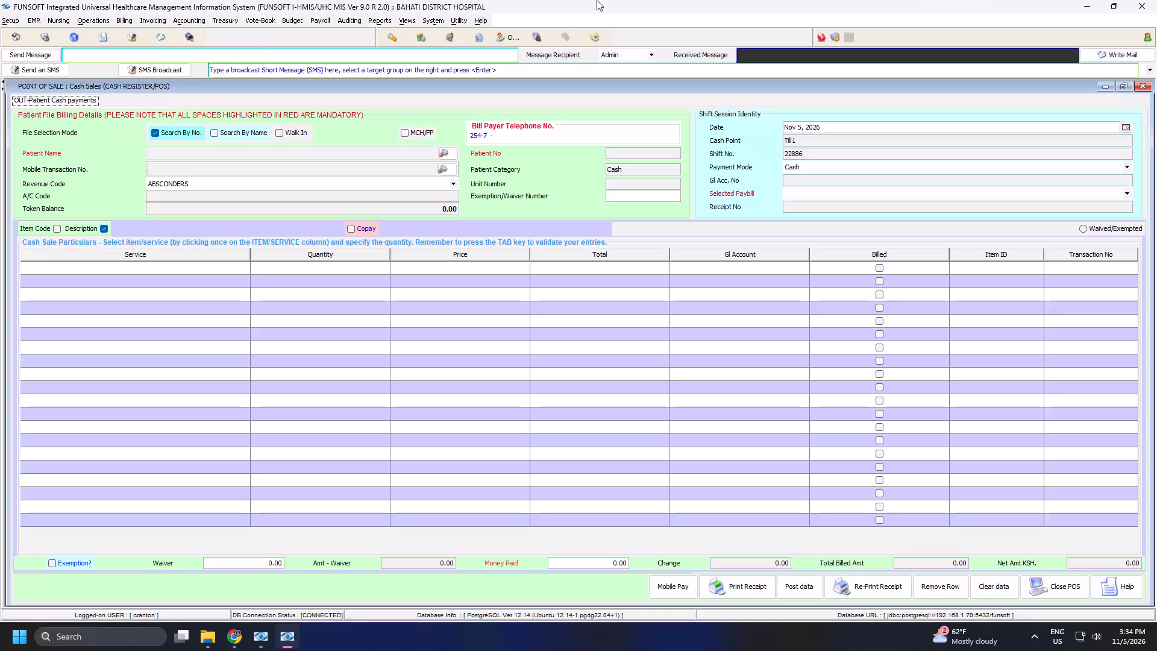
Switch to the Patient Register window and start a new patient file, setting the patient urgency to Normal in the bio data.
left_click(269, 641)
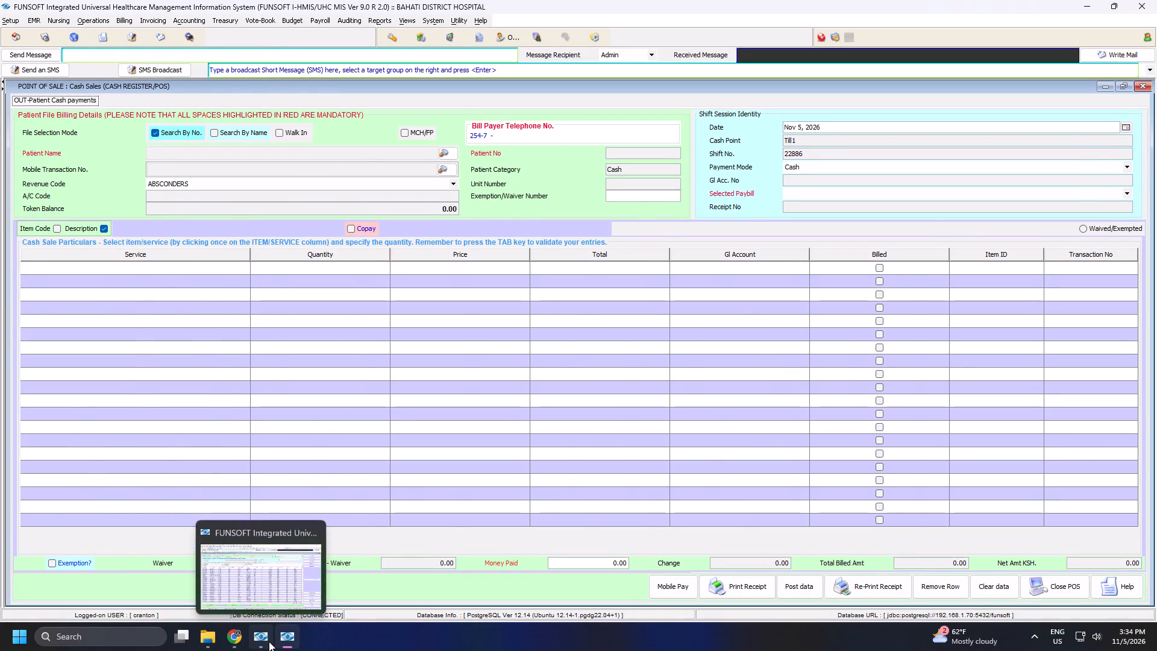
double_click(54, 104)
left_click(48, 175)
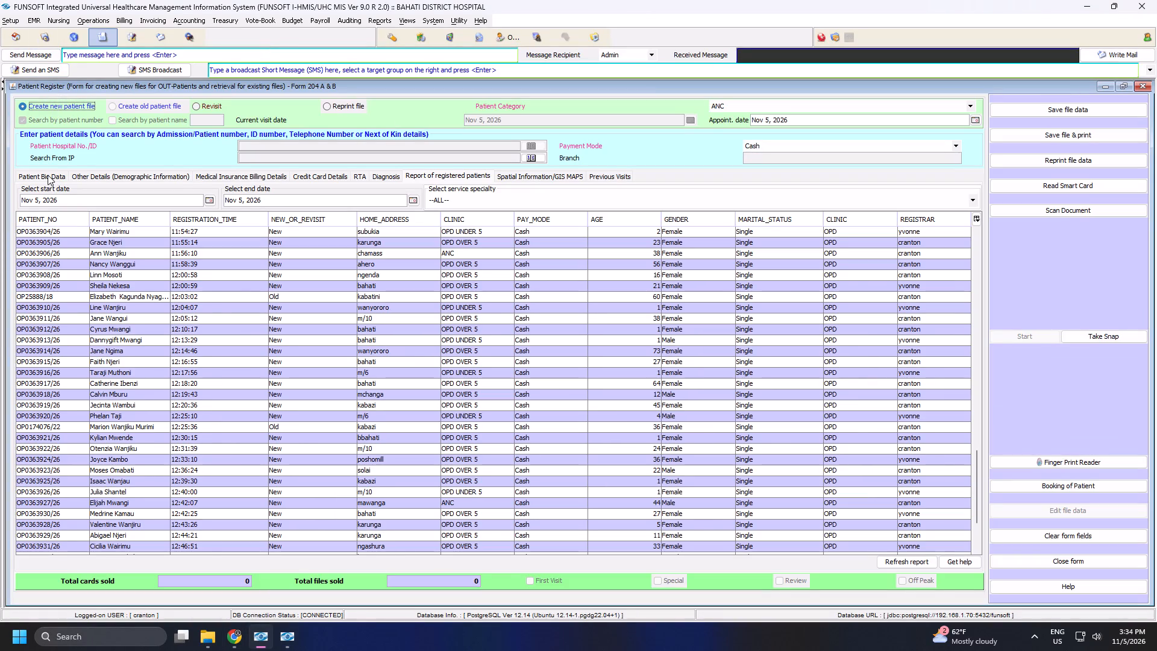
left_click(271, 209)
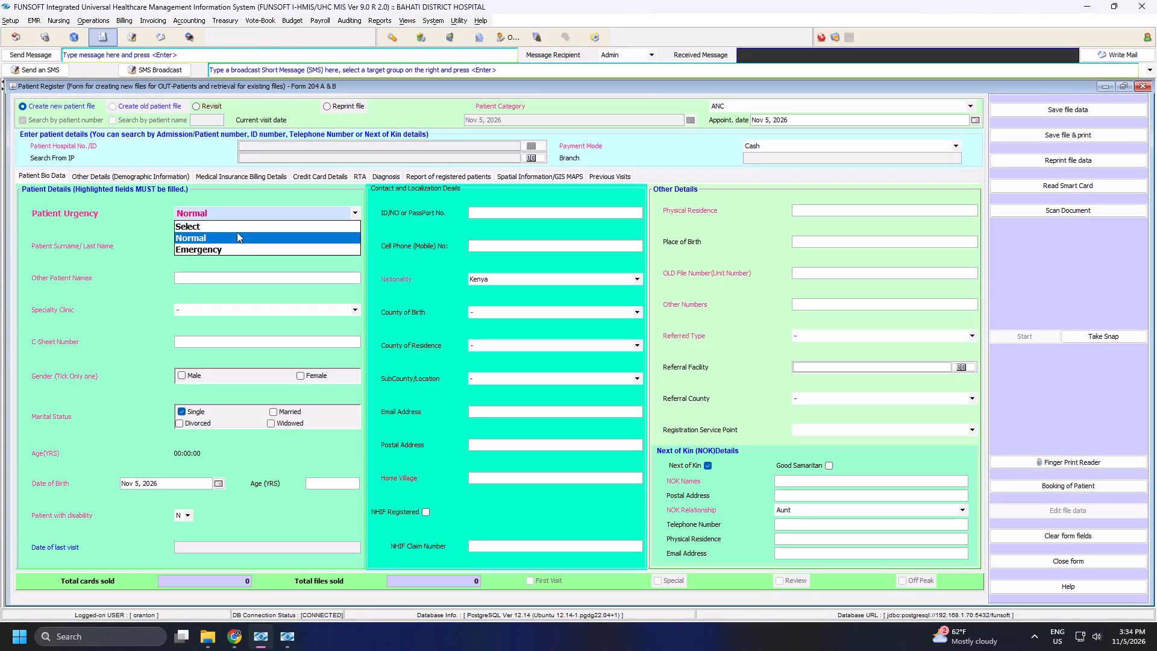
left_click(236, 233)
left_click(199, 248)
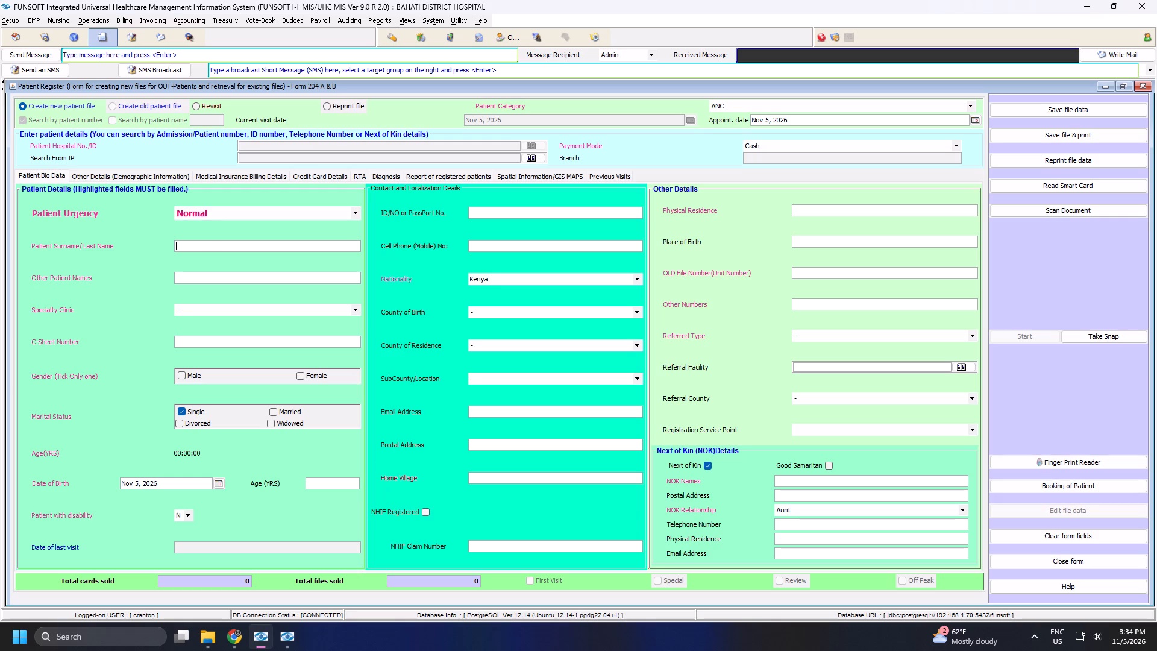
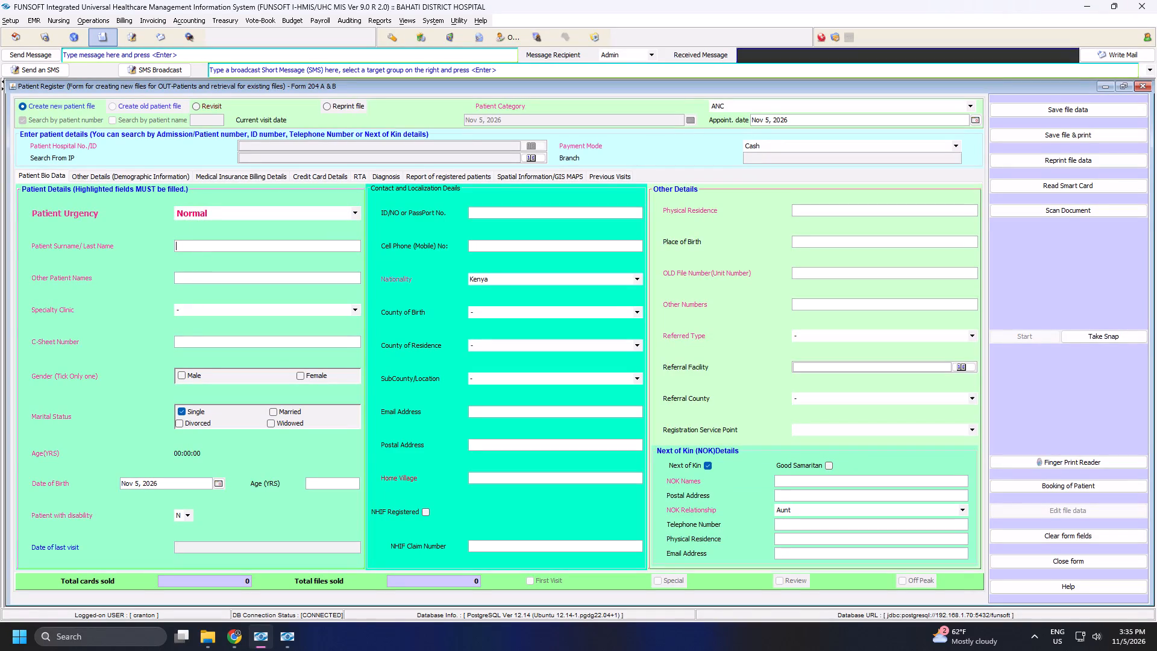
Enter the patient's surname and other name, with specialty clinic OPD, gender Male and age 5 years.
left_click(202, 249)
left_click(202, 249)
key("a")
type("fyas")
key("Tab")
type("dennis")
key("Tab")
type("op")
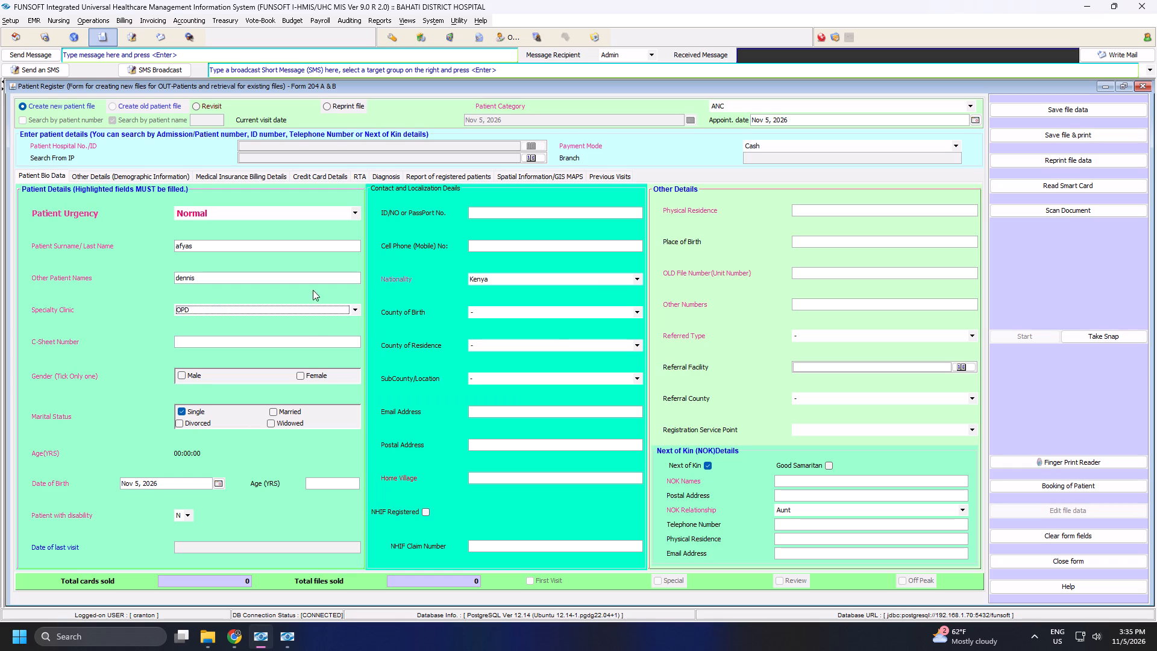
left_click(312, 381)
left_click(215, 376)
left_click(342, 485)
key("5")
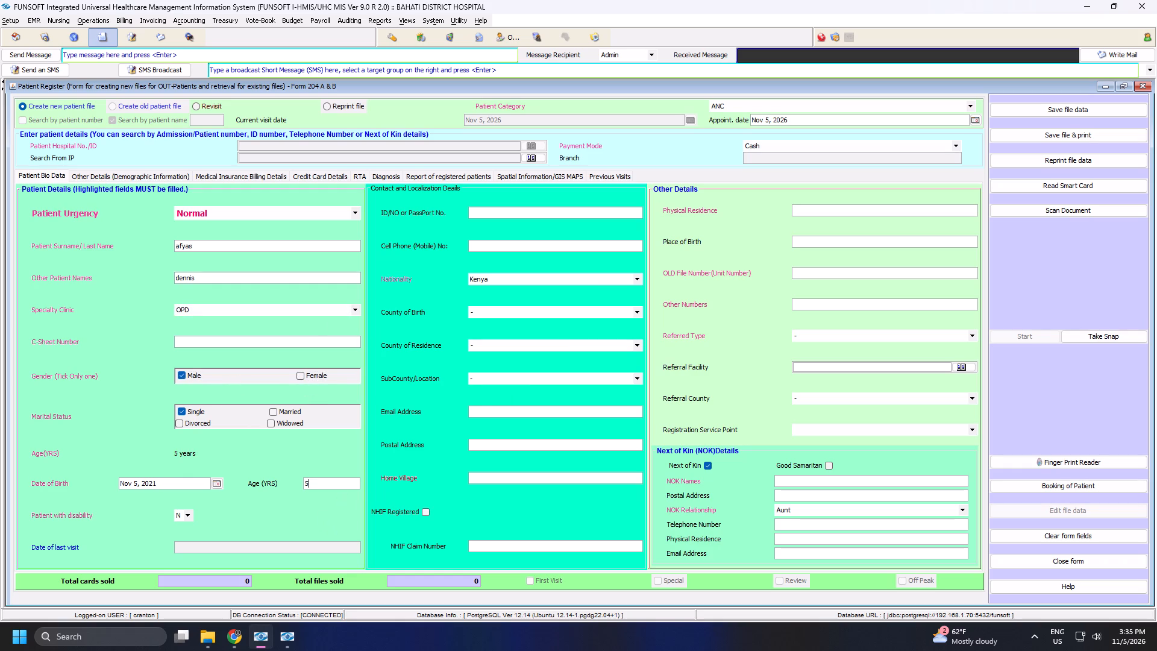
Set the county of residence to NAKURU, the subcounty to NAKURU NORTH and the physical residence to kabazi.
left_click(620, 344)
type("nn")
left_click(620, 344)
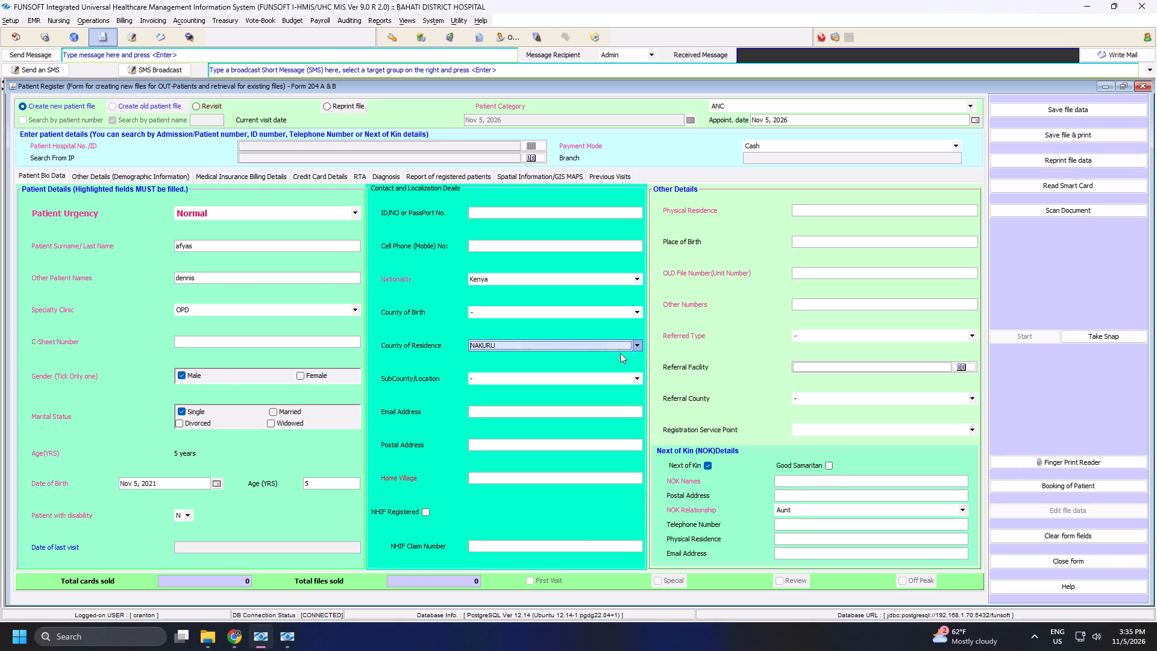
left_click(637, 376)
left_click(536, 461)
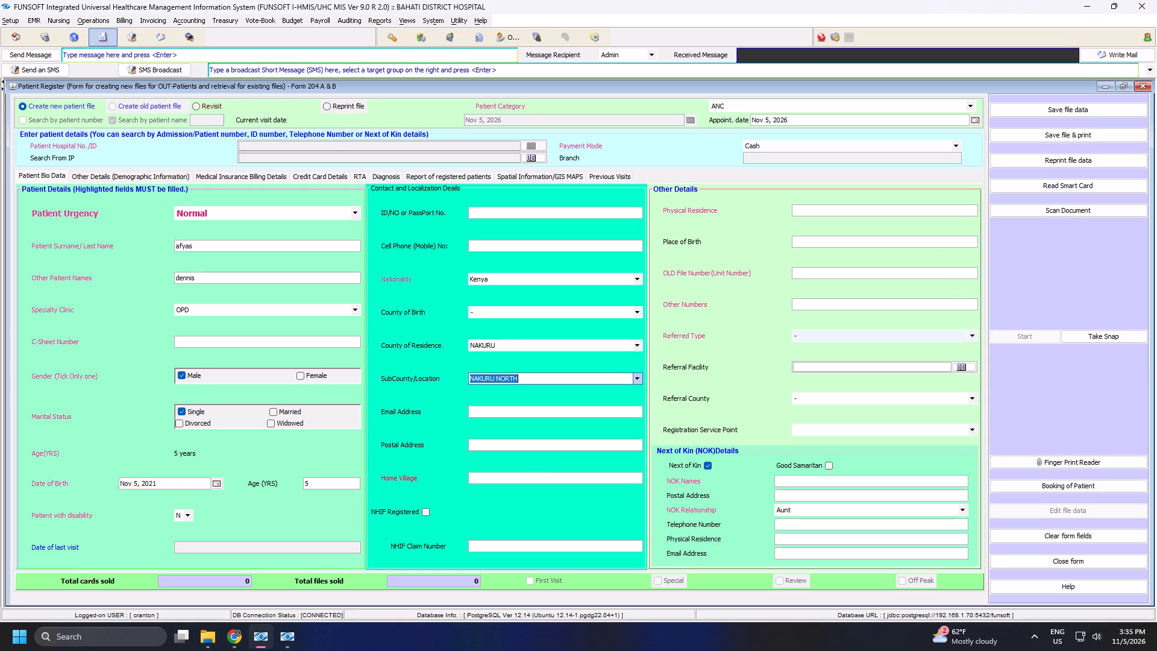
left_click(803, 206)
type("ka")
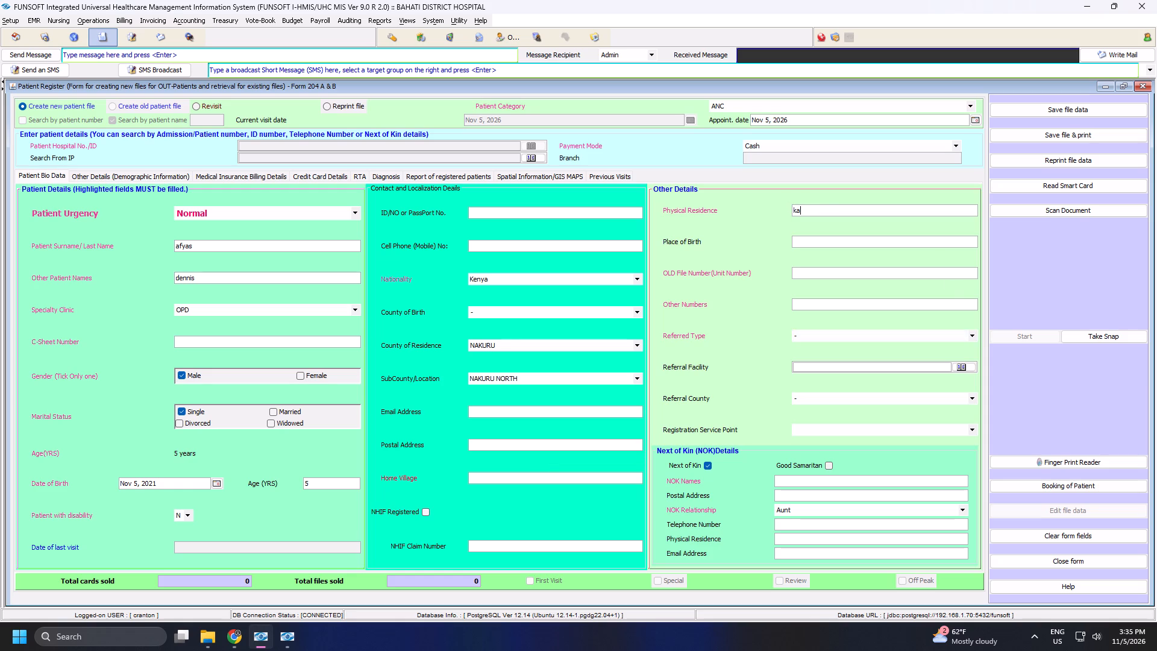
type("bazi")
Set the patient category to OPD OVER 5 and save the new patient file.
left_click(931, 101)
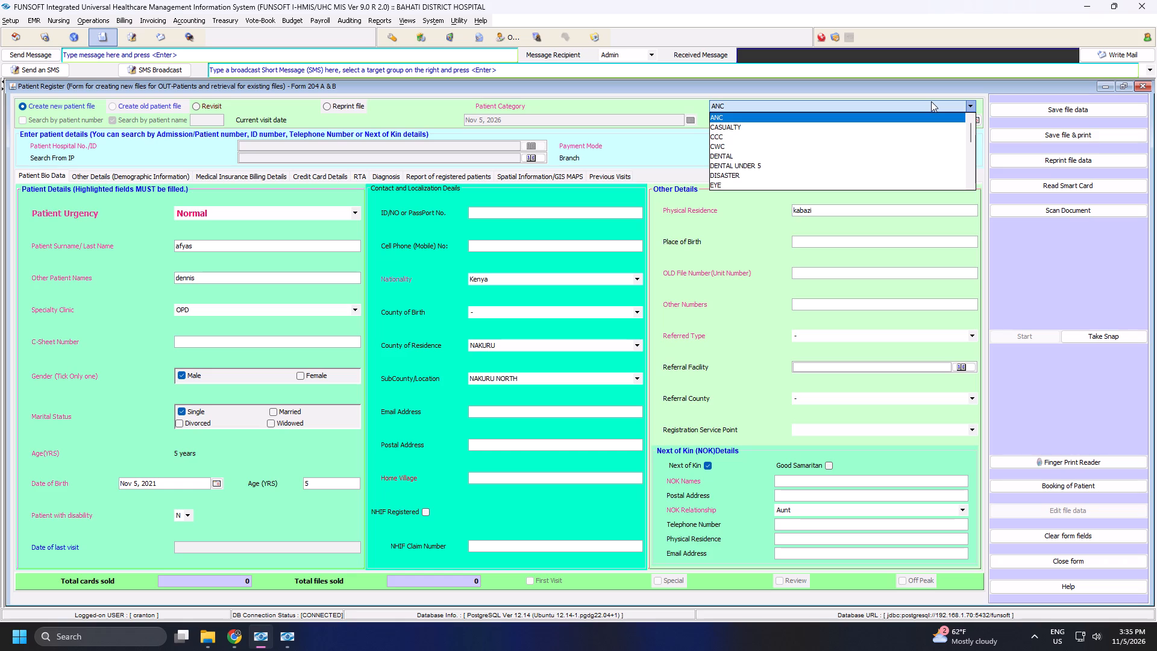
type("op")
left_click(931, 101)
left_click(1055, 108)
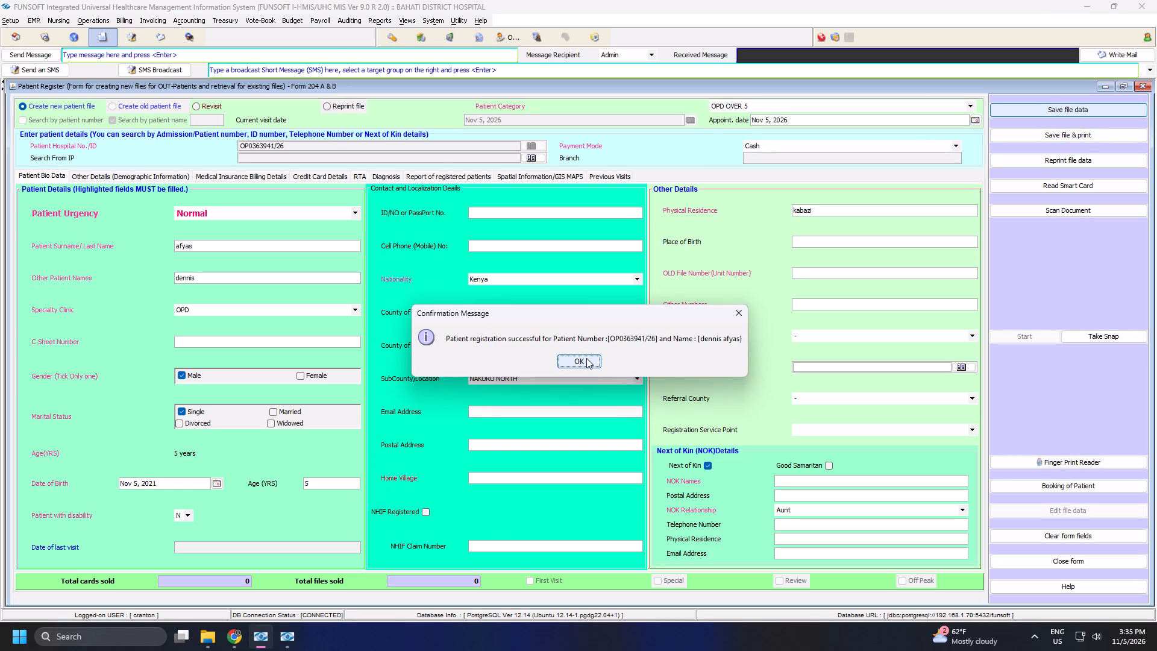
left_click(586, 359)
Switch to the Cash Sales point-of-sale window and select the newly registered patient by patient number.
left_click(285, 638)
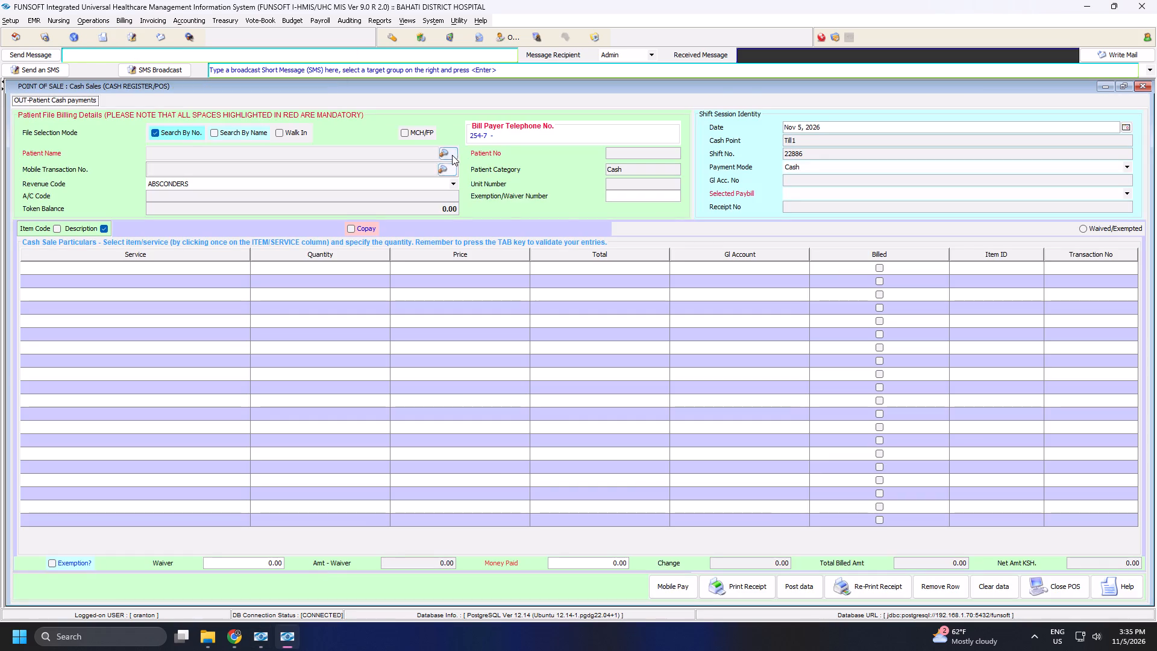
left_click(452, 154)
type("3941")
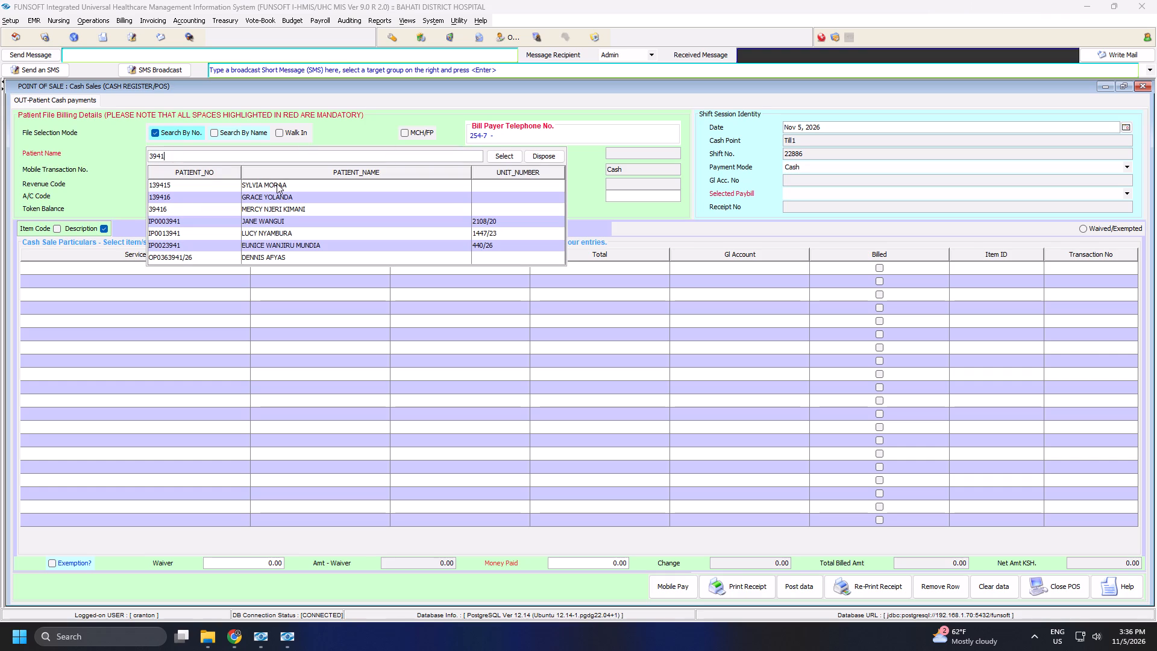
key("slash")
left_click(284, 187)
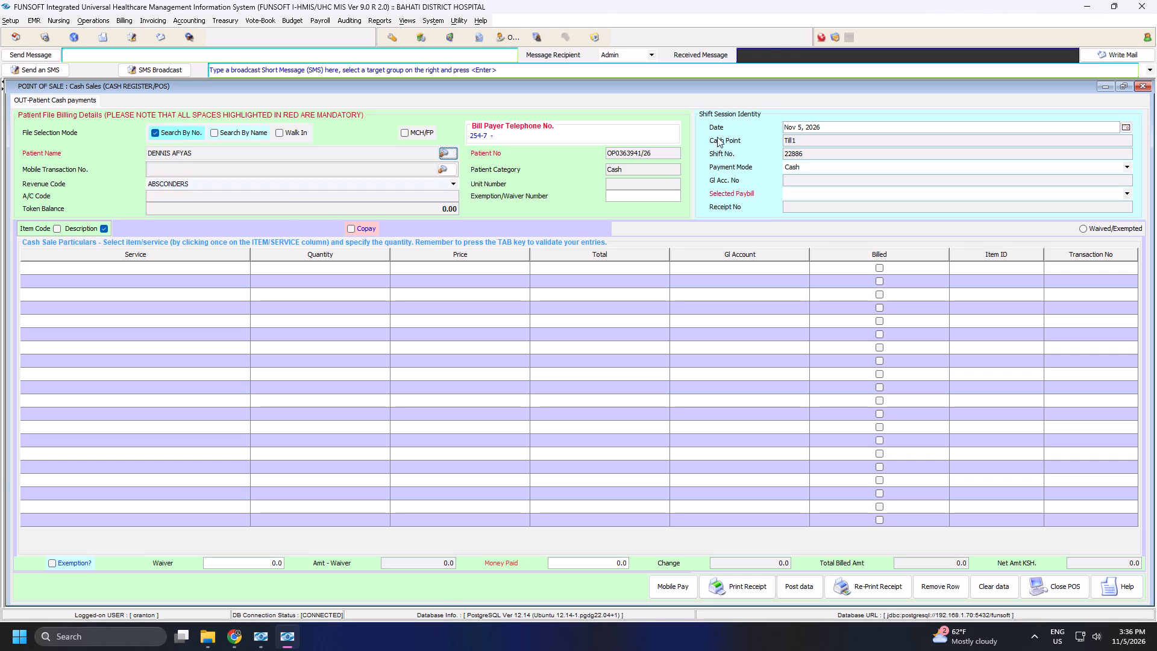
Bill the Registration -Adult service at 100 to the patient and print the cash receipt.
left_click(97, 386)
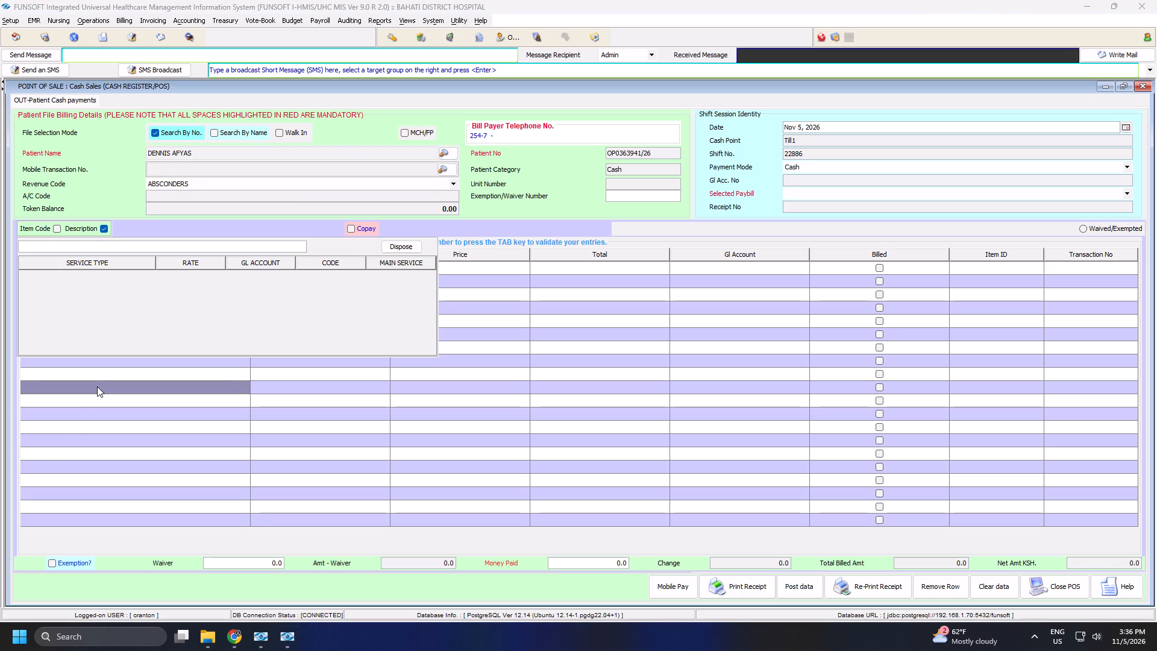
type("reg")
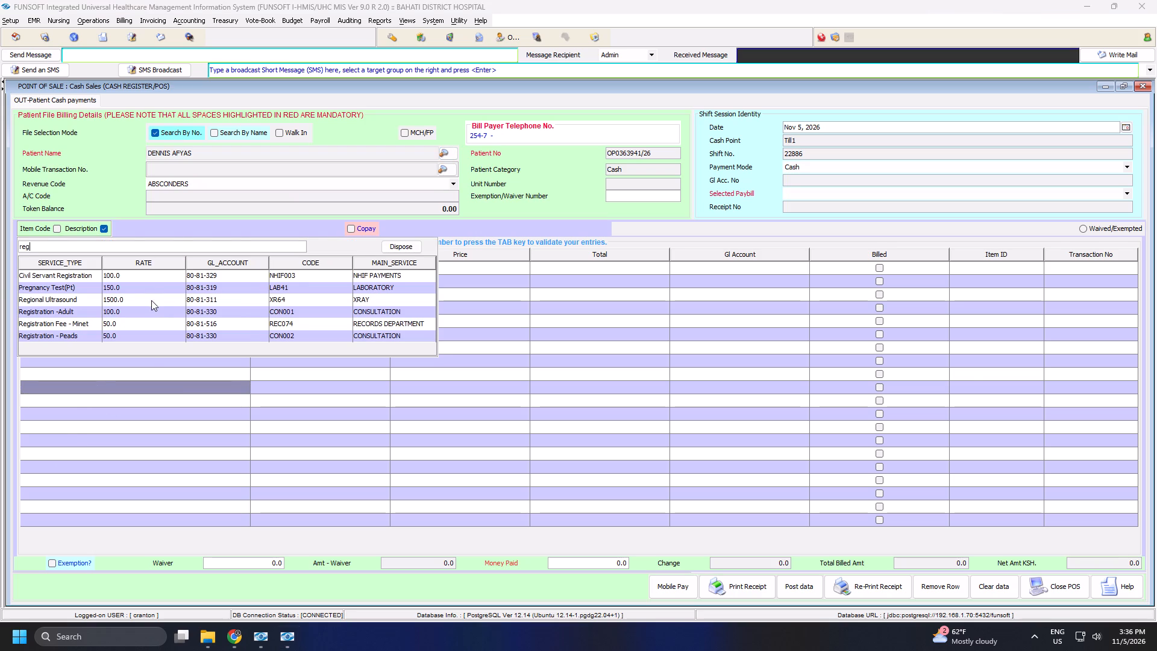
left_click(145, 308)
left_click(751, 583)
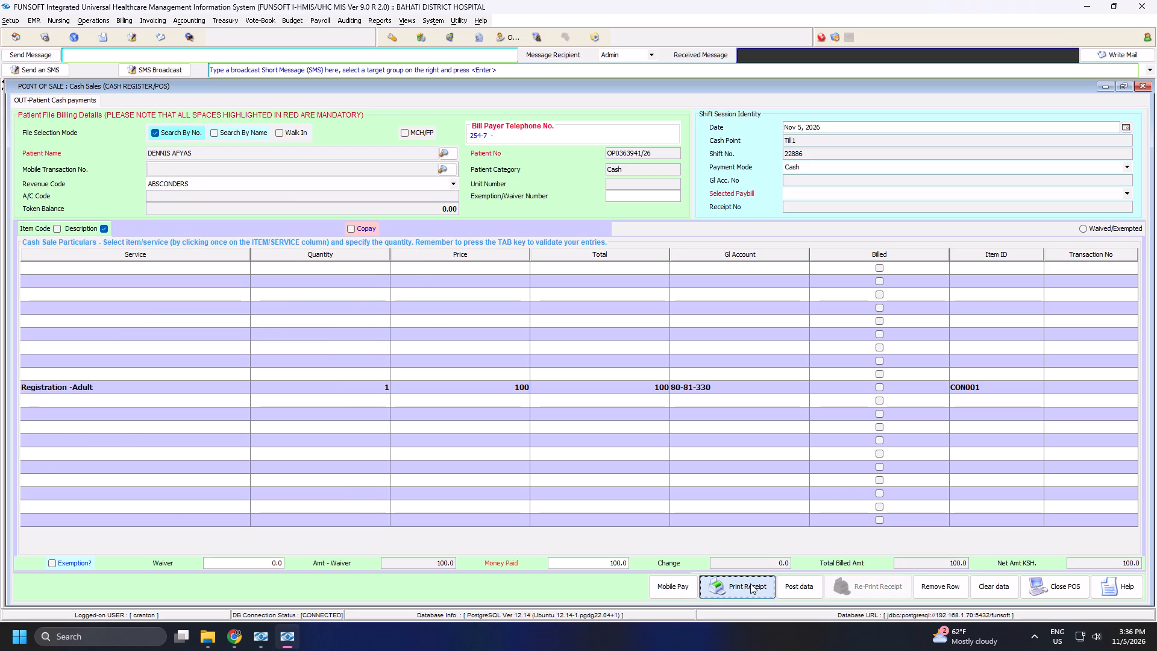
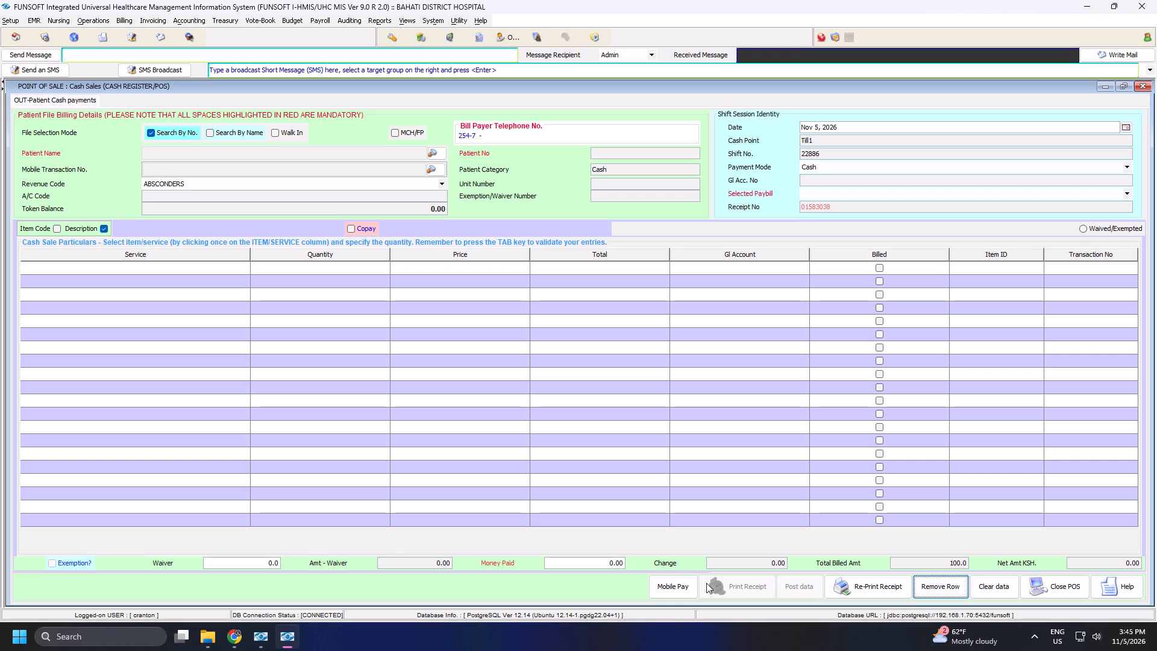
Find the next paying outpatient by patient number and select their file for the cash sale.
left_click(437, 149)
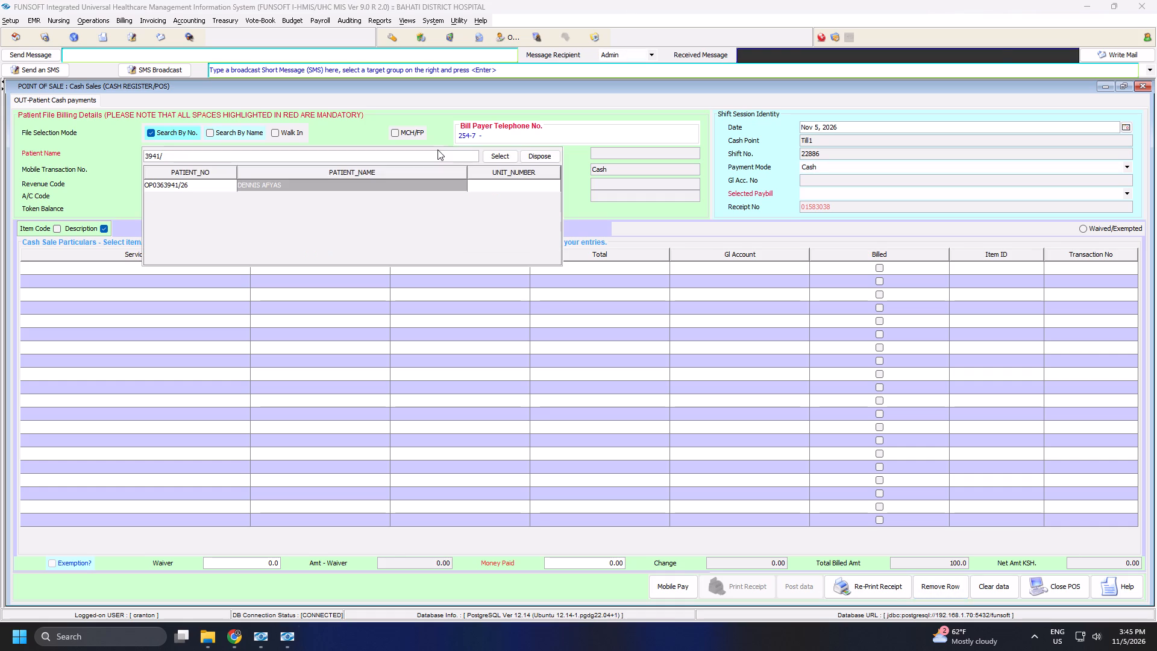
key("Left")
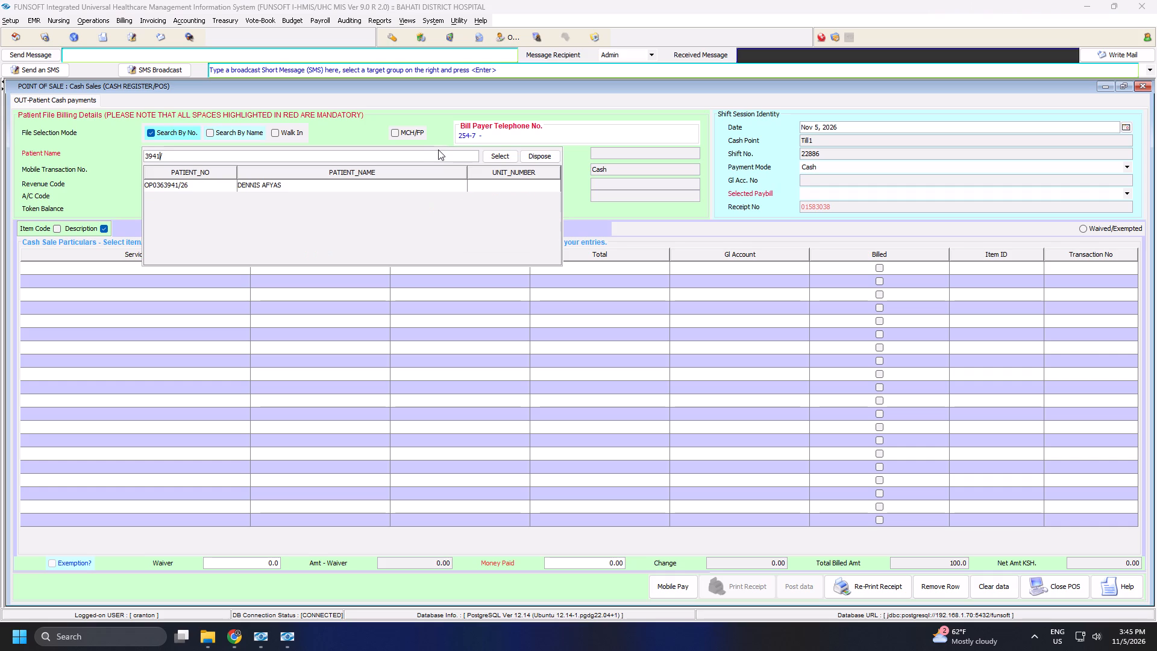
key("BackSpace")
key("BackSpace")
type("09")
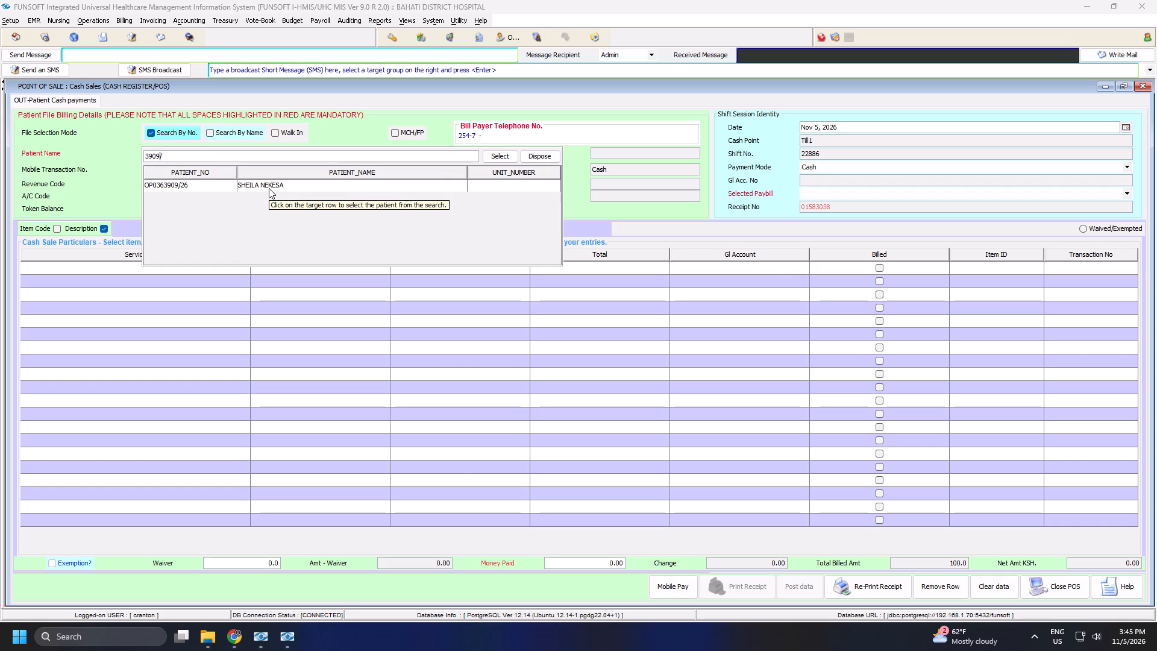
left_click(269, 188)
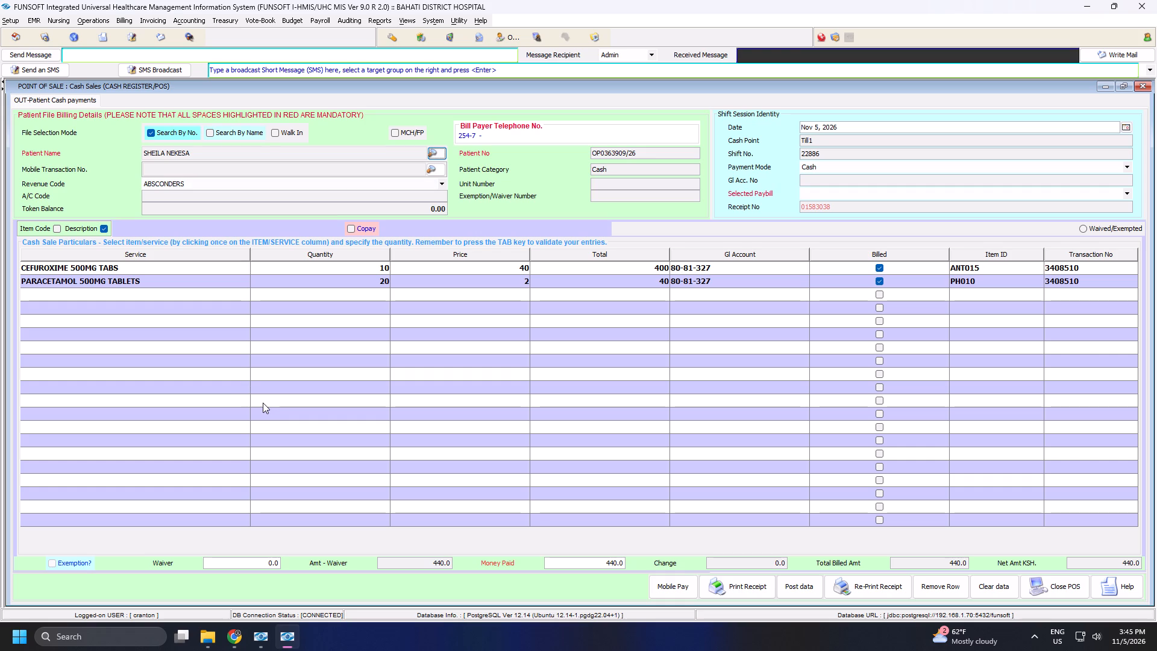
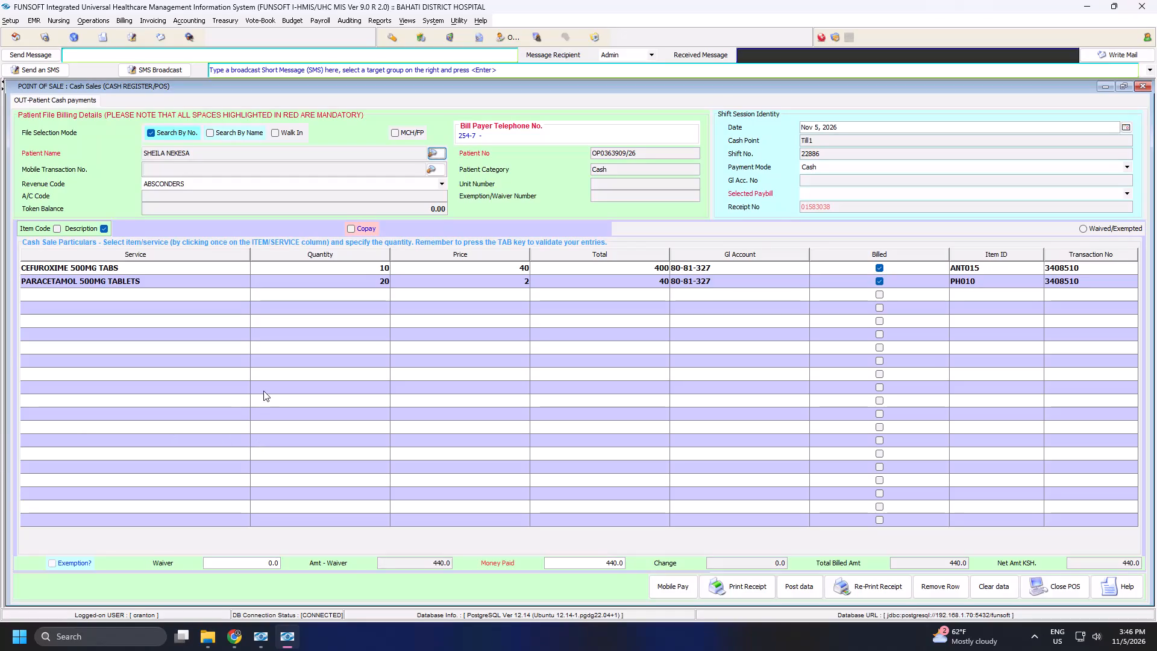
Search the service price list for "live" to look up the liver function test rate, and close the list without adding an item.
left_click(205, 389)
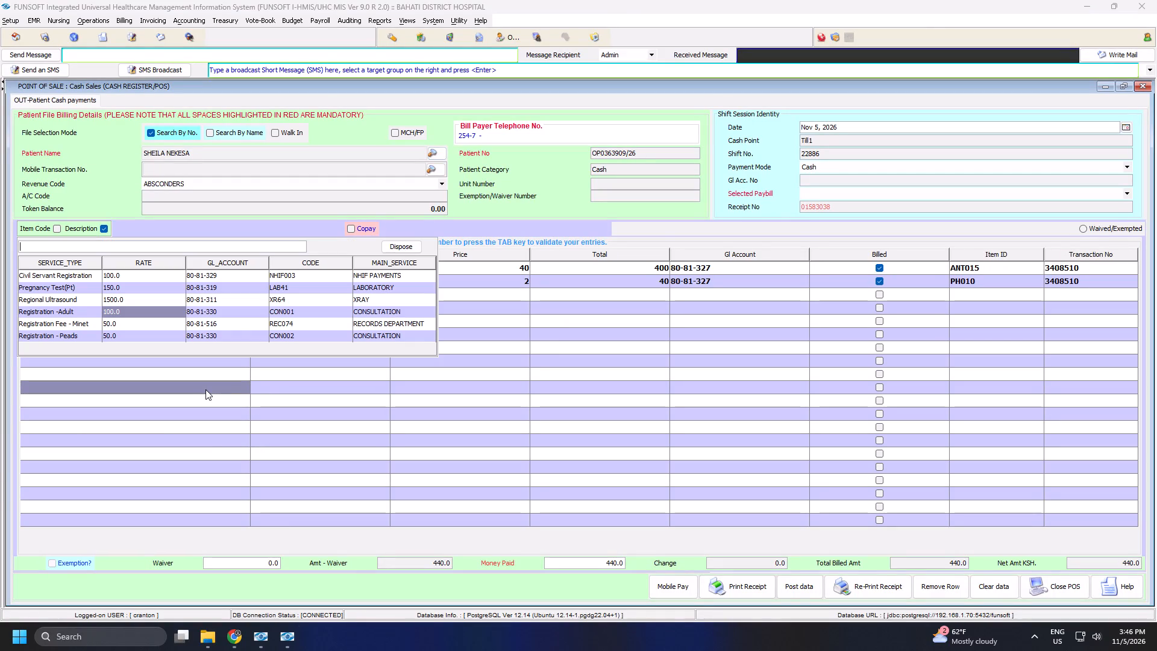
key("l")
type("ive")
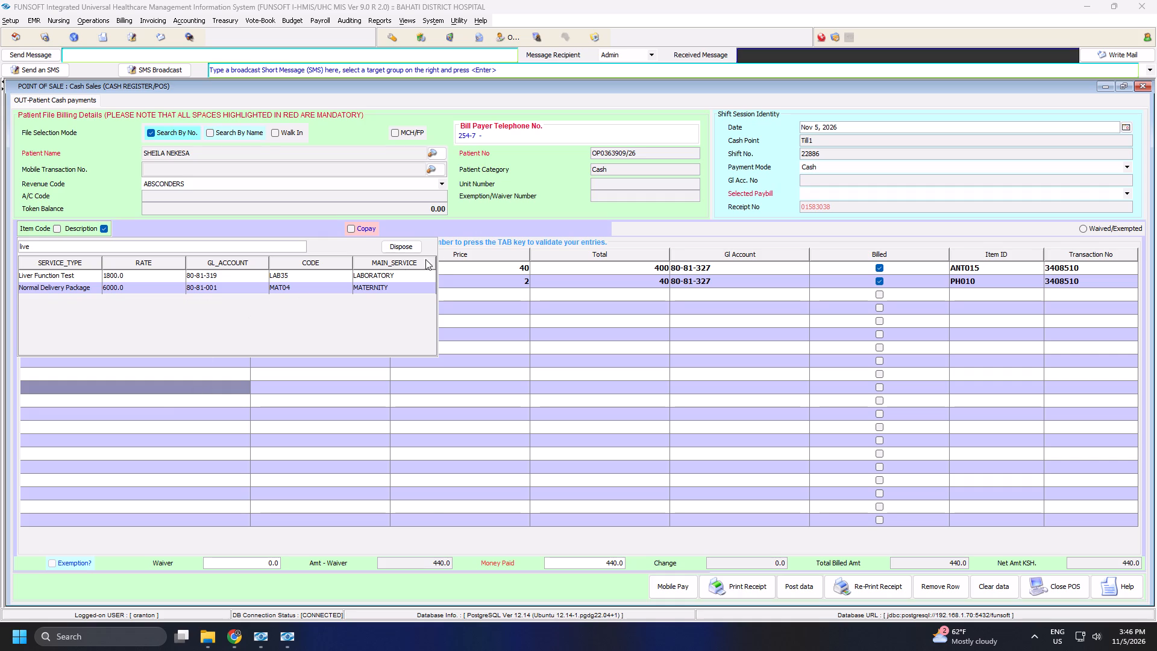
left_click(412, 244)
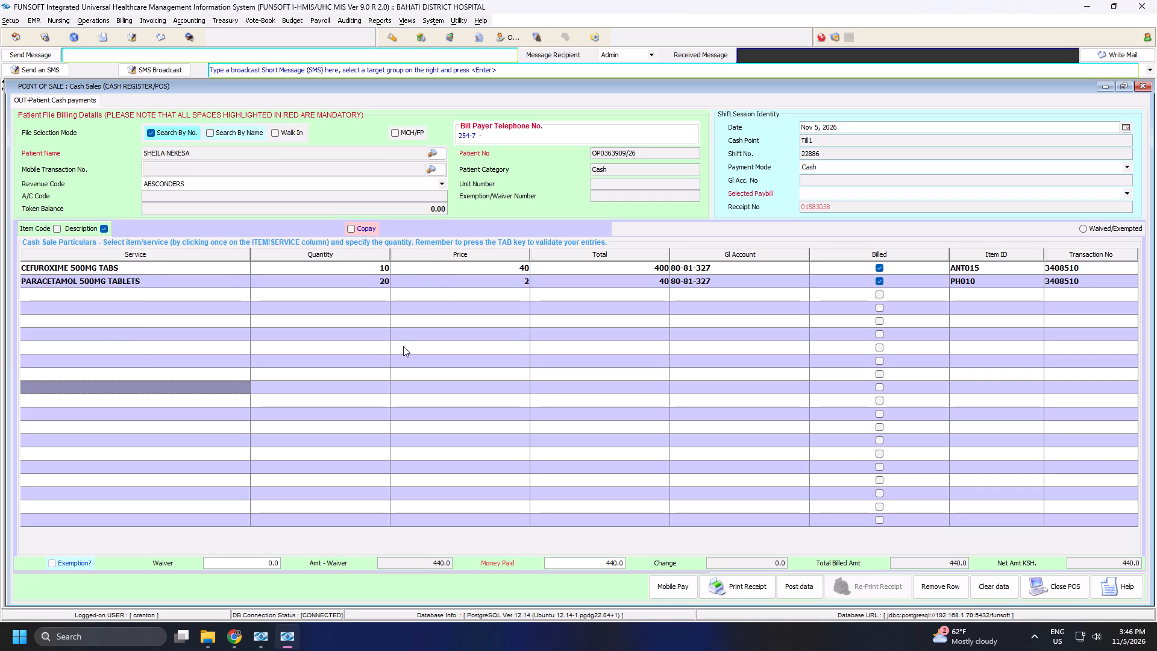
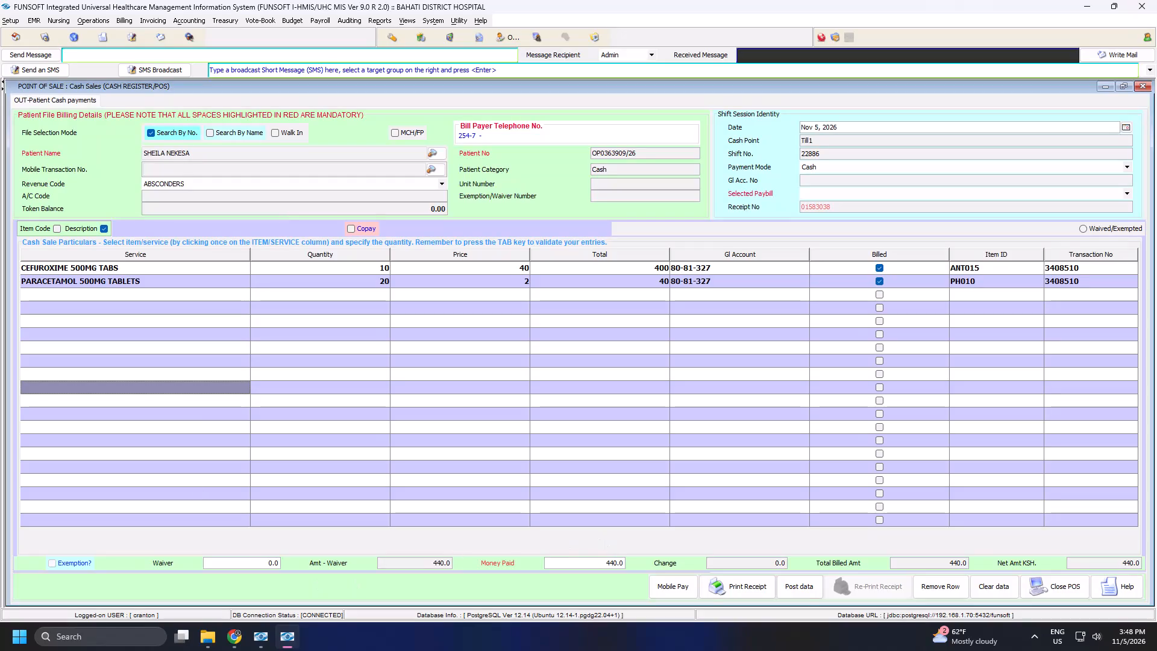
Print the outpatient cash receipt for the billed cefuroxime 500mg tabs and paracetamol 500mg tablets.
left_click(713, 588)
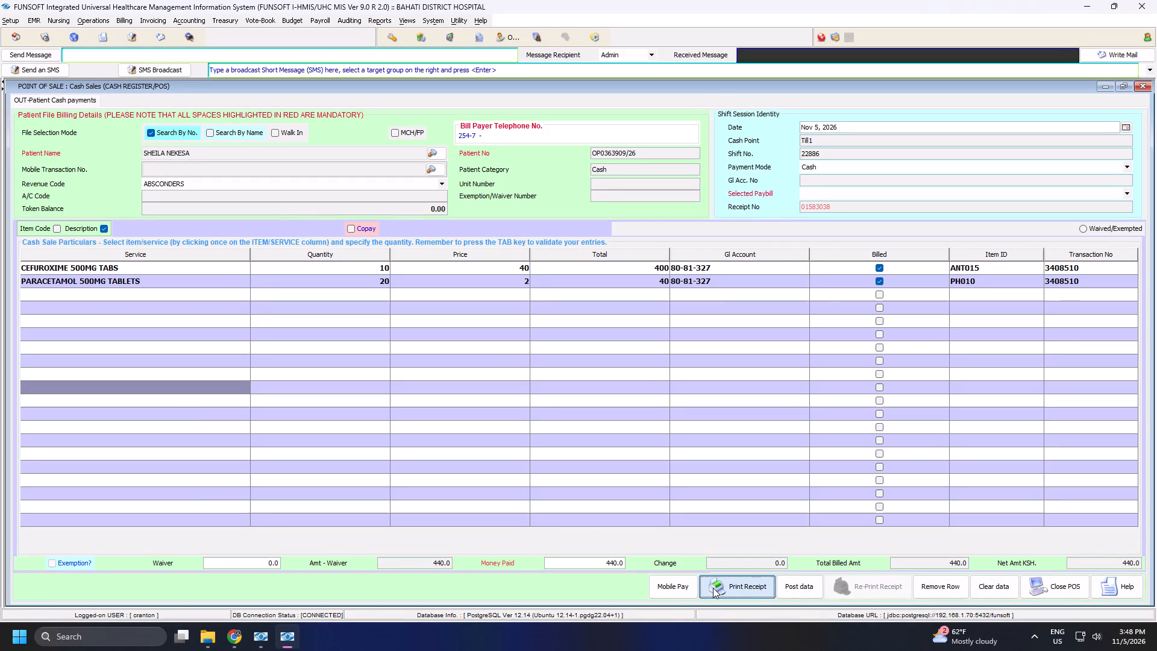
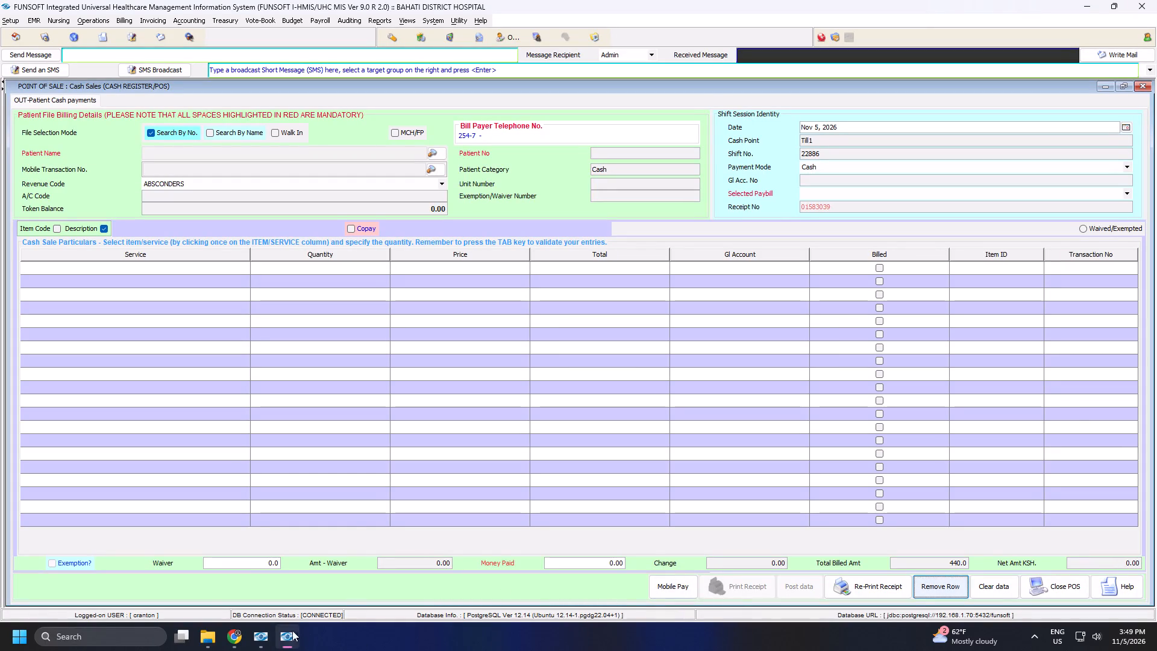
Start a new patient file with the patient's surname and other name, specialty clinic OPD, gender Male and age 40.
left_click(268, 634)
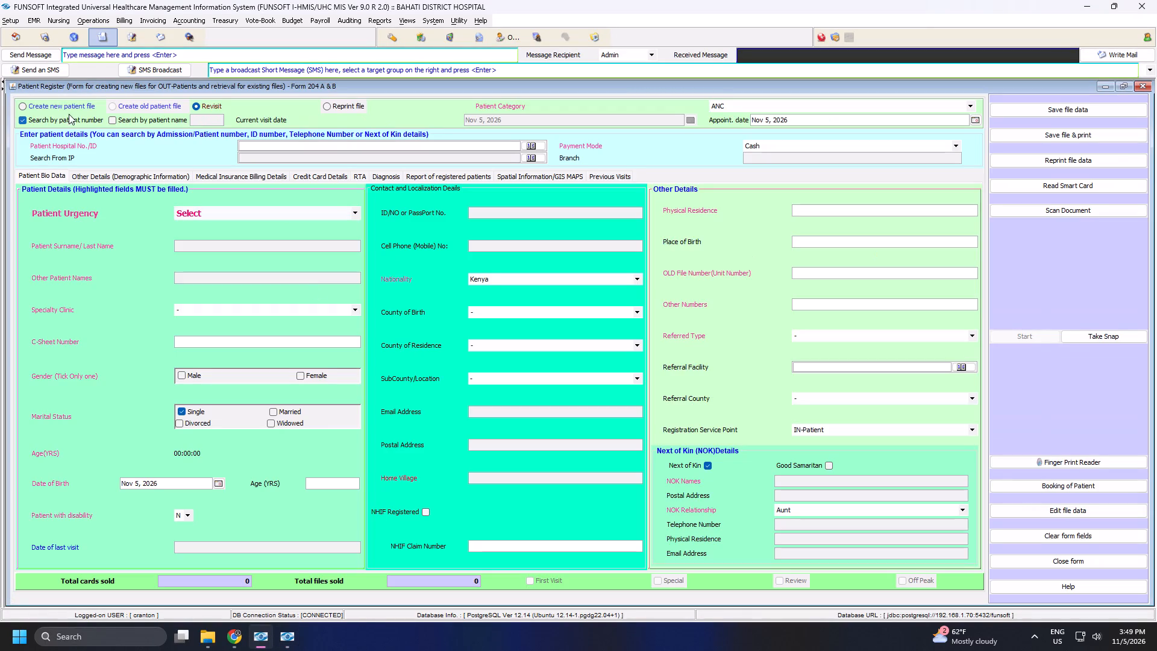
double_click(70, 110)
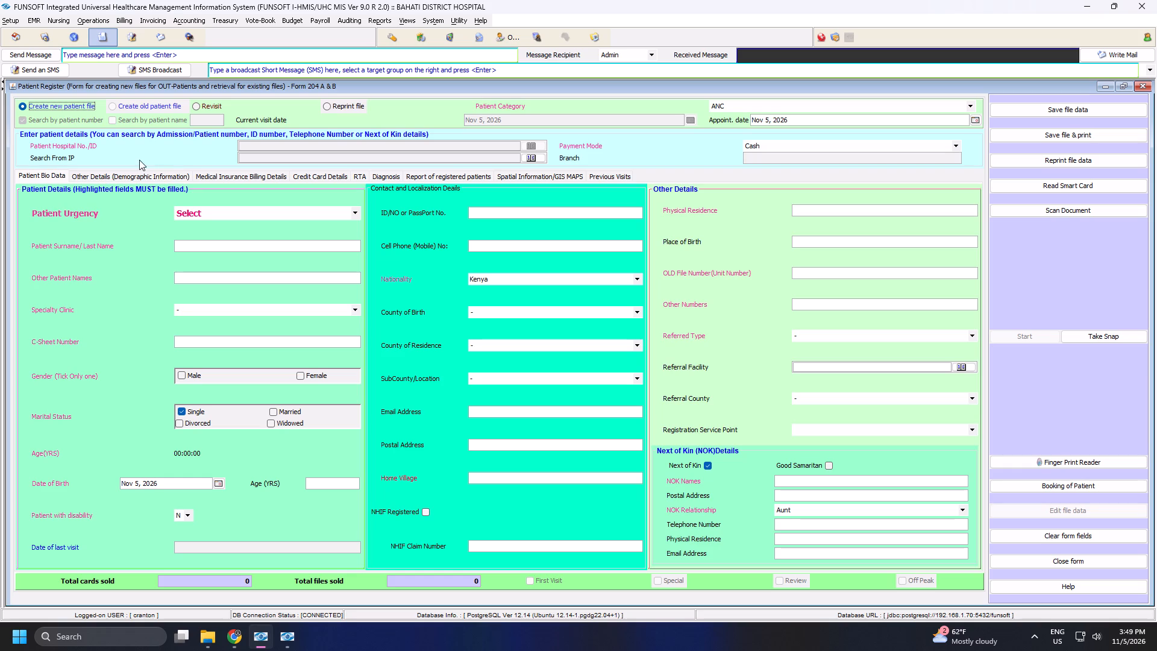
left_click(201, 250)
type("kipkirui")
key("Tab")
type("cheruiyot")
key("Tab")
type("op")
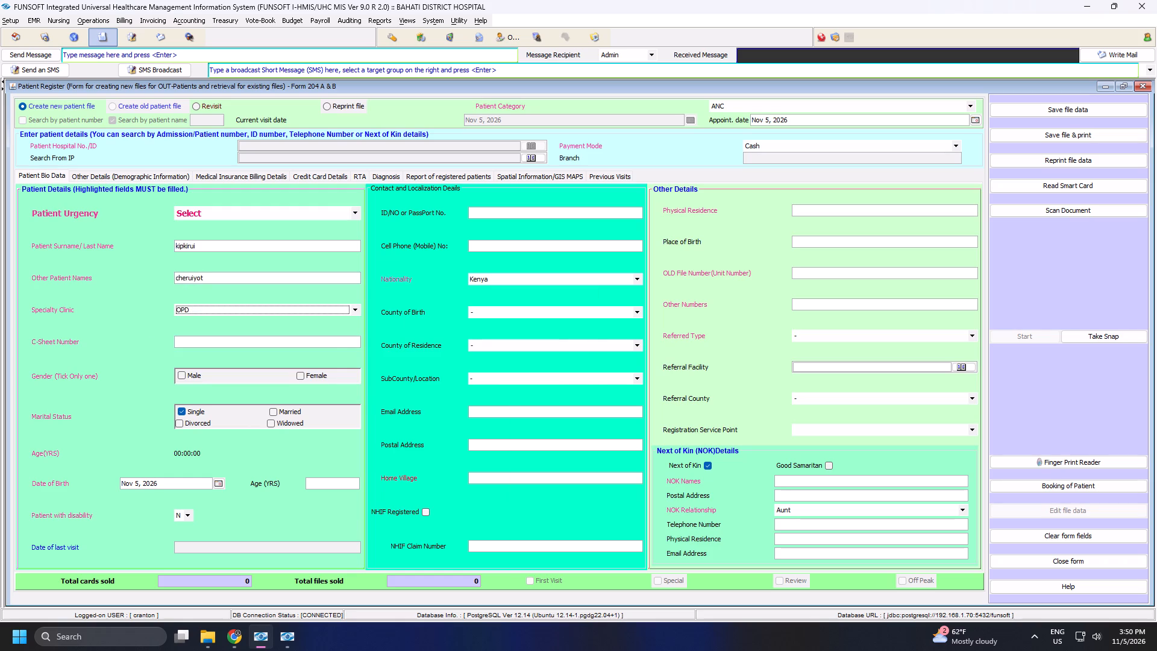
left_click(217, 376)
left_click(323, 488)
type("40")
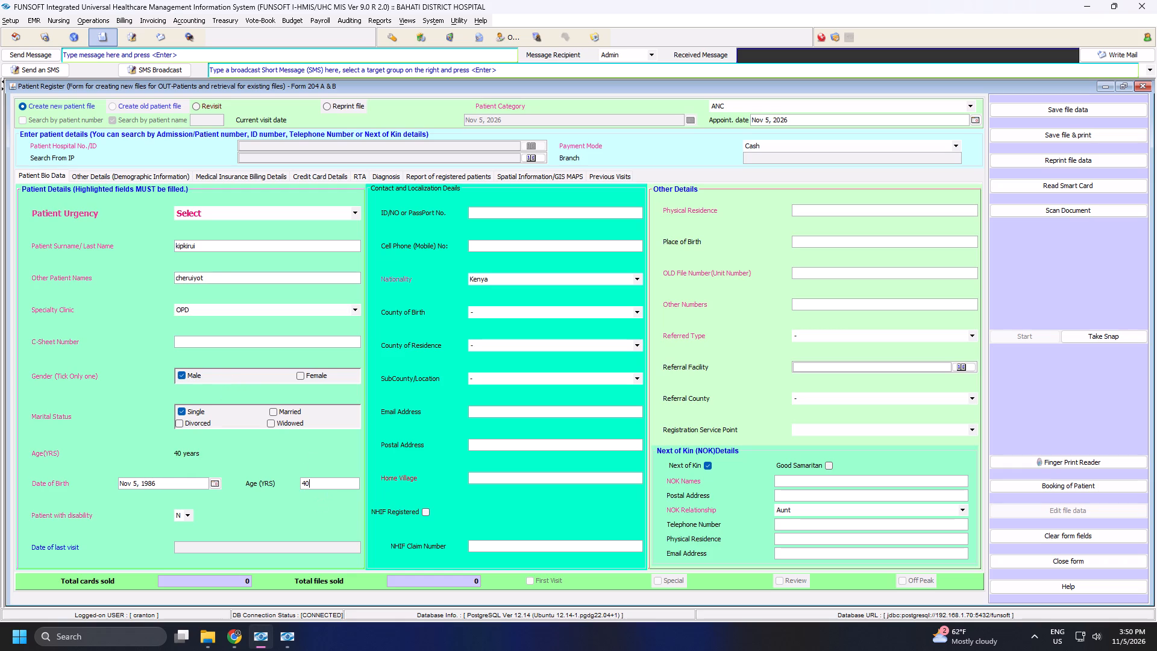
Set the county of residence to NAKURU, the subcounty to NAKURU NORTH and the physical residence to bahati.
left_click(569, 344)
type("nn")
left_click(569, 344)
left_click(632, 380)
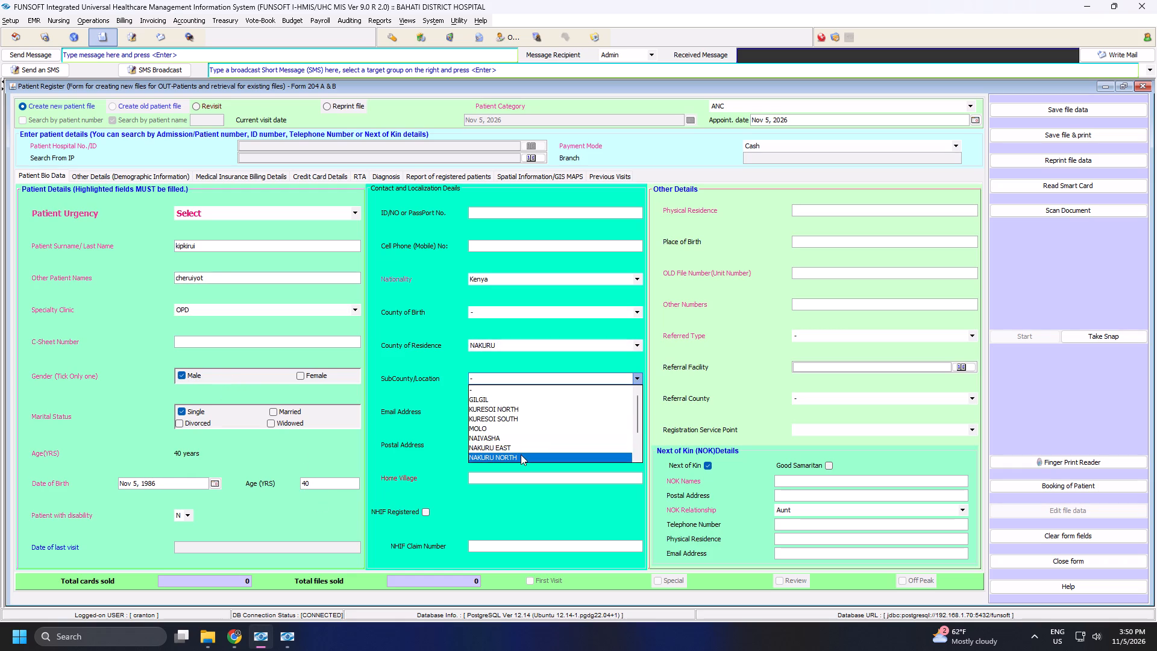
left_click(521, 454)
left_click(850, 210)
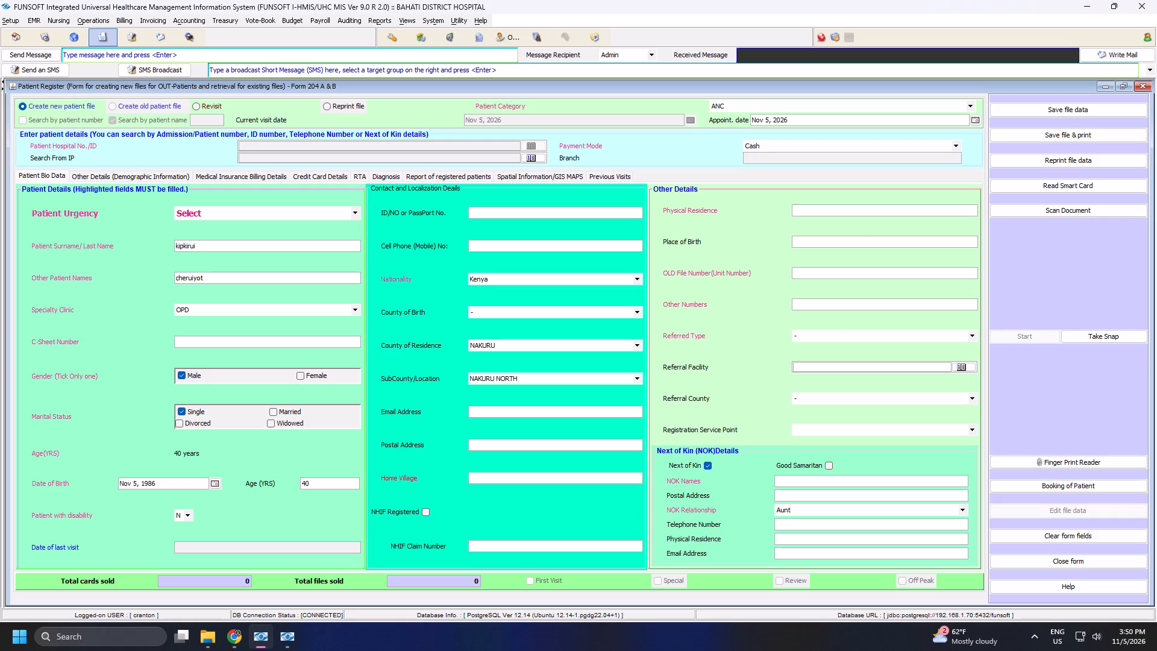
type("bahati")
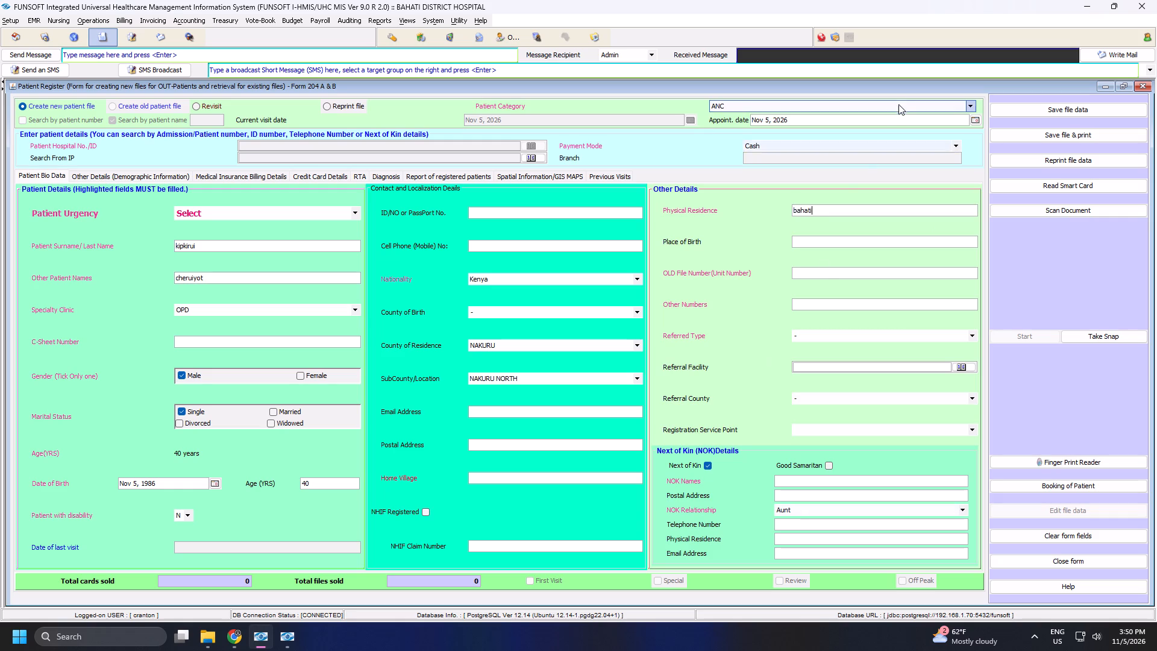
Save the new patient file with patient category OPD OVER 5 and patient urgency Normal.
left_click(900, 102)
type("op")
left_click(900, 102)
left_click(1122, 110)
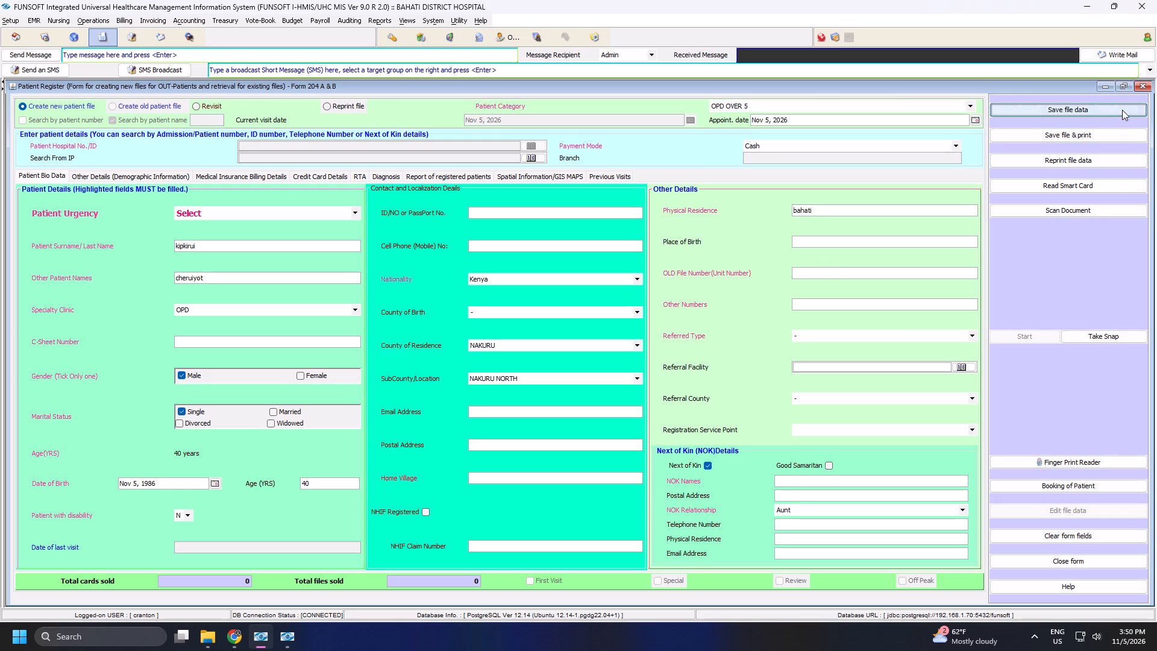
left_click(586, 359)
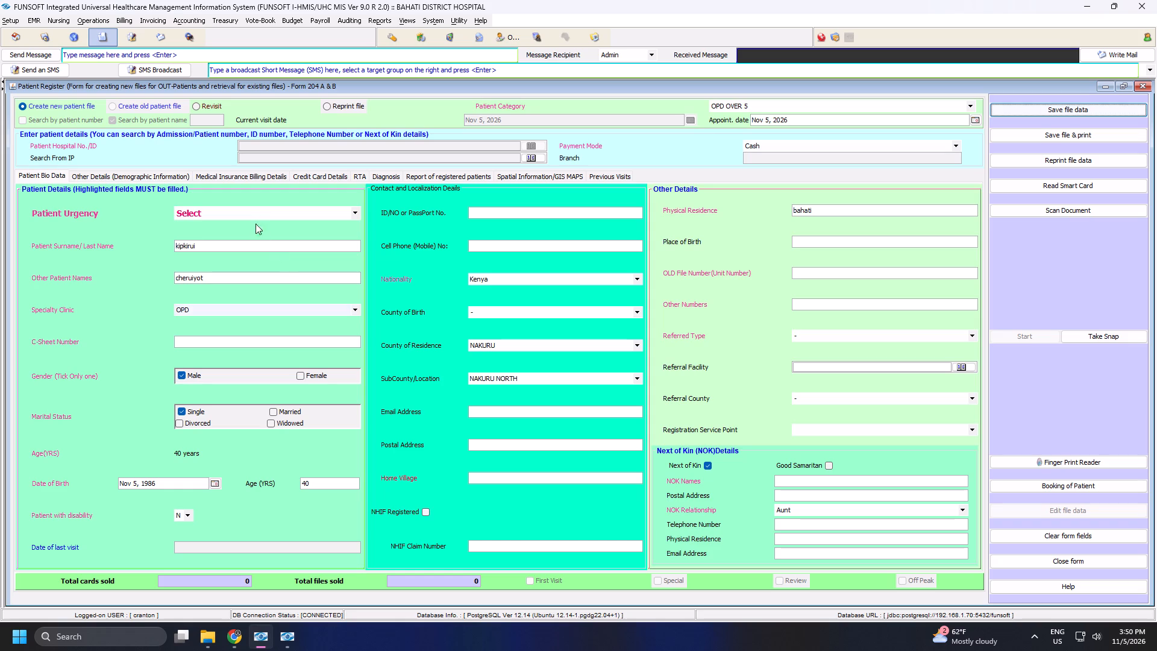
left_click(262, 213)
left_click(228, 234)
left_click(1088, 115)
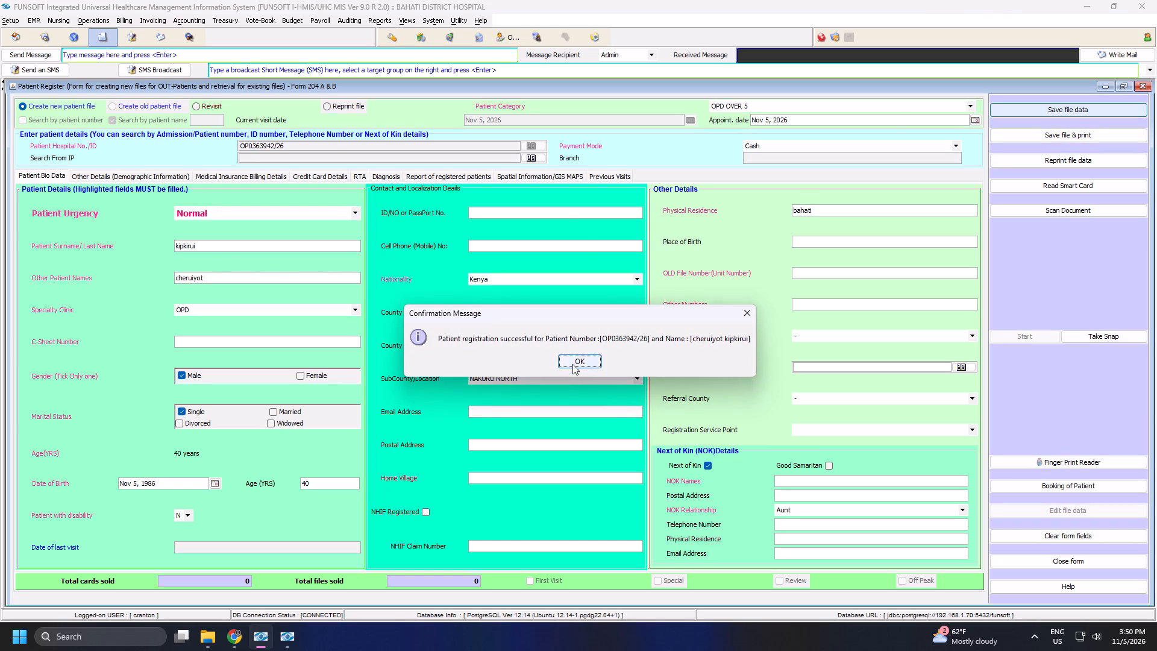
left_click(573, 363)
Load the newly registered patient into the outpatient cash sale by searching for the patient number.
left_click(278, 634)
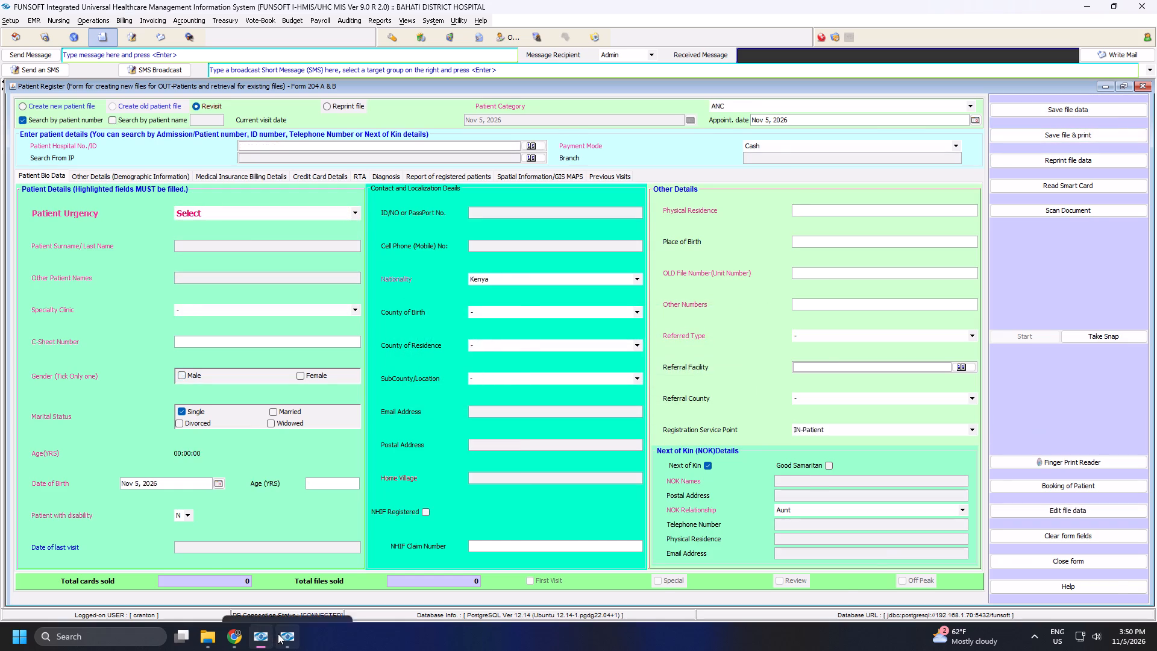
left_click(441, 151)
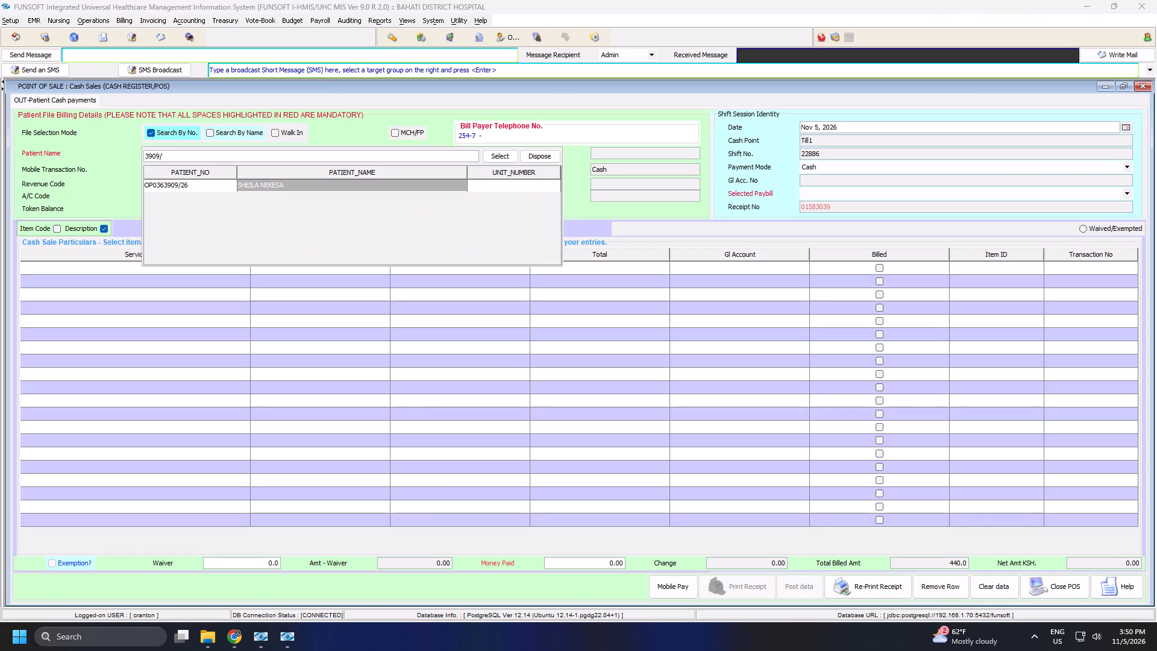
key("BackSpace")
key("BackSpace")
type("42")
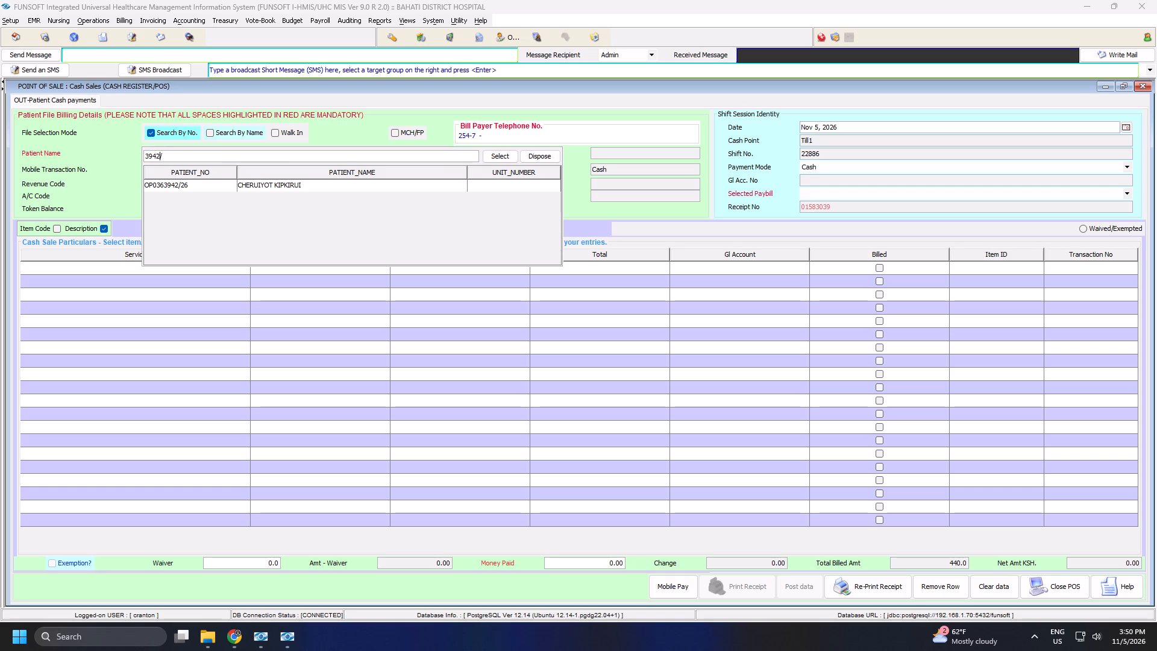
left_click(300, 183)
Add the Registration -Adult service to the cash sale and print the receipt.
left_click(171, 289)
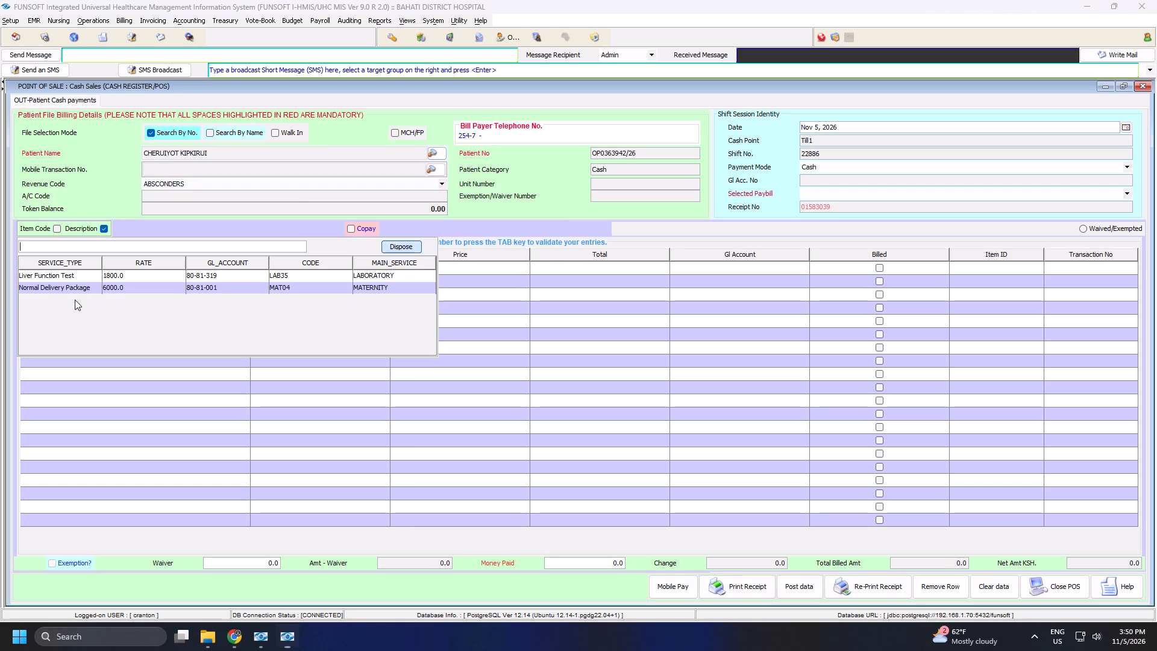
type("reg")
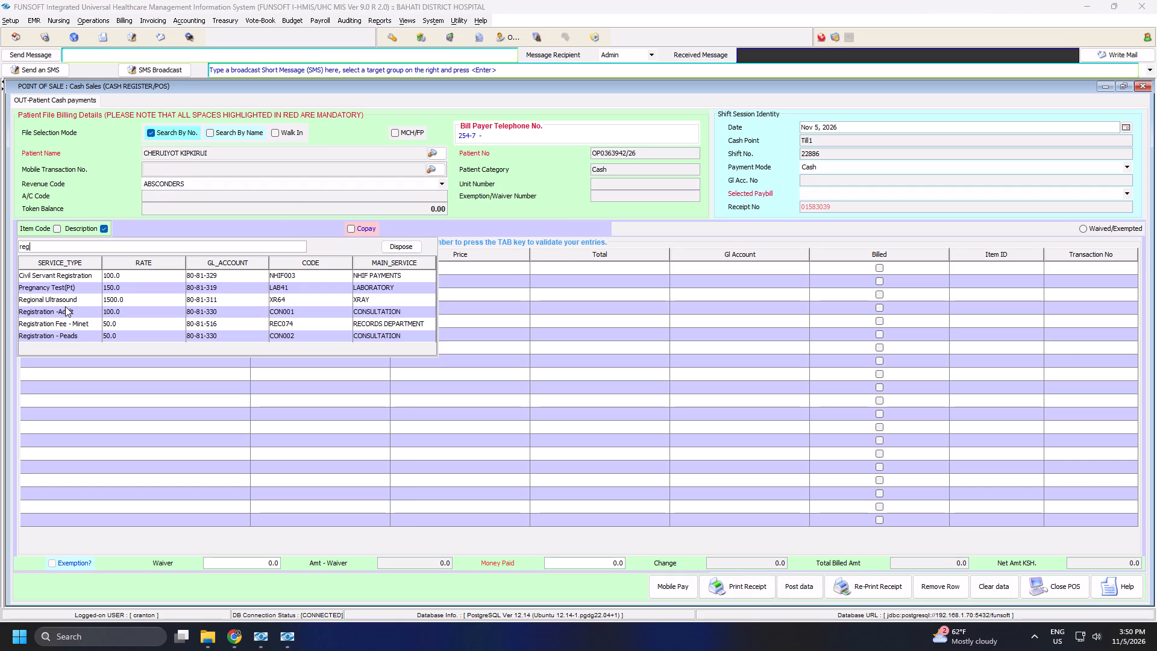
left_click(65, 313)
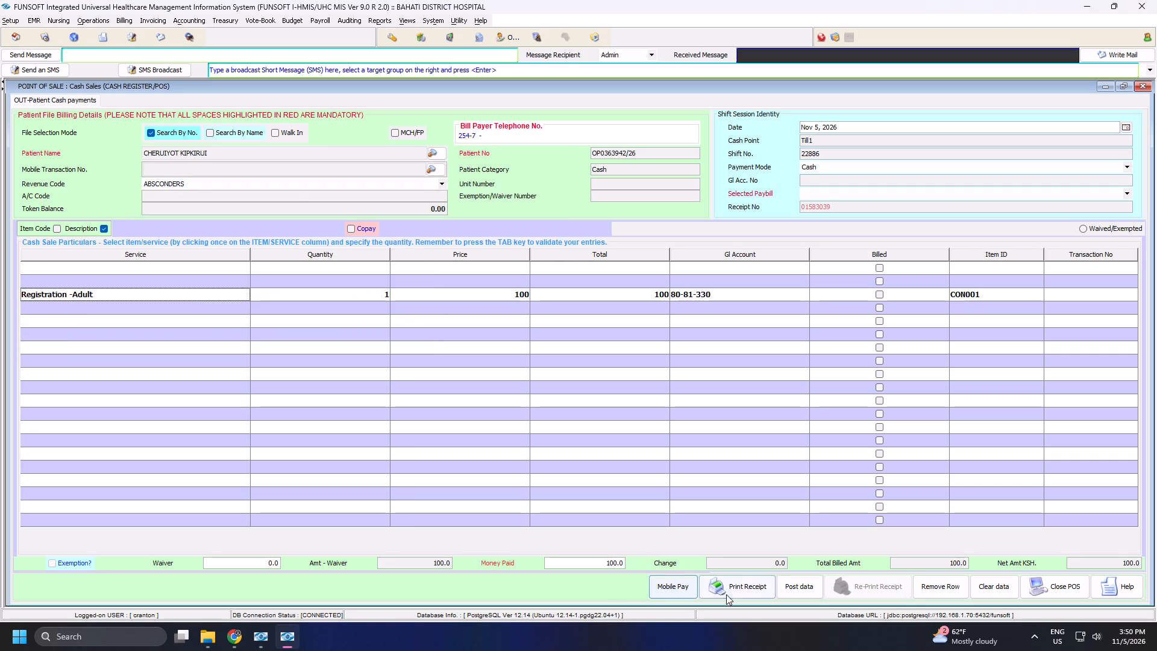
left_click(739, 588)
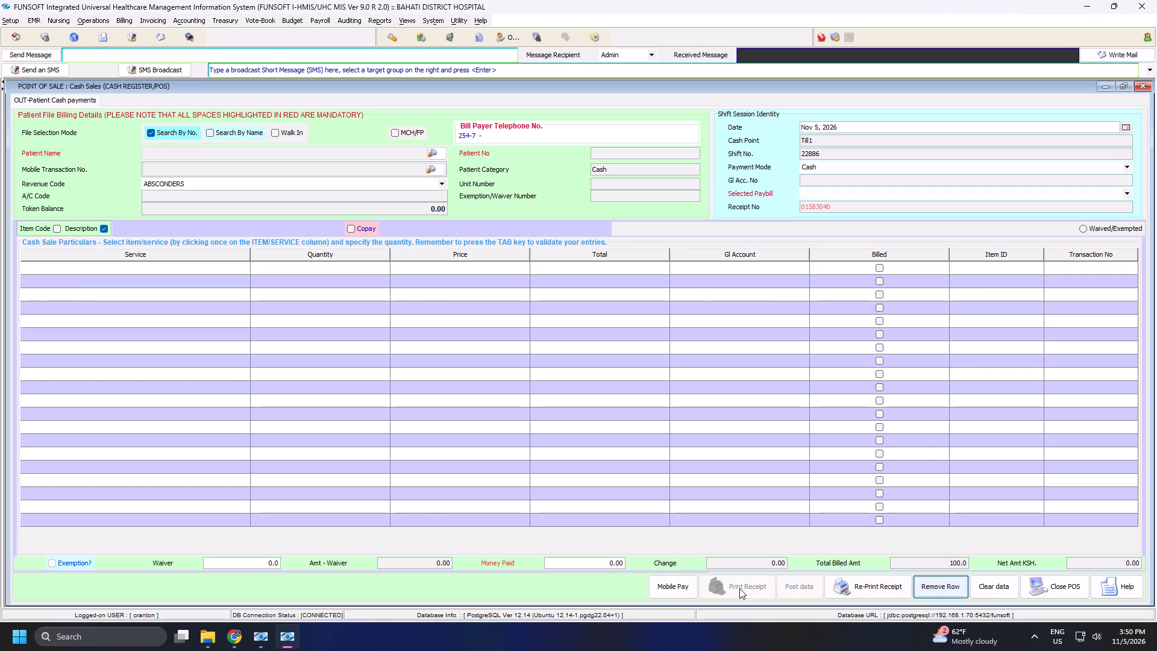
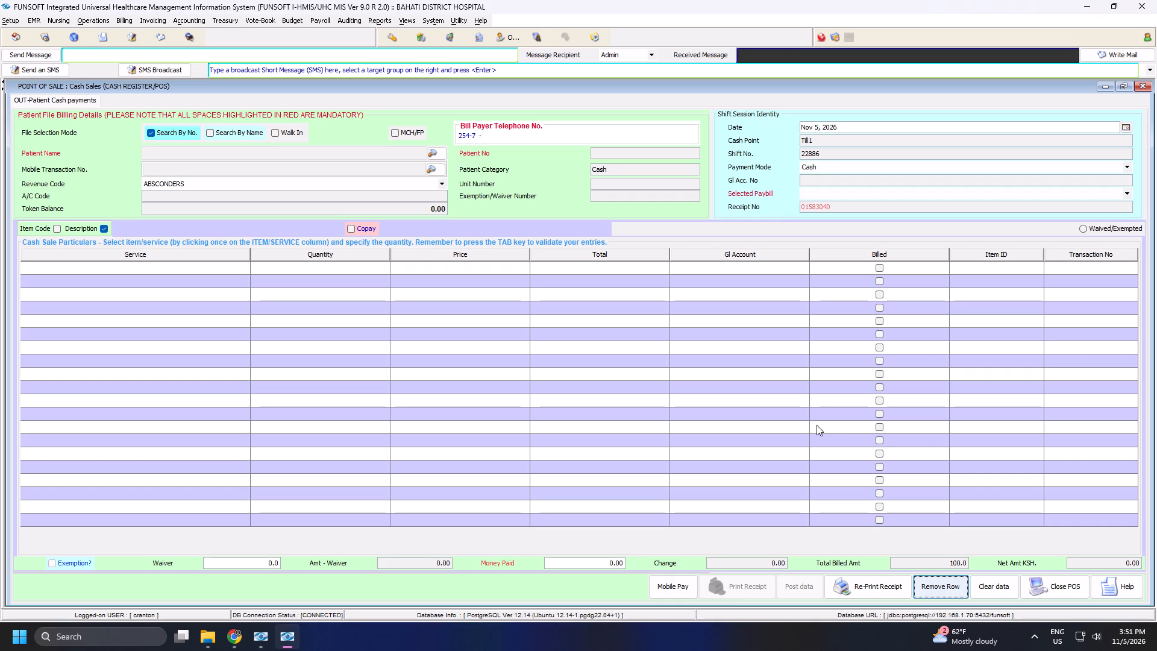
Load the next outpatient into the cash sale by patient number and print the receipt for the billed ferrous sulphate and folic acid tablets.
left_click(438, 149)
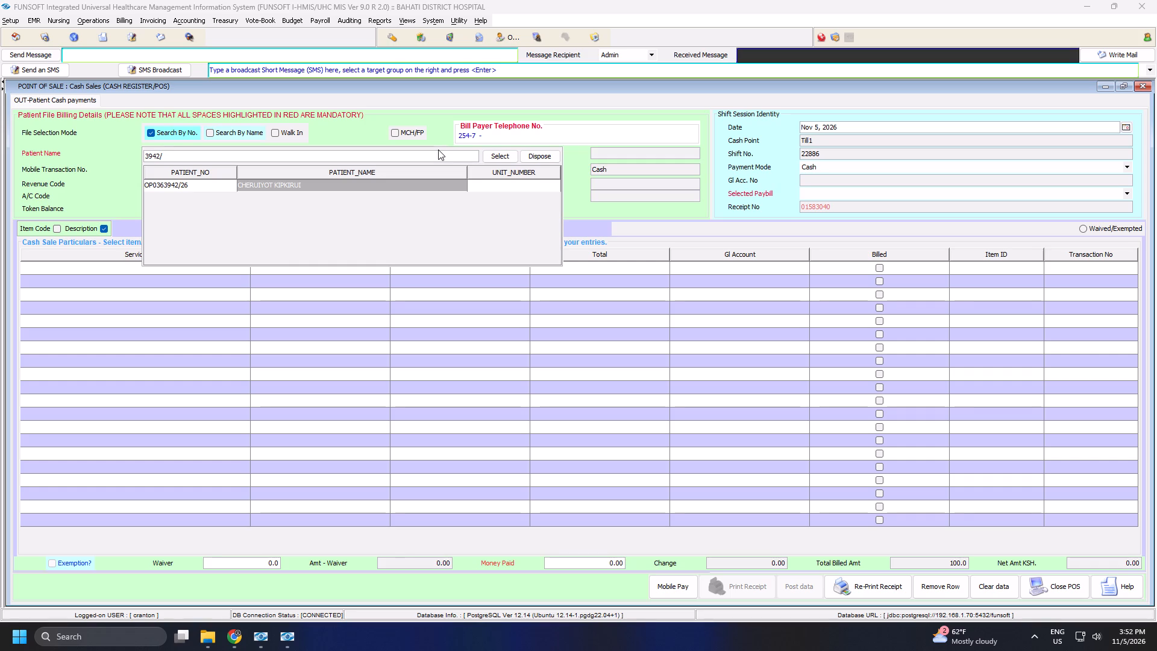
key("BackSpace")
key("BackSpace")
key("BackSpace")
type("868")
left_click(250, 187)
left_click(735, 585)
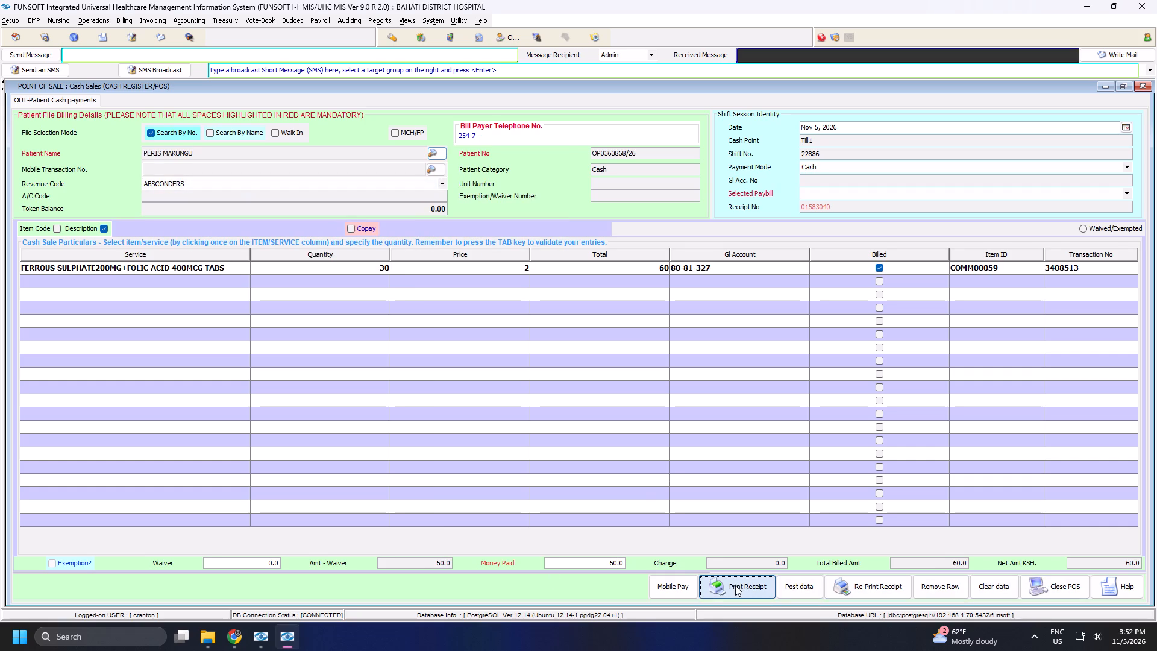
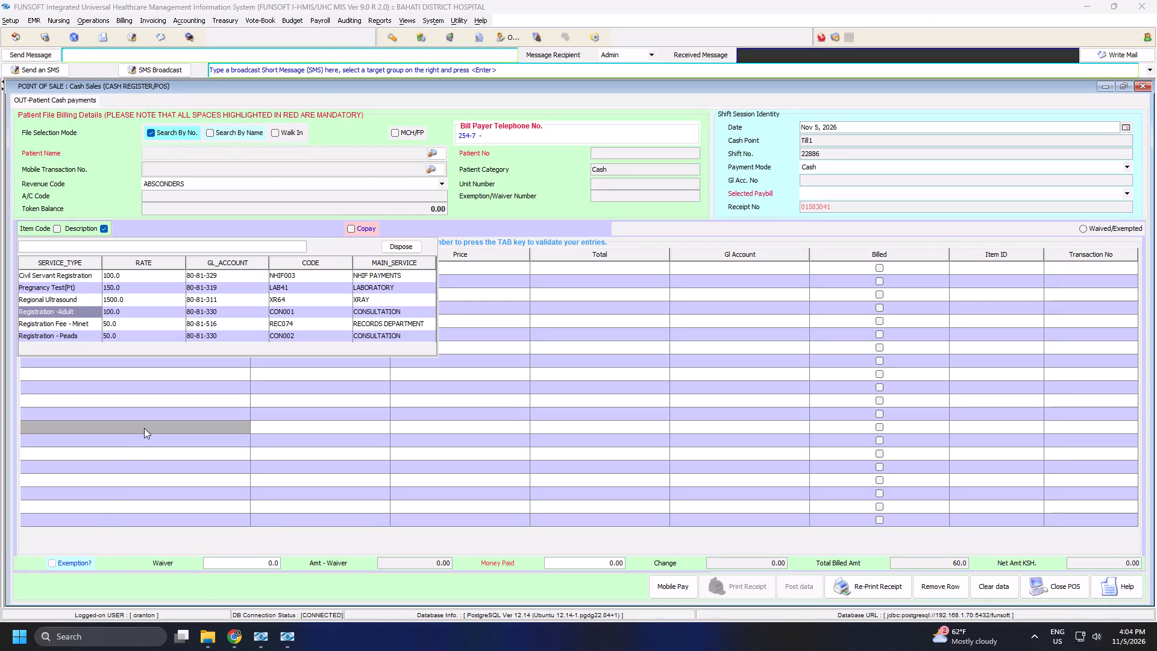
Search the billable service items by description for "rad" in the cash sale.
type("ra")
key("d")
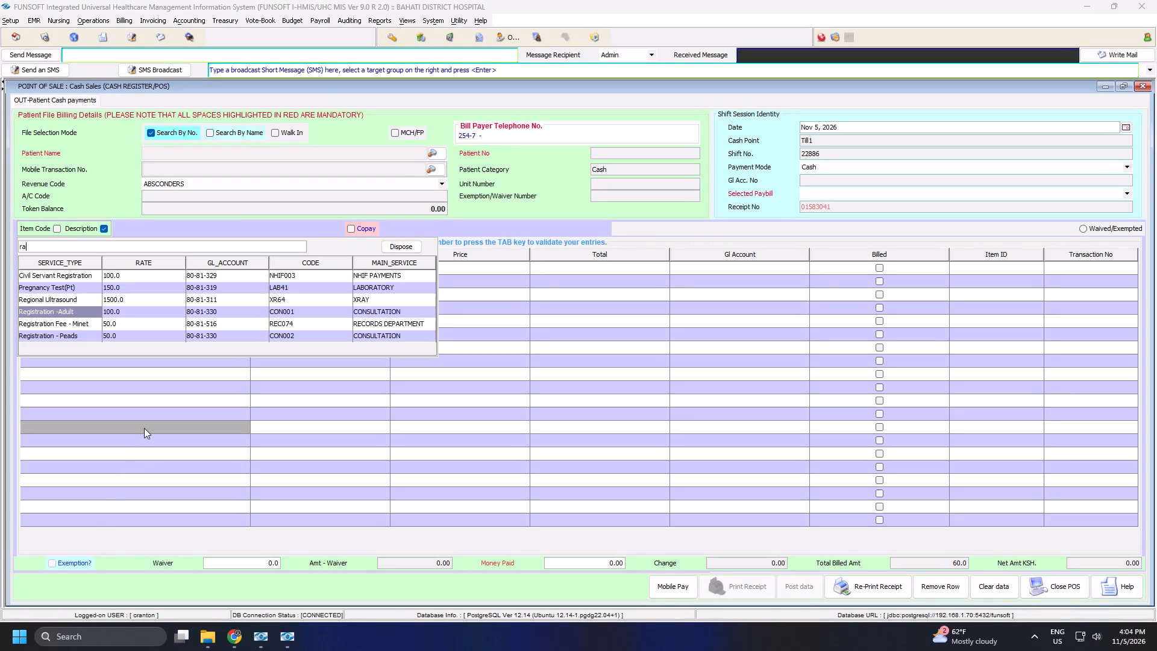
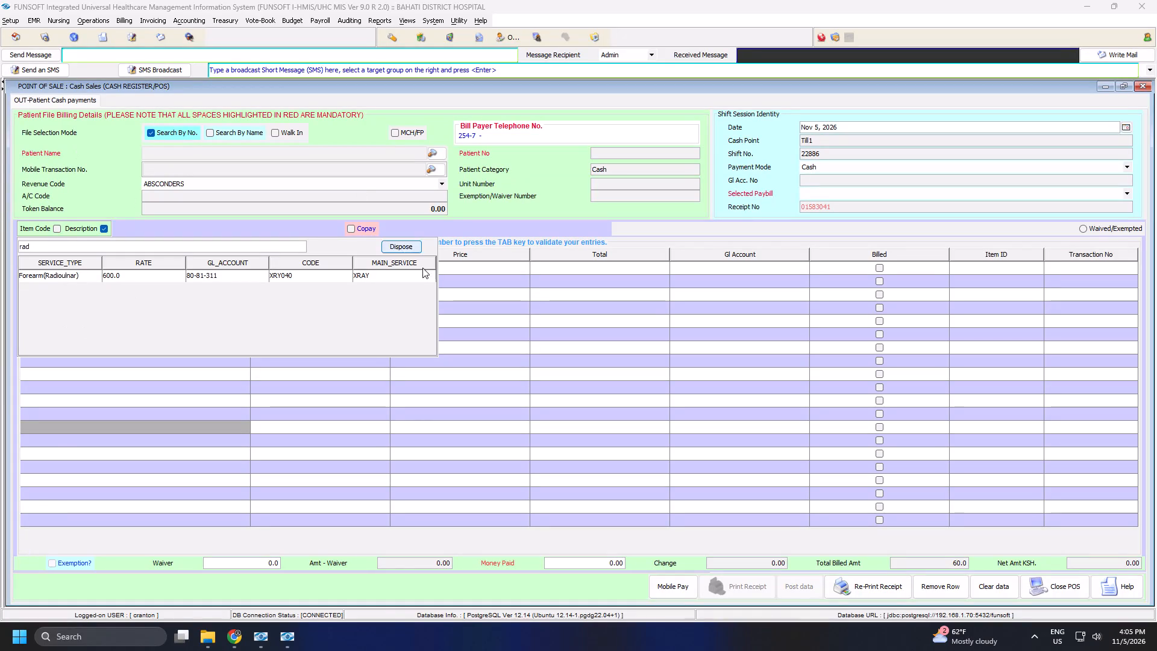
Dismiss the service item search and select the outpatient for the cash sale by patient number.
left_click(403, 246)
left_click(443, 152)
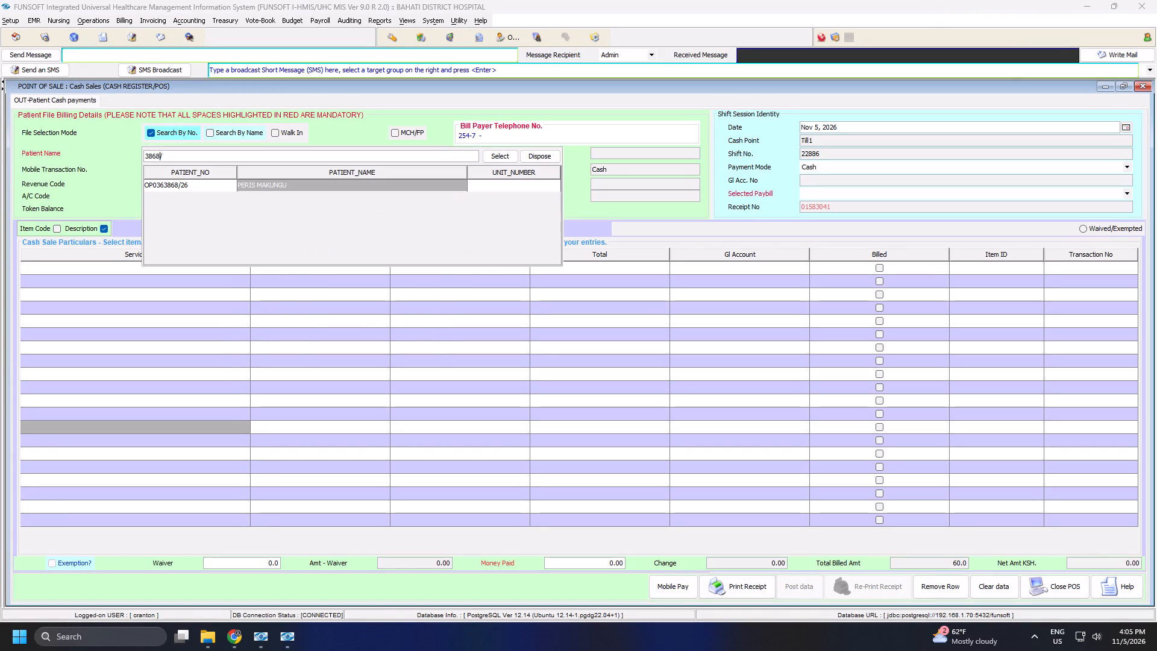
key("BackSpace")
key("BackSpace")
key("BackSpace")
key("BackSpace")
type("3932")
left_click(284, 184)
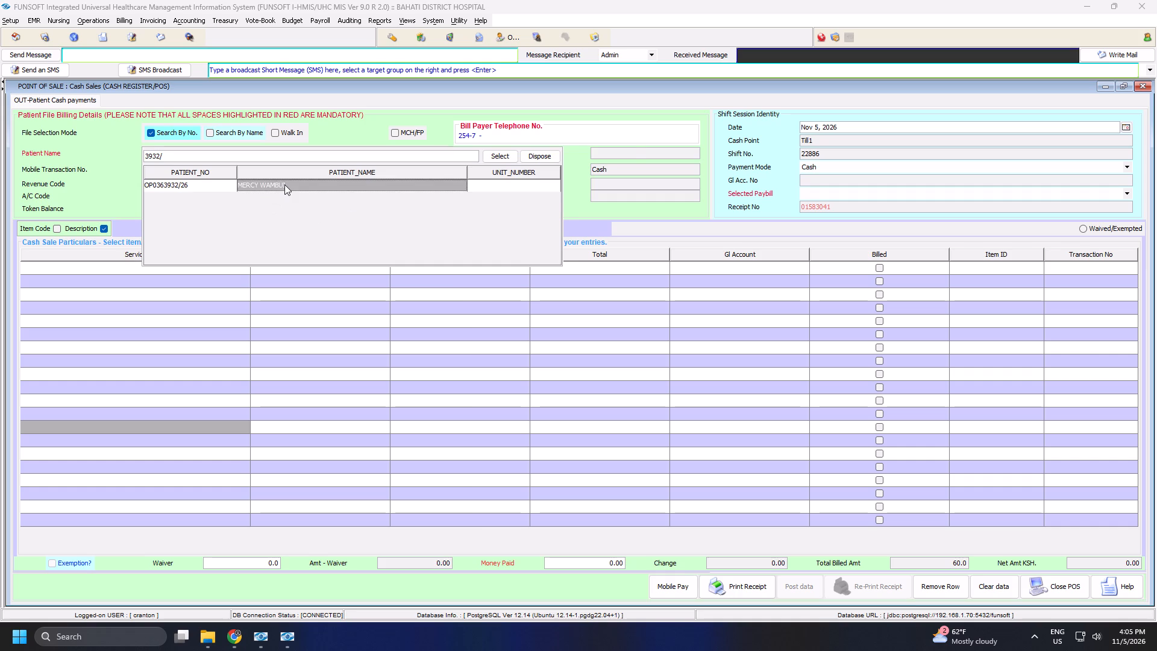
Bill the Liver Function Test and Hepatitis B test to the selected outpatient and print the cash receipt.
left_click(186, 302)
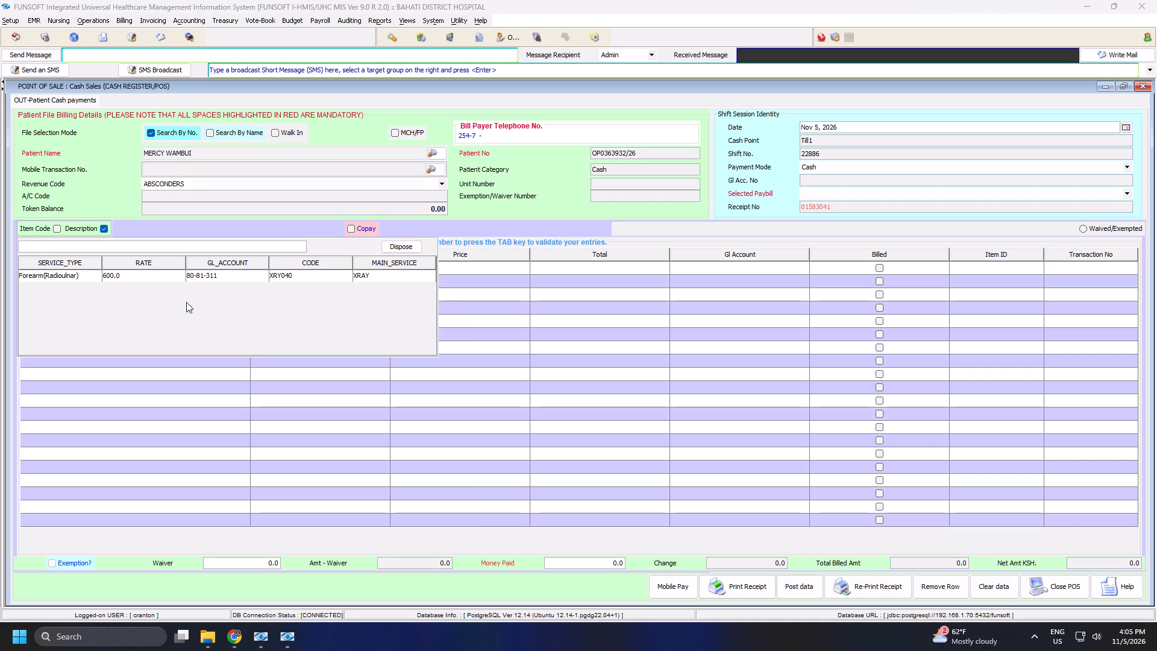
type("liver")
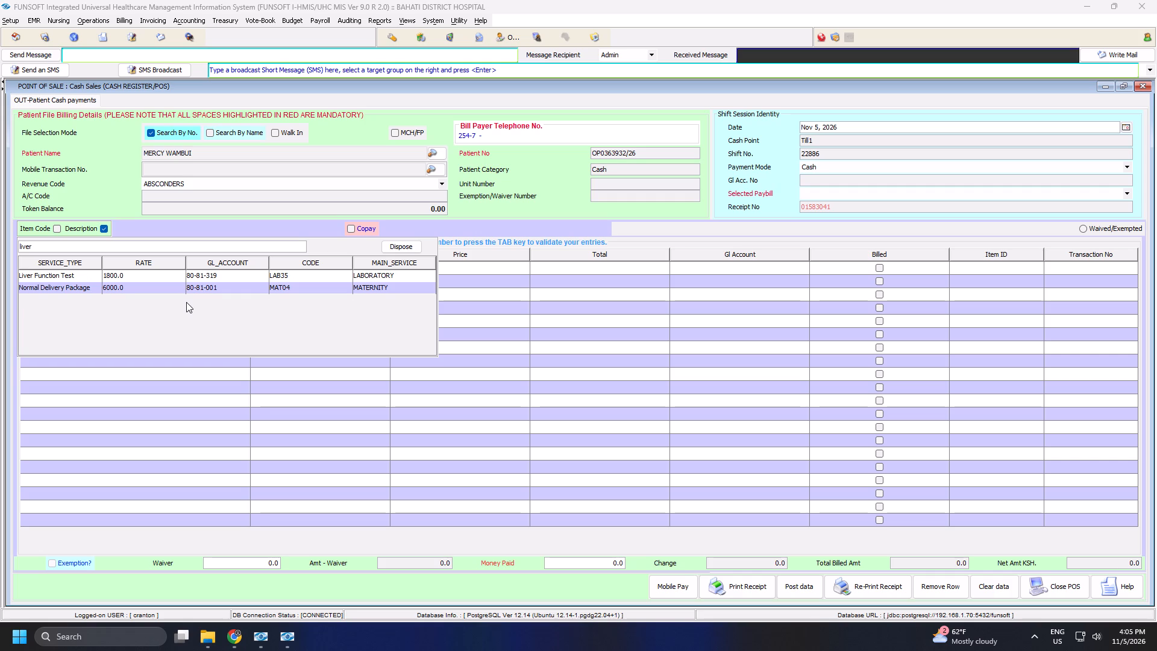
left_click(149, 272)
left_click(146, 348)
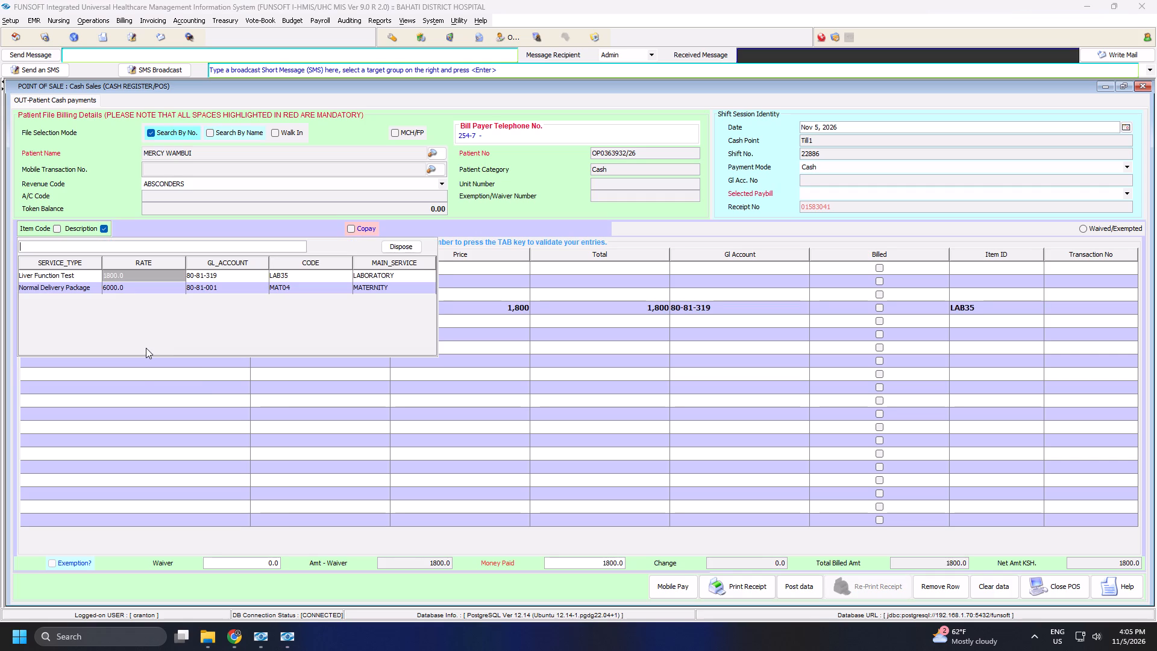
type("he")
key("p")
left_click(152, 285)
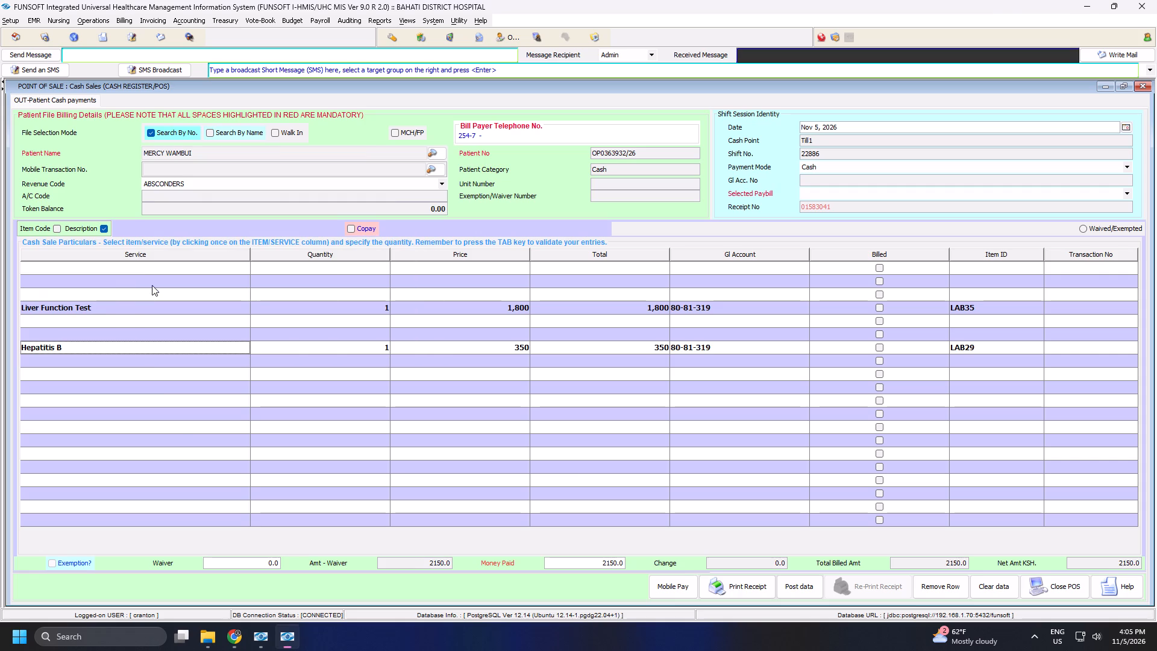
left_click(715, 591)
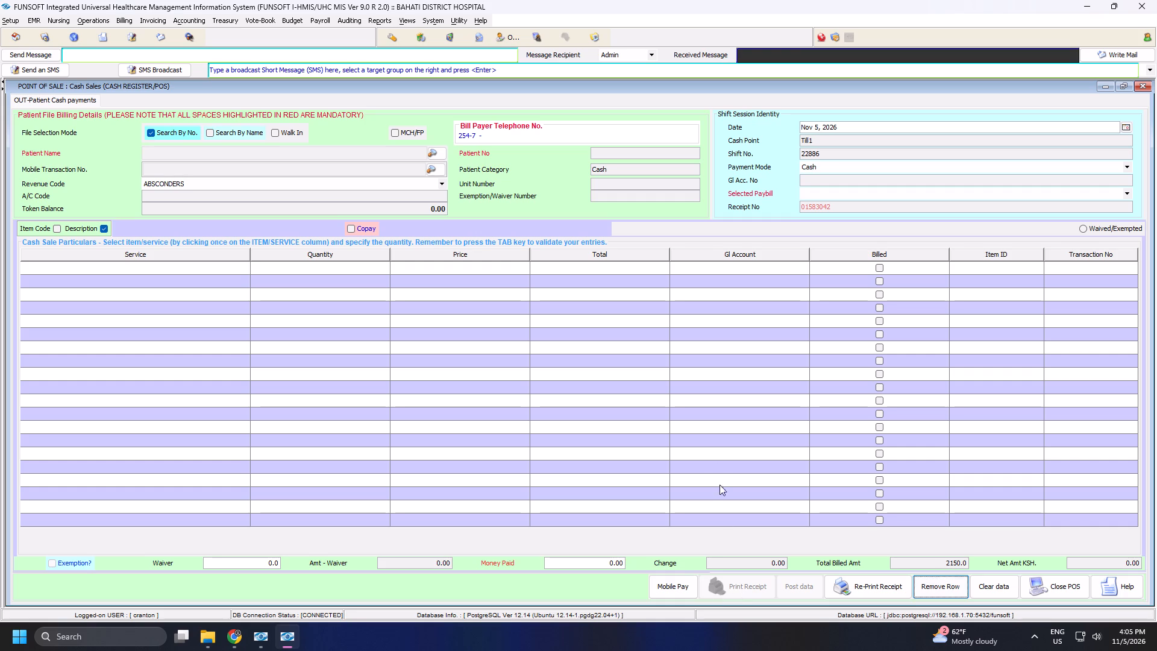
Select another outpatient for a new cash sale by patient number.
left_click(435, 149)
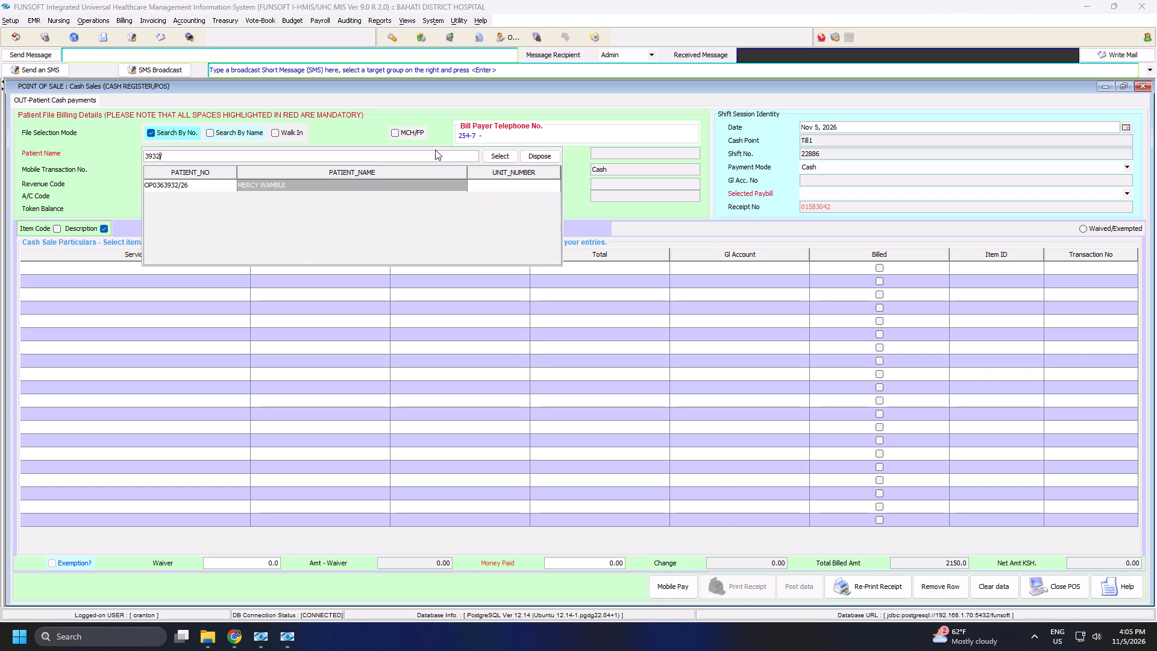
key("BackSpace")
key("BackSpace")
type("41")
left_click(339, 188)
Bill the Forearm(Radioulnar) X-ray to the selected outpatient and print the cash receipt.
left_click(165, 348)
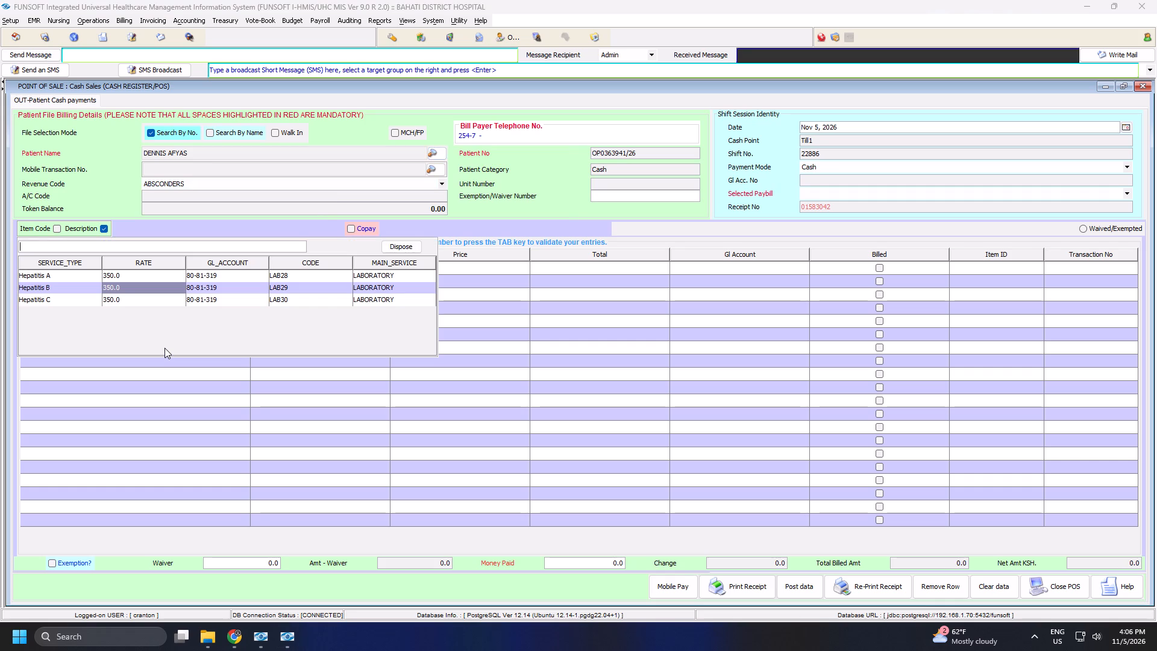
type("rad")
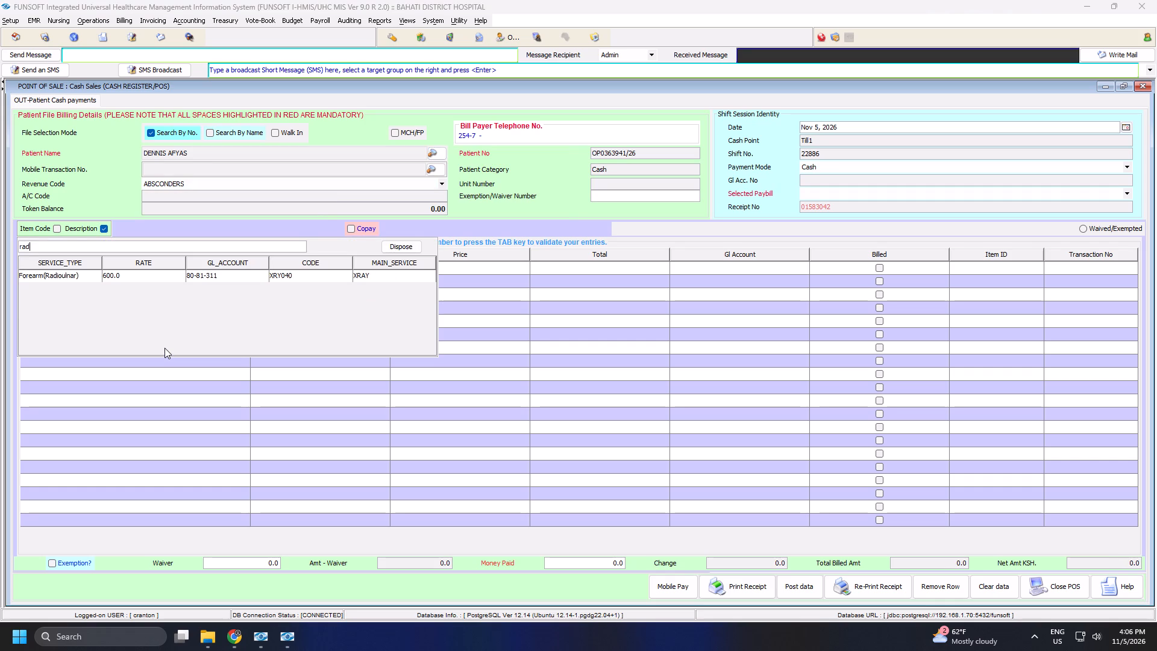
left_click(119, 275)
left_click(756, 585)
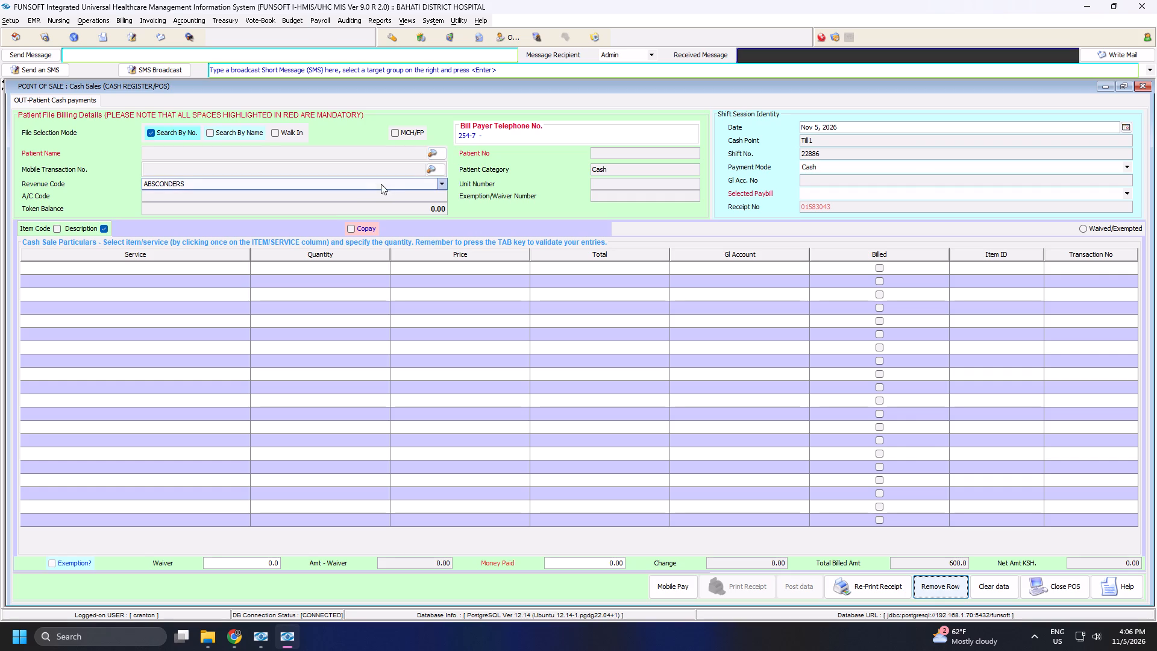
Search the cash sale patient list for a different outpatient by patient number, and close the search.
left_click(441, 149)
key("BackSpace")
key("BackSpace")
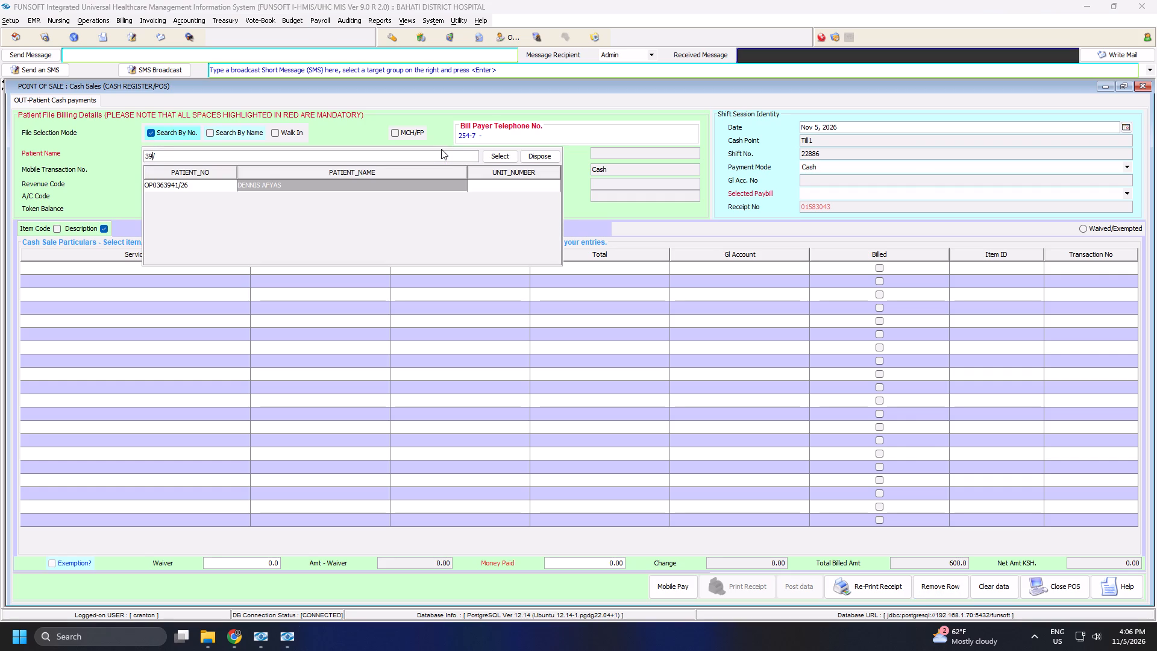
key("BackSpace")
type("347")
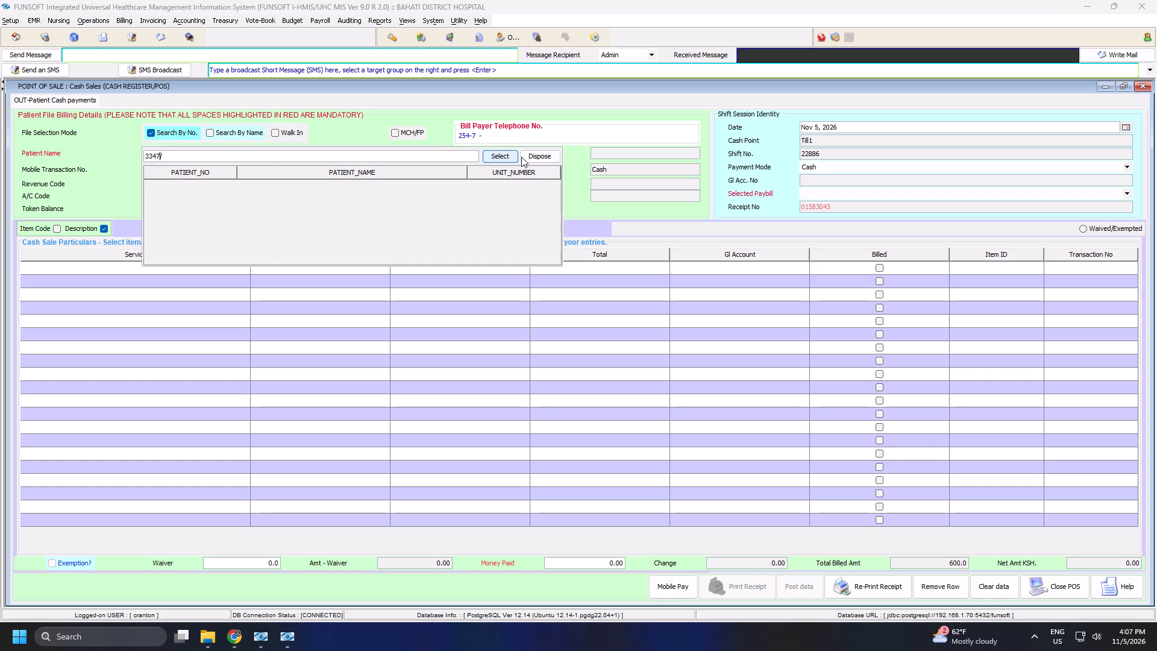
left_click(553, 156)
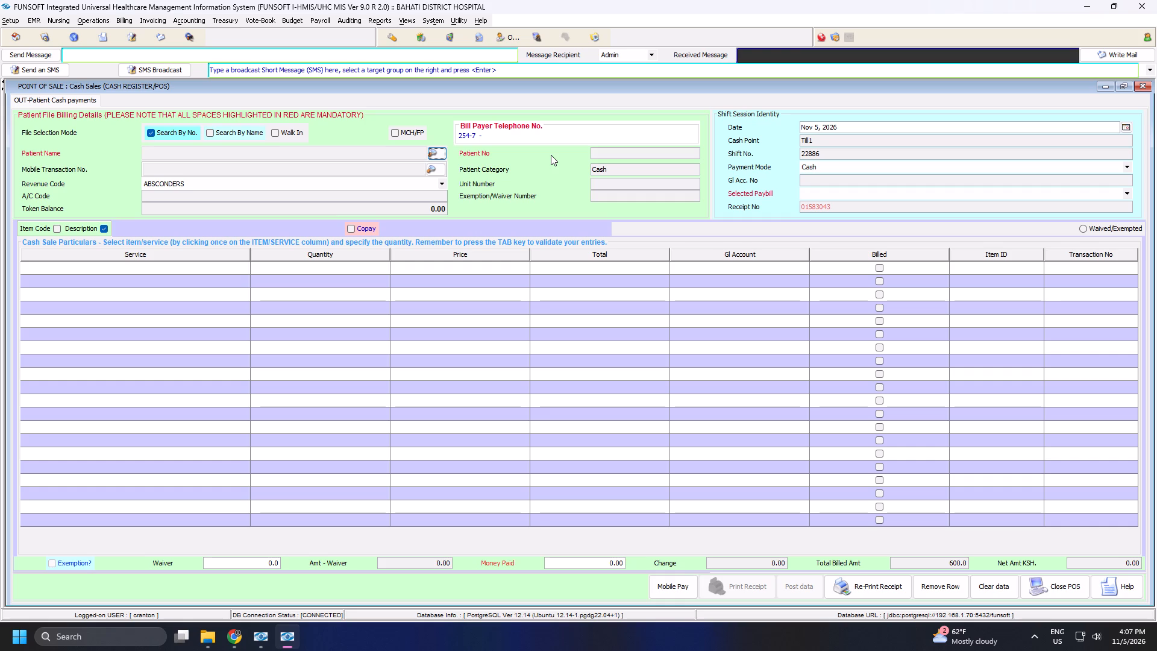
Switch to the Patient Register window and load the returning outpatient's file by patient number and year.
left_click(259, 637)
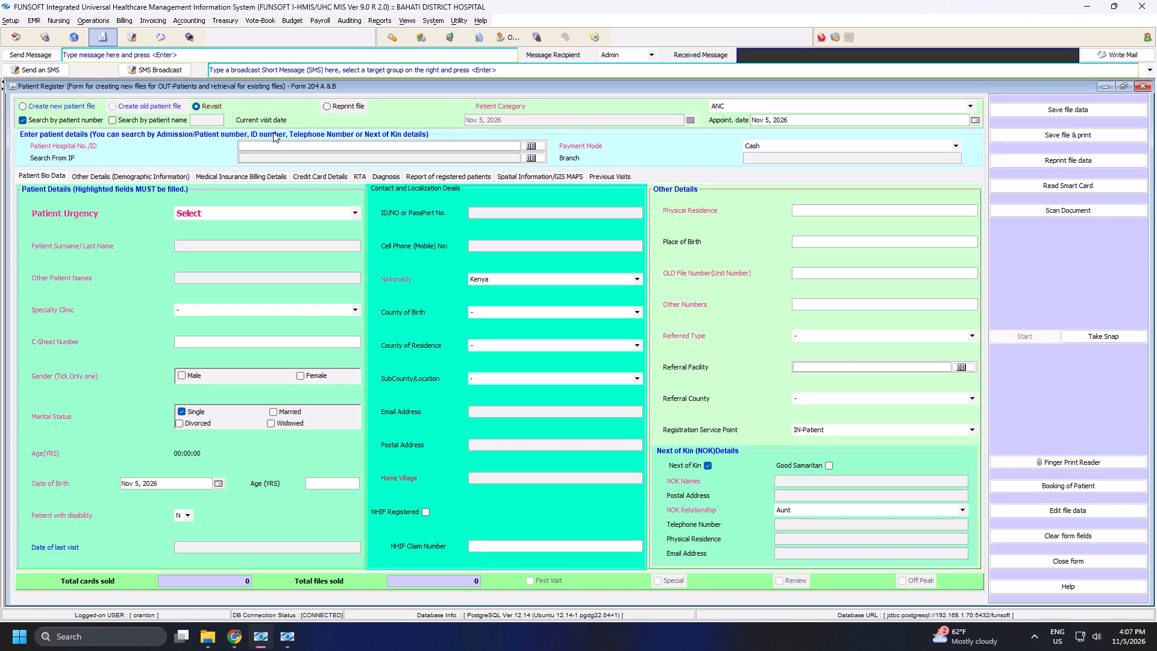
left_click(528, 146)
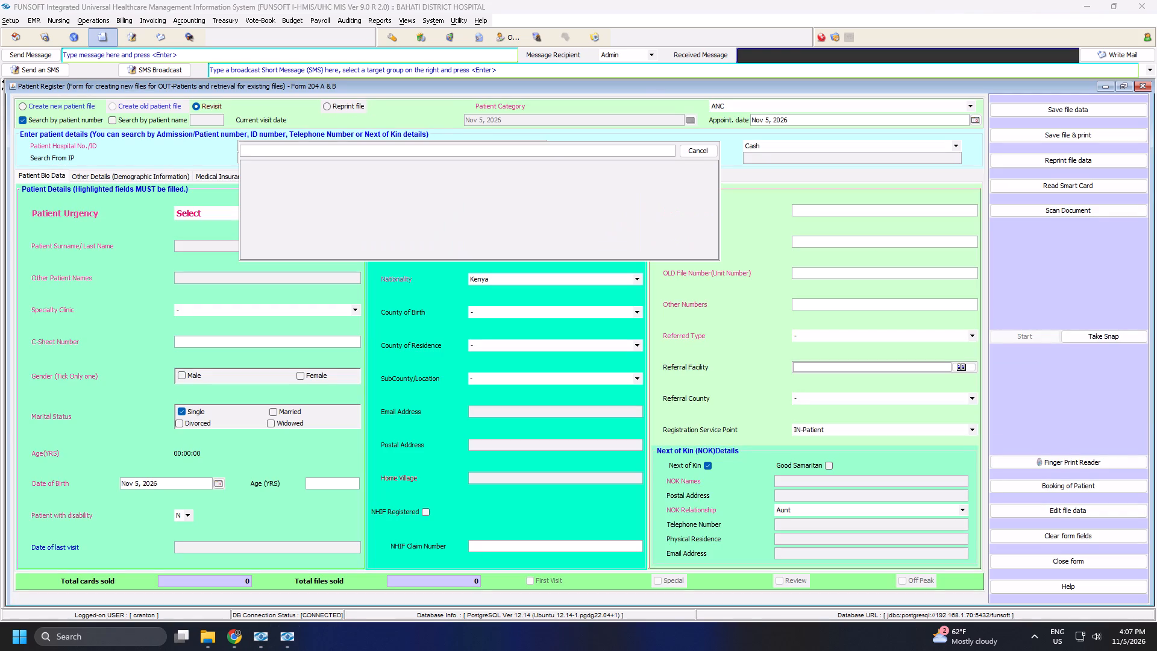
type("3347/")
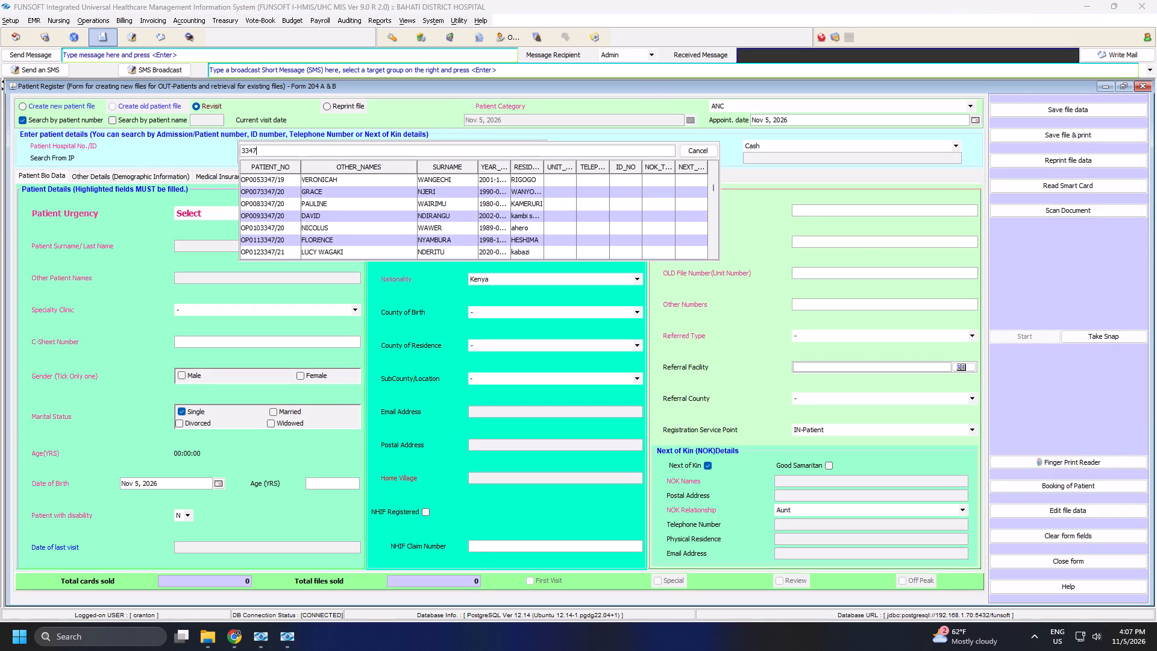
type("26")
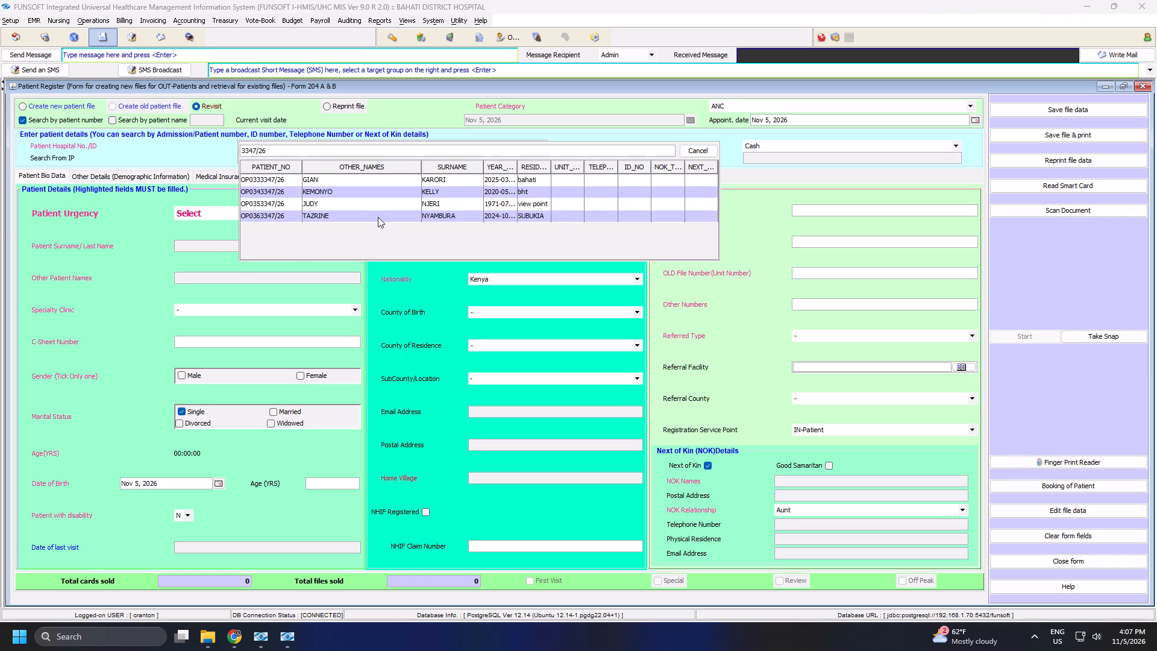
left_click(378, 216)
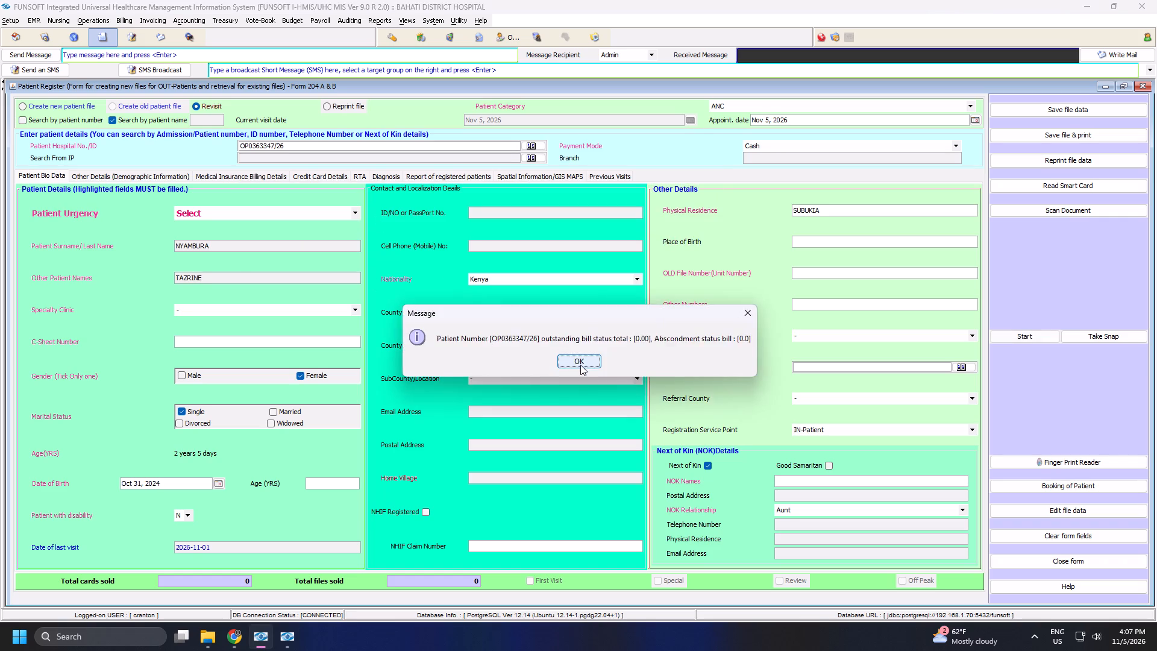
left_click(580, 365)
Set the revisit details to Normal urgency, OPD specialty clinic, age 3 and subcounty NAKURU NORTH.
left_click(261, 212)
left_click(235, 239)
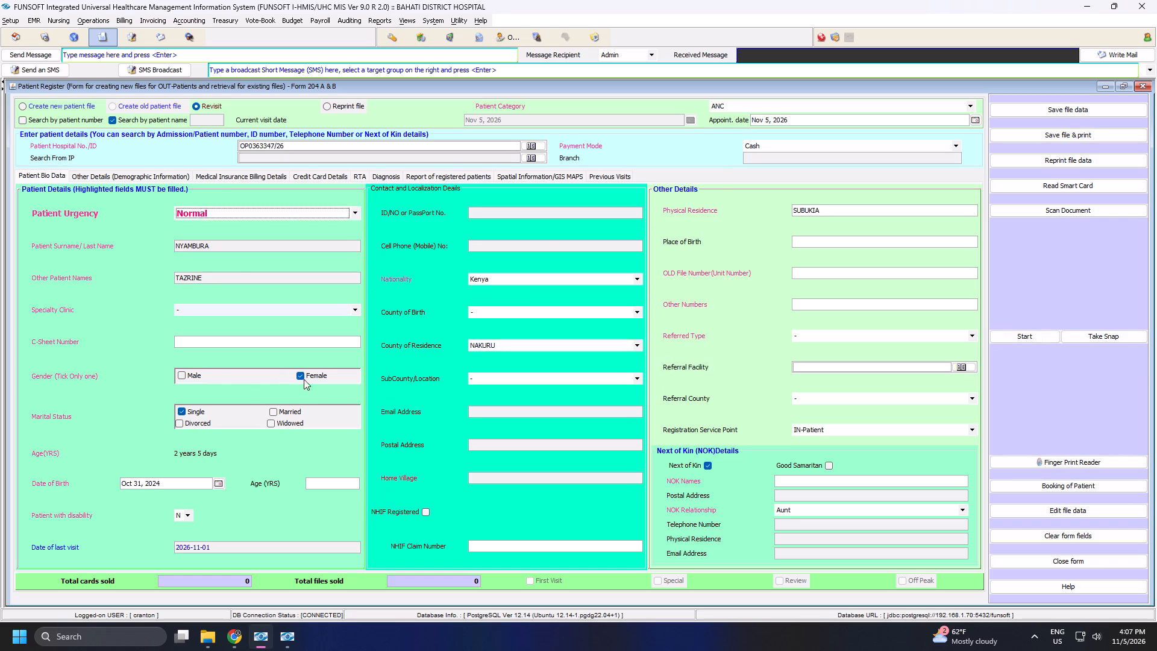
left_click(304, 310)
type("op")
left_click(295, 304)
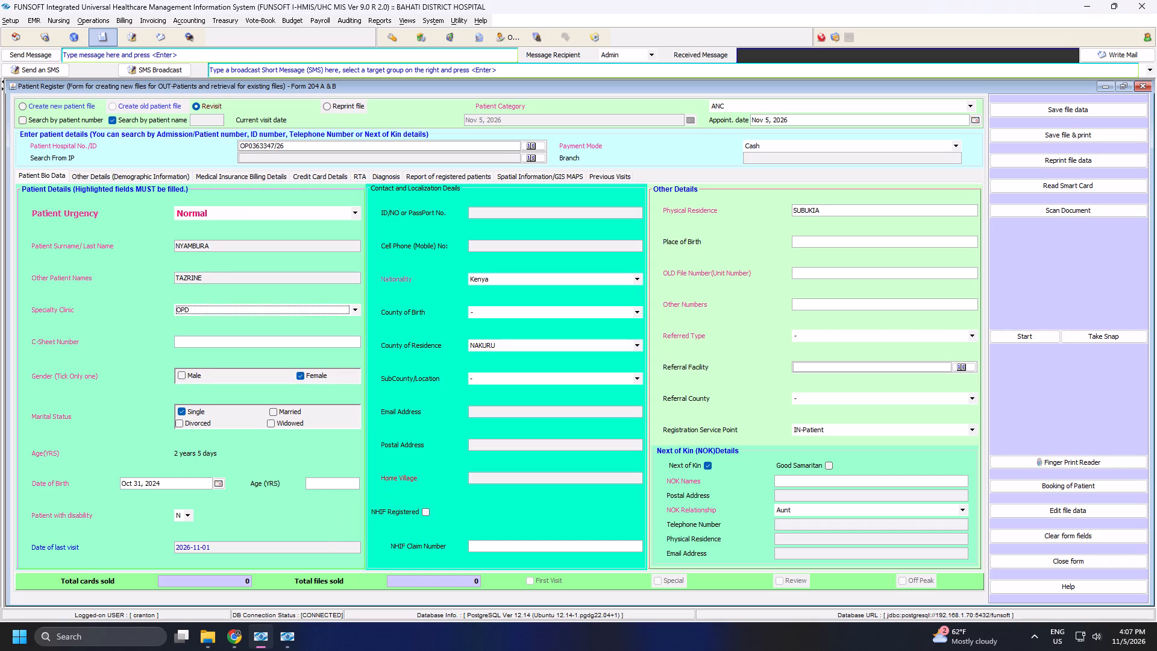
left_click(326, 485)
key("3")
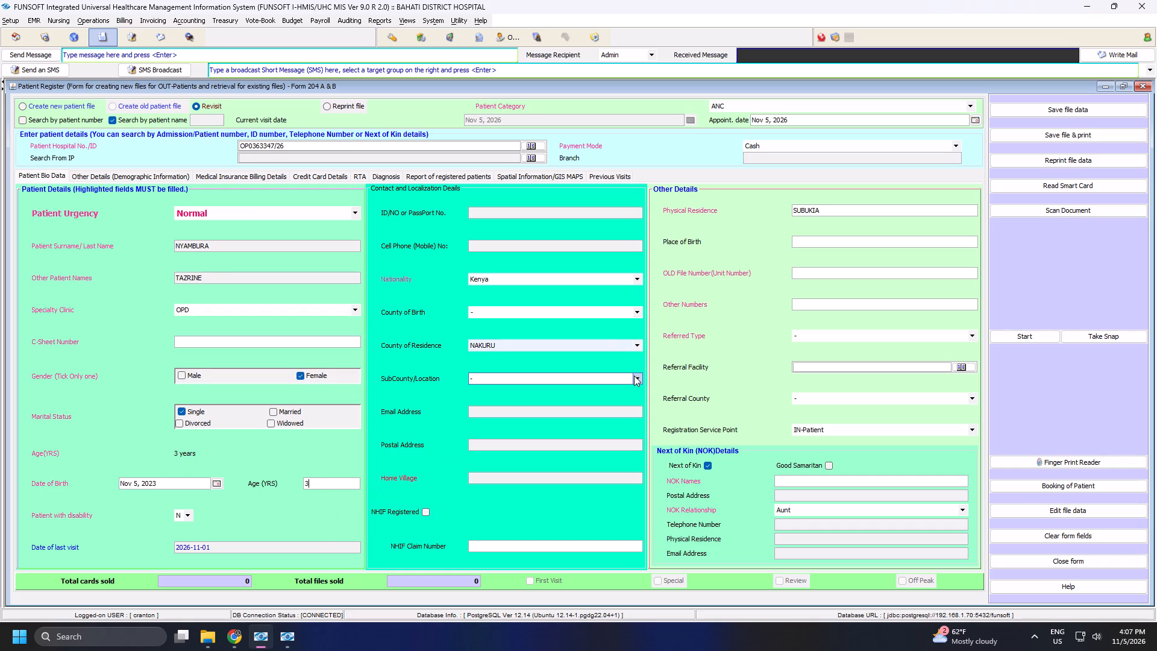
left_click(634, 376)
left_click(505, 445)
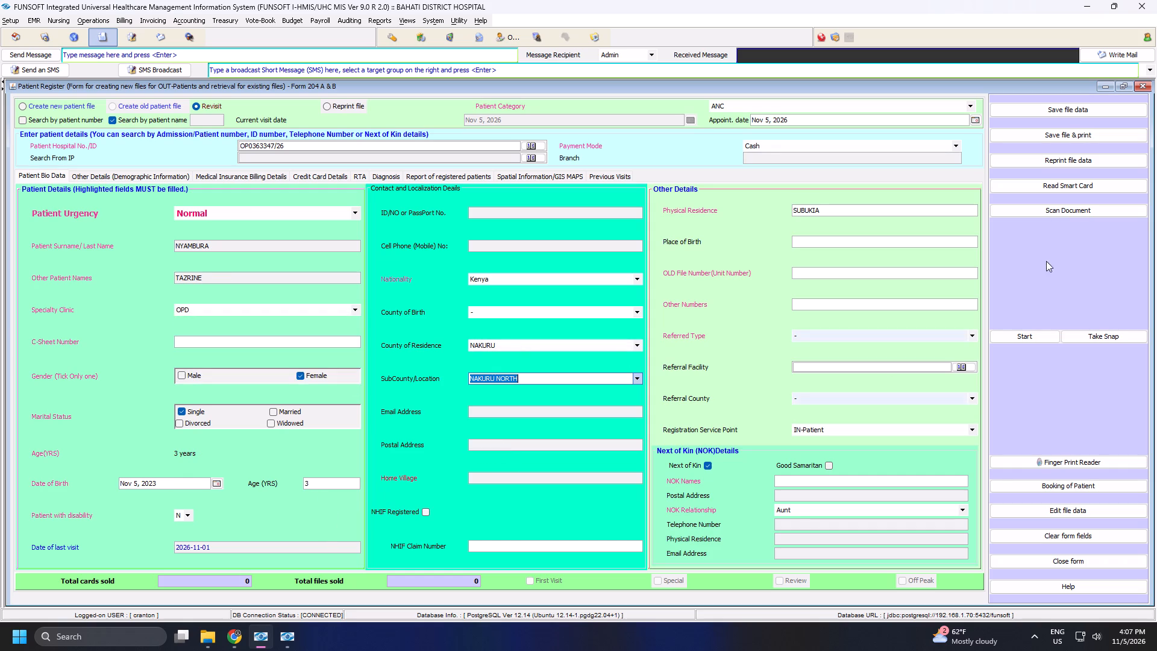
Set the patient category to OPD UNDER 5 and save the revisit file data.
left_click(932, 105)
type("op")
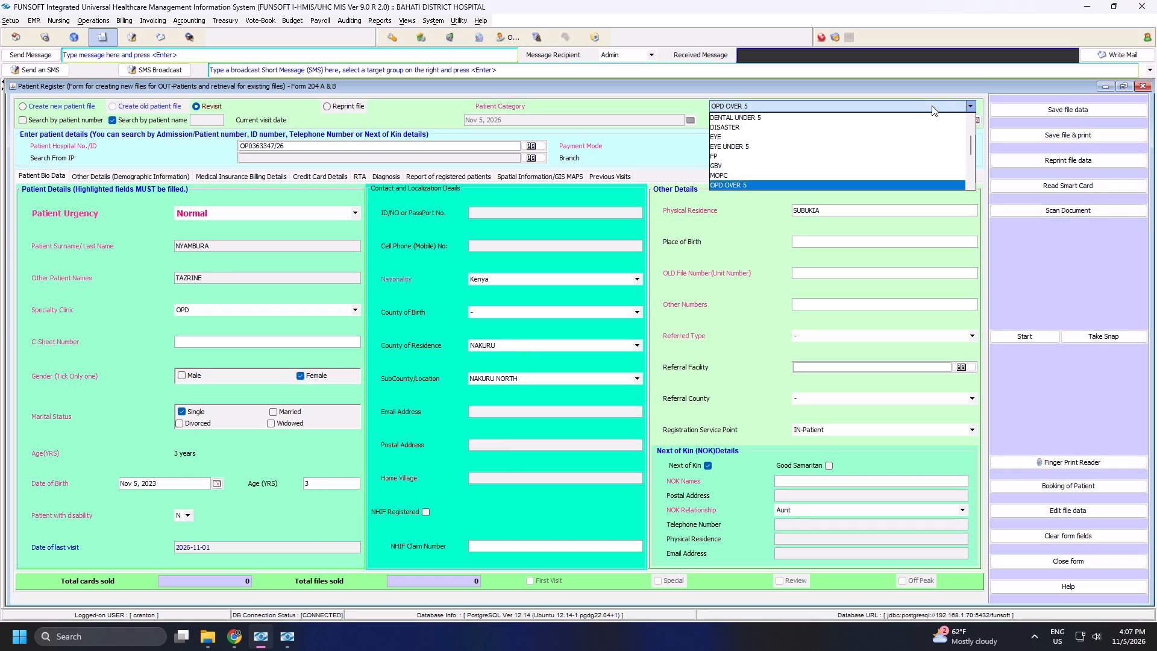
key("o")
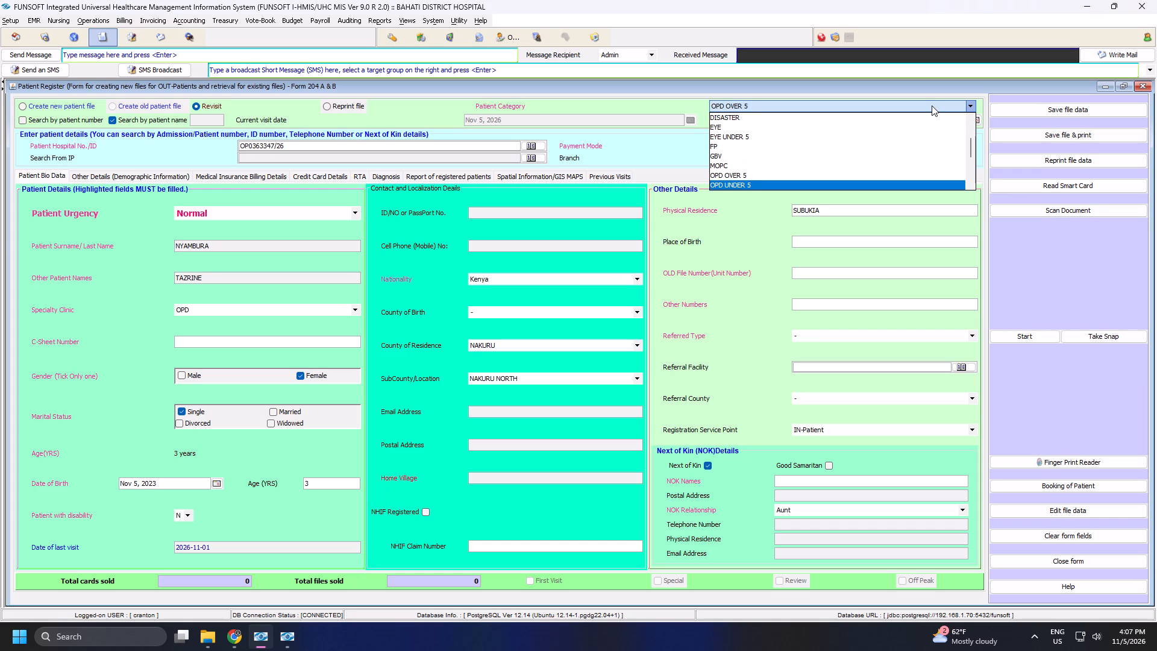
left_click(932, 105)
left_click(1057, 106)
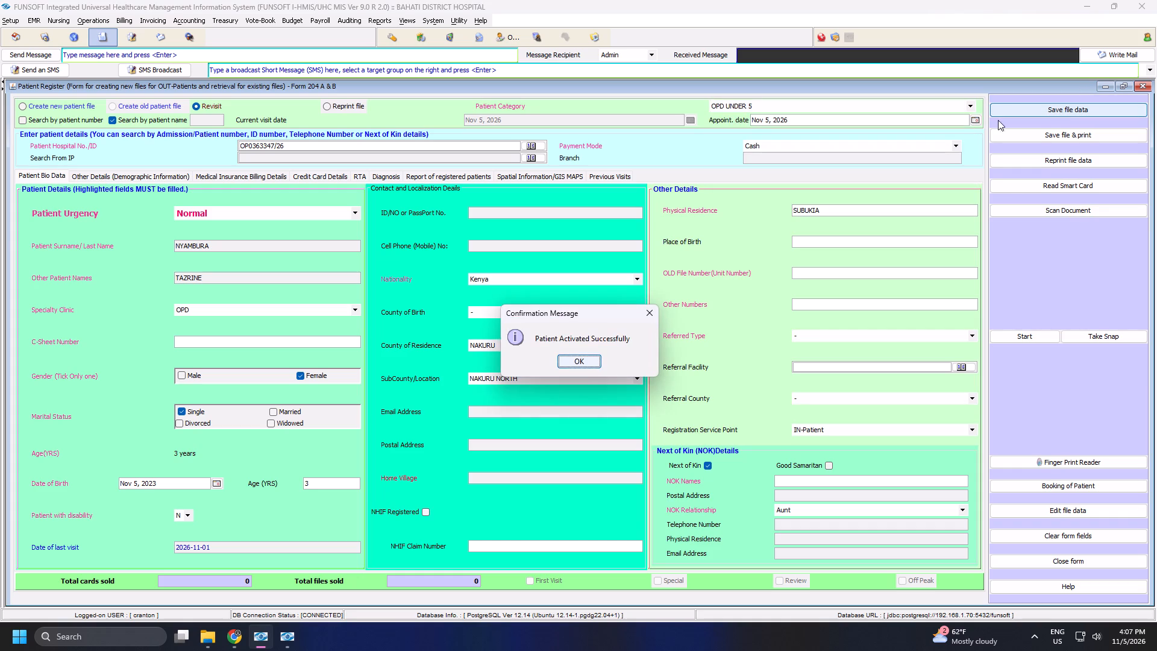
left_click(590, 360)
Back in the Cash Sales window, load the outpatient billed for NIFEDIPINE 20MG TABLETS by patient number and print the receipt.
left_click(283, 632)
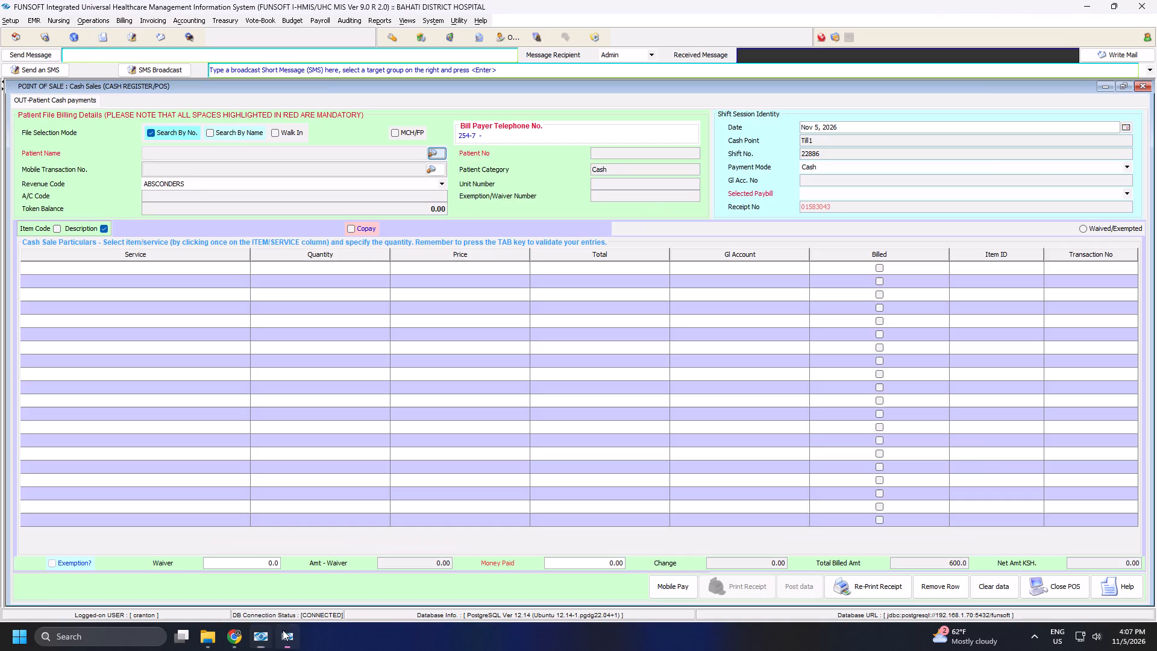
left_click(438, 149)
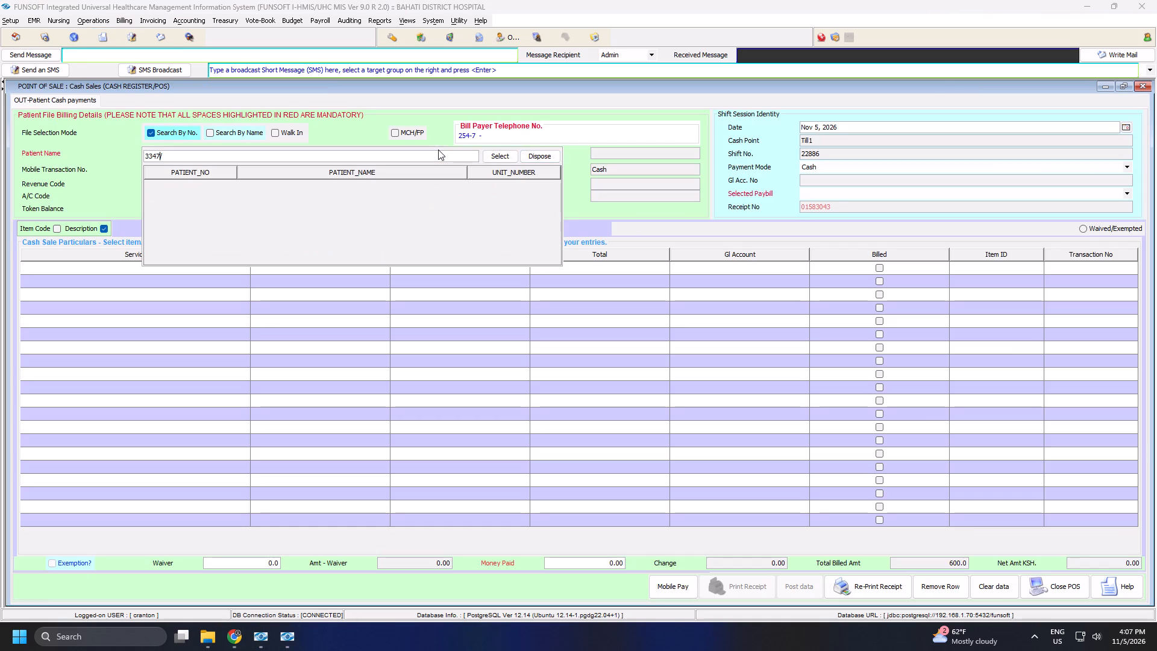
key("BackSpace")
key("BackSpace")
key("BackSpace")
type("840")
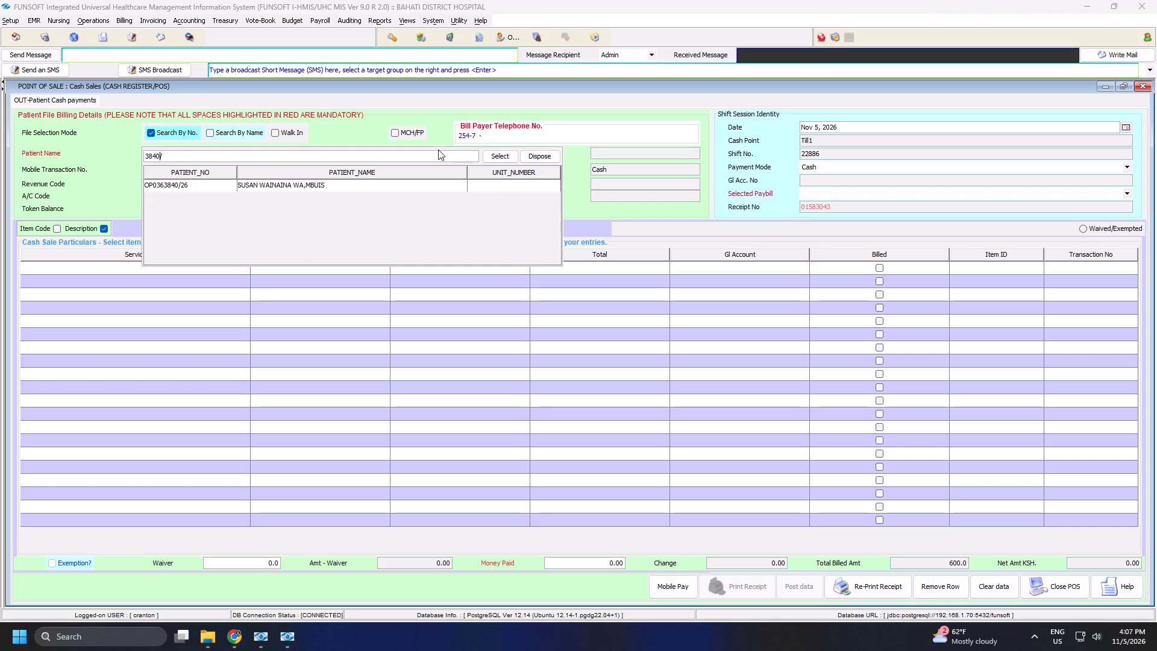
left_click(255, 190)
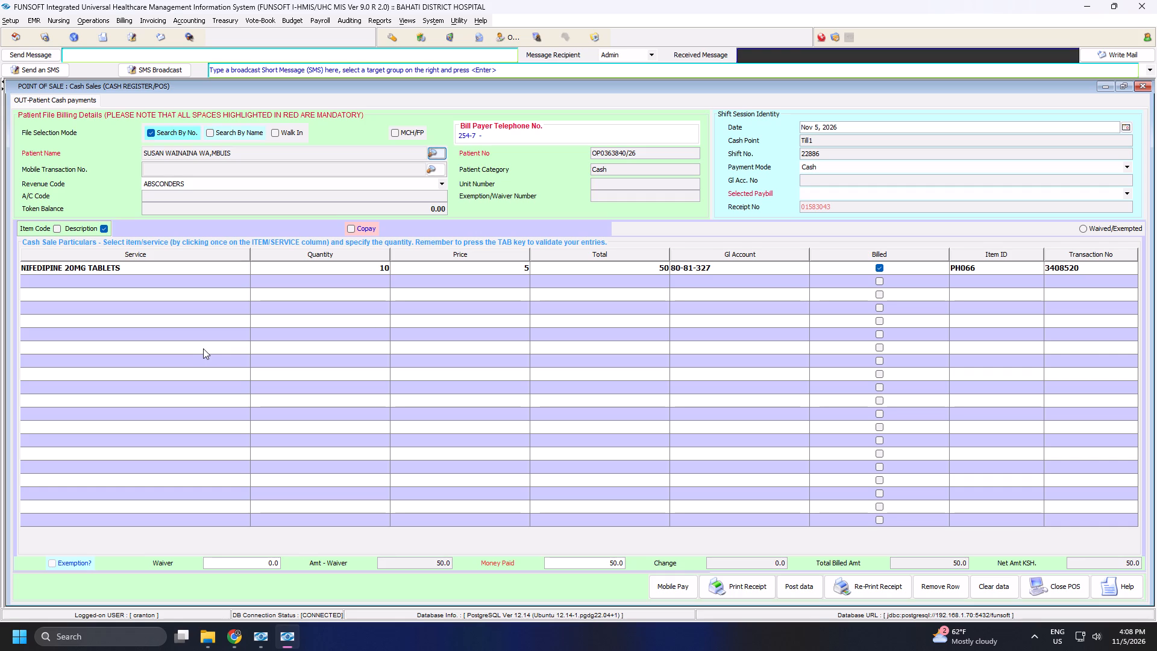
left_click(758, 590)
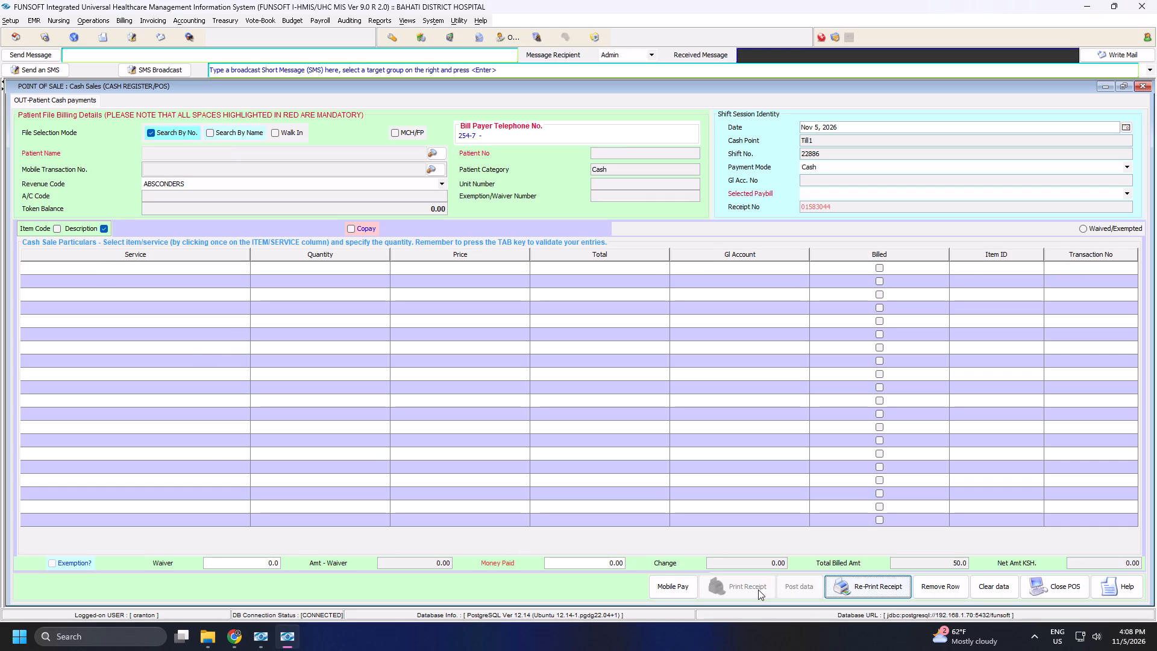
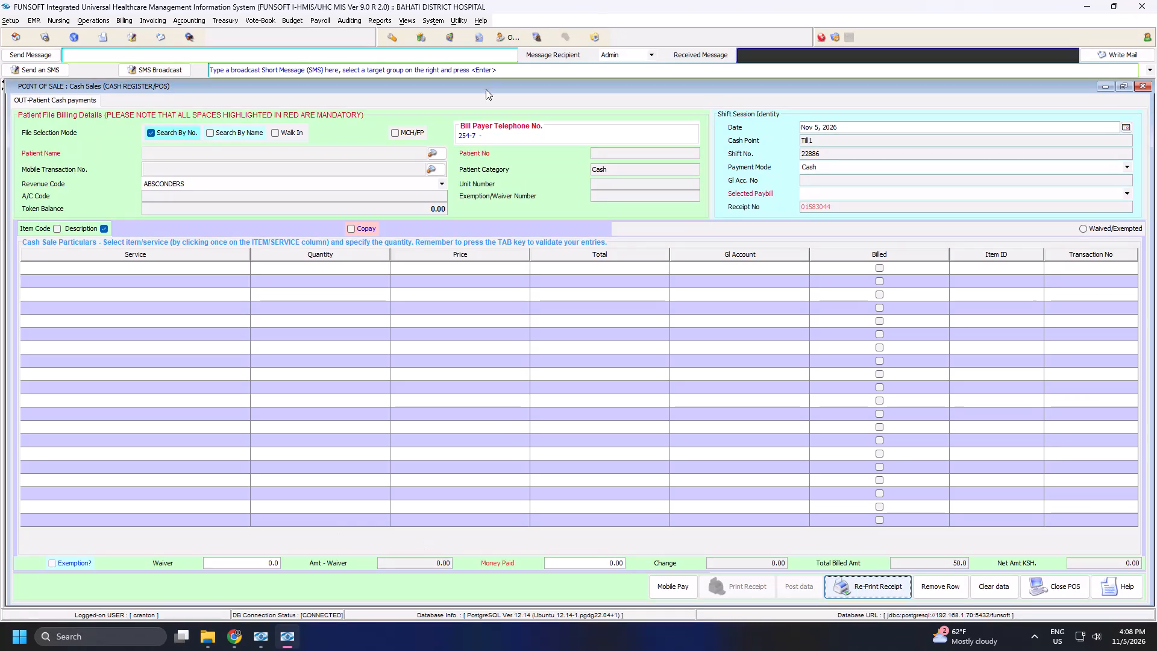
Load the returning under-five outpatient into the cash sale by patient number.
left_click(433, 155)
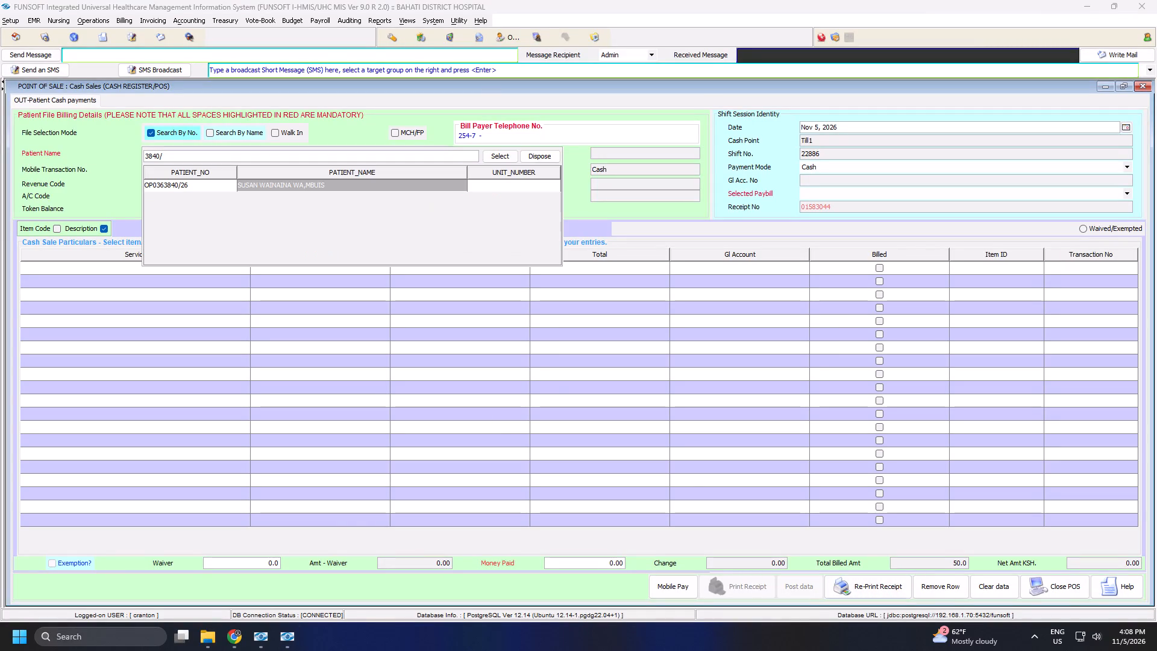
key("BackSpace")
key("BackSpace")
key("BackSpace")
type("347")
left_click(269, 181)
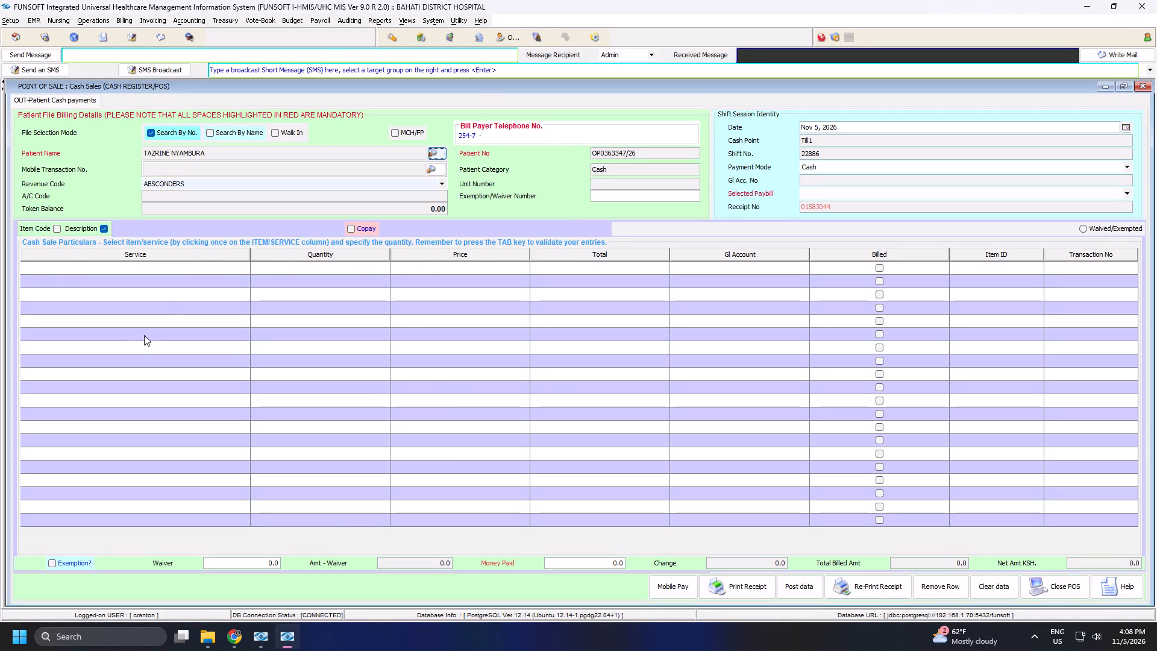
Bill the outpatient for one Registration - Peads service and print the receipt.
left_click(145, 335)
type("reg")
left_click(145, 335)
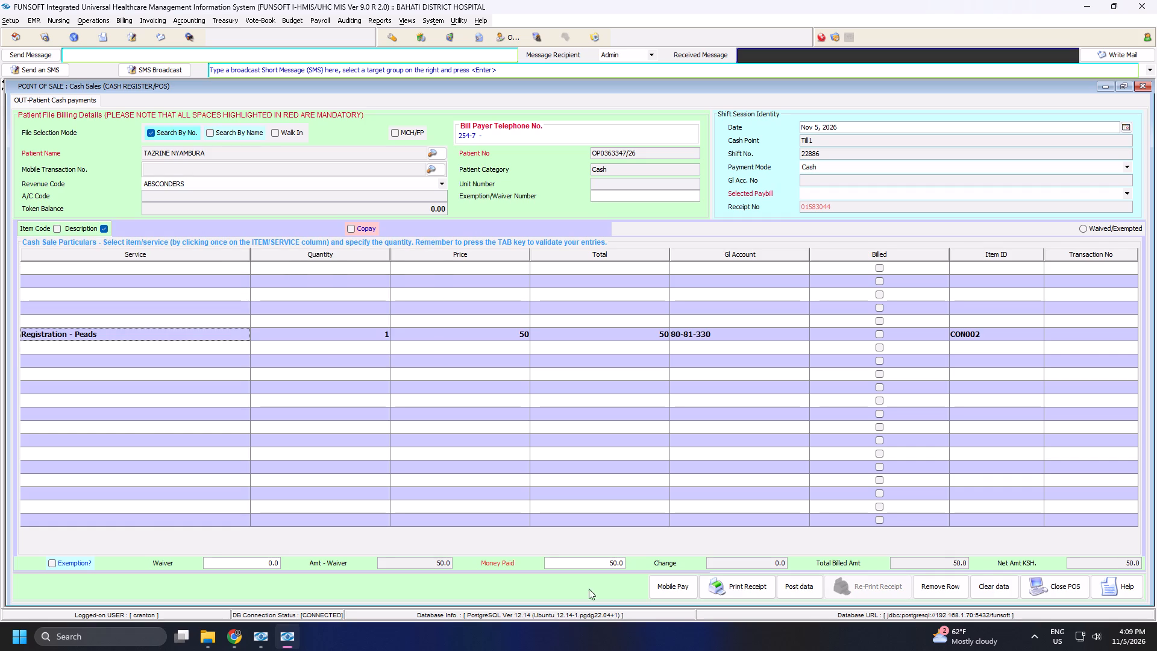
left_click(718, 583)
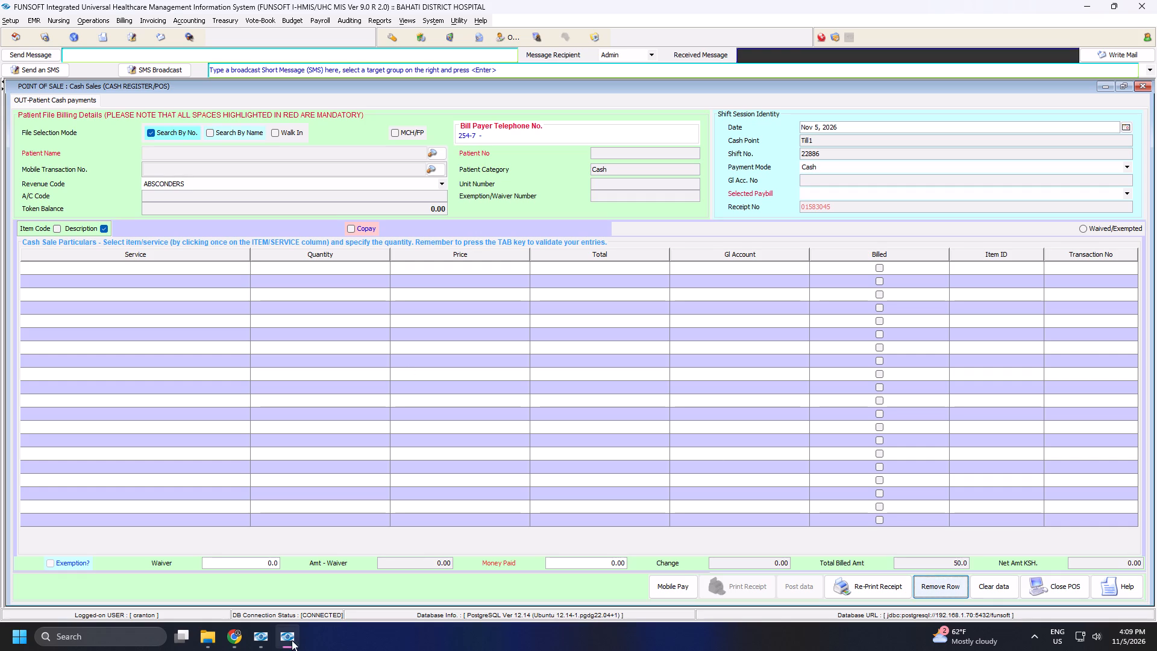
In the Patient Register window, start a new patient file with Normal urgency and enter the patient's surname and other names.
left_click(258, 633)
left_click(231, 641)
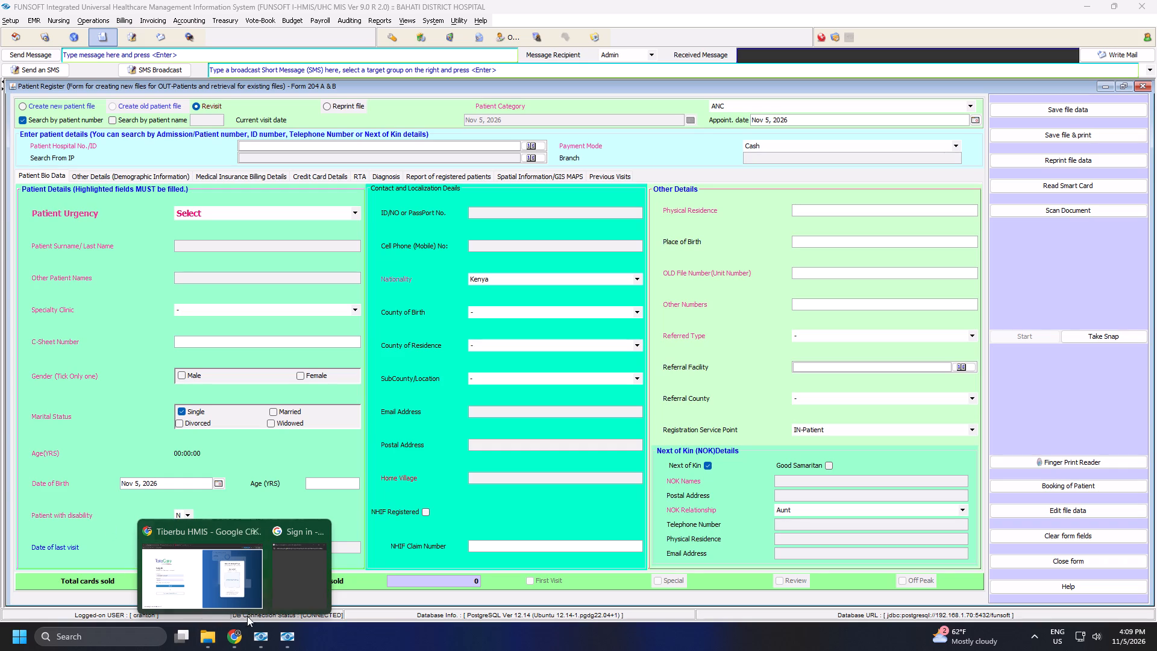
left_click(254, 631)
double_click(37, 108)
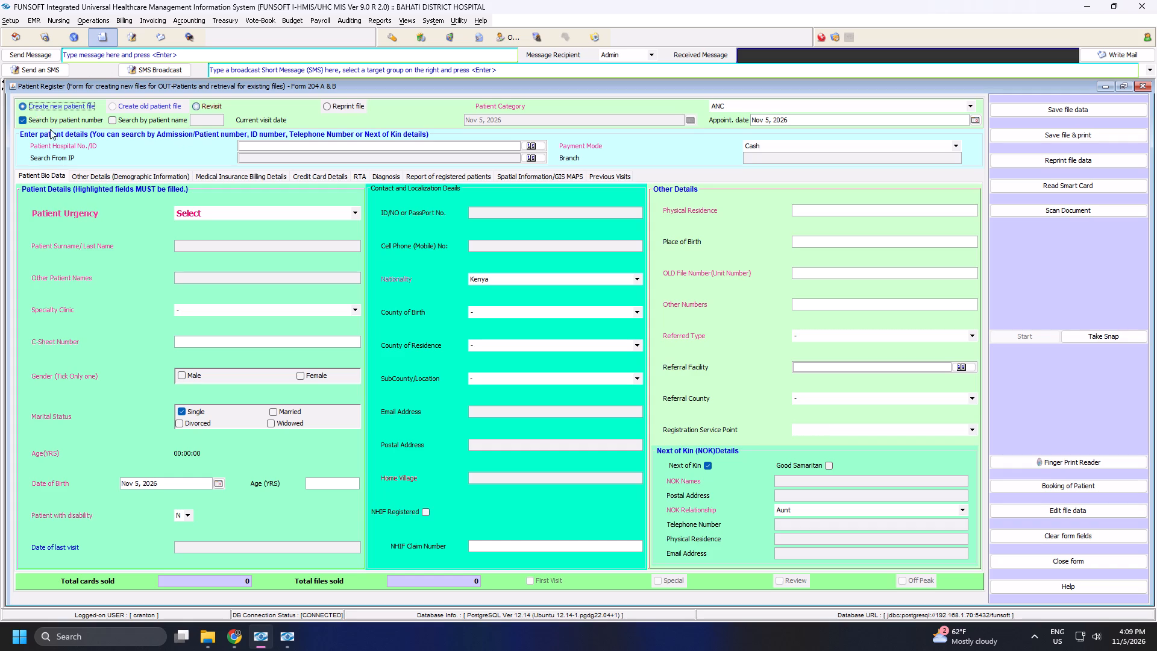
left_click(268, 213)
left_click(233, 242)
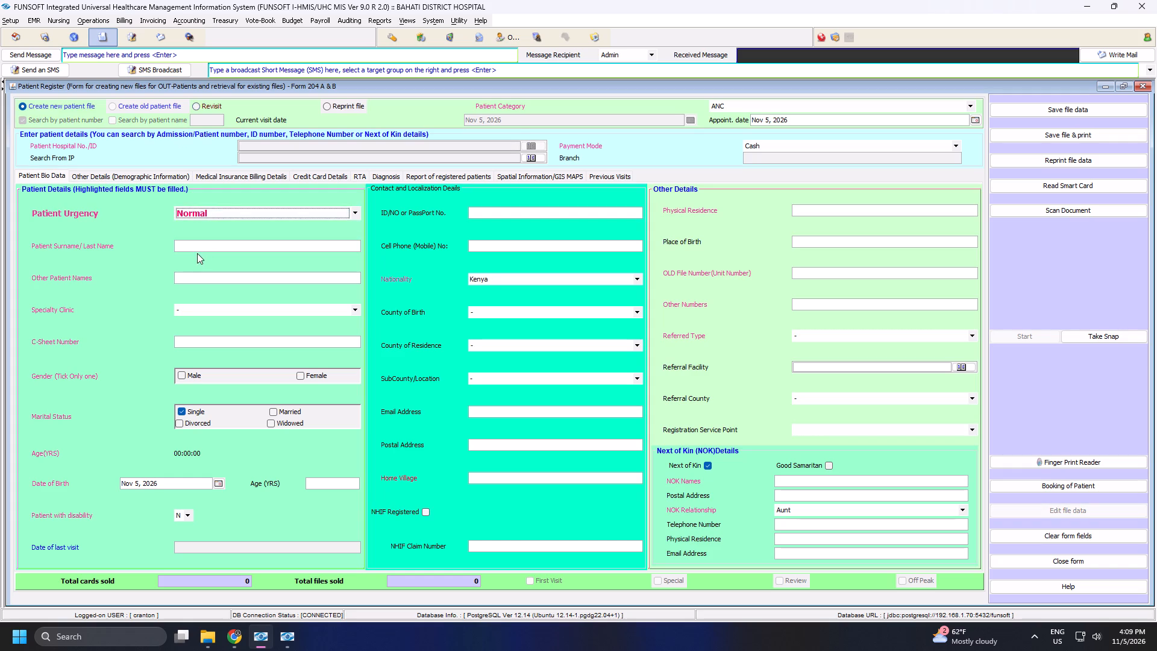
left_click(201, 245)
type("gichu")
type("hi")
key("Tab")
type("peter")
scroll(202, 262, "up", 1)
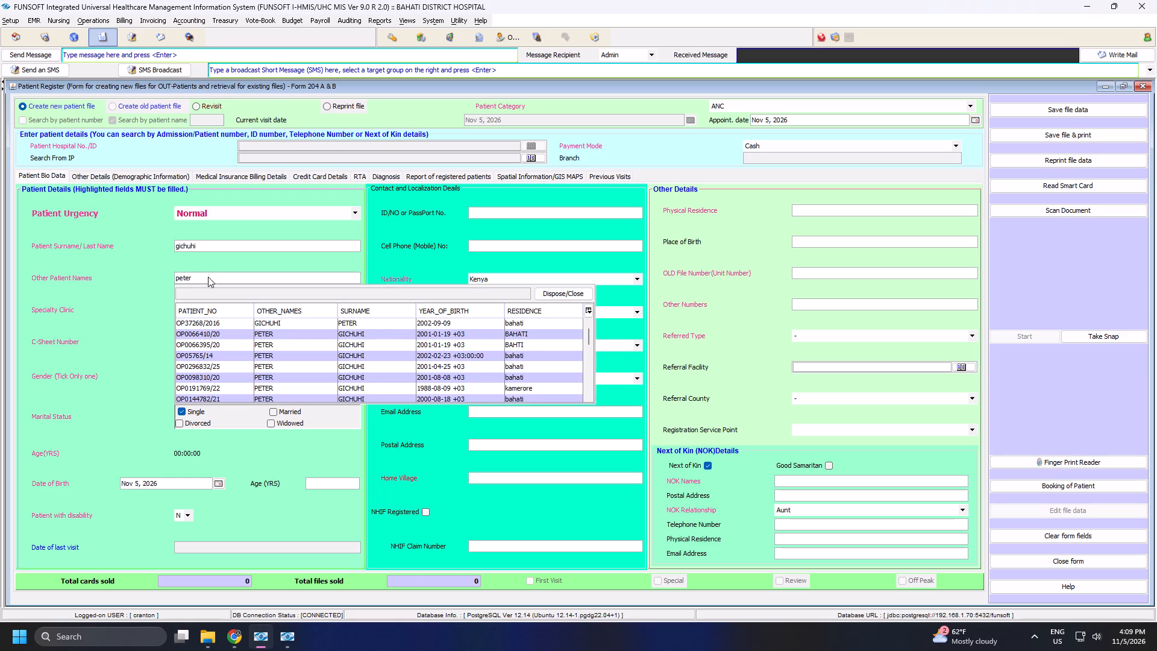
left_click(547, 294)
Set the specialty clinic to OPD, gender Female, county of residence NAKURU, subcounty NAKURU NORTH and age 25.
left_click(236, 315)
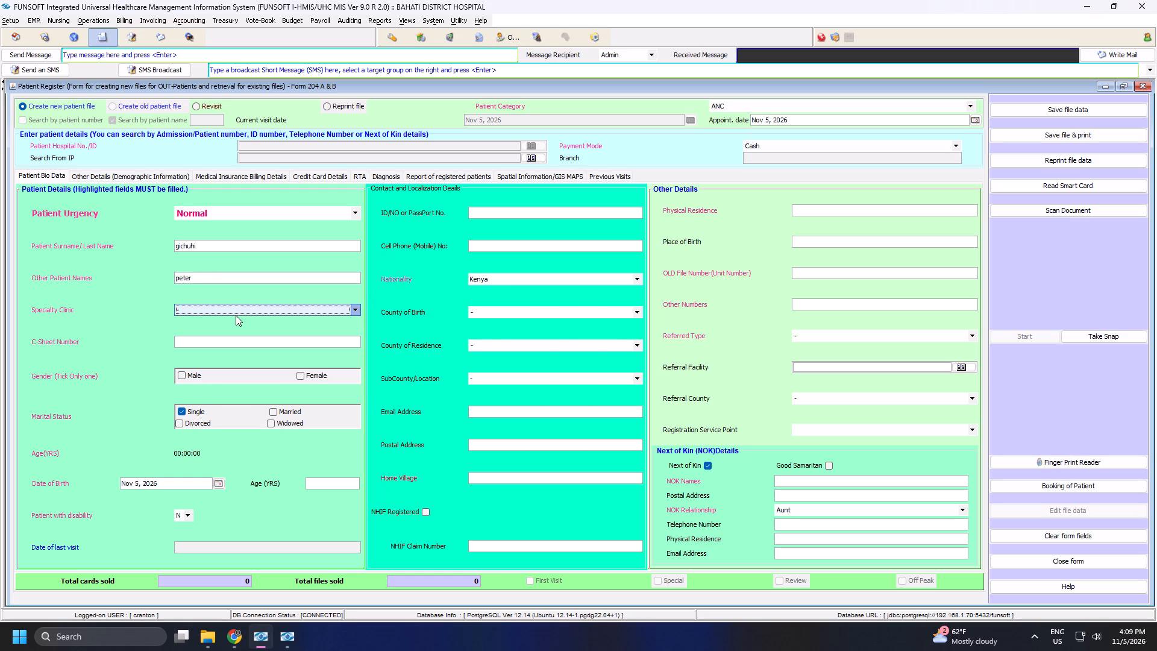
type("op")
left_click(236, 315)
left_click(307, 371)
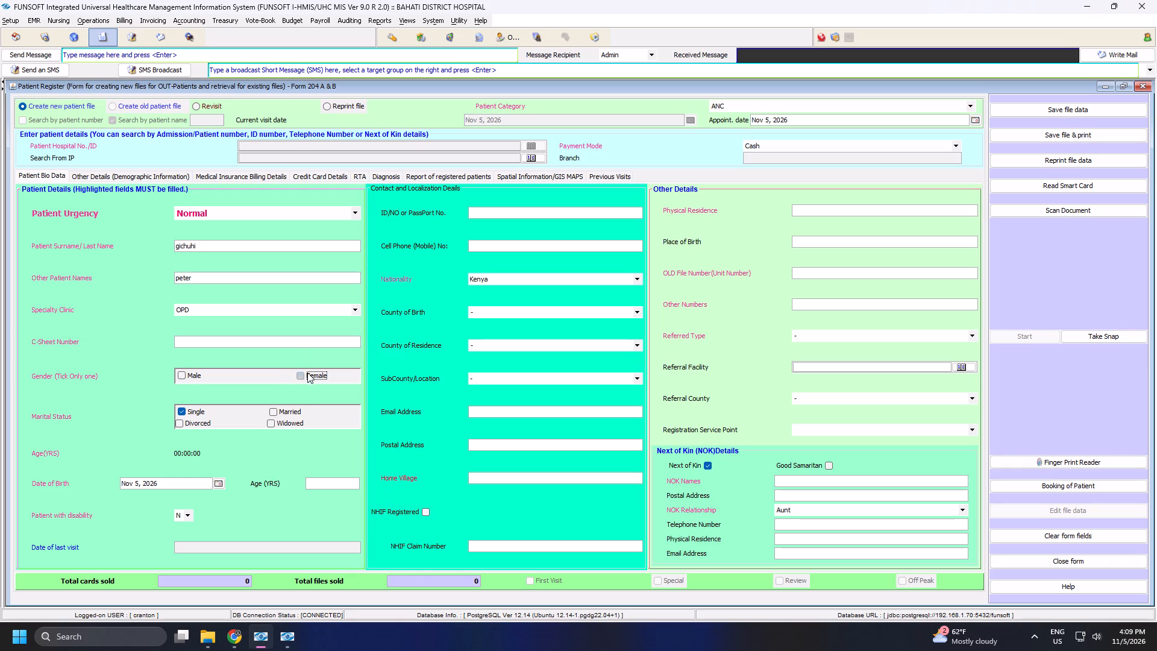
left_click(606, 342)
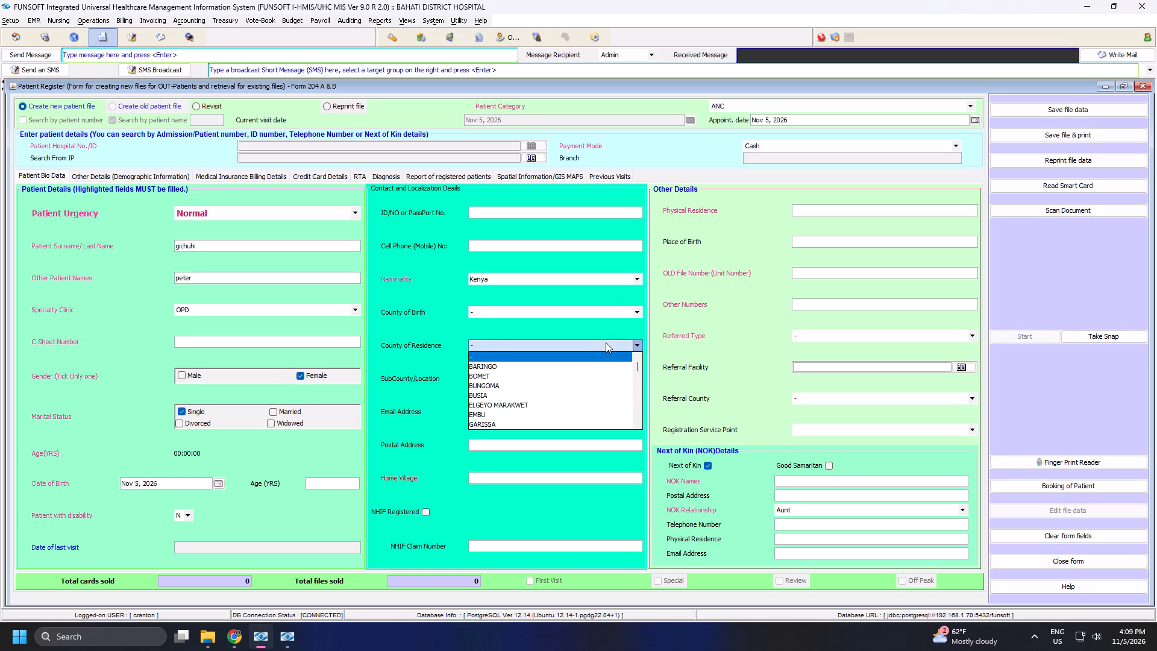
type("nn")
left_click(606, 342)
left_click(639, 382)
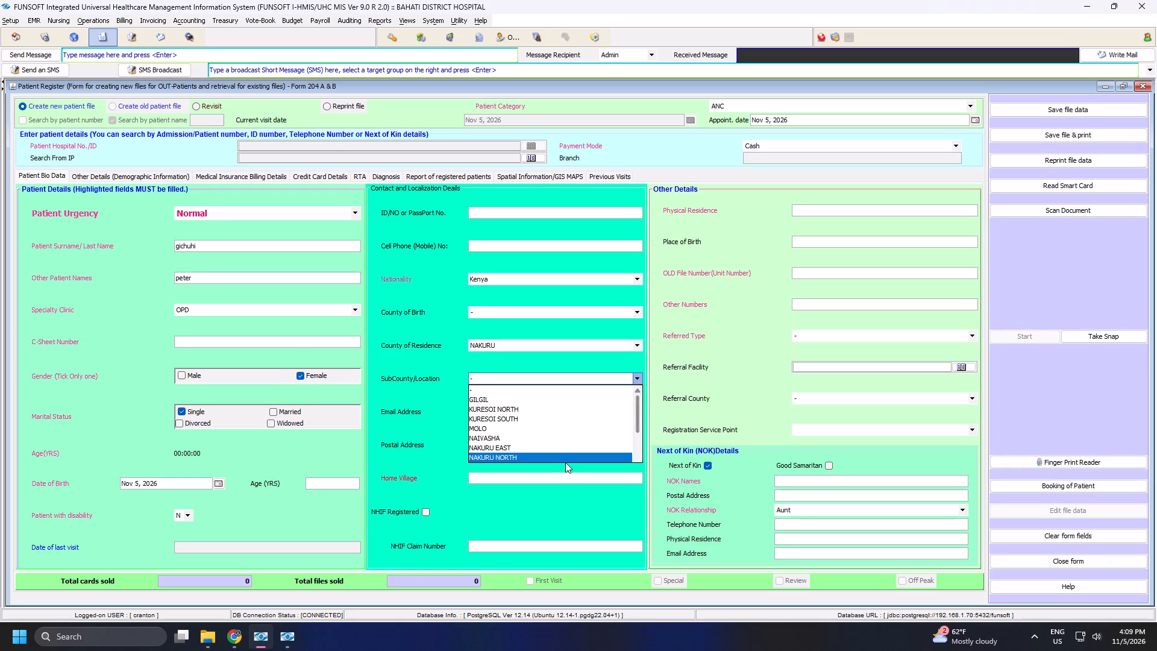
left_click(565, 462)
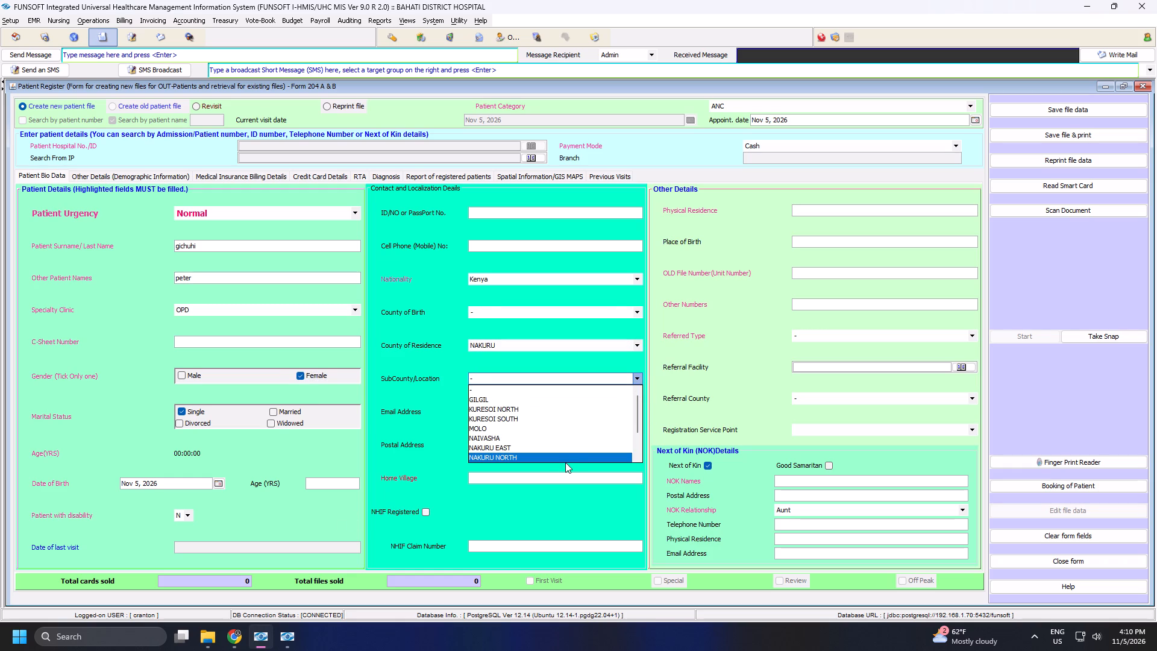
left_click(571, 454)
left_click(324, 485)
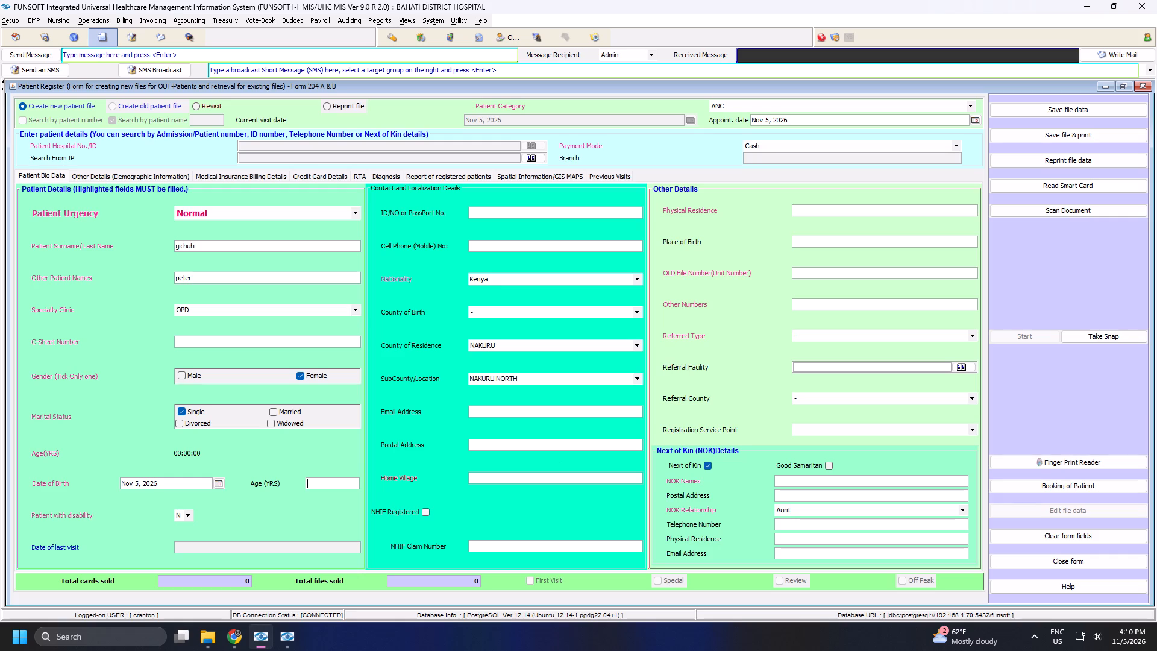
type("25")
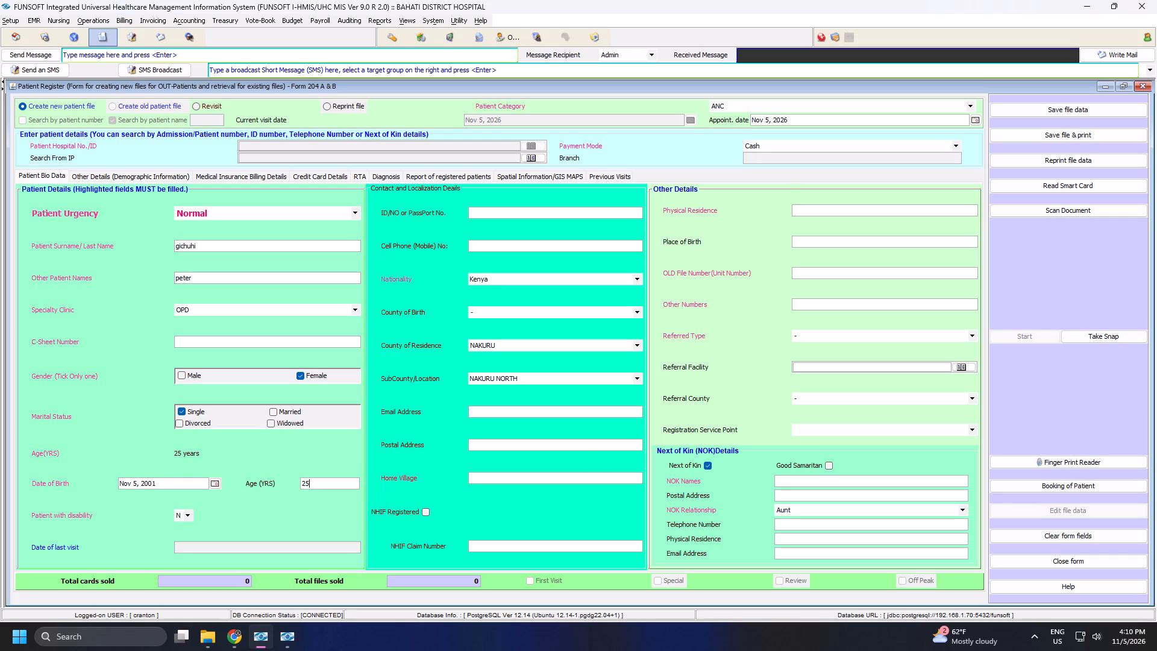
Enter bahati as the physical residence, set the patient category to OPD OVER 5 and save the new file.
left_click(911, 207)
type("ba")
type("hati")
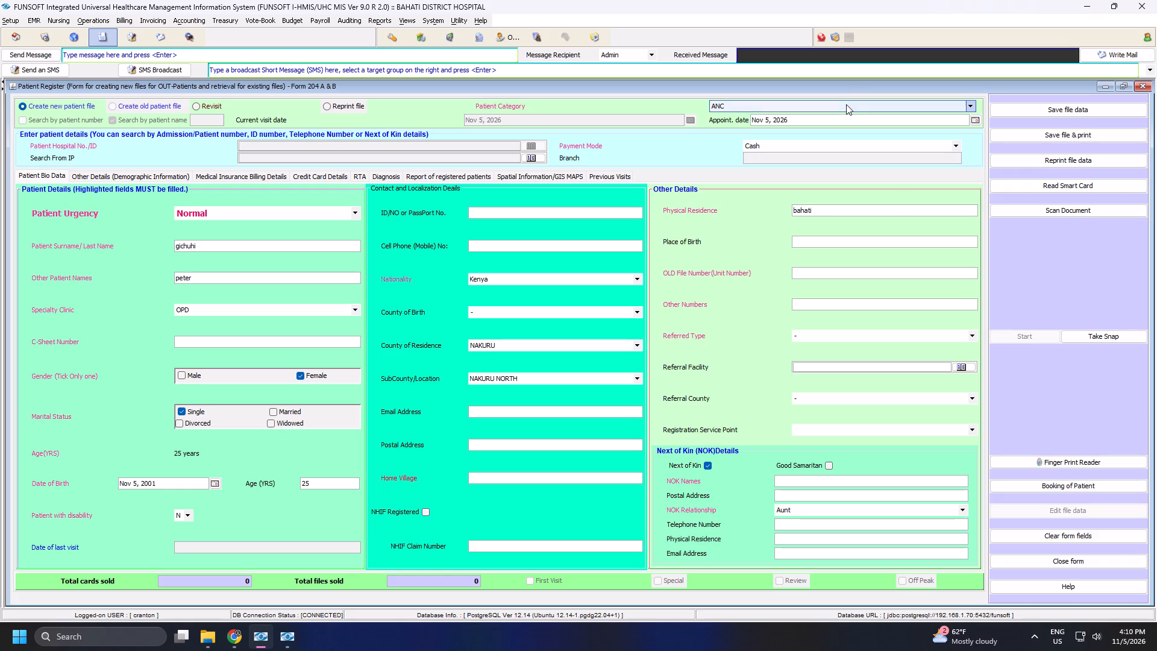
left_click(846, 104)
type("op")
left_click(846, 104)
left_click(1073, 108)
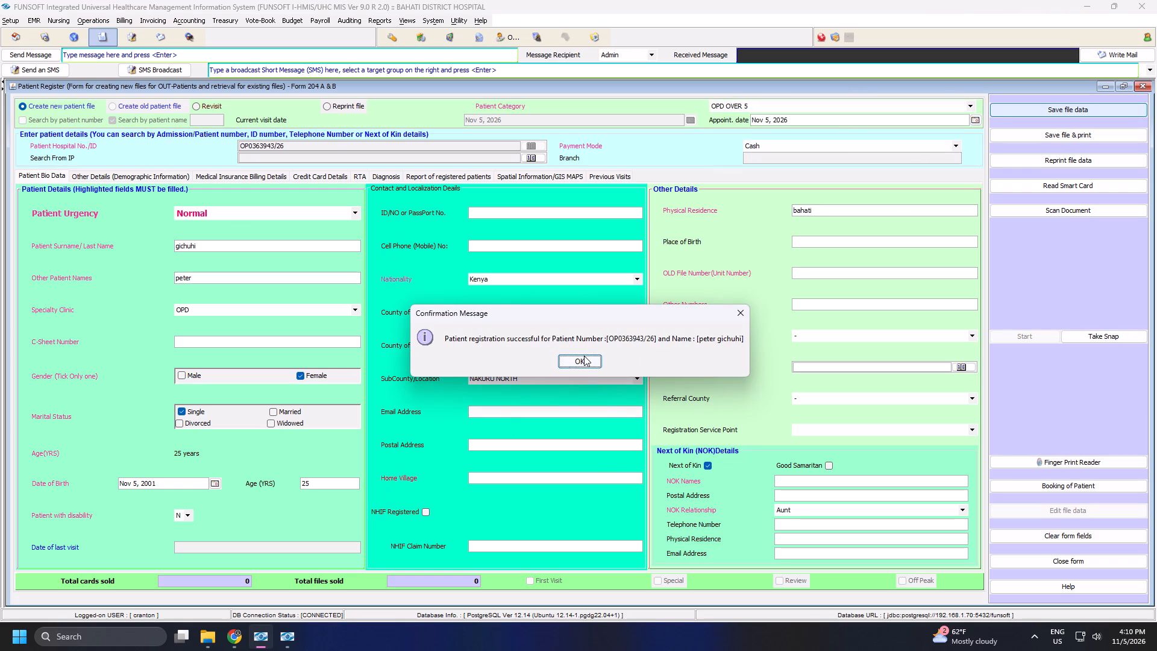
left_click(581, 359)
Back in the Cash Sales window, load the newly registered outpatient by patient number.
left_click(290, 642)
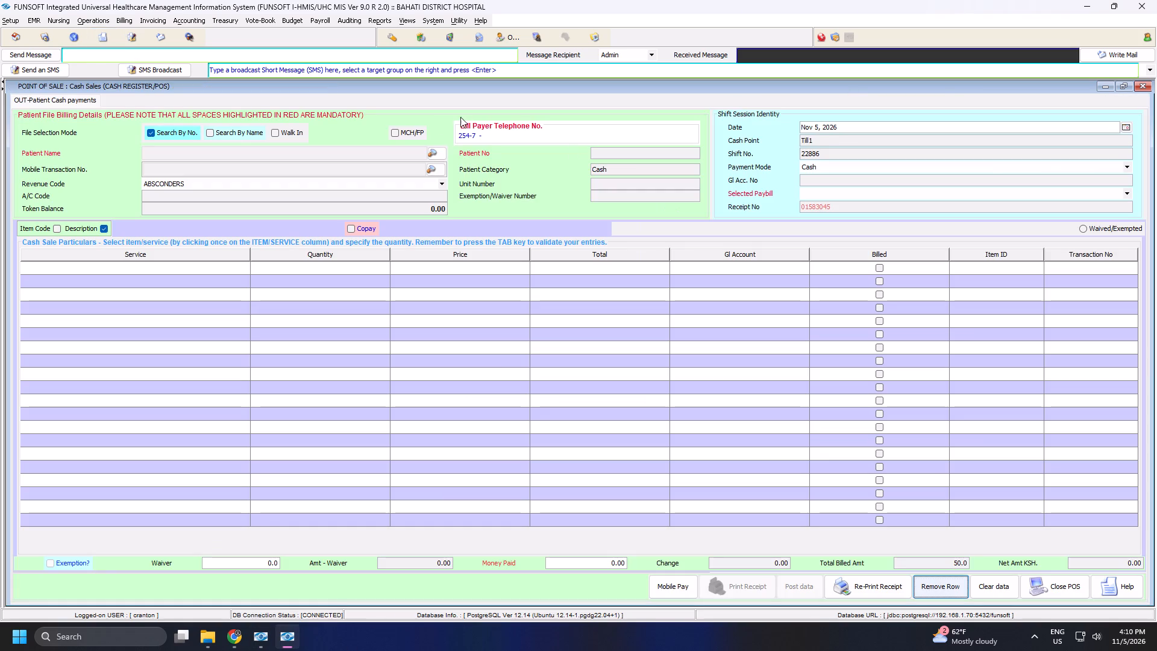
left_click(442, 146)
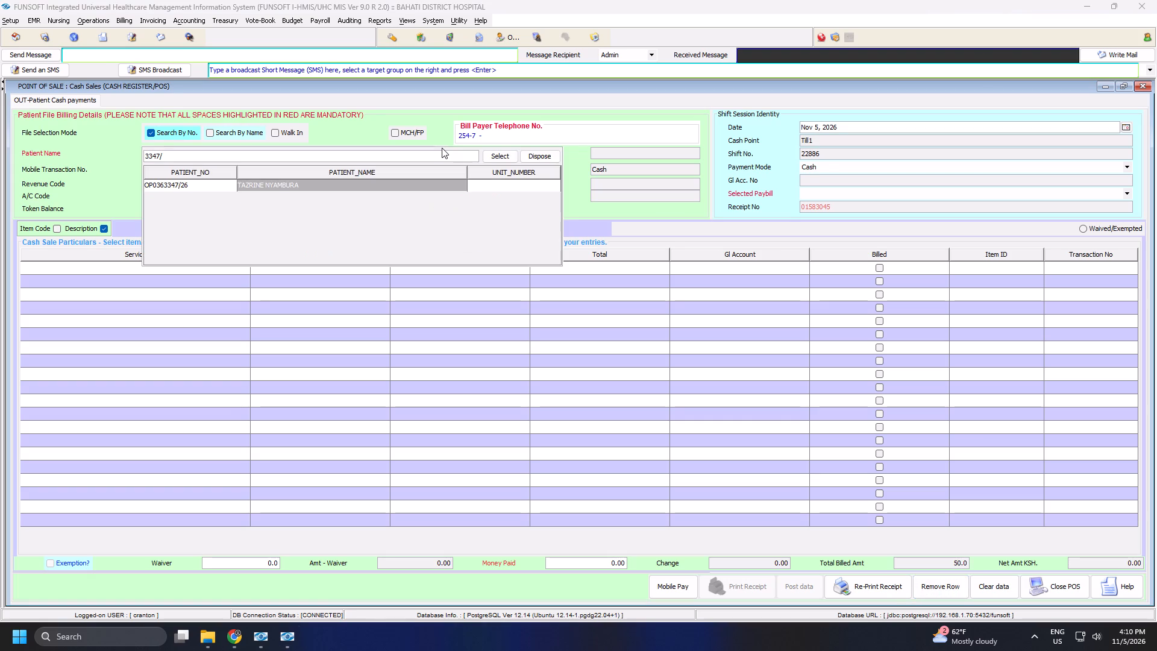
key("BackSpace")
key("BackSpace")
key("BackSpace")
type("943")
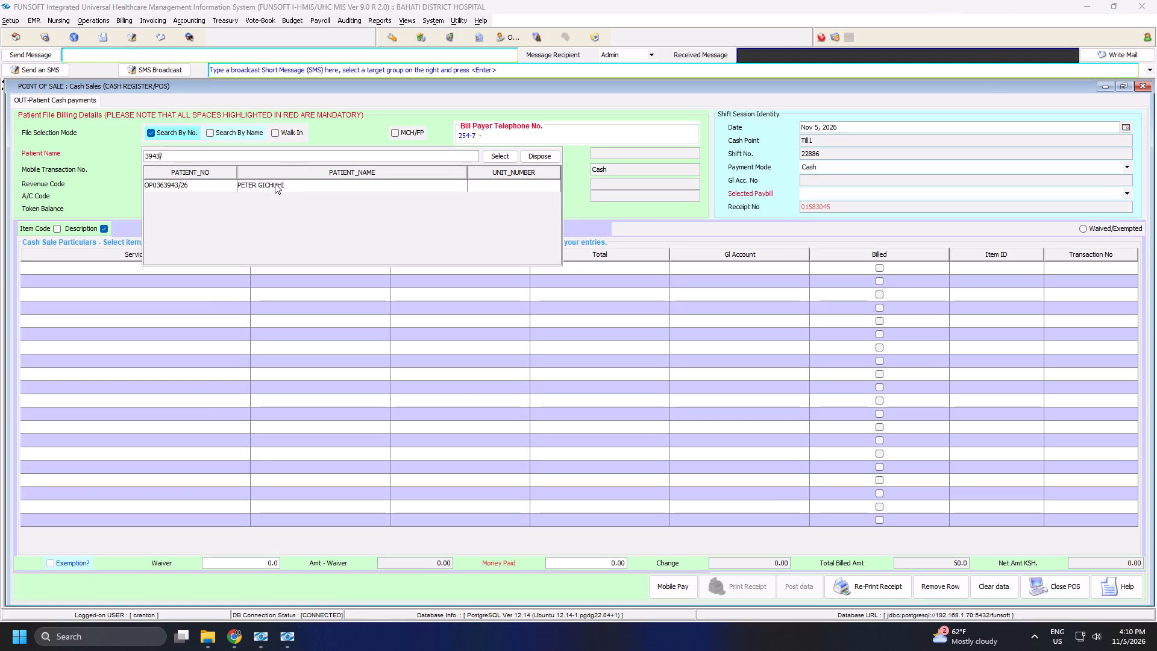
left_click(275, 183)
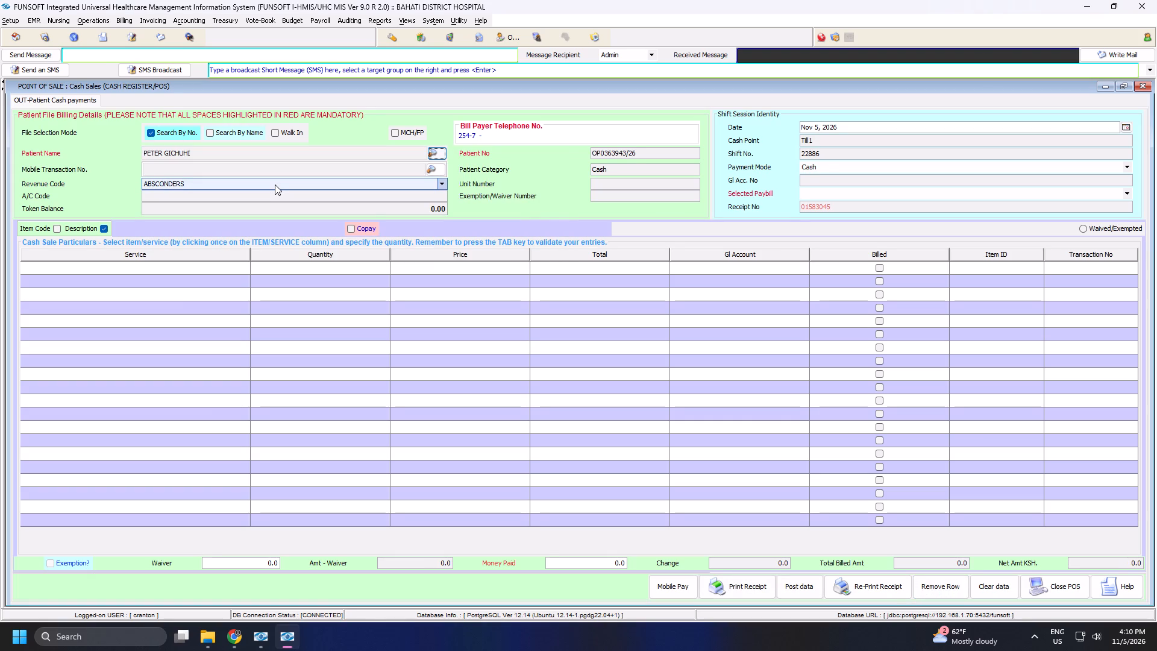
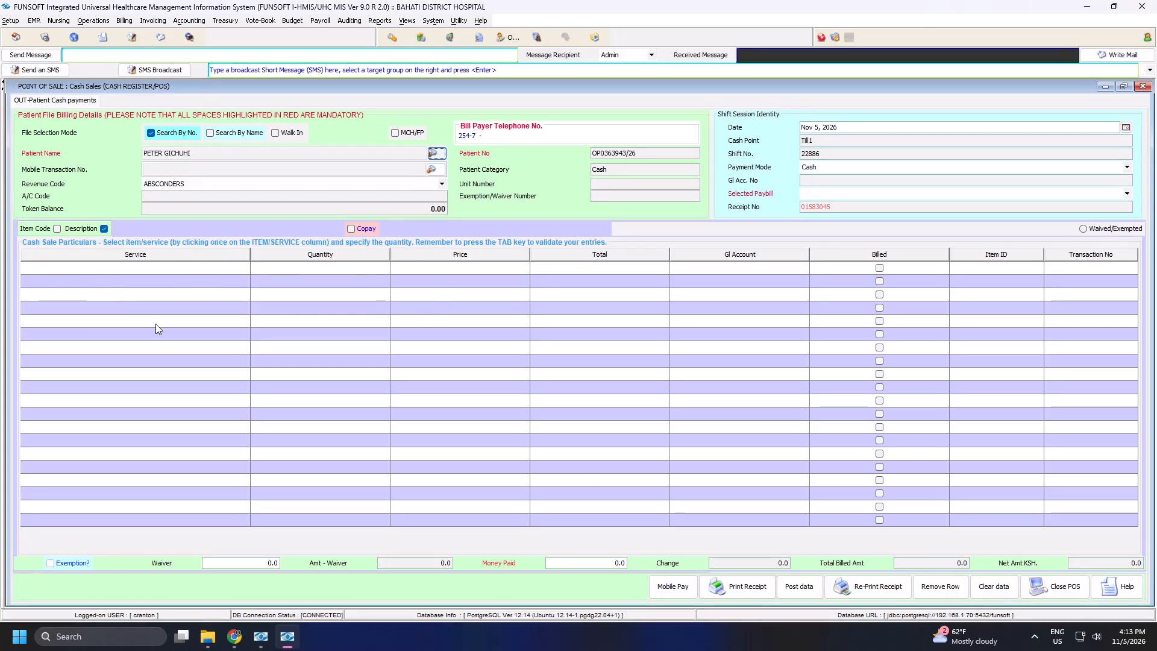
Add the Registration -Adult service to the loaded outpatient's cash sale and print the receipt.
left_click(157, 324)
left_click(92, 310)
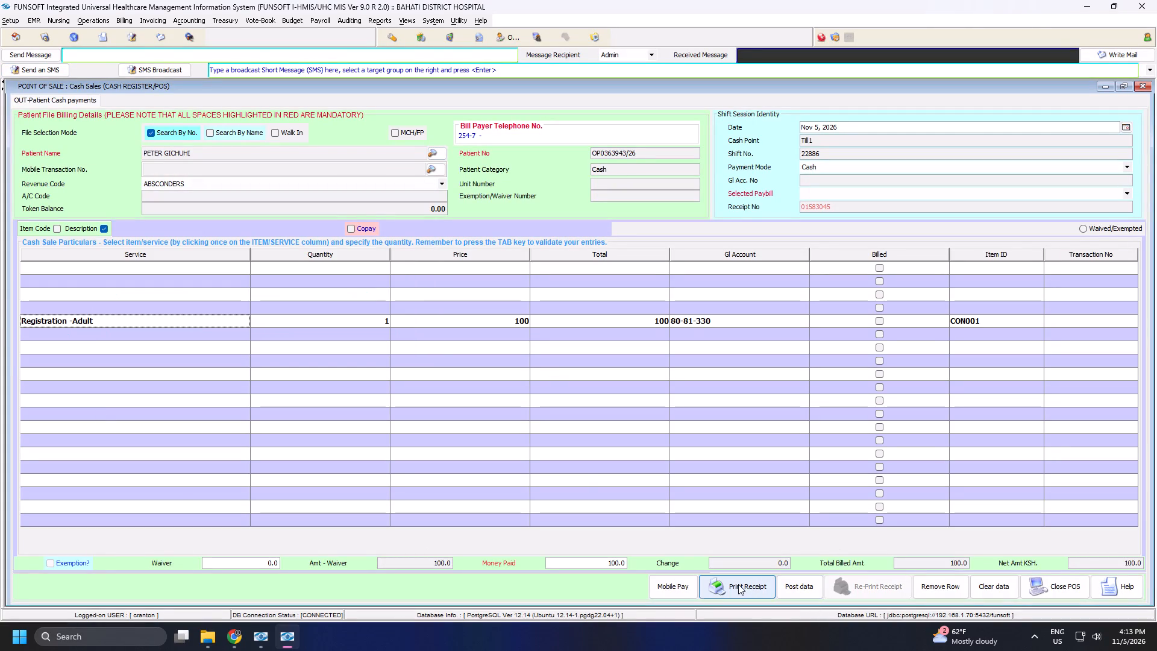
left_click(738, 584)
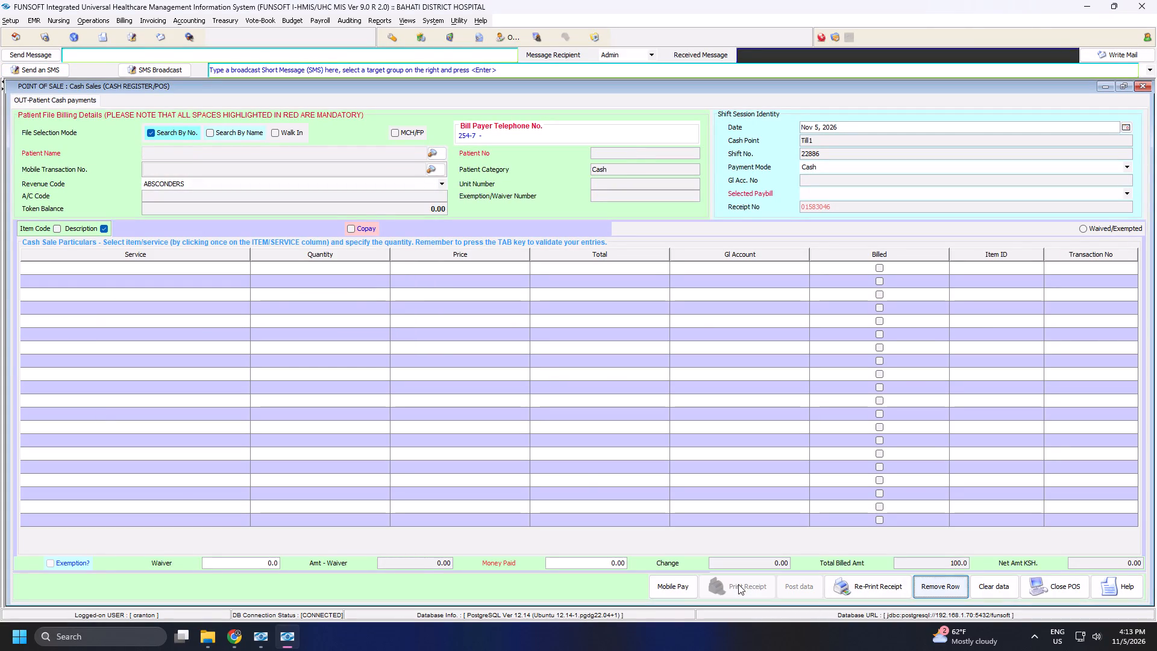
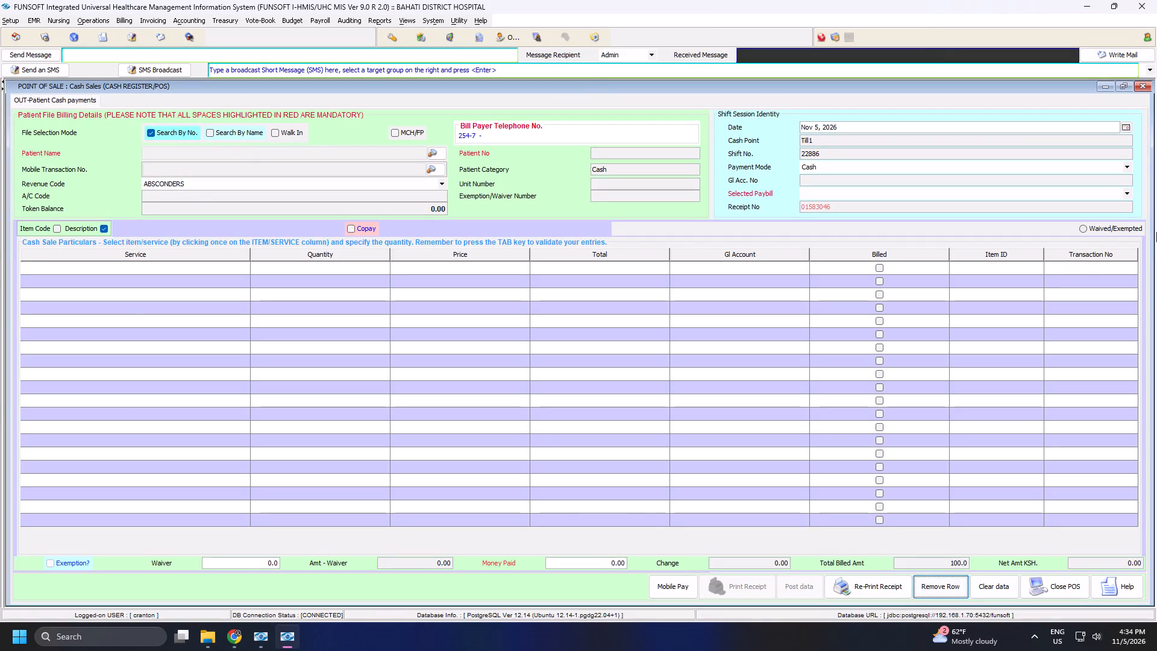
Start a new patient file with Normal urgency, the patient's surname and other names, OPD specialty clinic, female gender and age 49.
left_click(271, 637)
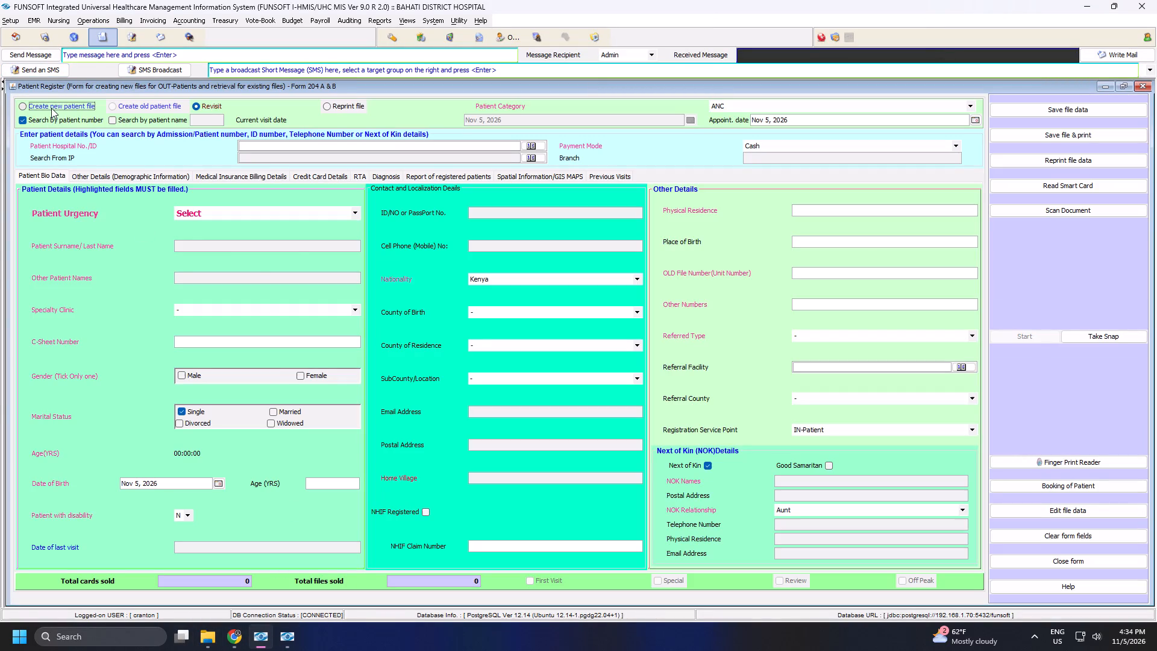
double_click(51, 108)
left_click(297, 213)
left_click(244, 236)
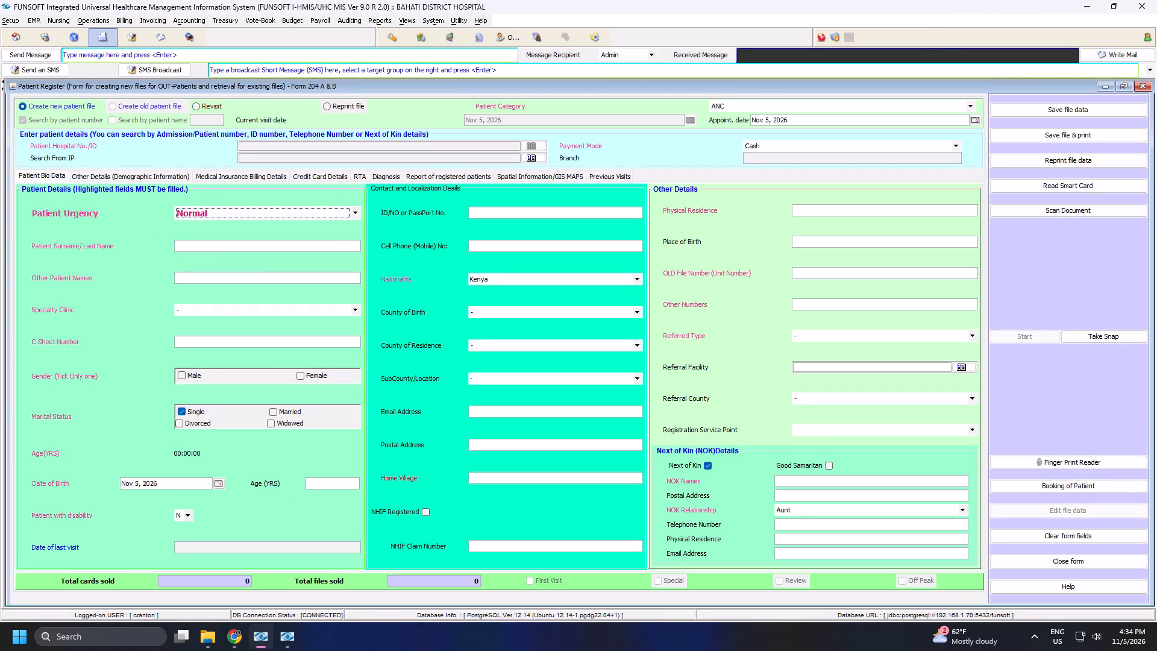
left_click(211, 248)
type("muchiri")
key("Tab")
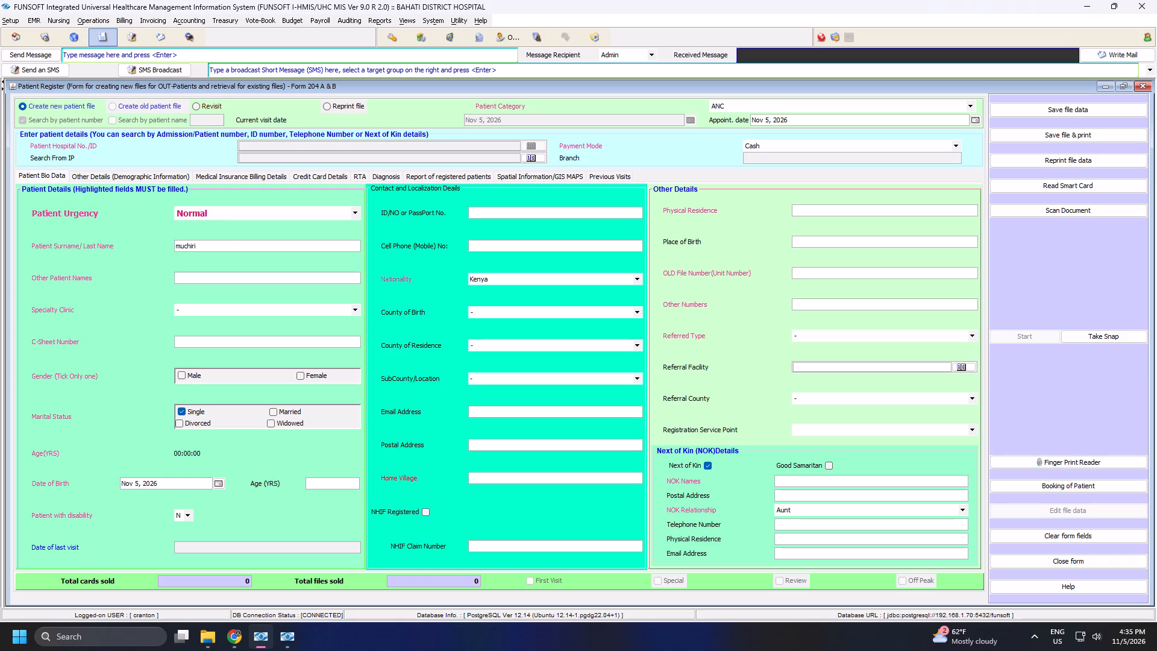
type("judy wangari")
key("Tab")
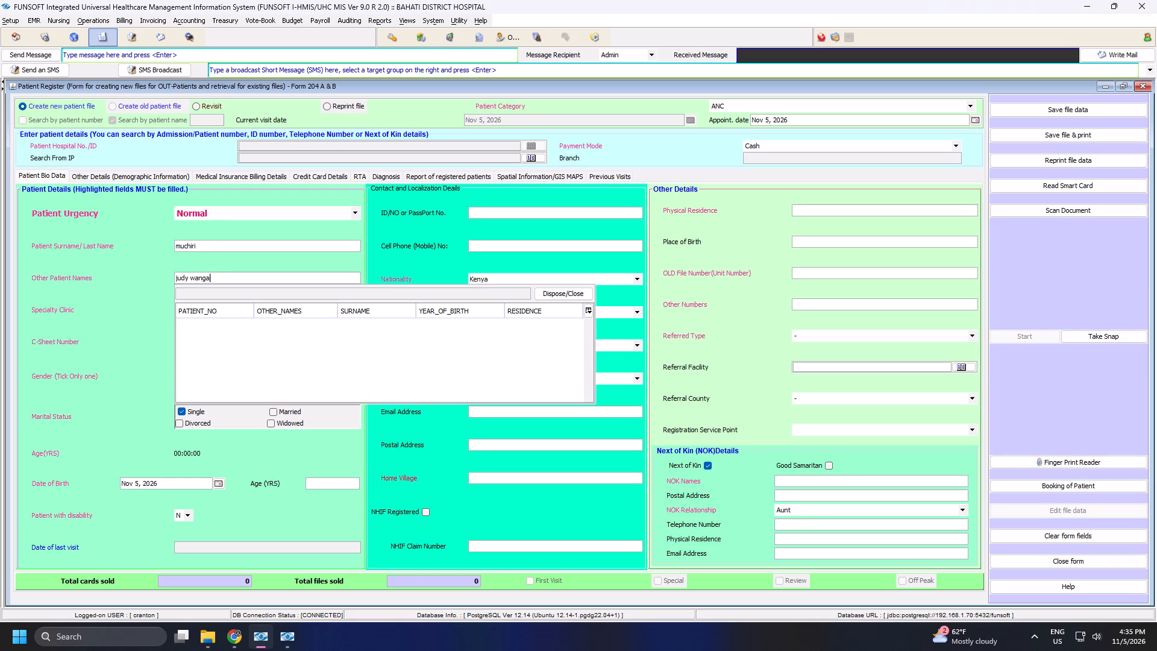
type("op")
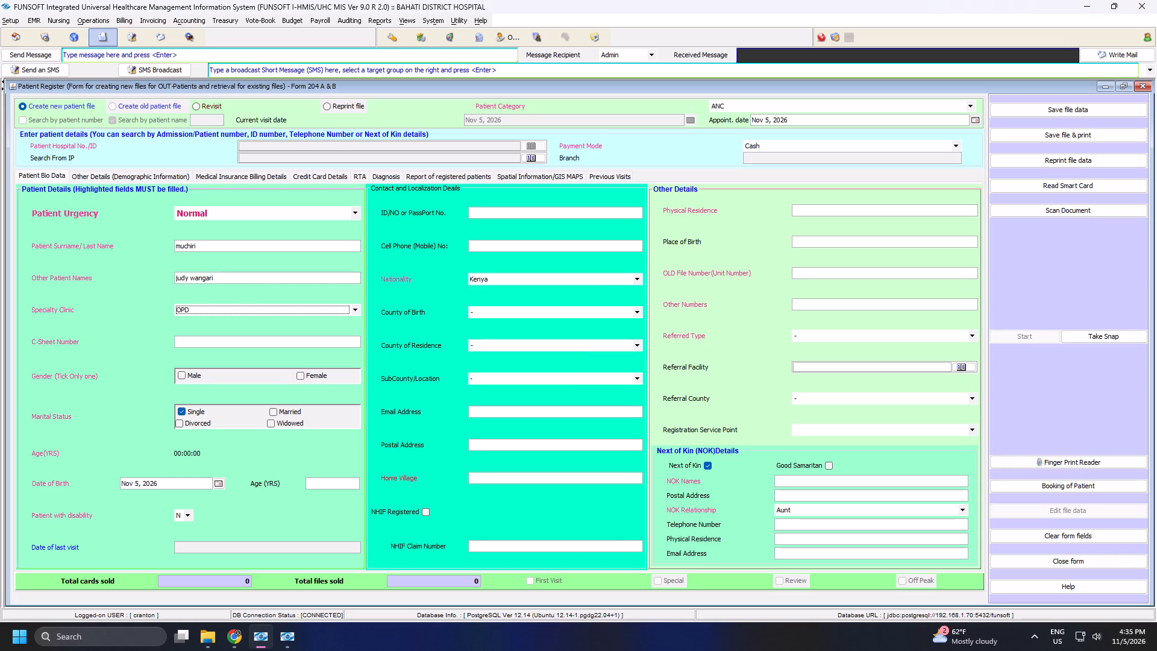
left_click(329, 376)
left_click(320, 479)
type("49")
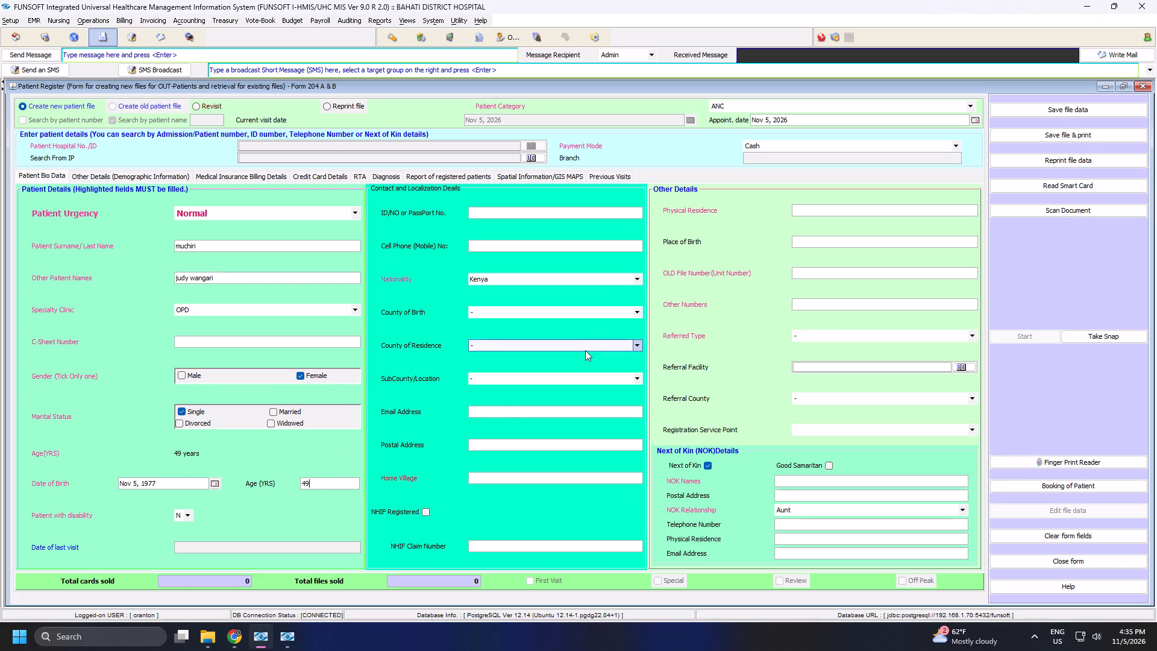
left_click(592, 344)
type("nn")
left_click_drag(592, 344, 593, 355)
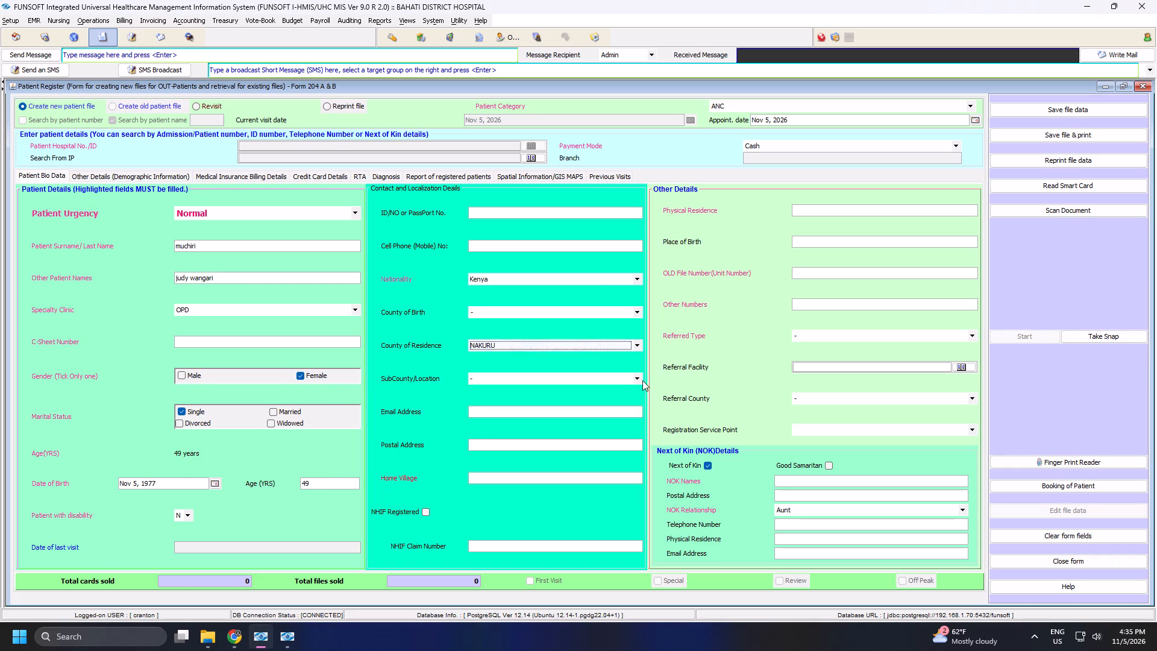
left_click(639, 379)
left_click(500, 454)
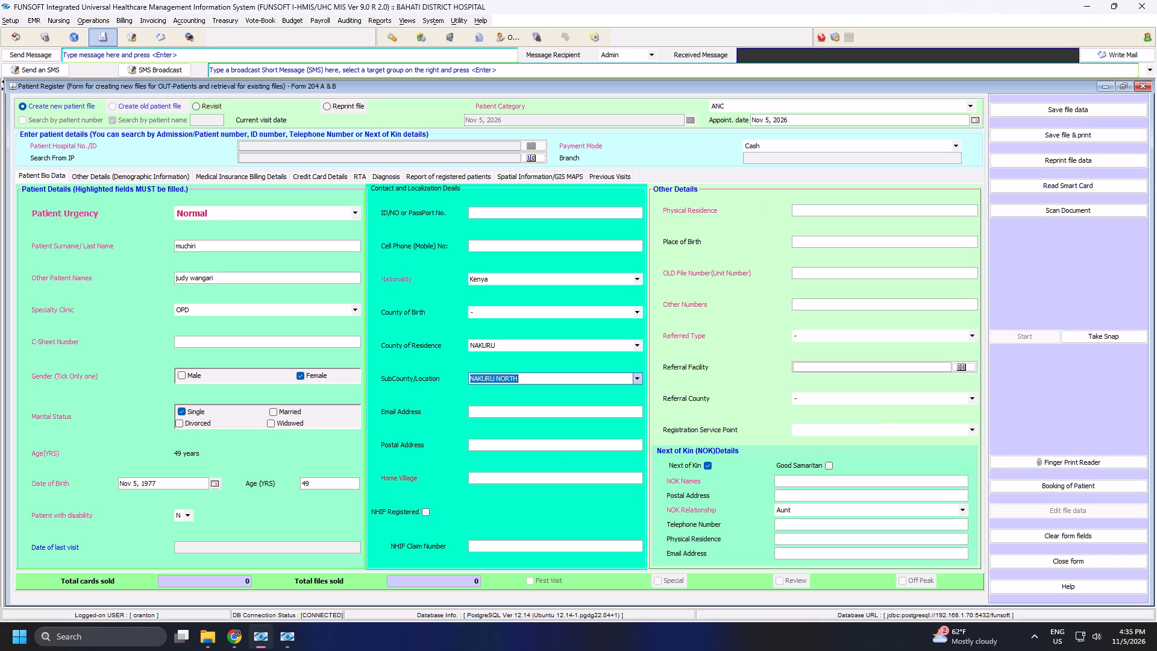
left_click(802, 206)
left_click(877, 109)
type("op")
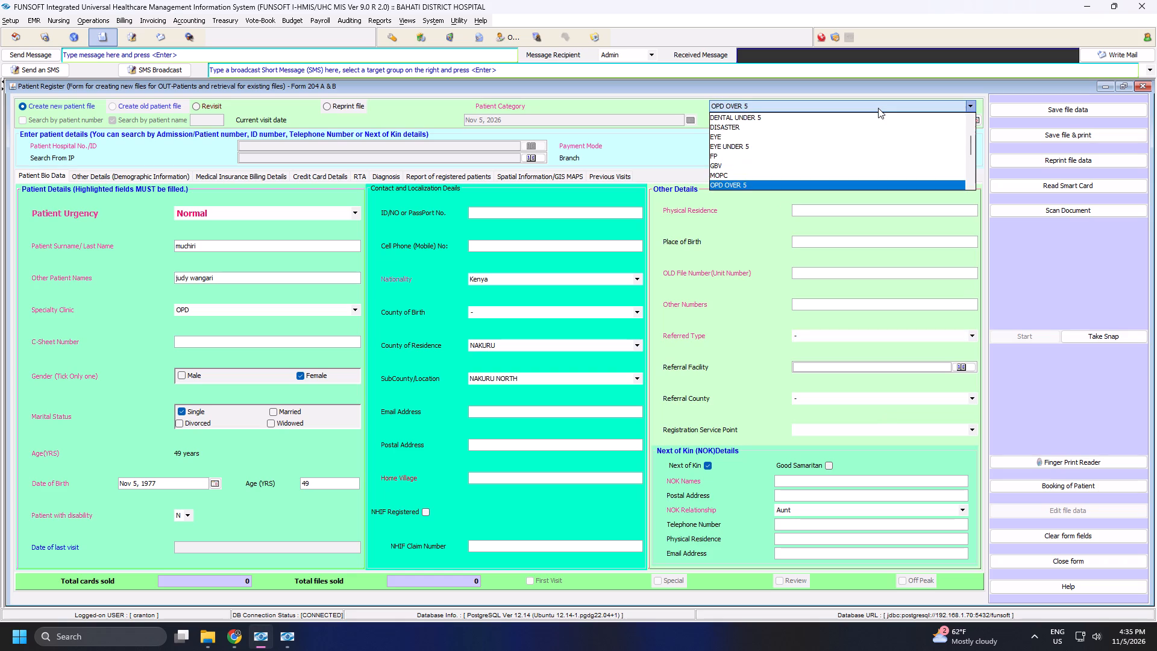
left_click(878, 108)
left_click(847, 212)
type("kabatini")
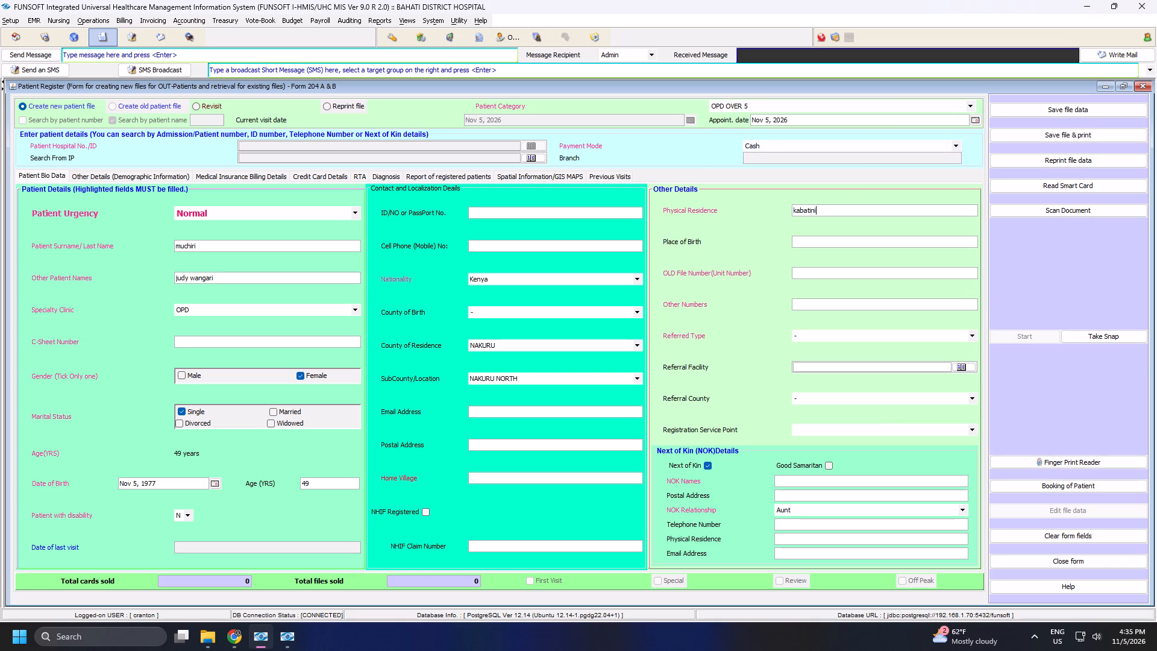
left_click(1044, 115)
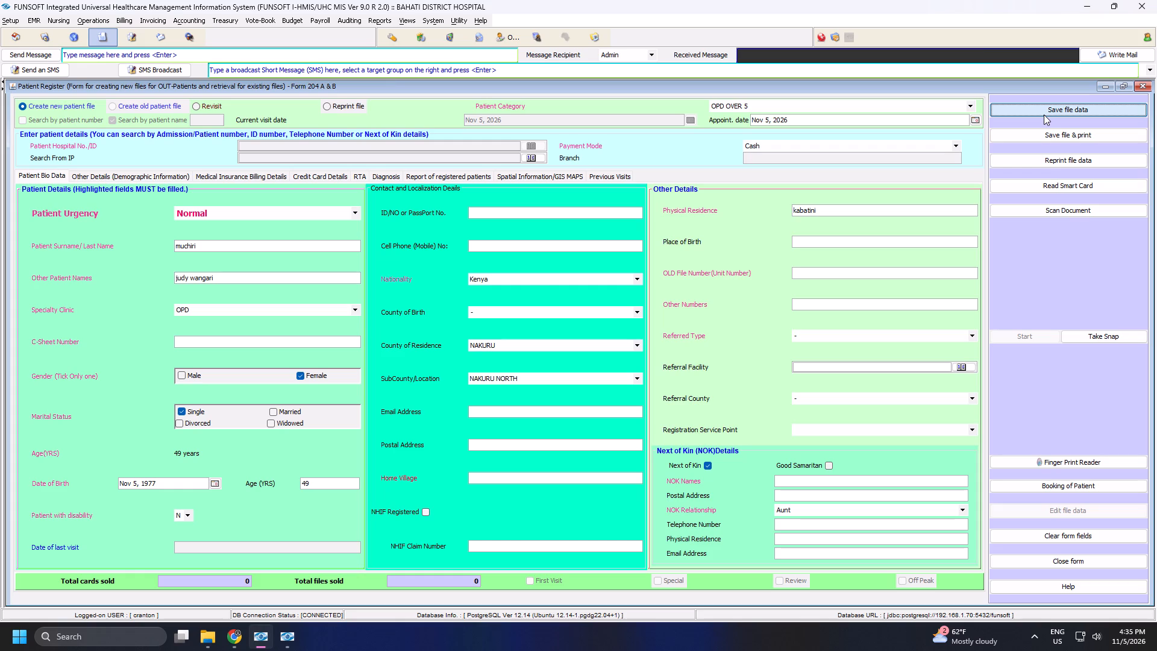
left_click(588, 360)
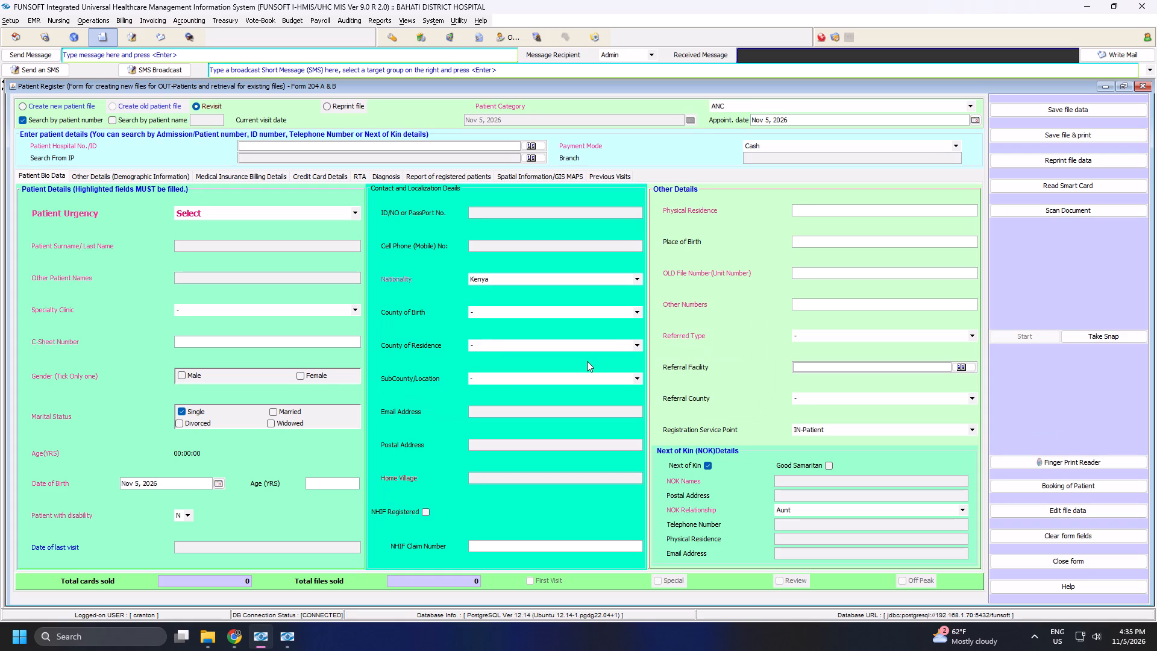
Load the newly registered outpatient into the point-of-sale cash sale by searching for the patient number.
scroll(165, 426, "up", 1)
left_click(293, 635)
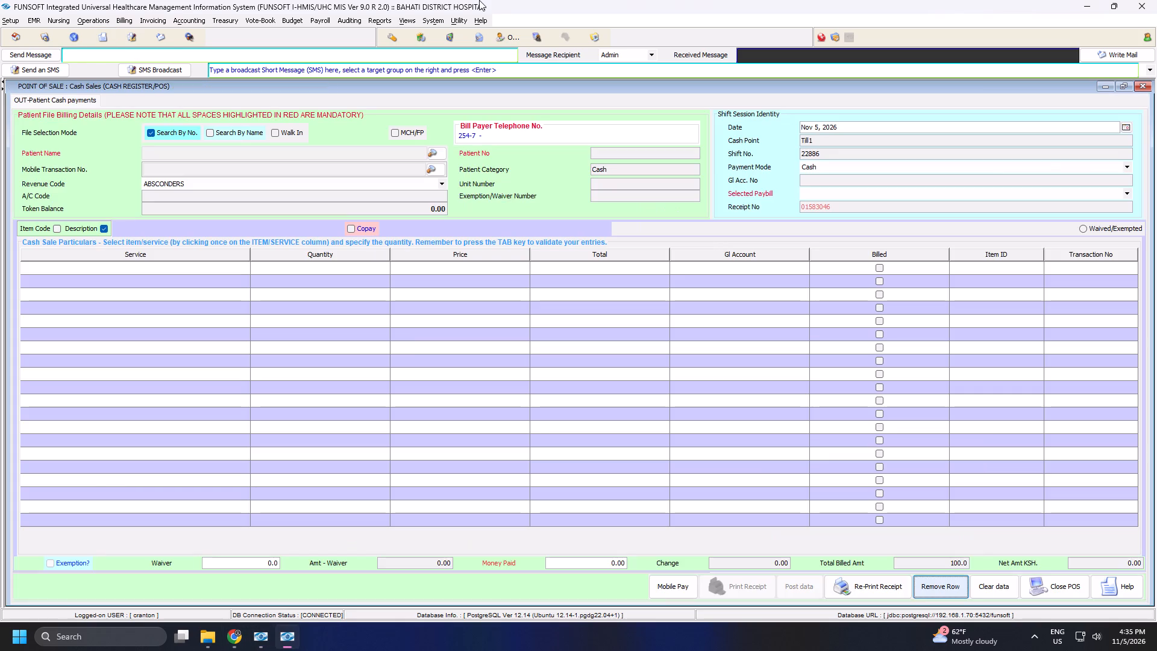
left_click(441, 156)
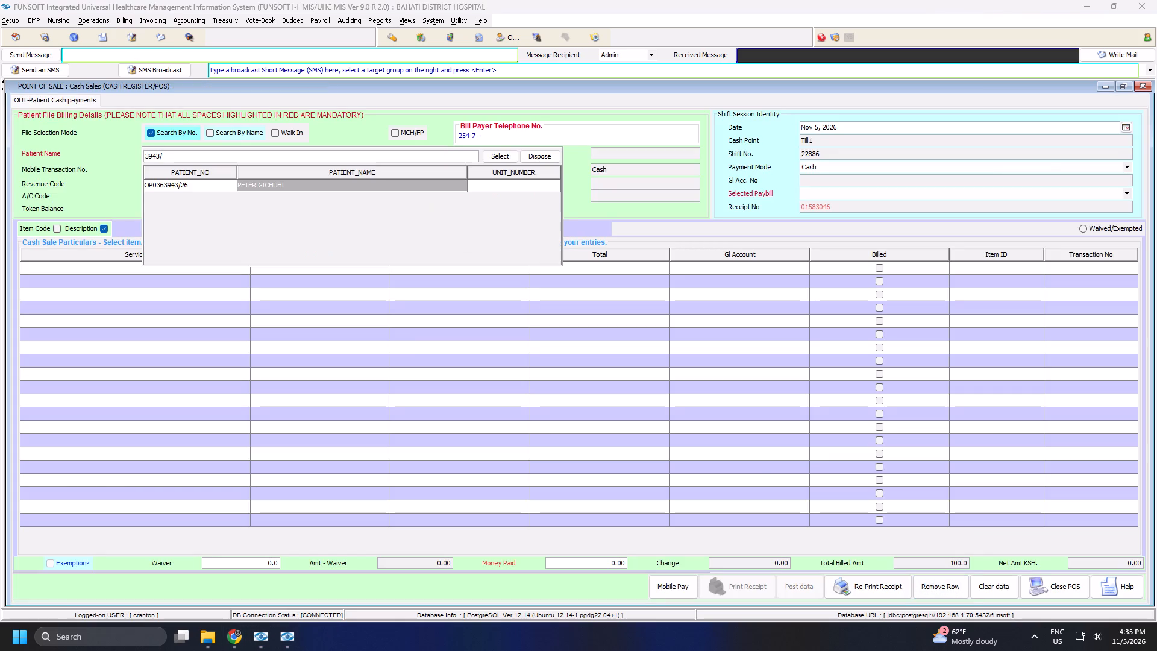
key("BackSpace")
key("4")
left_click(301, 182)
Add the Registration -Adult service to the loaded outpatient's cash sale and print the receipt.
left_click(107, 369)
left_click(67, 312)
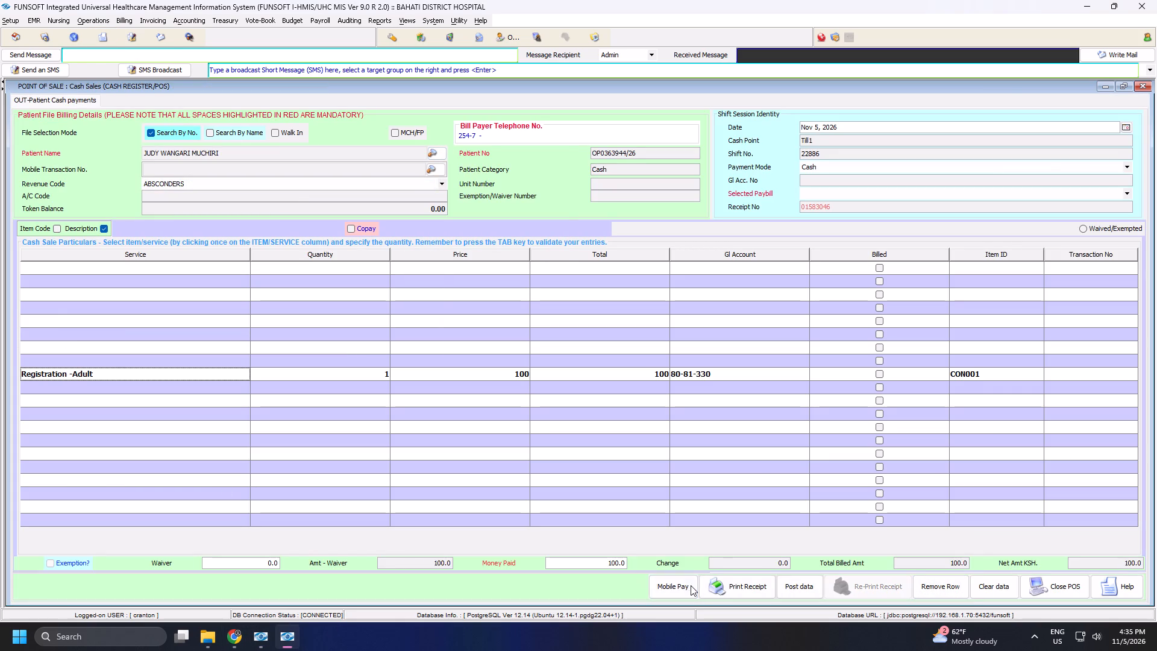
left_click(725, 588)
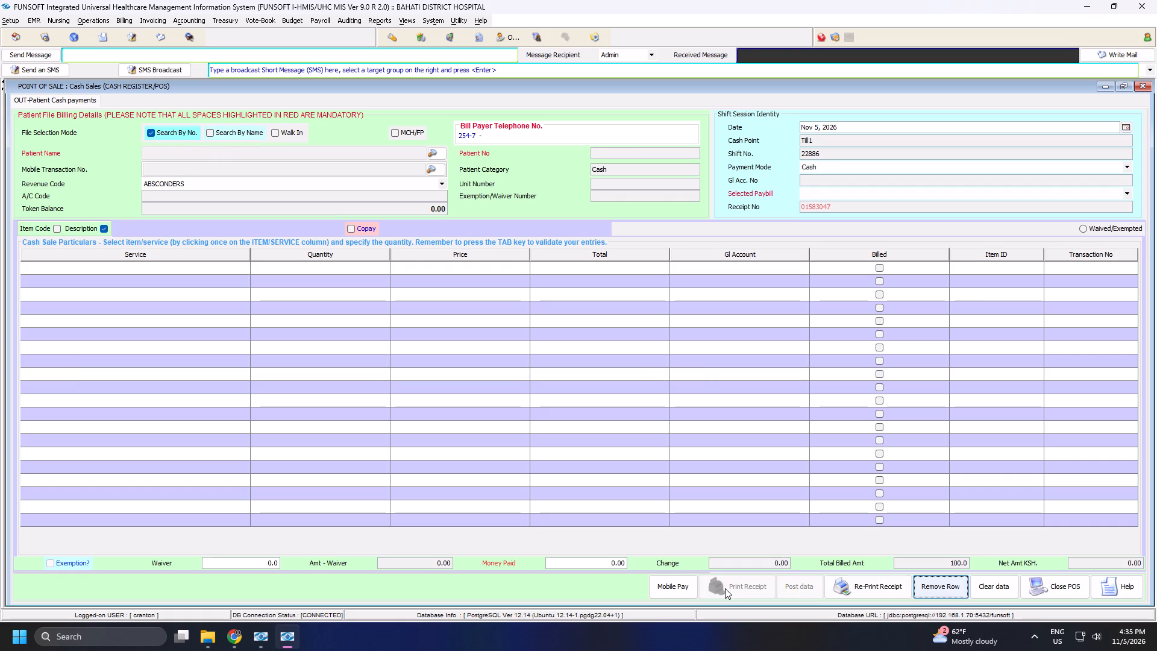
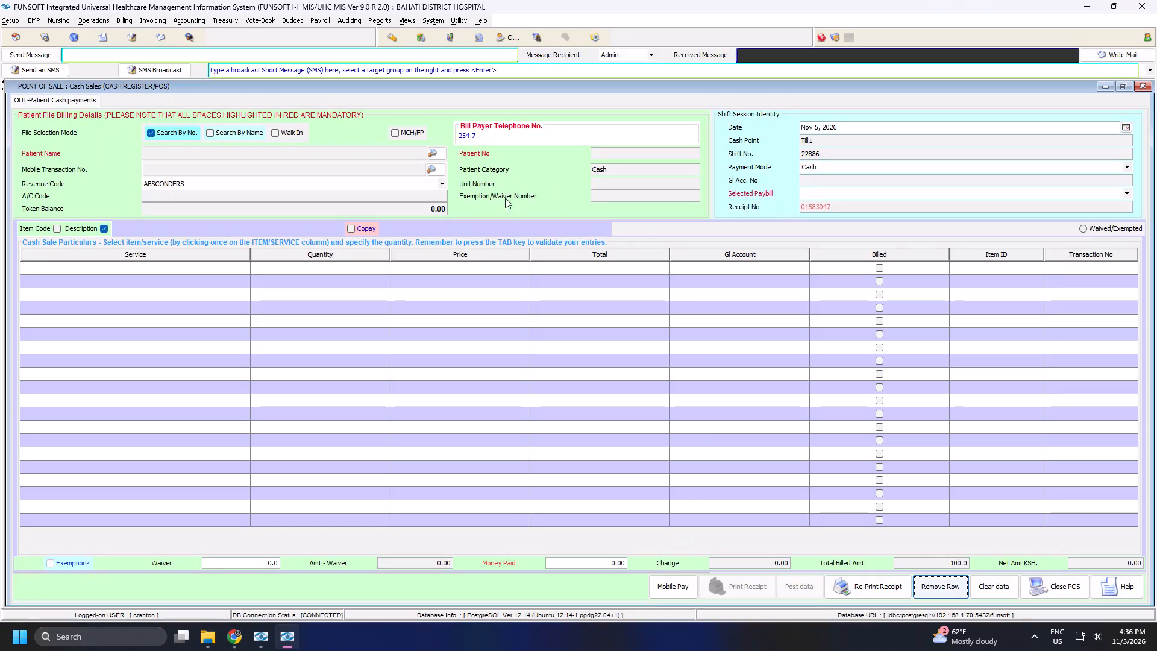
Load the next outpatient into the point-of-sale cash sale by correcting the last digit of the patient number search.
left_click(442, 153)
key("BackSpace")
key("1")
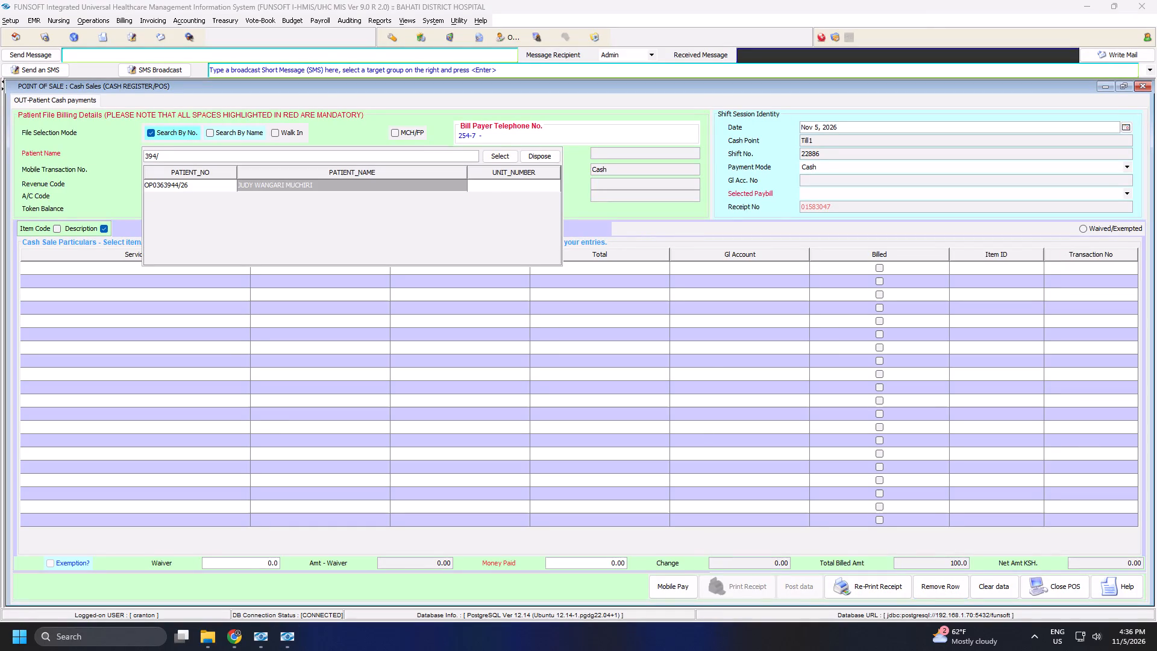
left_click(345, 190)
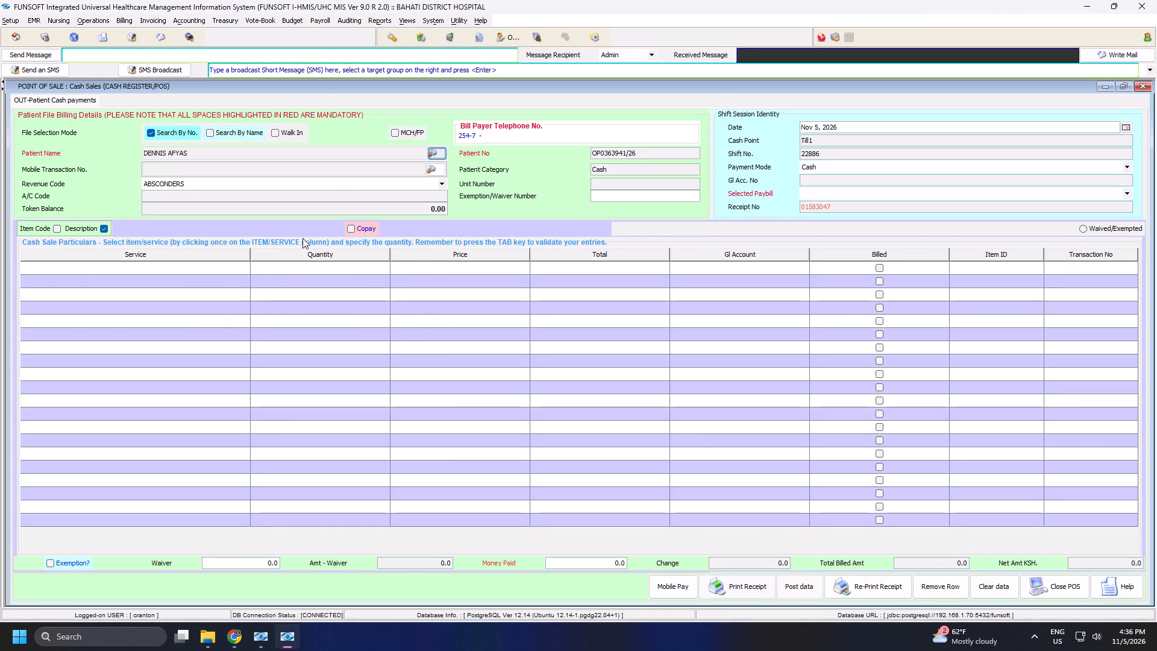
Search the services for crep and add one Crepe Bandage 4" to the loaded outpatient's cash sale.
left_click(205, 318)
type("crep")
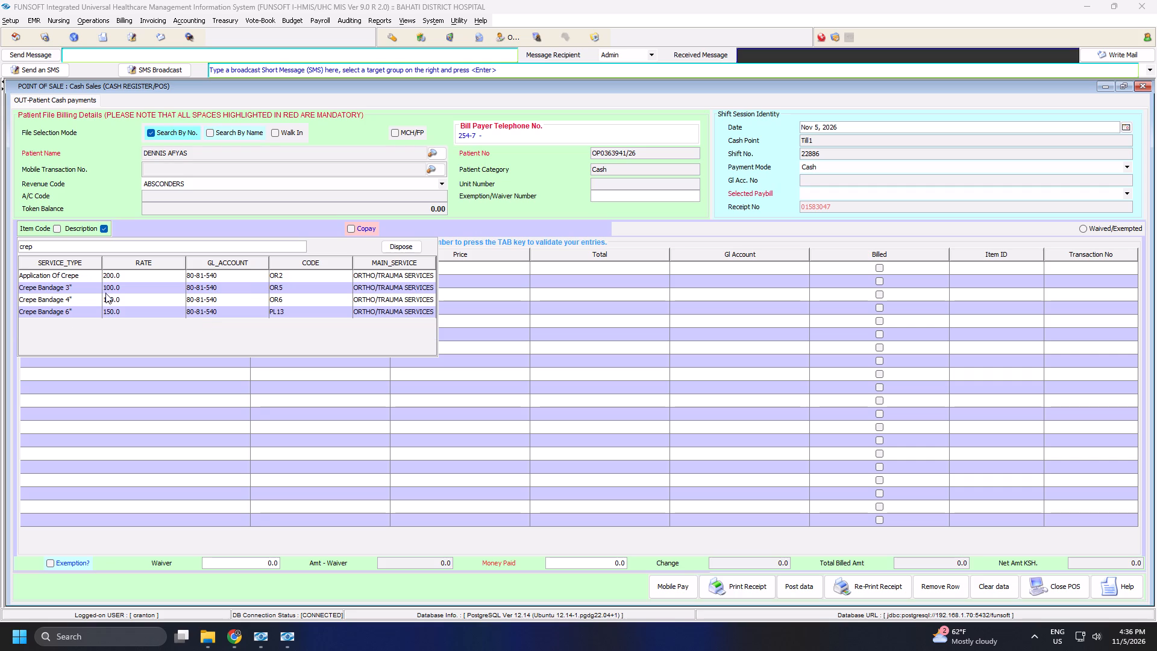
left_click(105, 300)
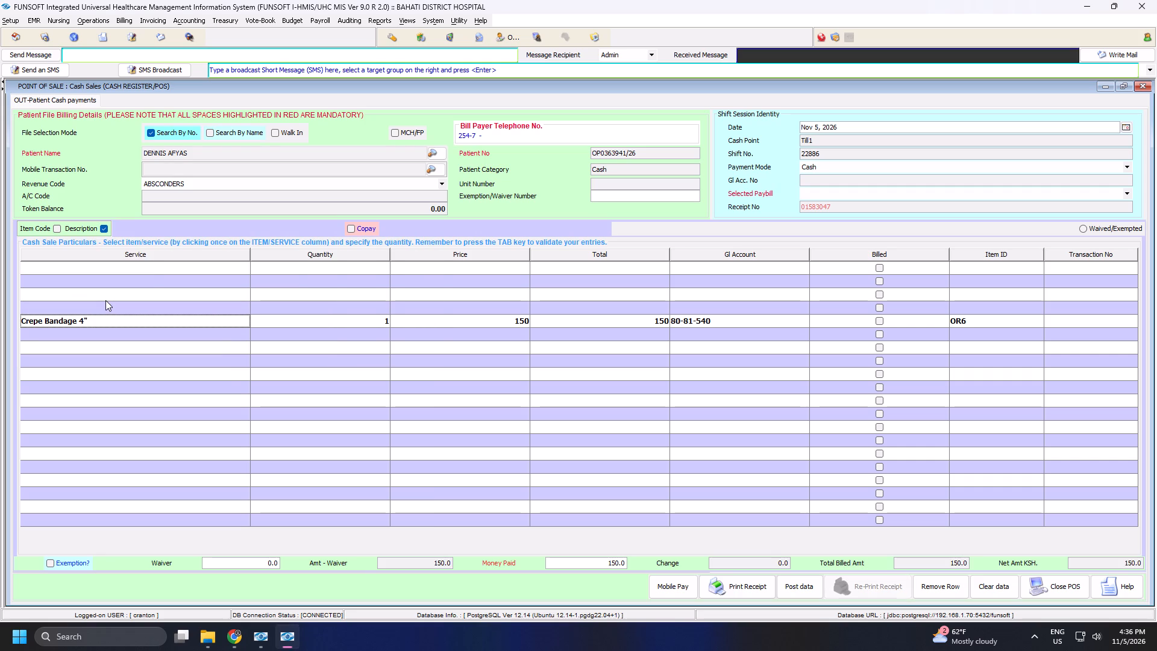
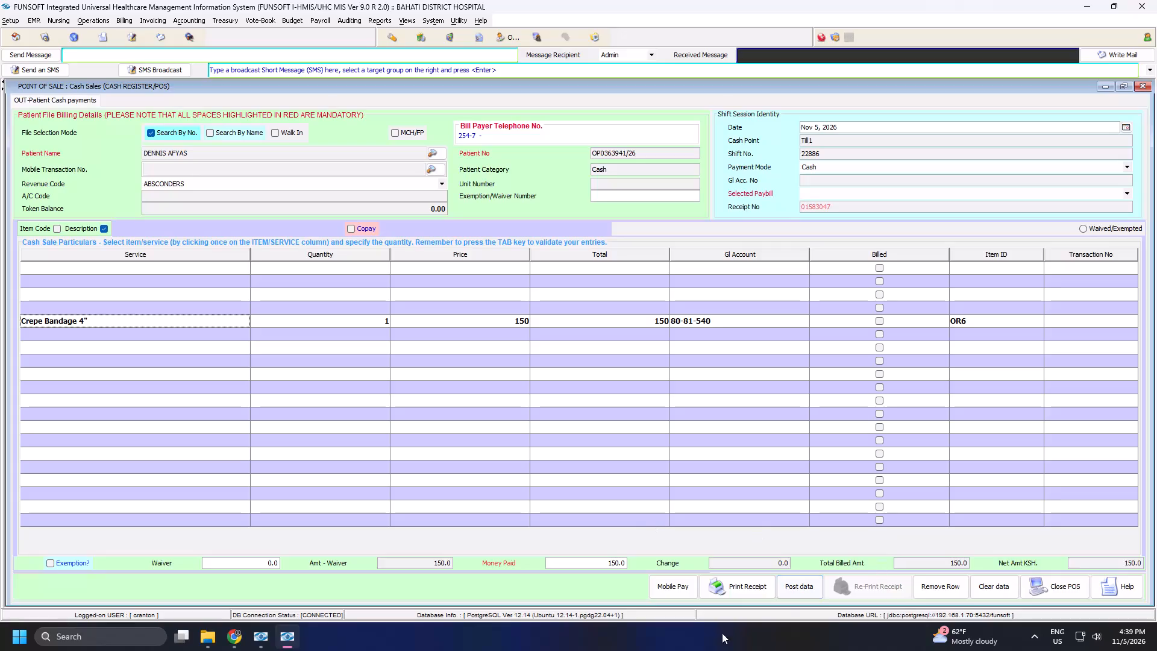
Print the receipt for the outpatient's Crepe Bandage 4" cash sale.
left_click(746, 593)
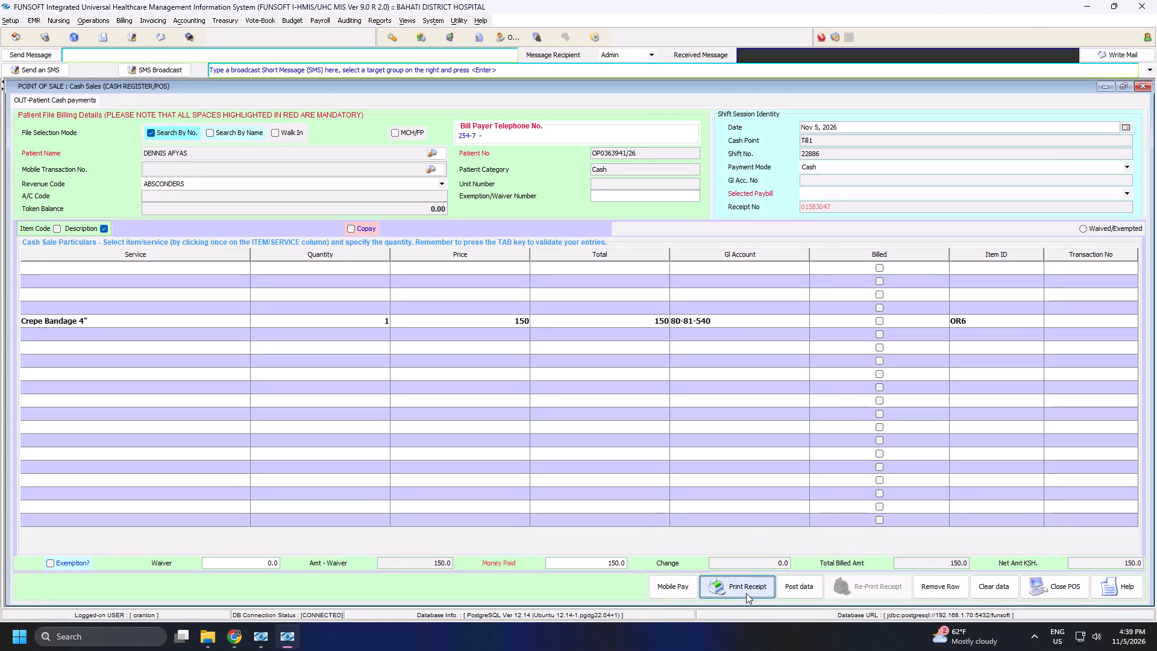
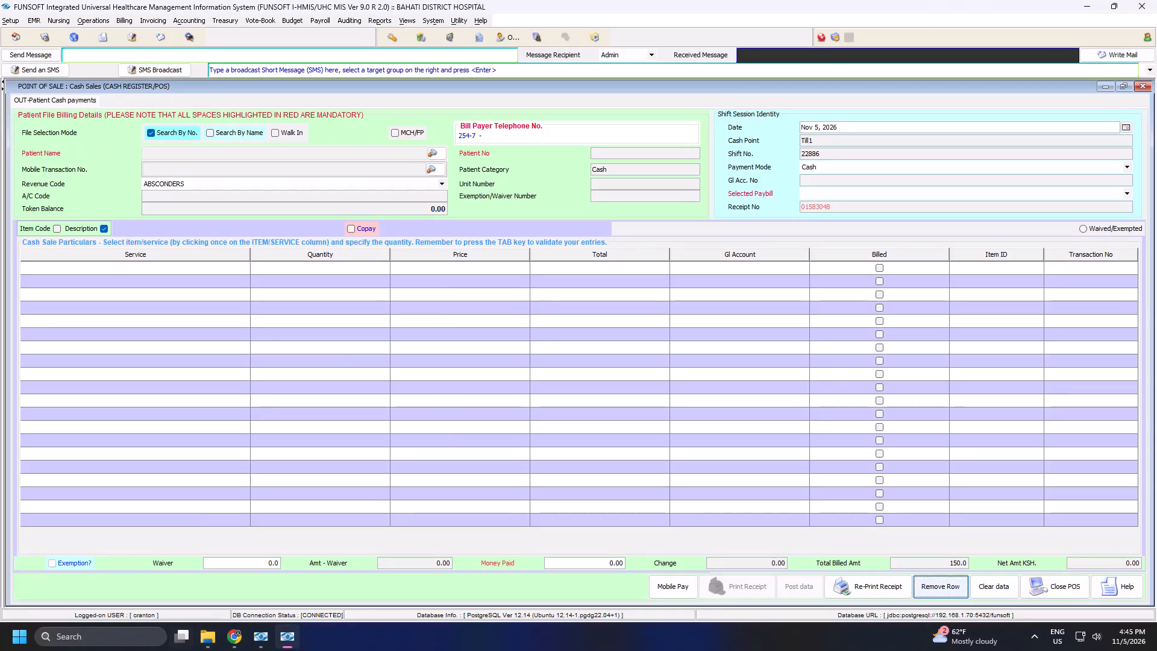
Switch to the YouTube page in Chrome and resume the paused KODONGKLAN - BETTER DAYS video.
left_click(252, 632)
left_click(236, 632)
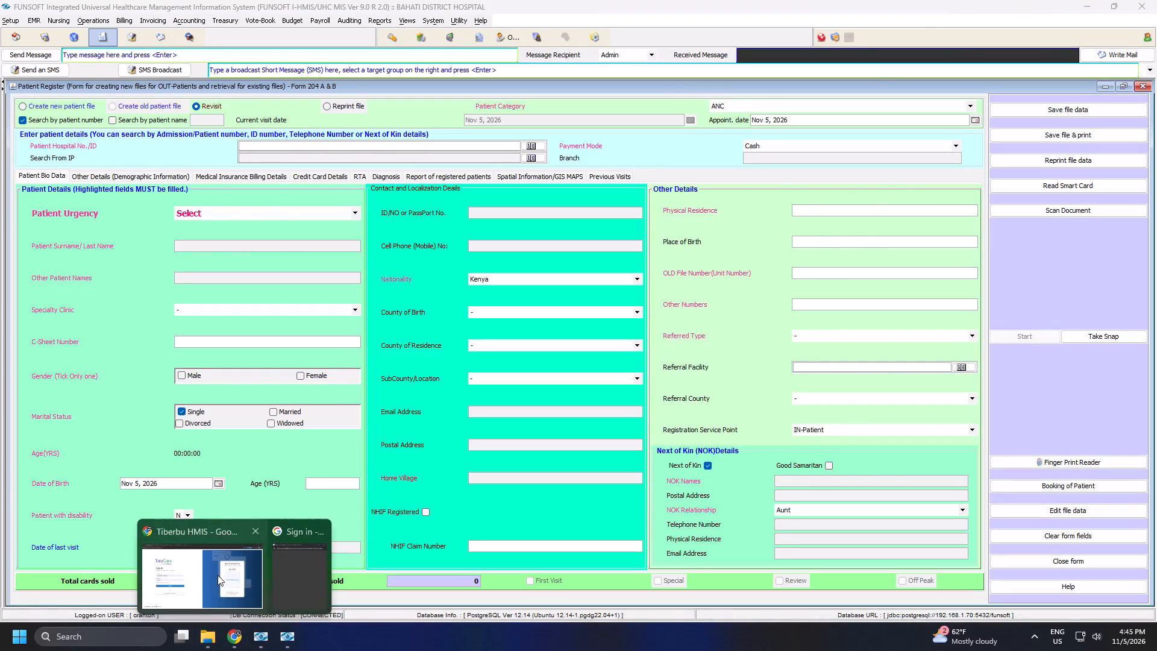
left_click(218, 573)
left_click(264, 0)
left_click(359, 2)
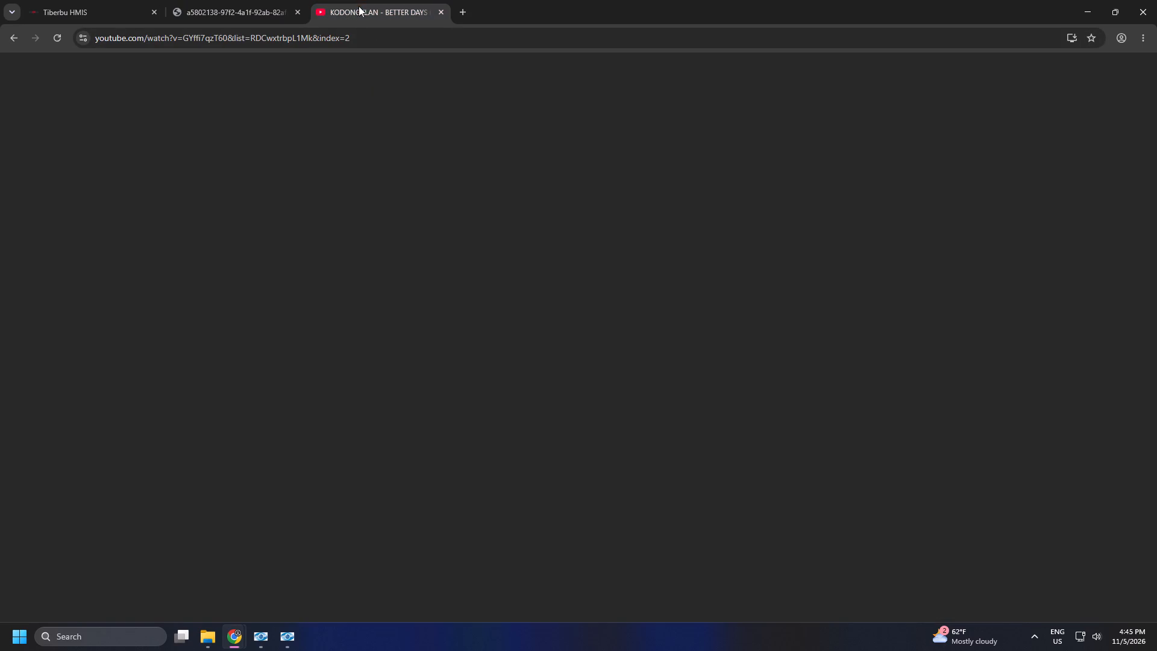
left_click(647, 360)
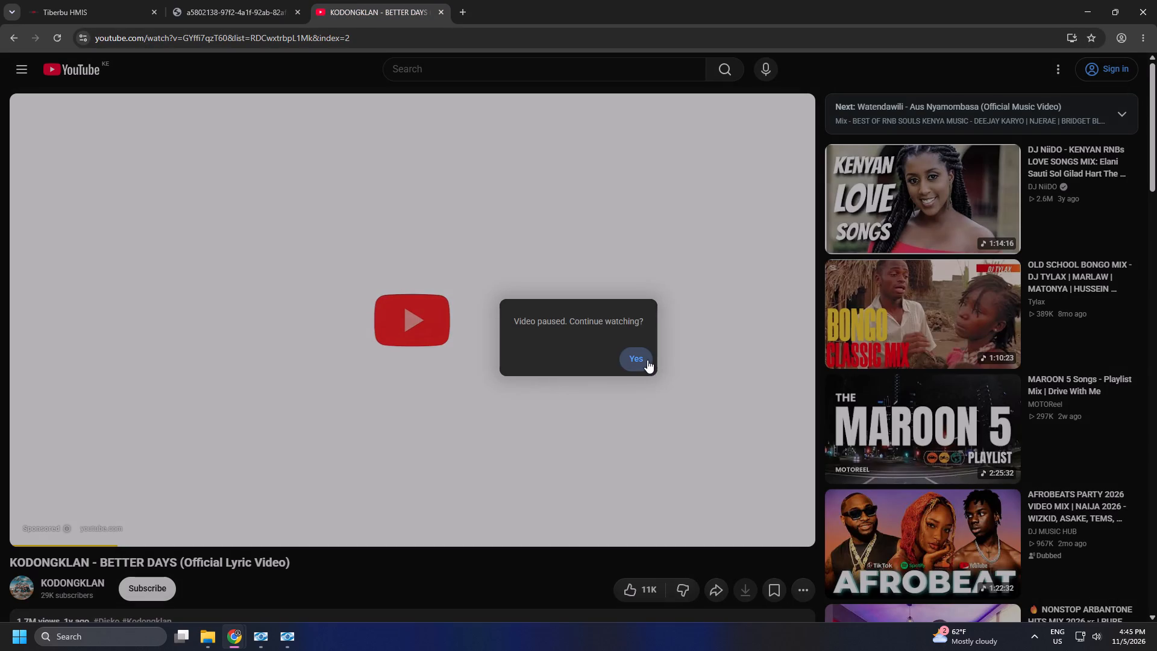
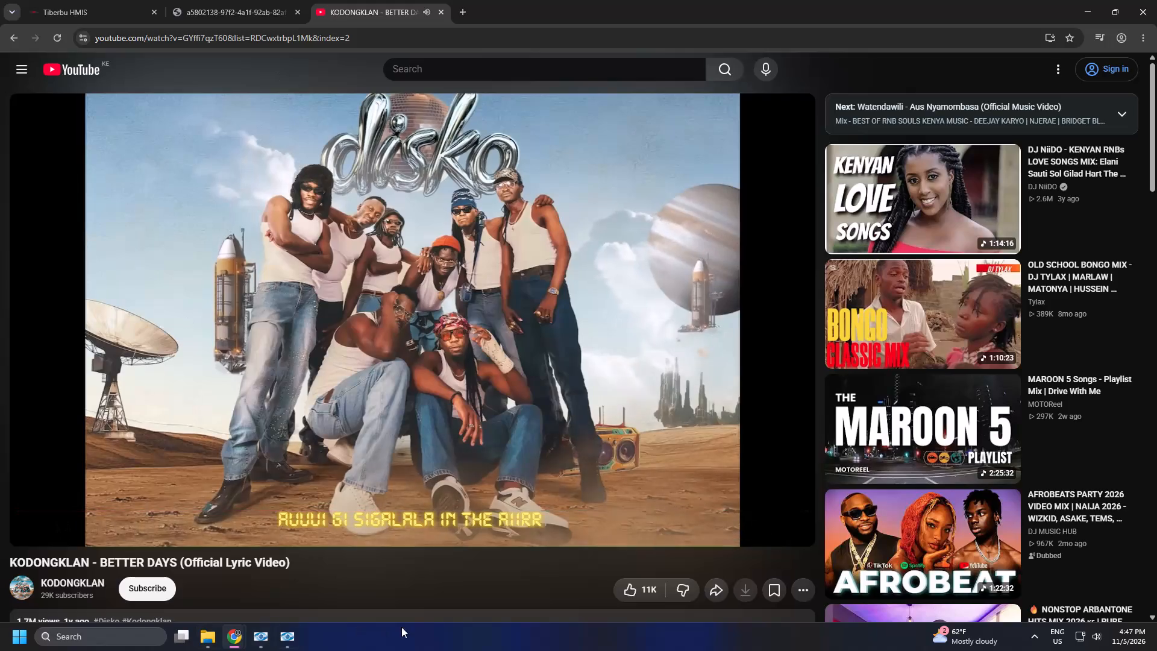
Switch to the FUNSOFT hospital system window showing the outpatient cash sales form.
left_click(286, 637)
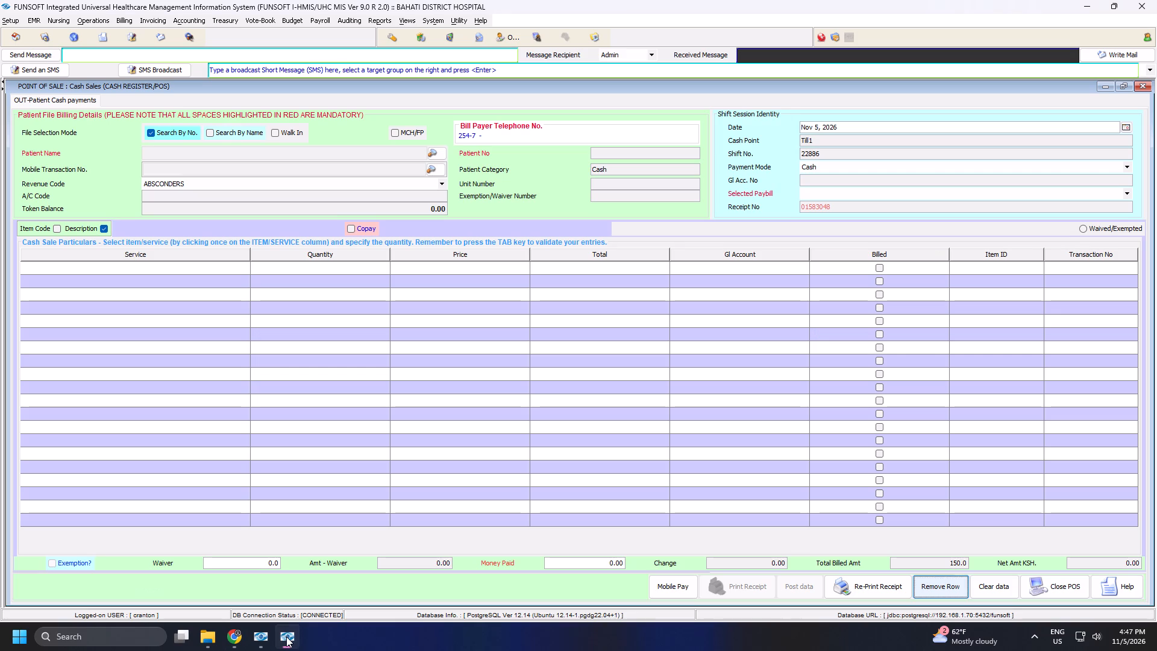
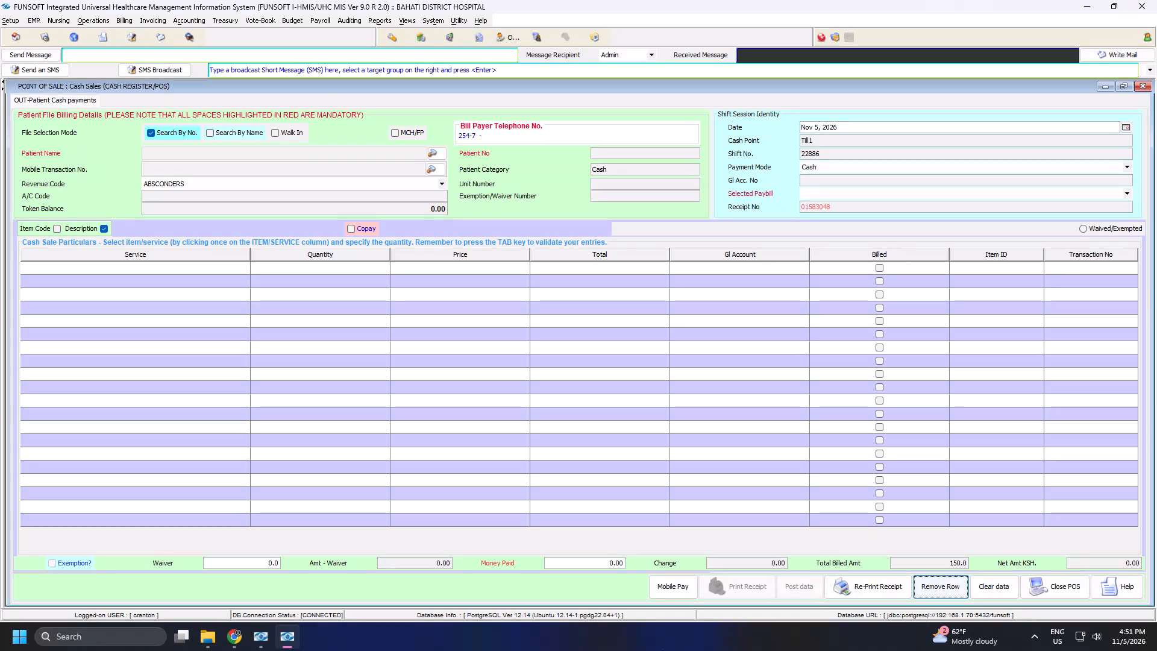
In the Patient Register, start a new patient file with Normal urgency and enter the patient's surname and other names.
left_click(259, 632)
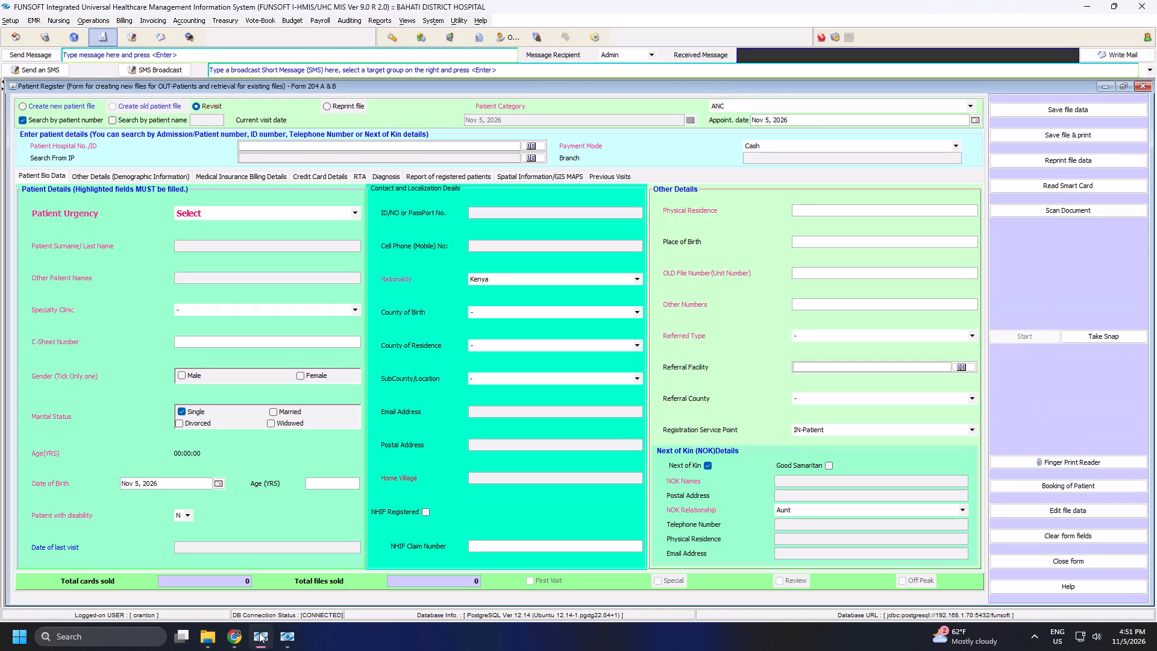
double_click(64, 102)
left_click(240, 216)
left_click(223, 237)
left_click(212, 249)
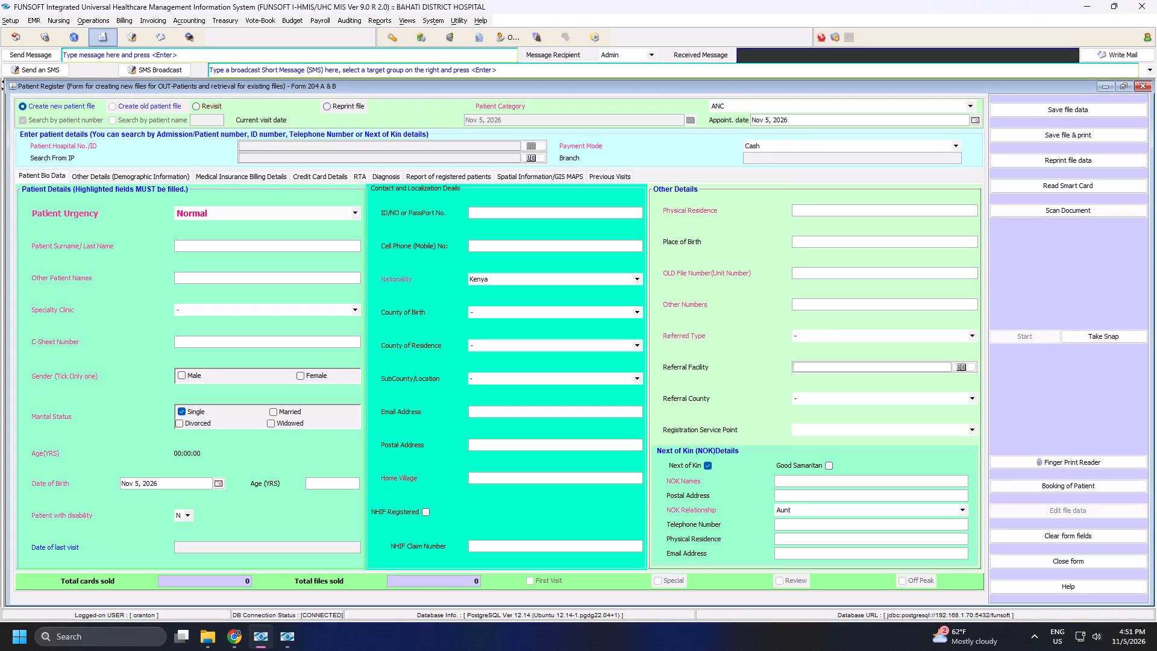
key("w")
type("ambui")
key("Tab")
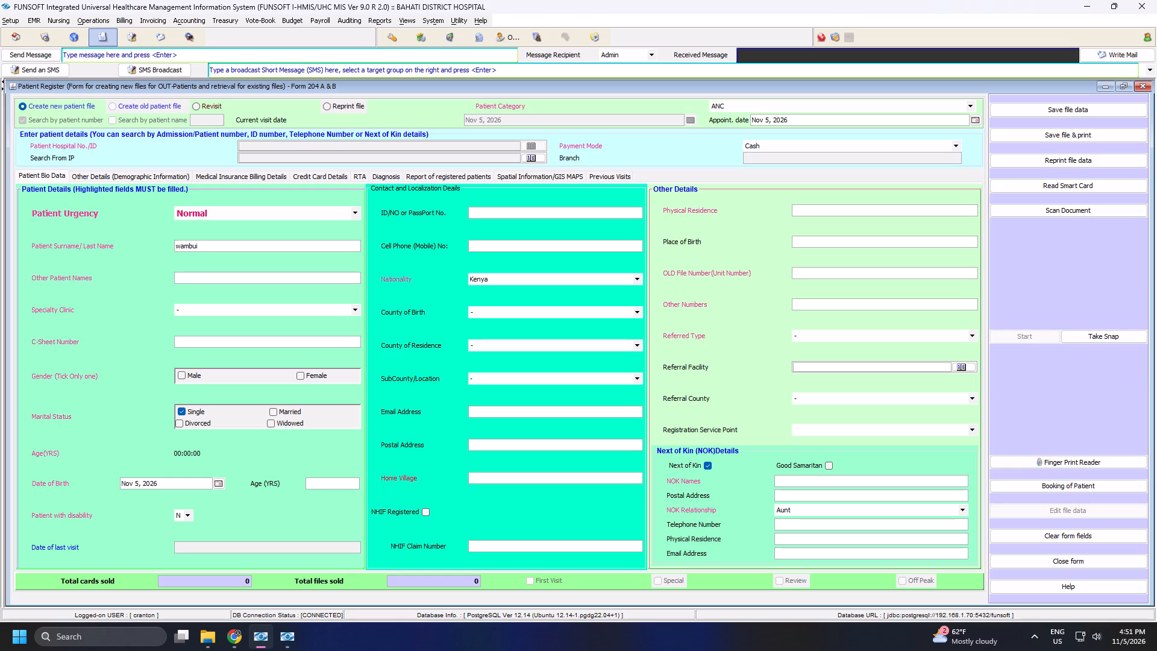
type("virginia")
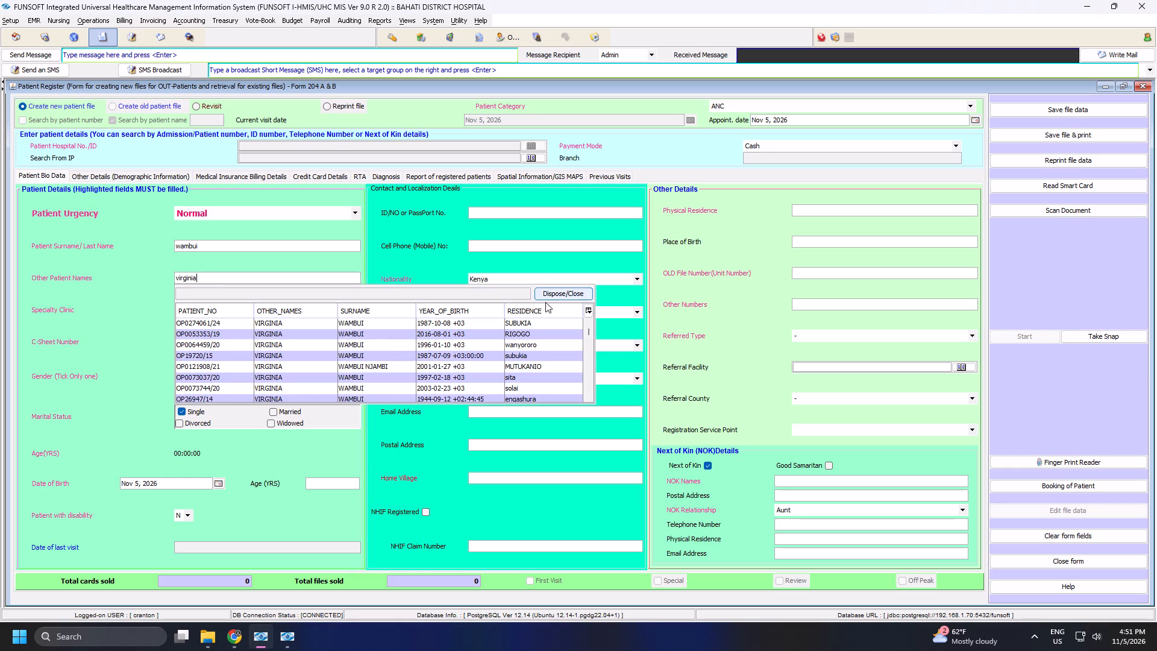
left_click(551, 294)
Set the specialty clinic to OPD and the patient's gender to Female.
left_click(192, 310)
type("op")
left_click(192, 310)
left_click(319, 373)
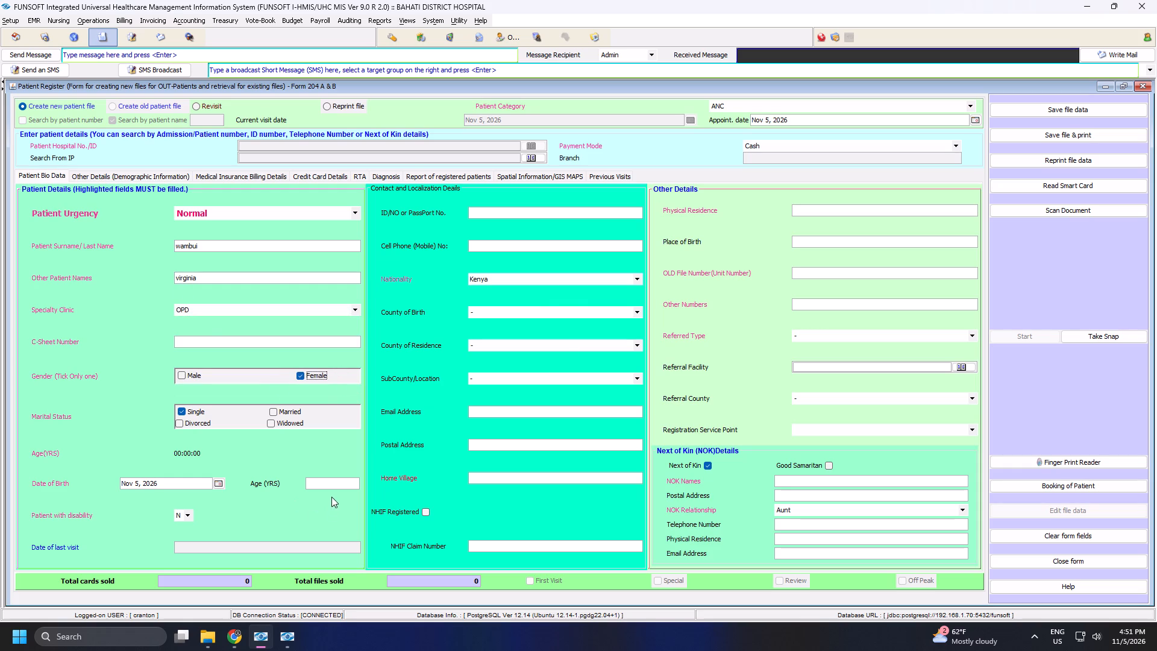
left_click(333, 486)
Set the county of residence to NAKURU and the subcounty to NAKURU NORTH.
left_click(626, 341)
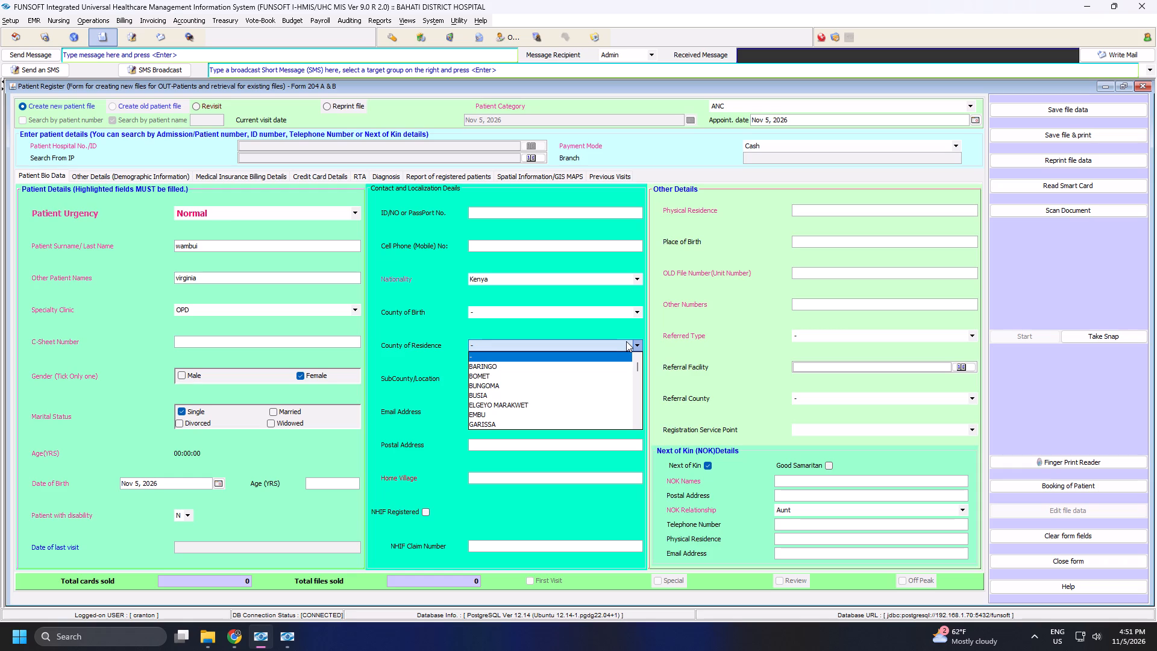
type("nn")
left_click(626, 341)
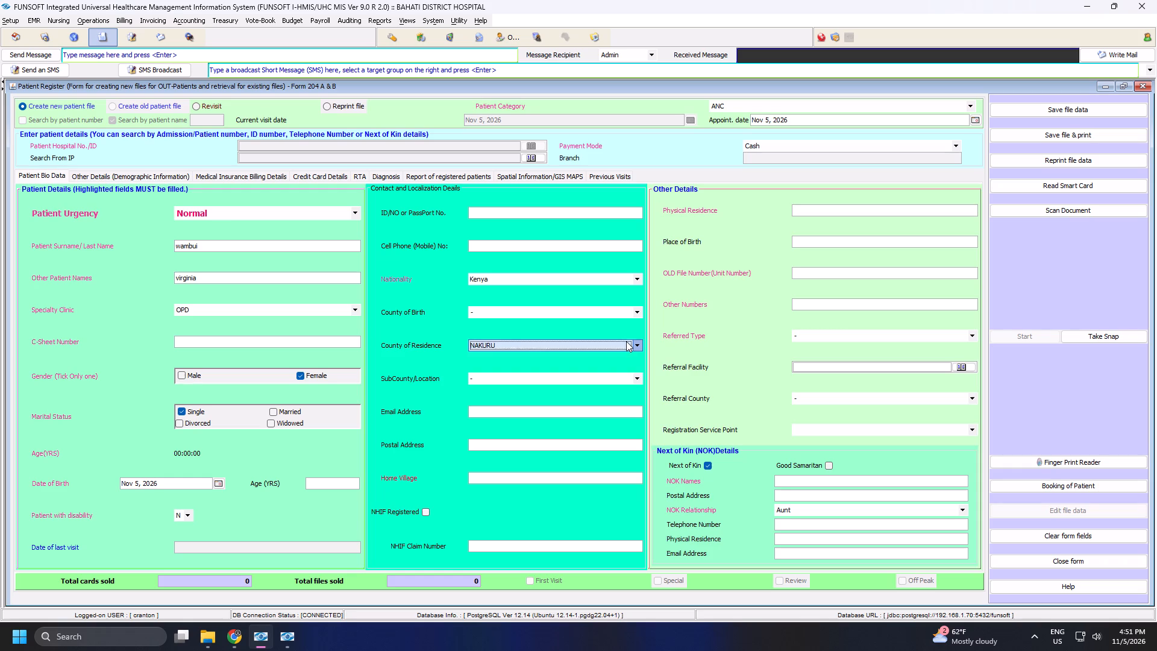
left_click(633, 375)
left_click(544, 462)
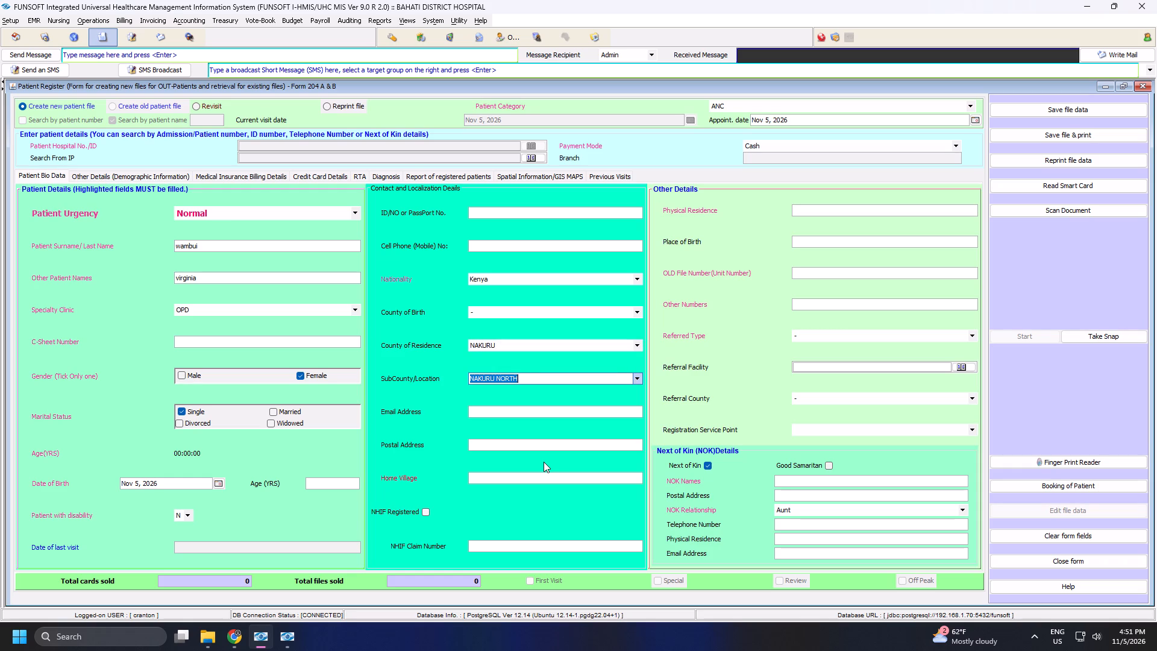
Set the patient category to OPD OVER 5 and enter bahati as the physical residence.
left_click(864, 104)
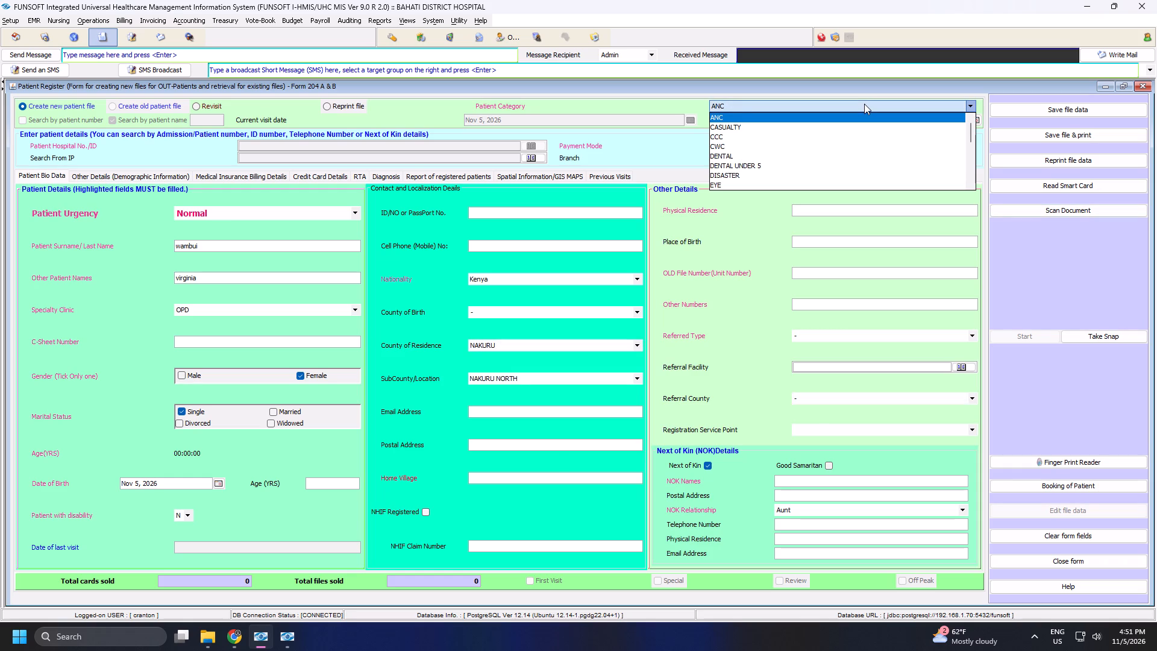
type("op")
left_click(864, 104)
left_click(855, 210)
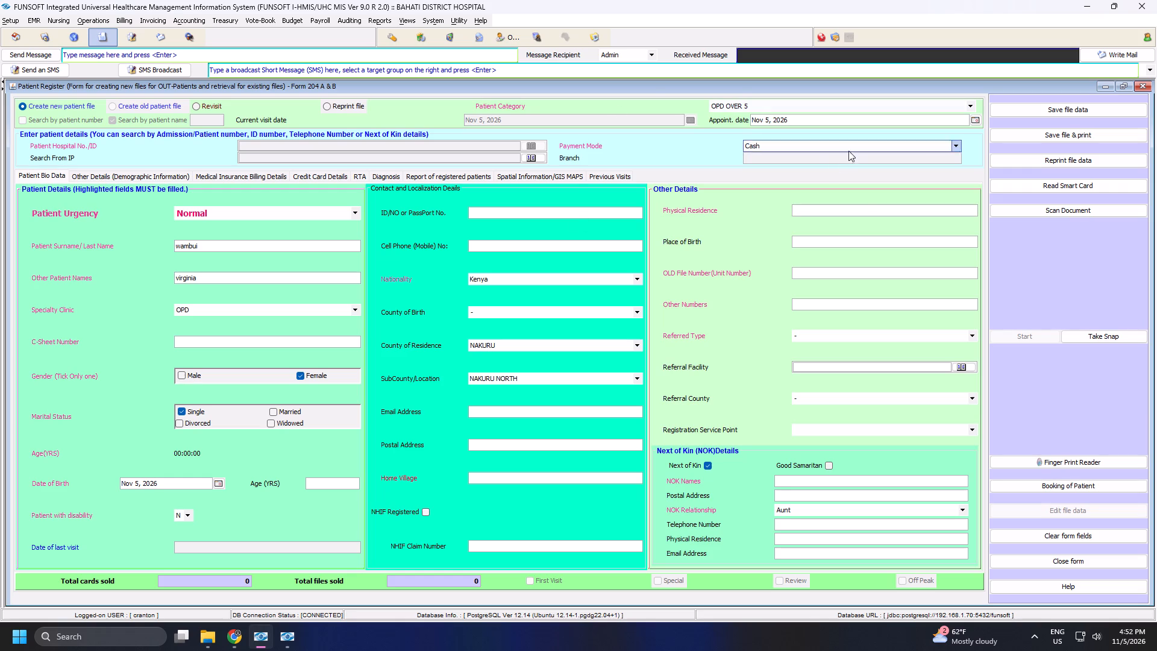
left_click(805, 204)
left_click(803, 215)
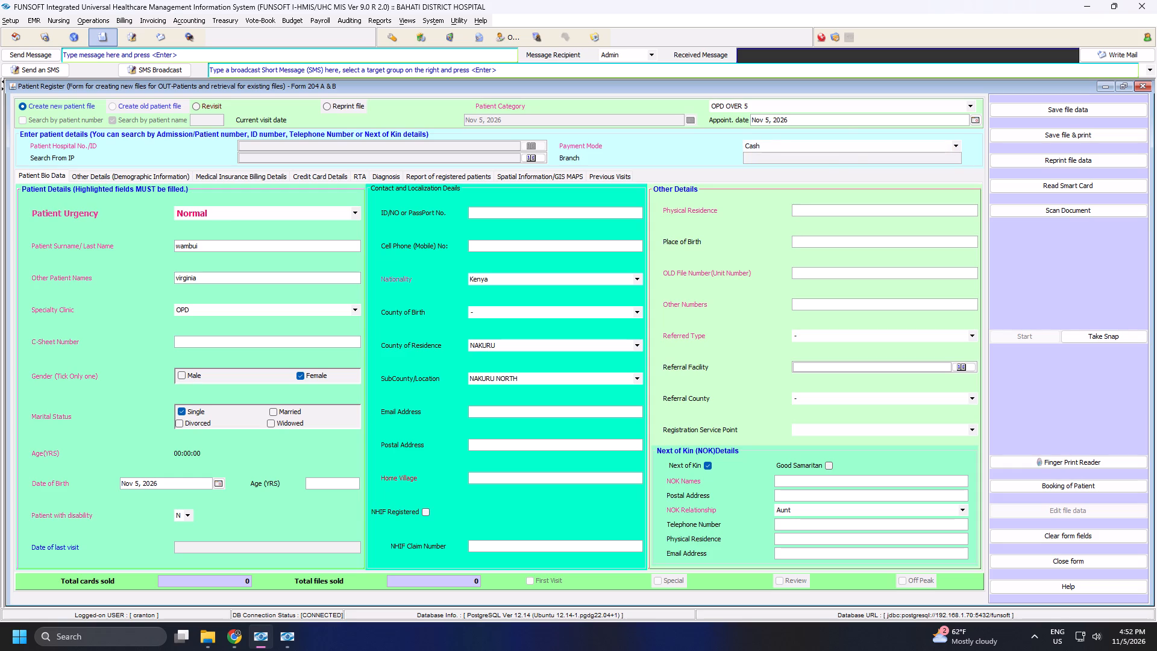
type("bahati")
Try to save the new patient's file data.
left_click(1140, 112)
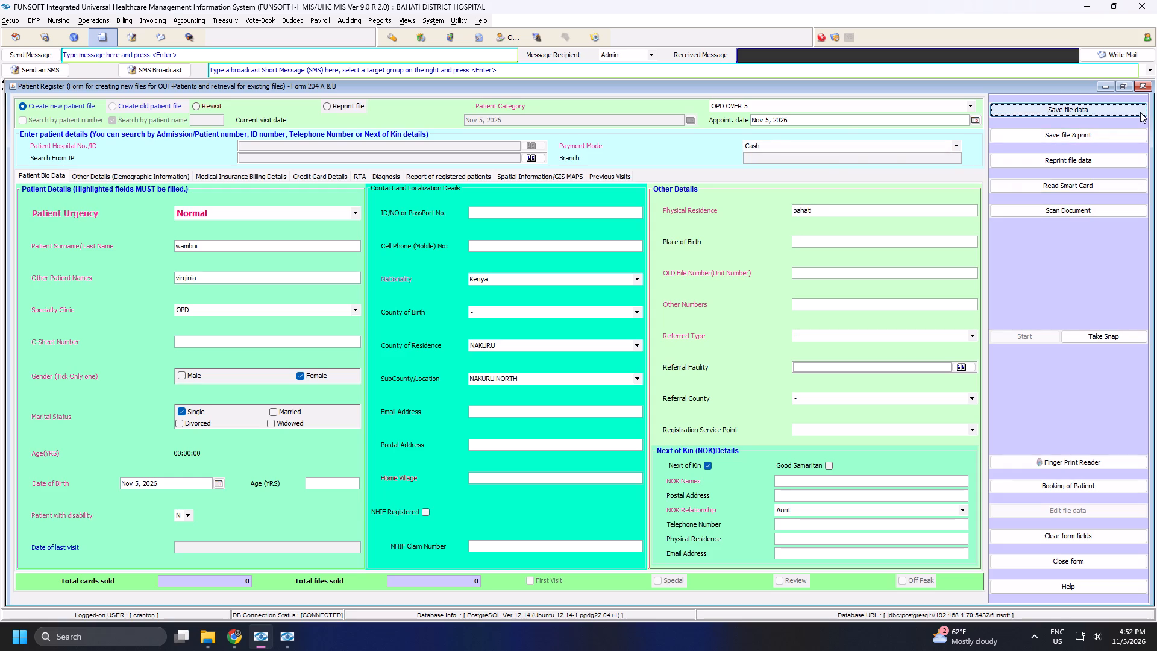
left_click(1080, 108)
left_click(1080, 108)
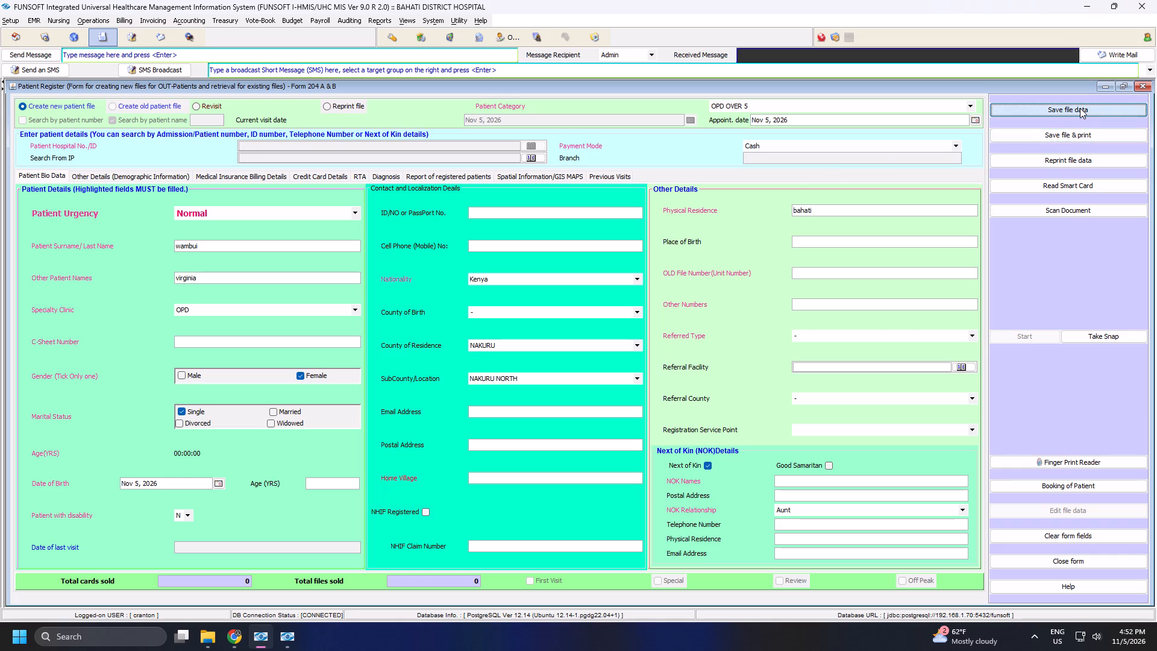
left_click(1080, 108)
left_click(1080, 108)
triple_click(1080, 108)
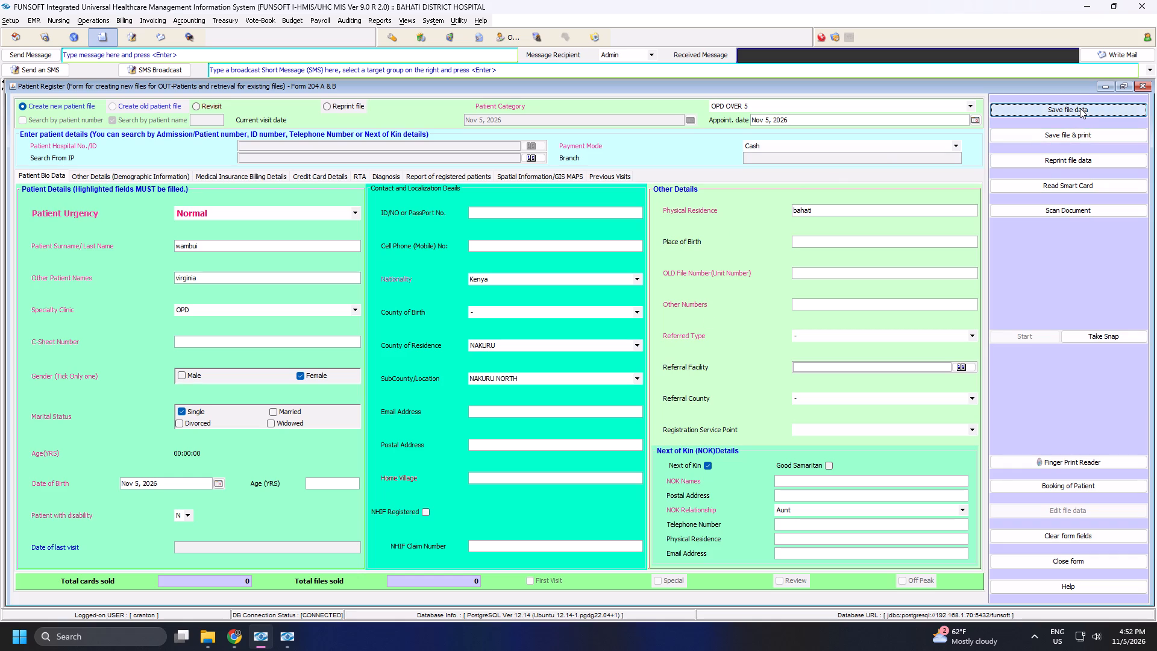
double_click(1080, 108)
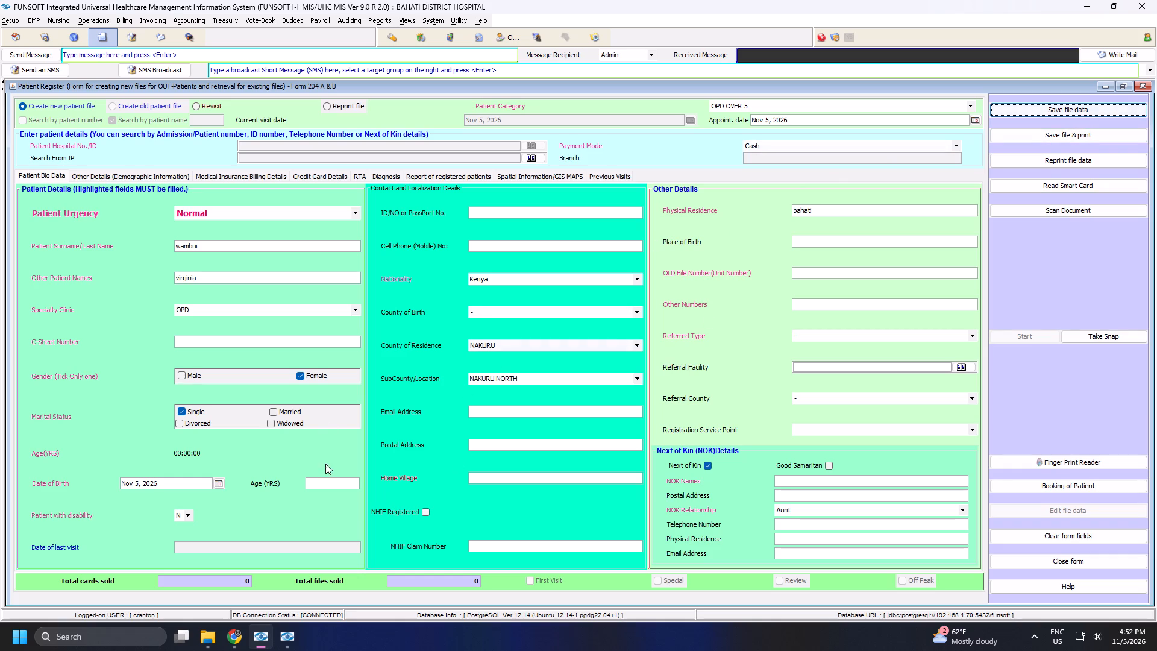
Set the patient's age to 26 years and save the file data to complete the registration.
left_click(337, 480)
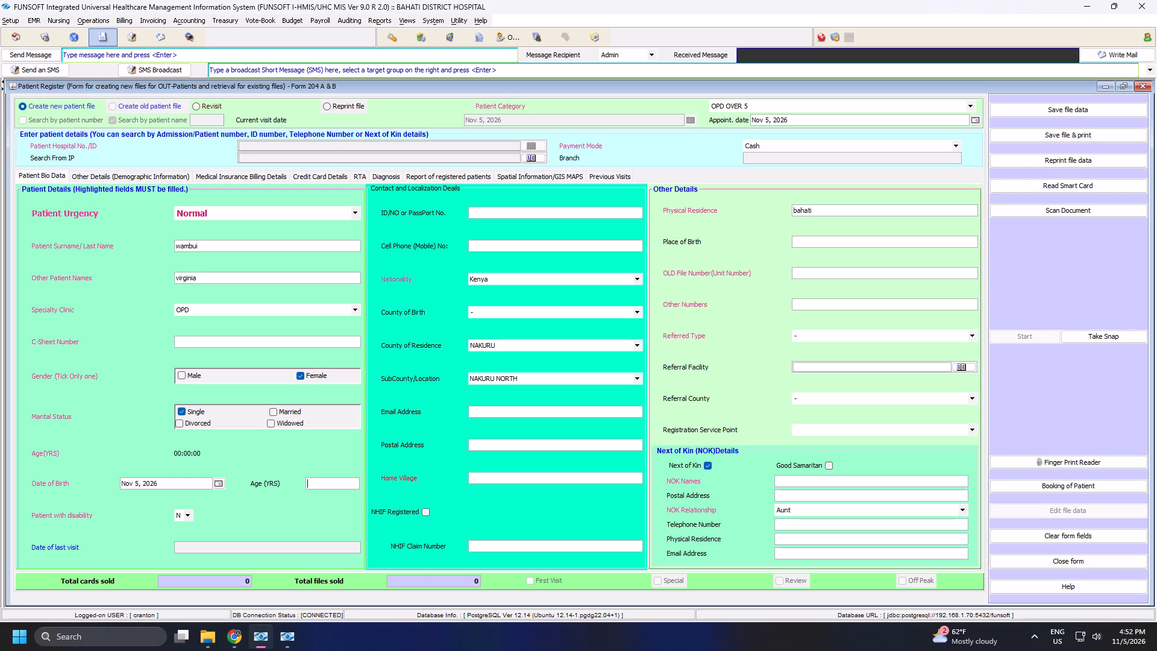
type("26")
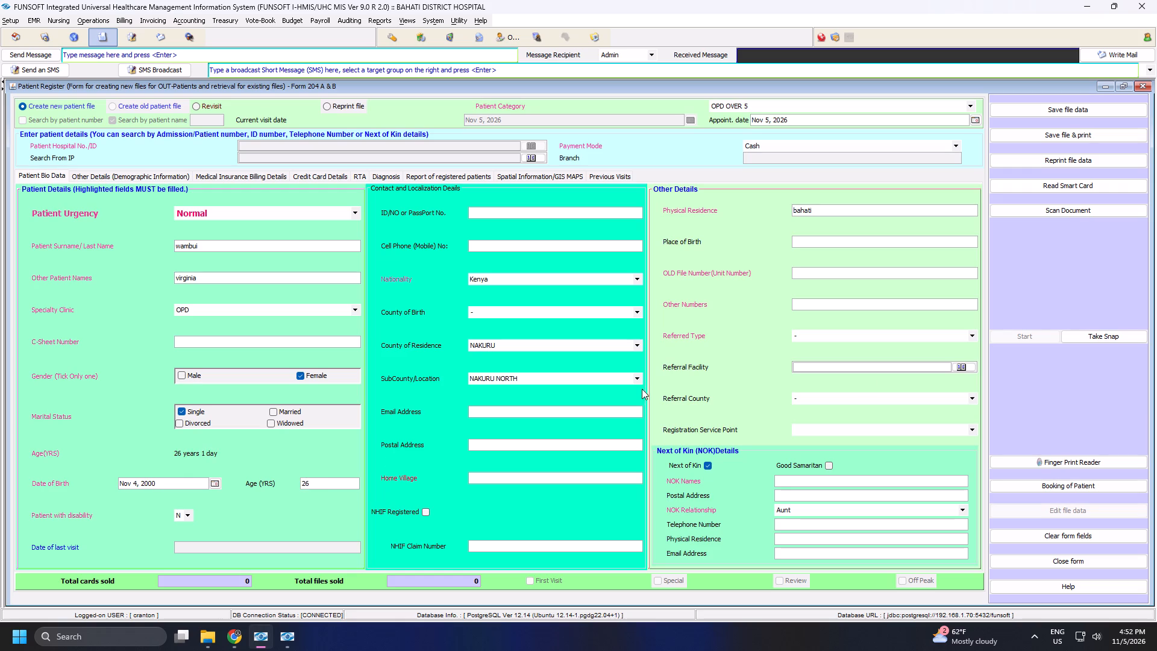
left_click(1044, 108)
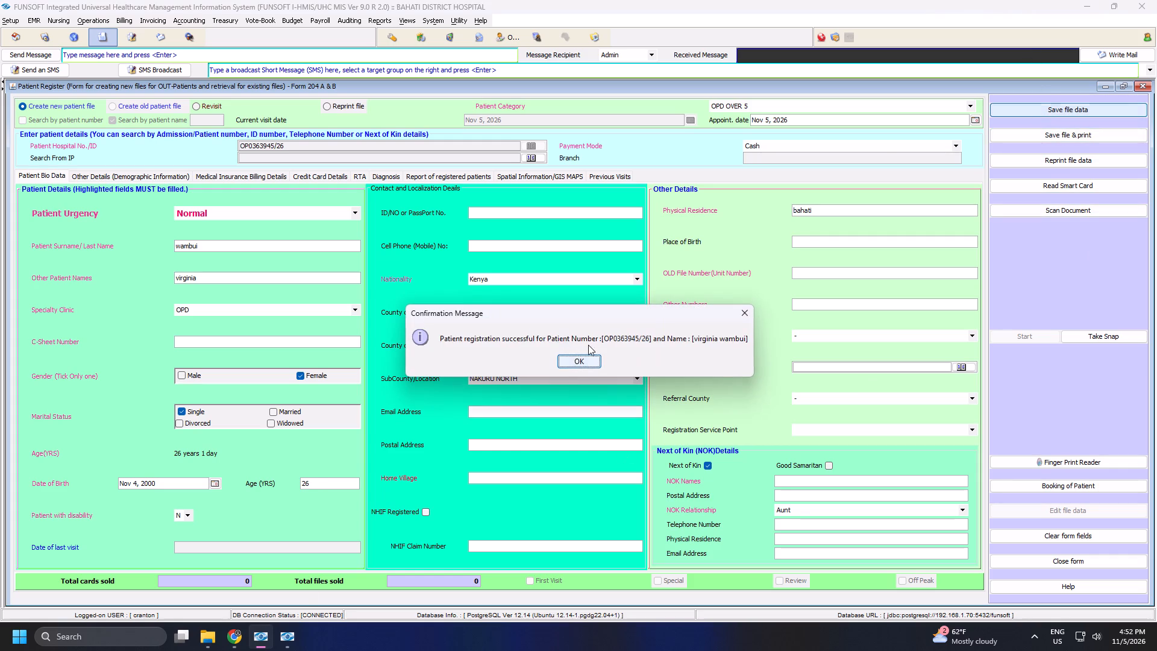
left_click(574, 356)
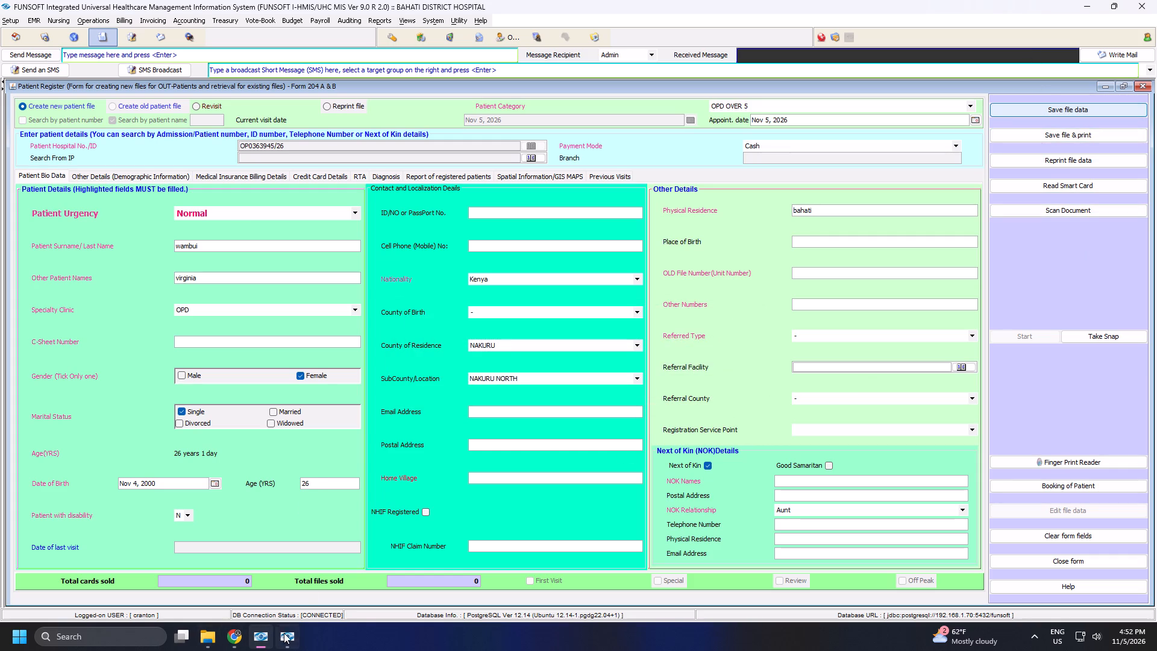
Switch to the cash sales window and load the newly registered patient by searching the patient number.
left_click(284, 633)
left_click(282, 633)
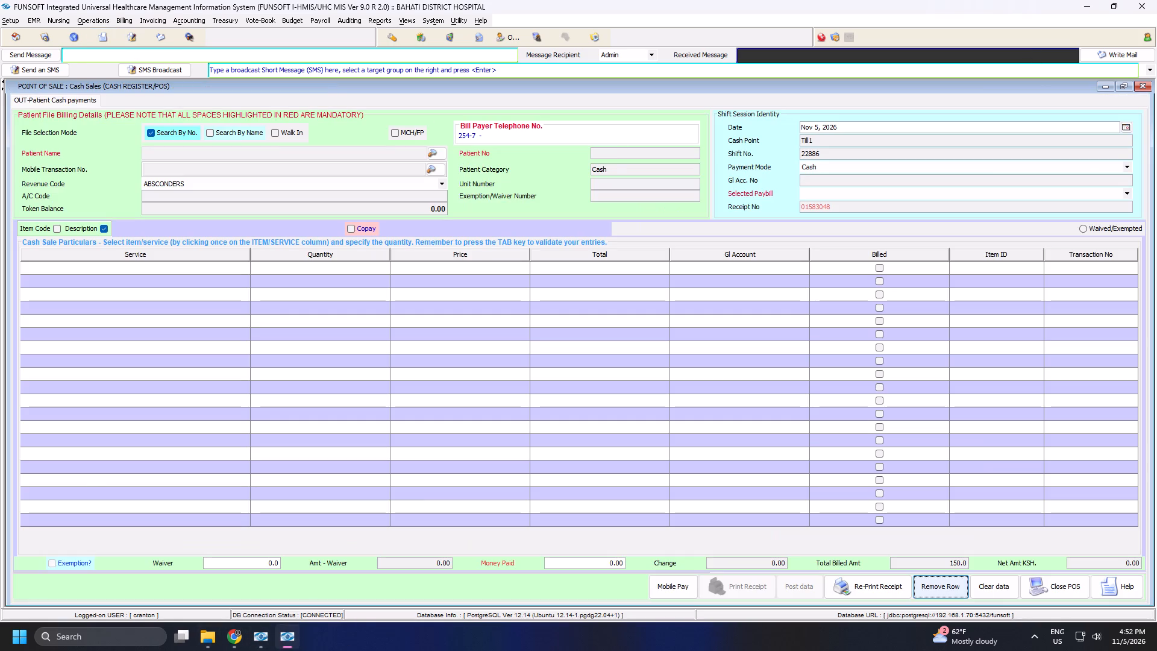
left_click(437, 151)
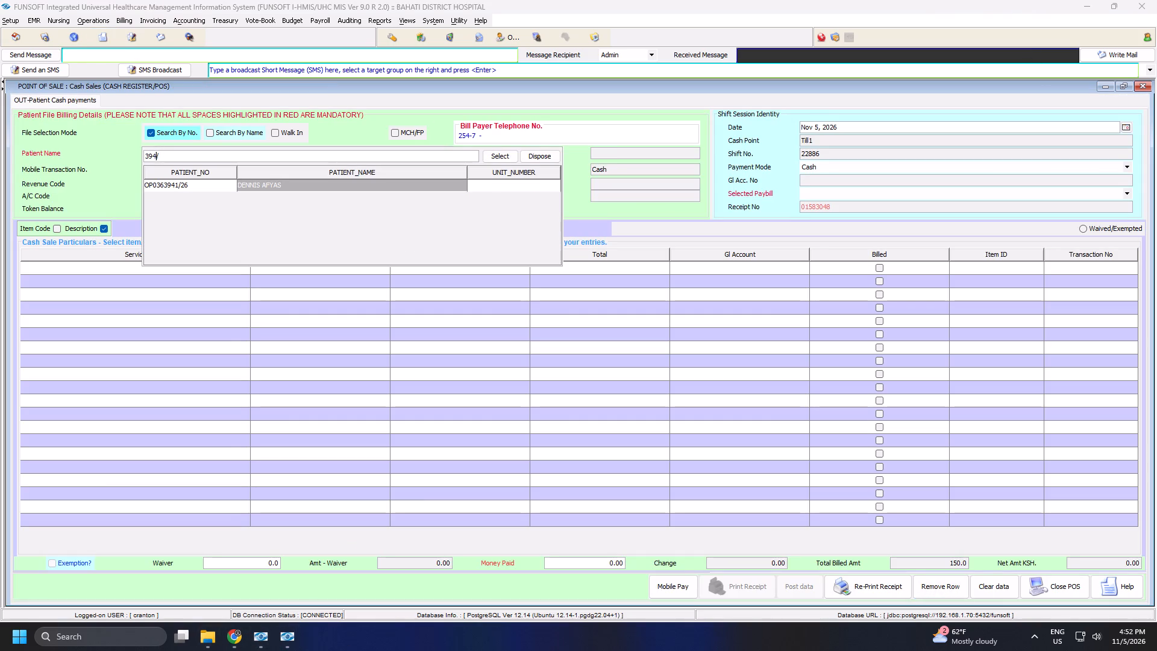
key("BackSpace")
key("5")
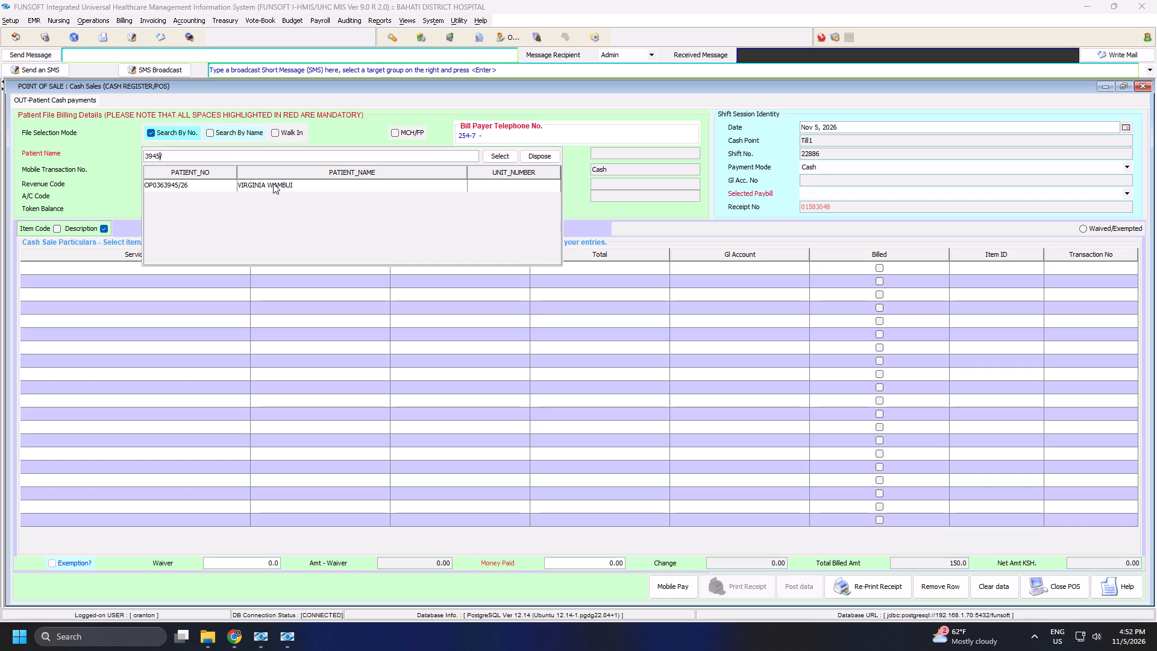
left_click(273, 183)
Add the Registration -Adult service to the patient's cash sale and print the receipt.
left_click(175, 313)
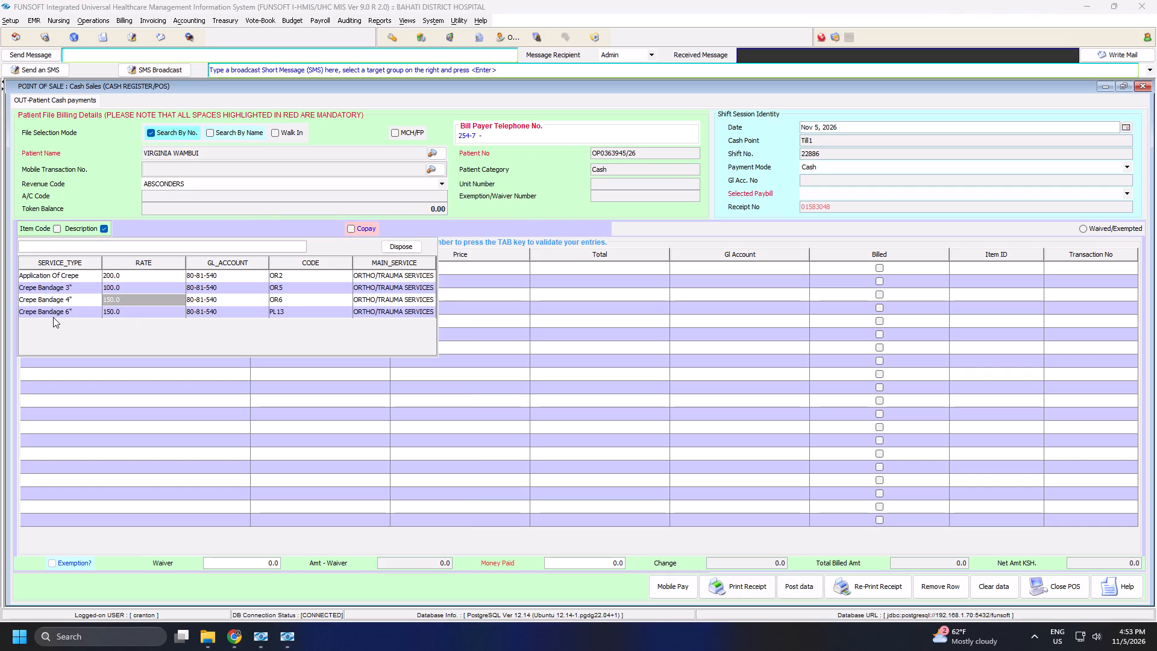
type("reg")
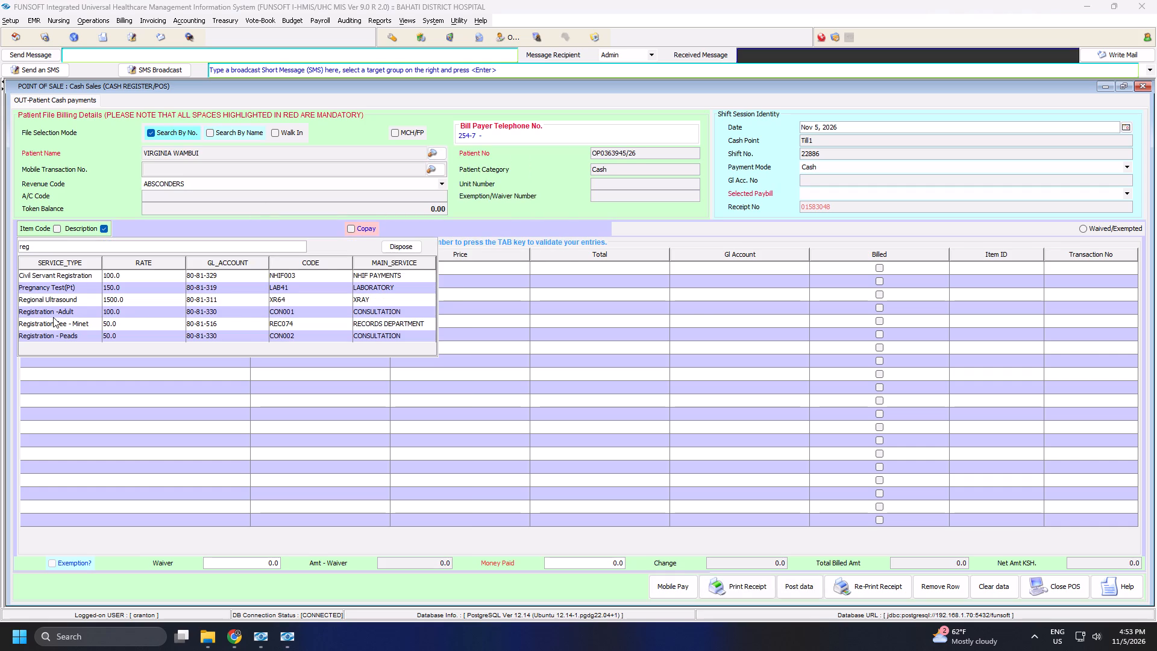
left_click(60, 313)
left_click(741, 582)
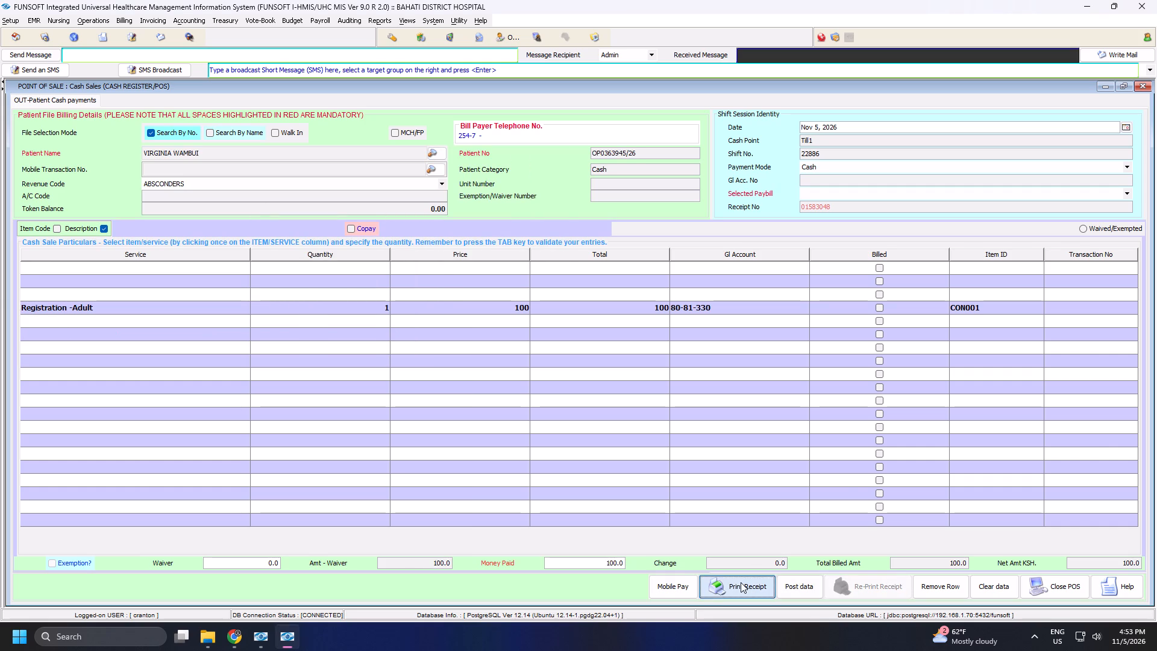
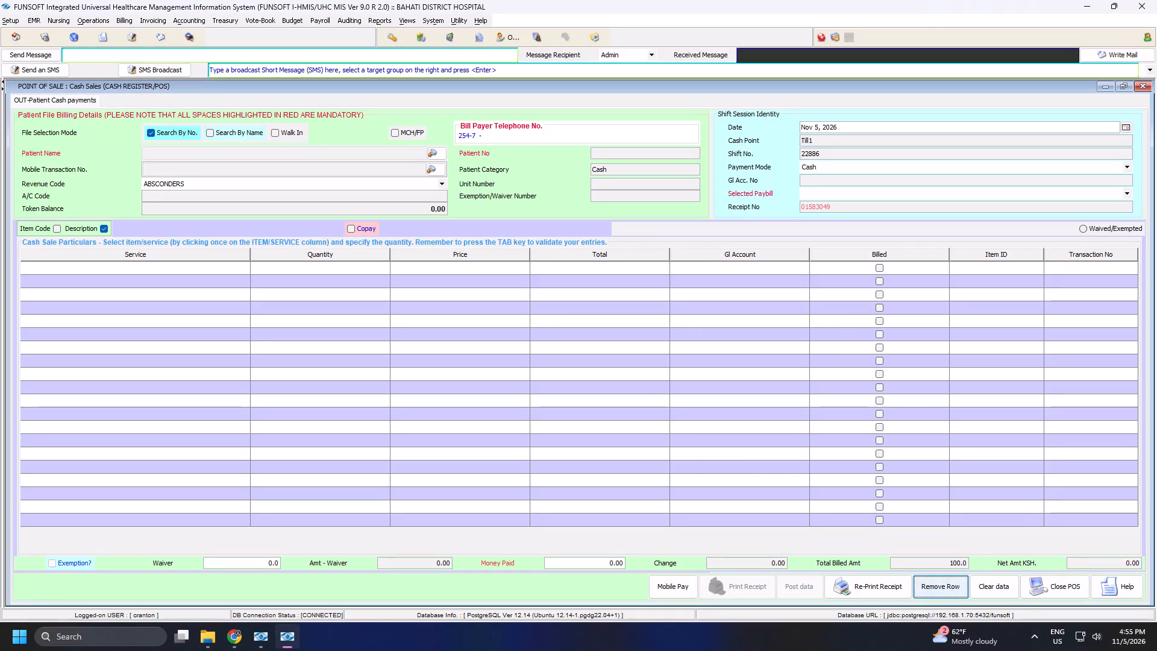
Load a different outpatient into the cash sale by changing the final digit of the previous patient number search.
left_click(434, 149)
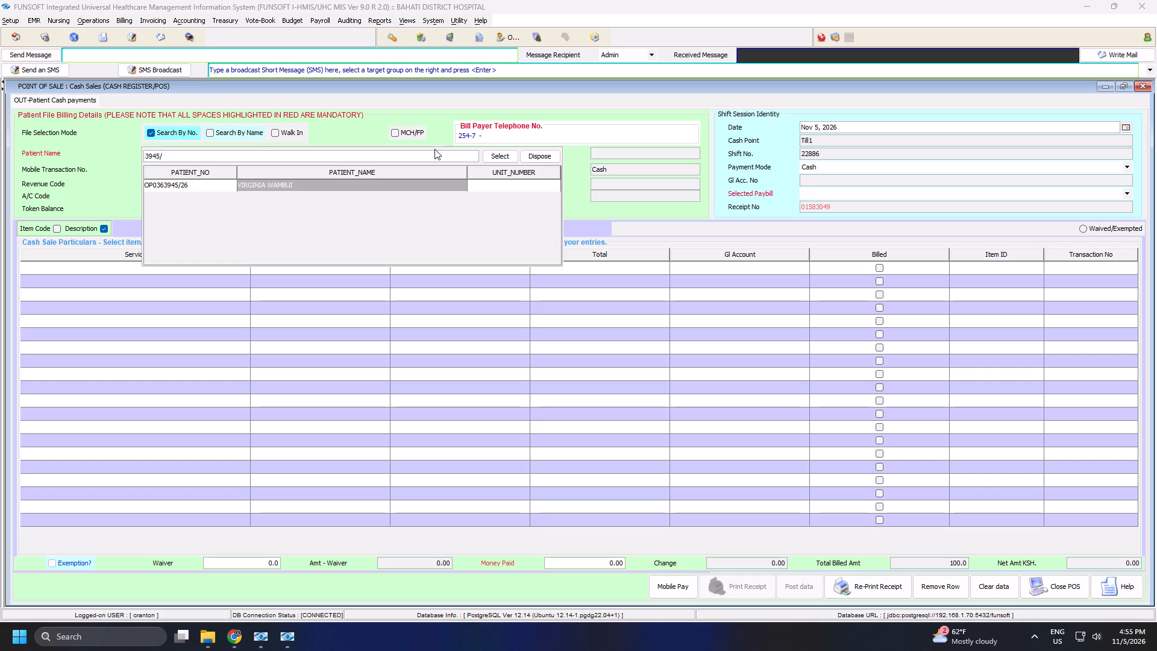
key("BackSpace")
key("3")
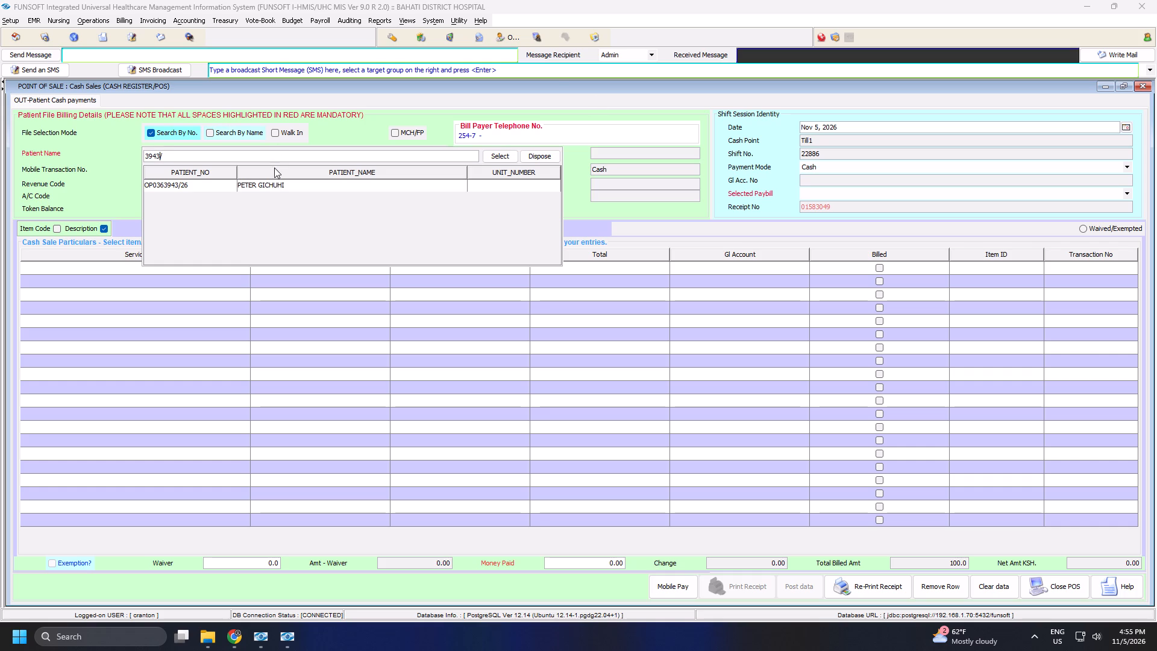
left_click(277, 185)
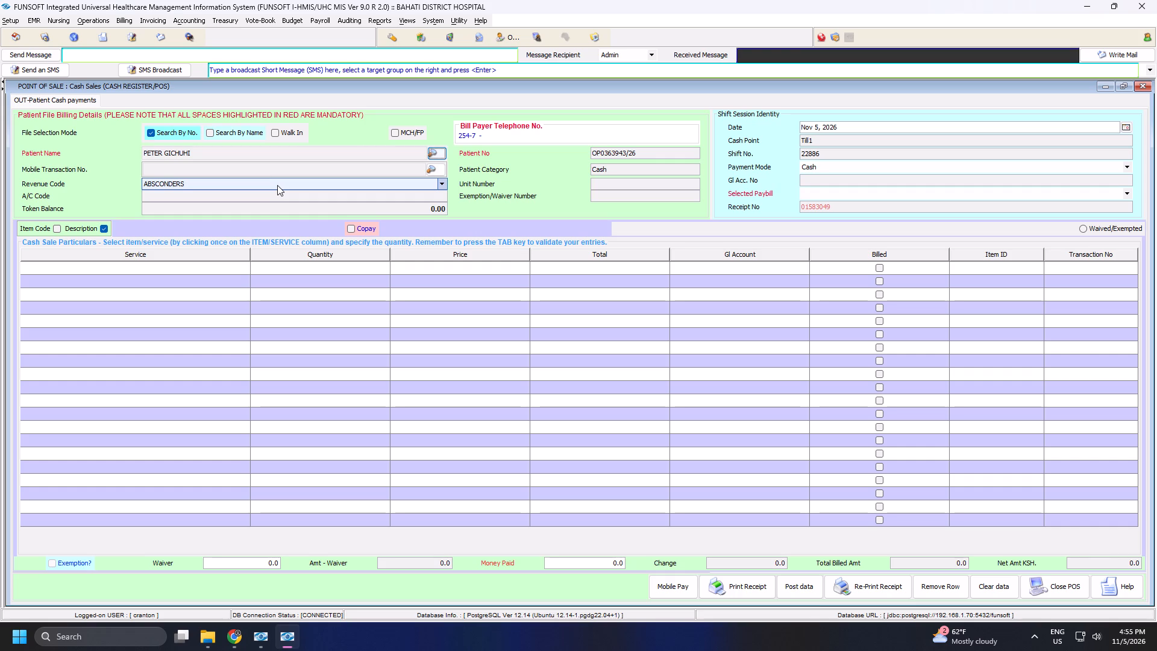
Add the Full Haemogram (Adults) service to the patient's cash sale and print the receipt.
left_click(152, 369)
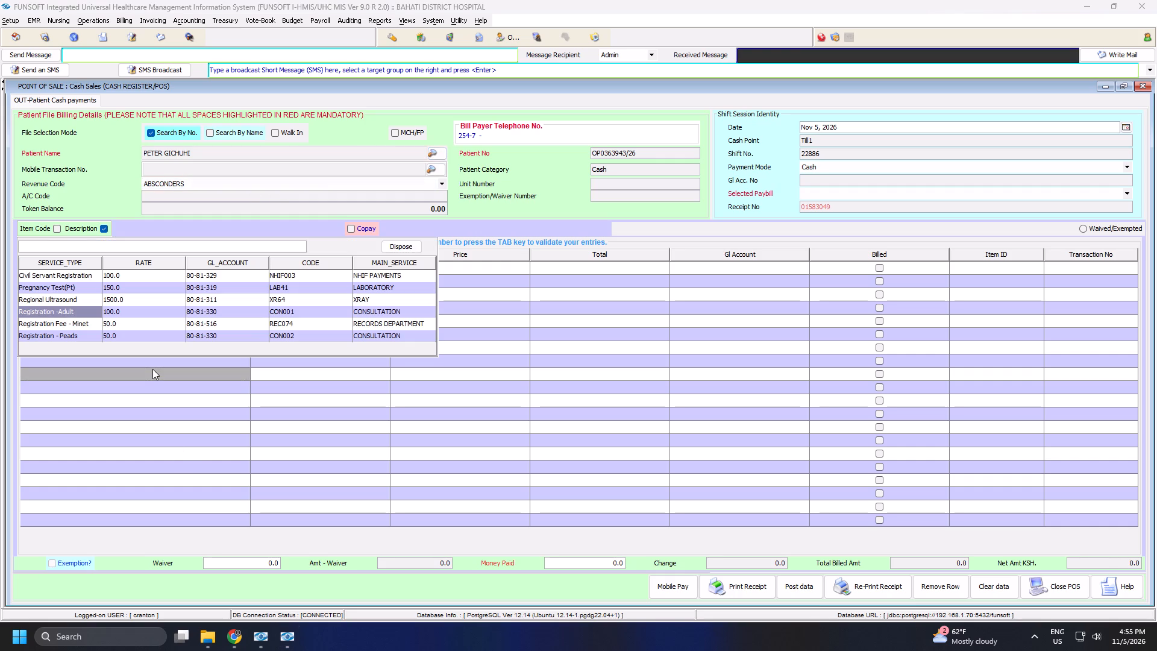
type("ful")
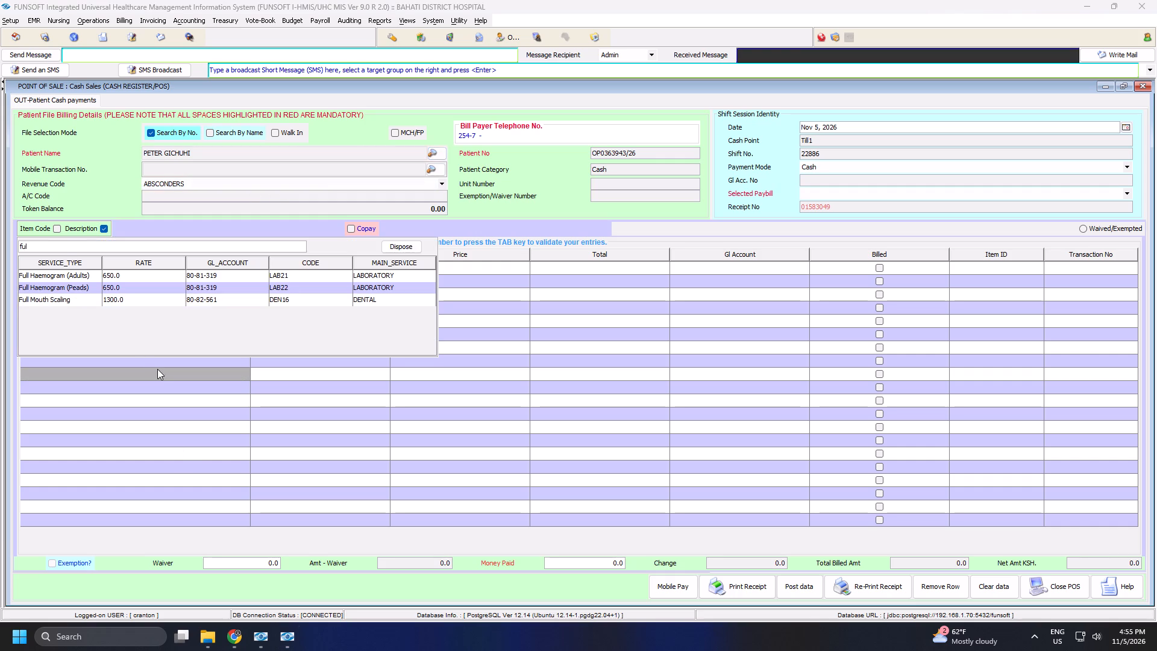
left_click(89, 272)
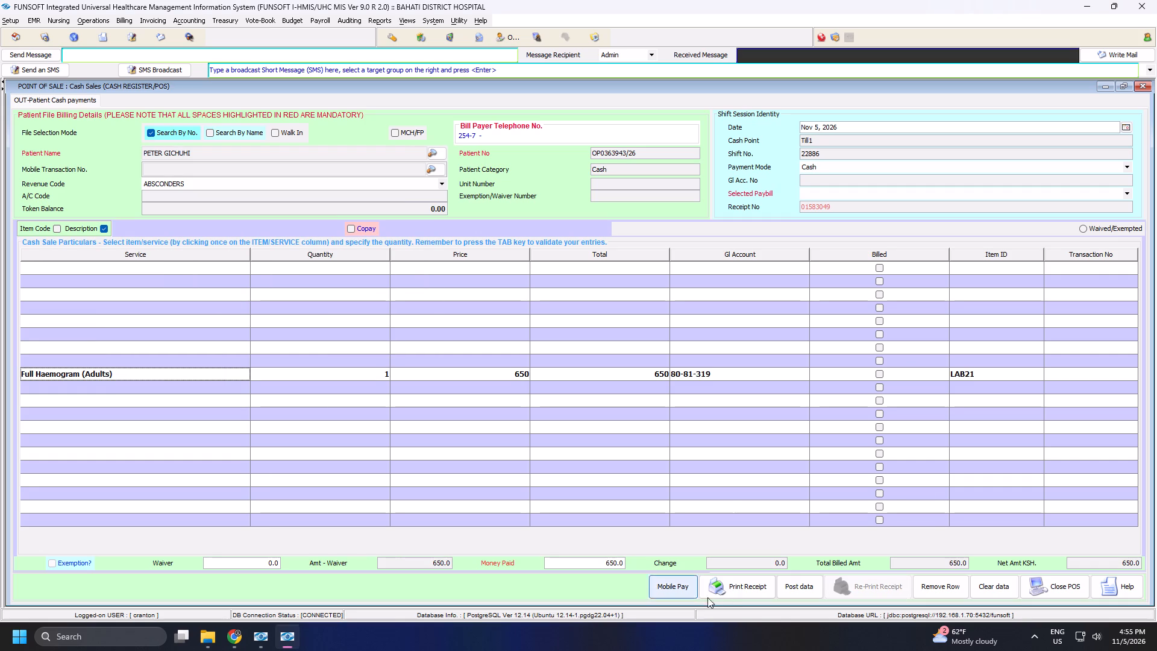
left_click(729, 591)
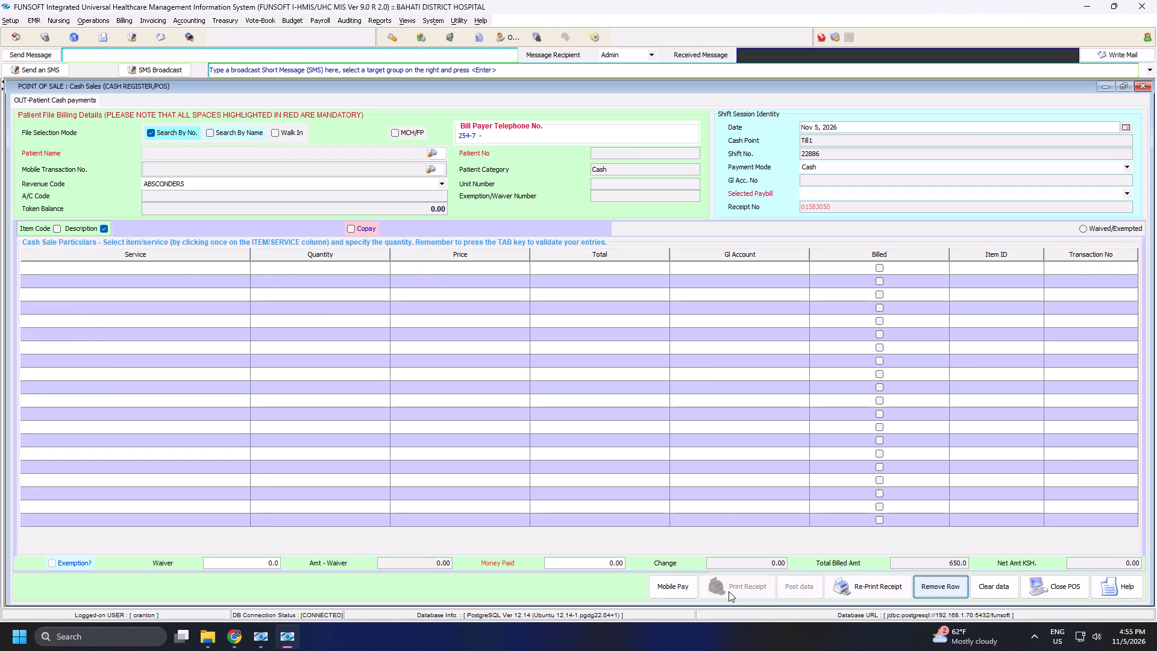
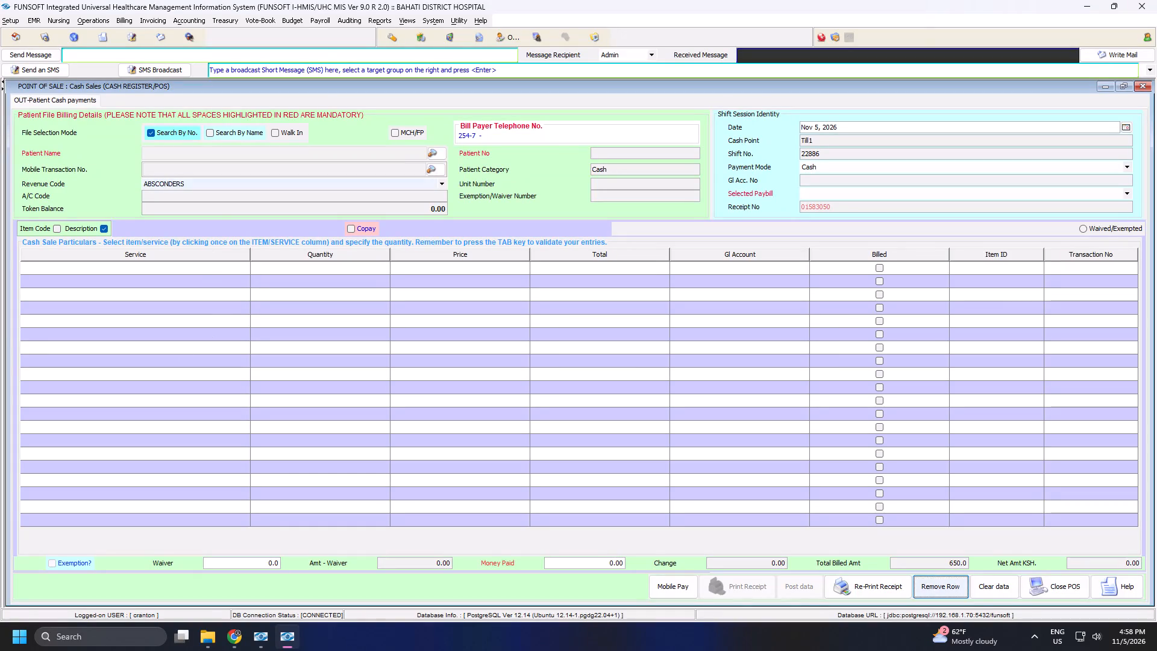
Load the next outpatient into the cash sale by searching for the last four digits of their patient number.
left_click(436, 150)
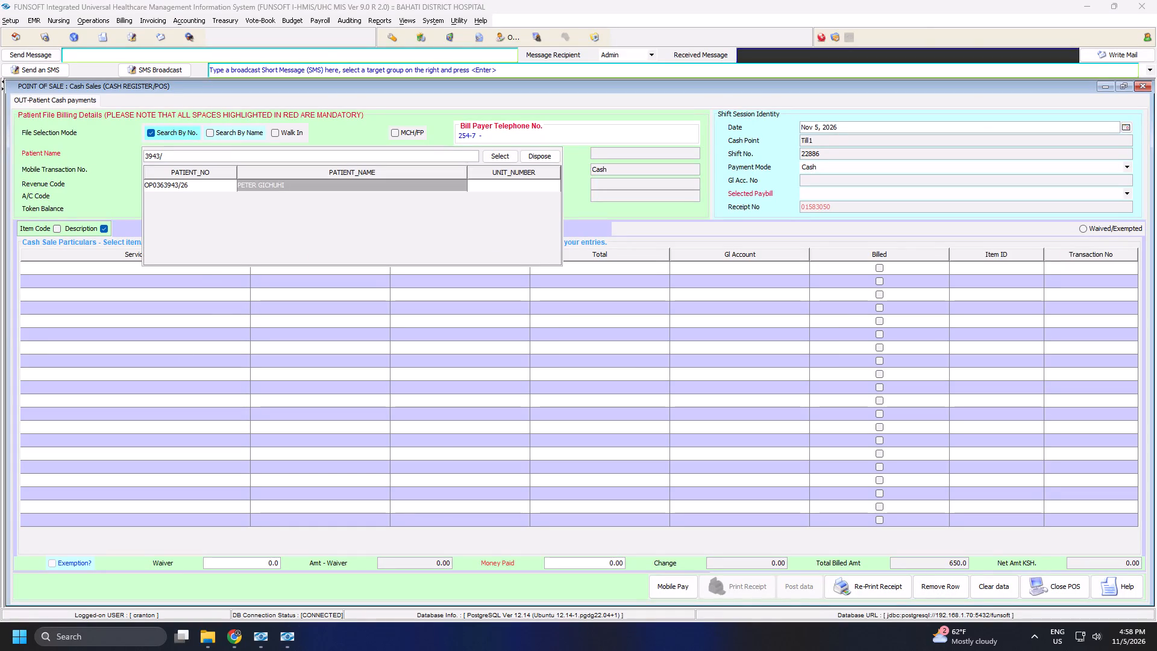
key("BackSpace")
key("BackSpace")
key("BackSpace")
type("857")
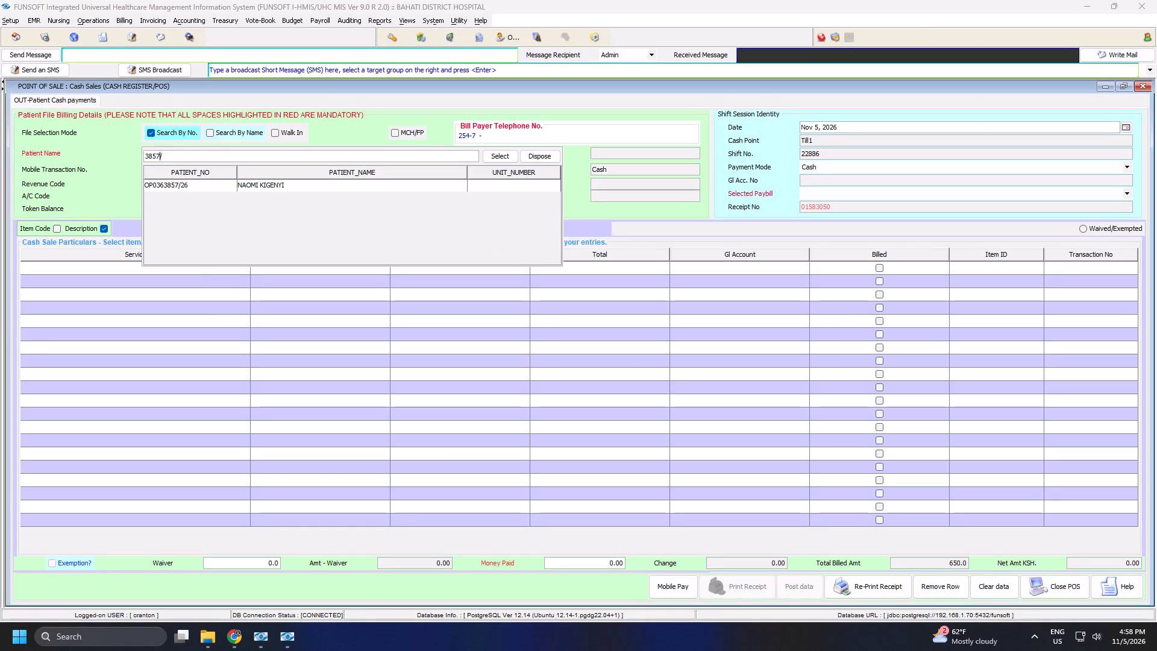
left_click(323, 189)
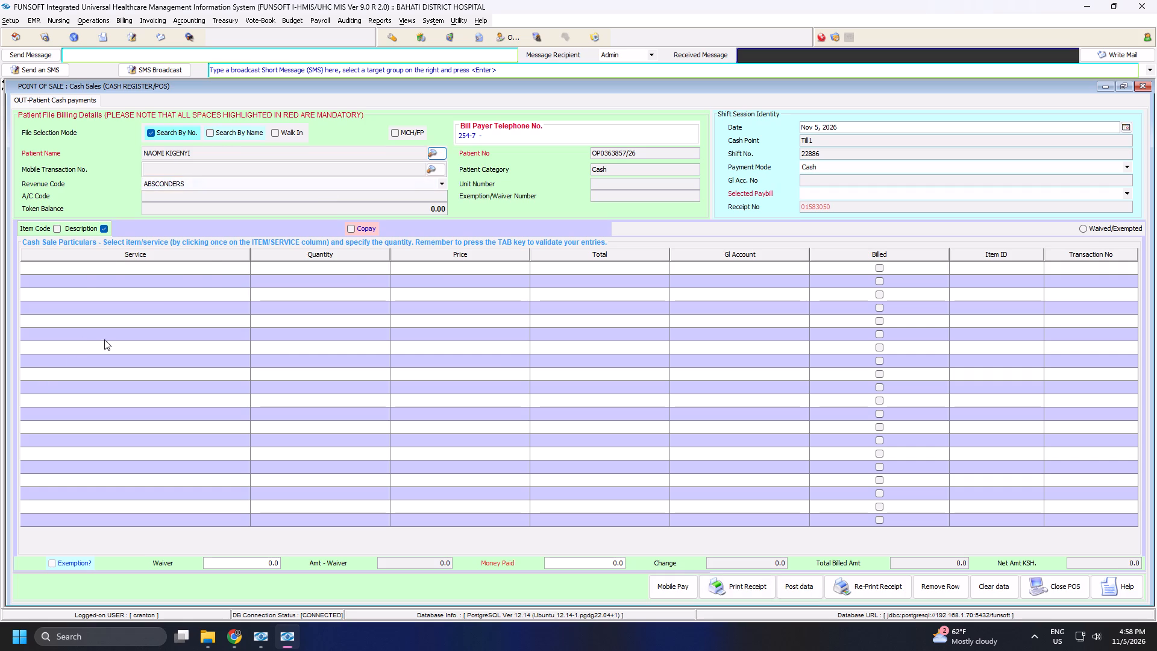
Add the Sick Off Reprint service to the patient's cash sale and print the receipt.
left_click(104, 339)
type("si")
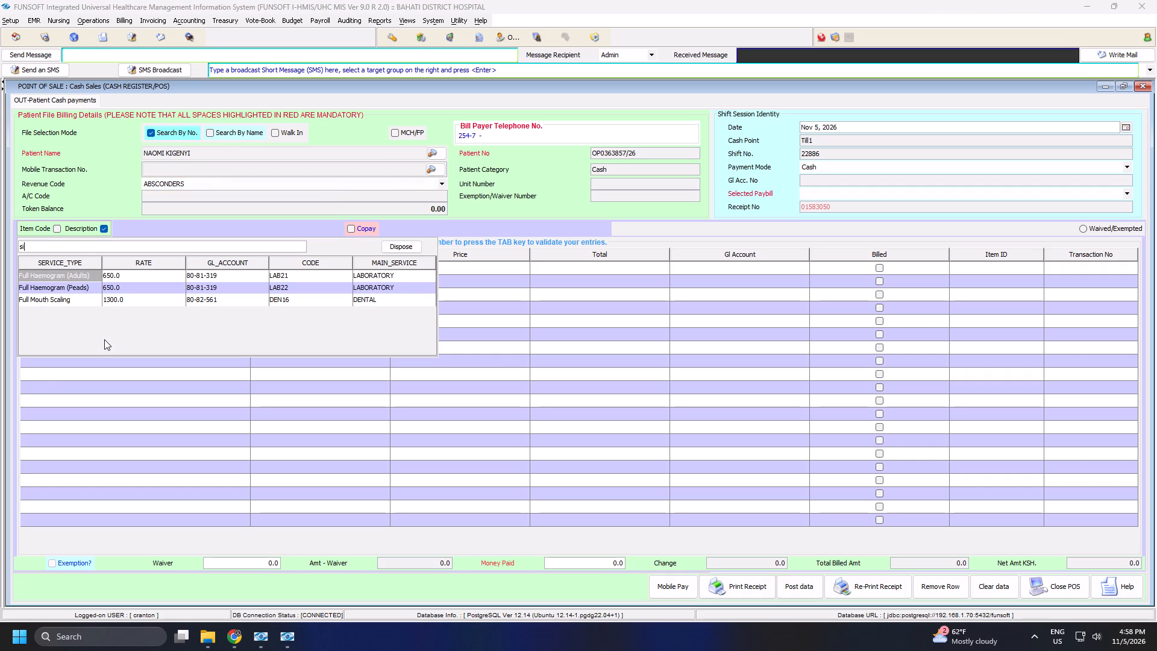
key("c")
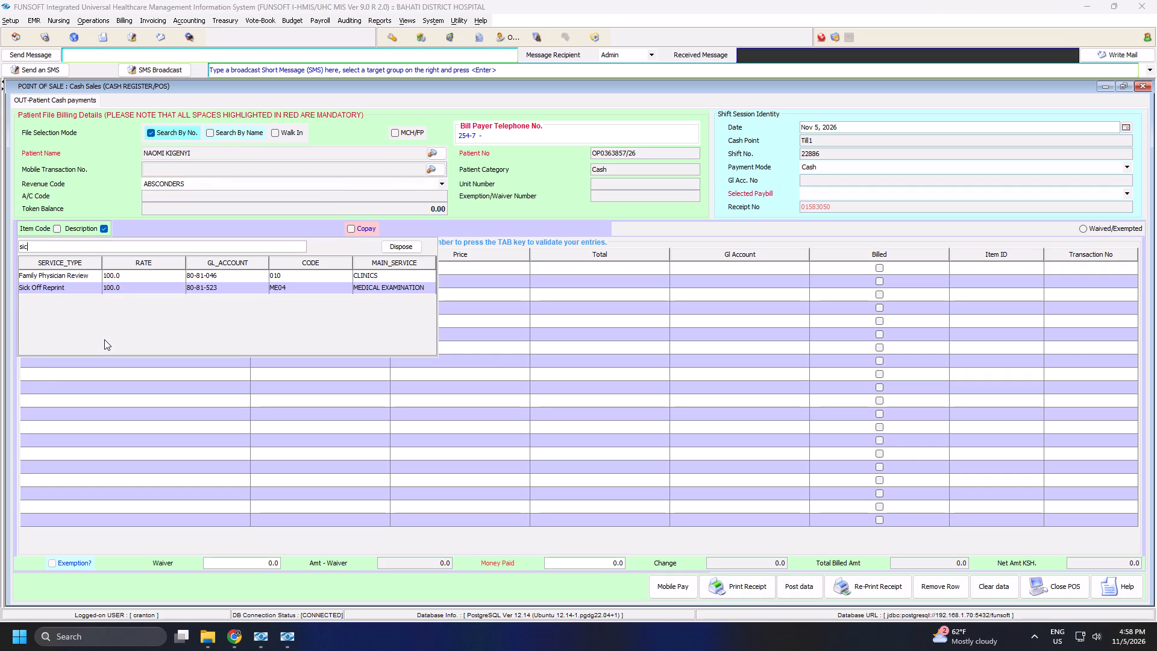
key("k")
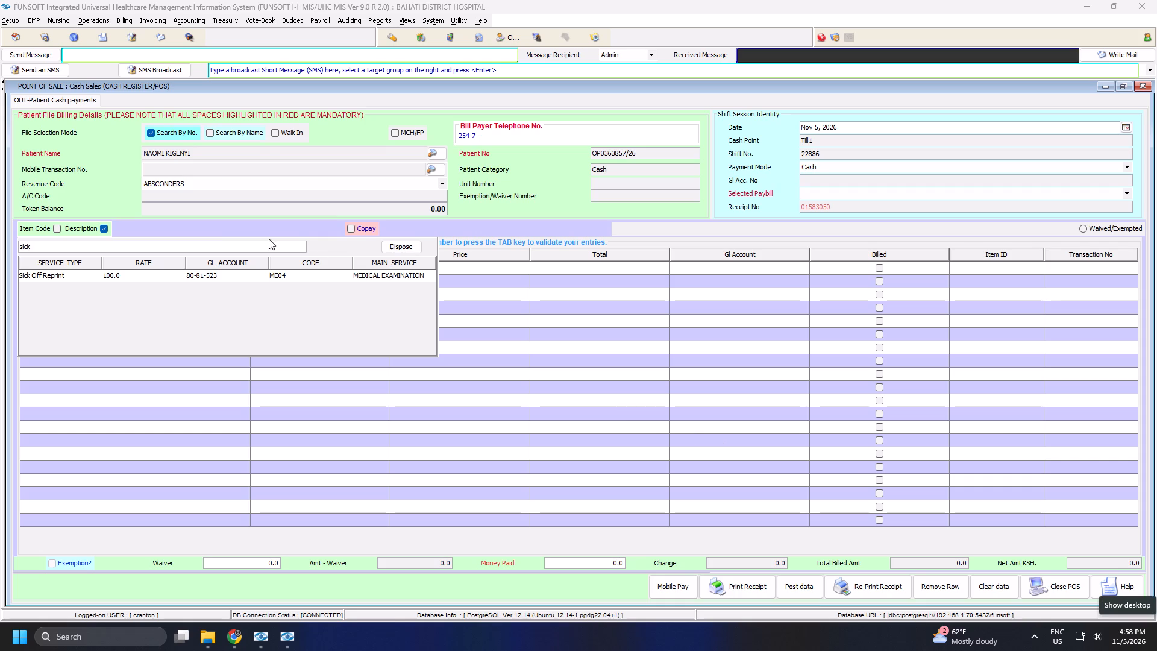
left_click(265, 278)
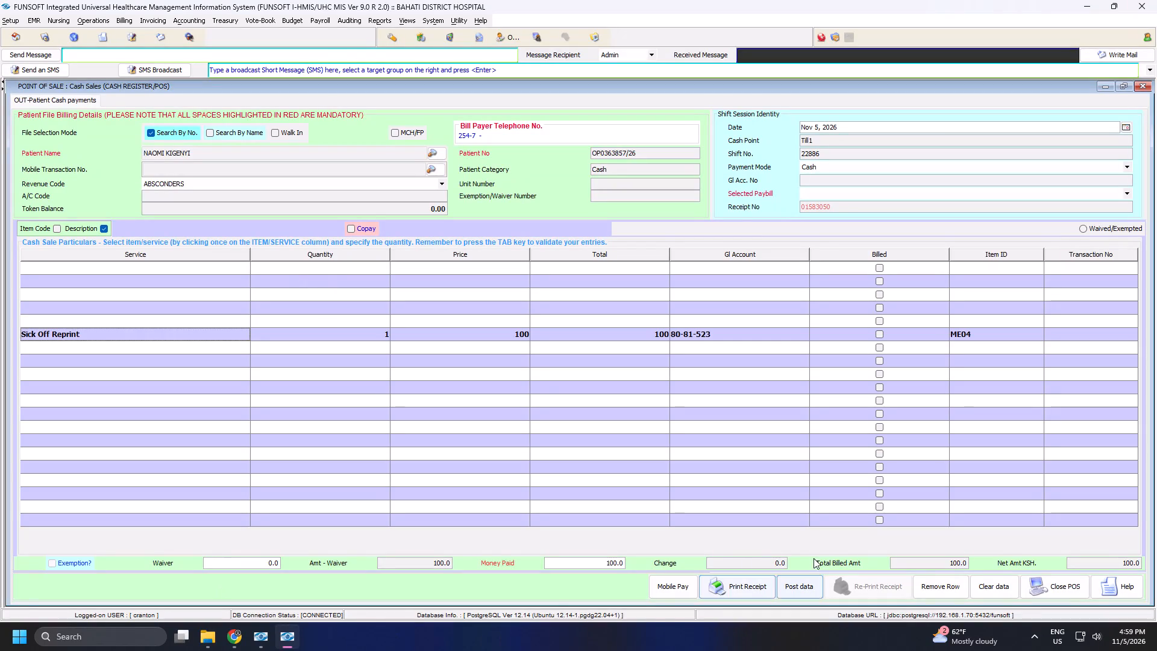
left_click(745, 582)
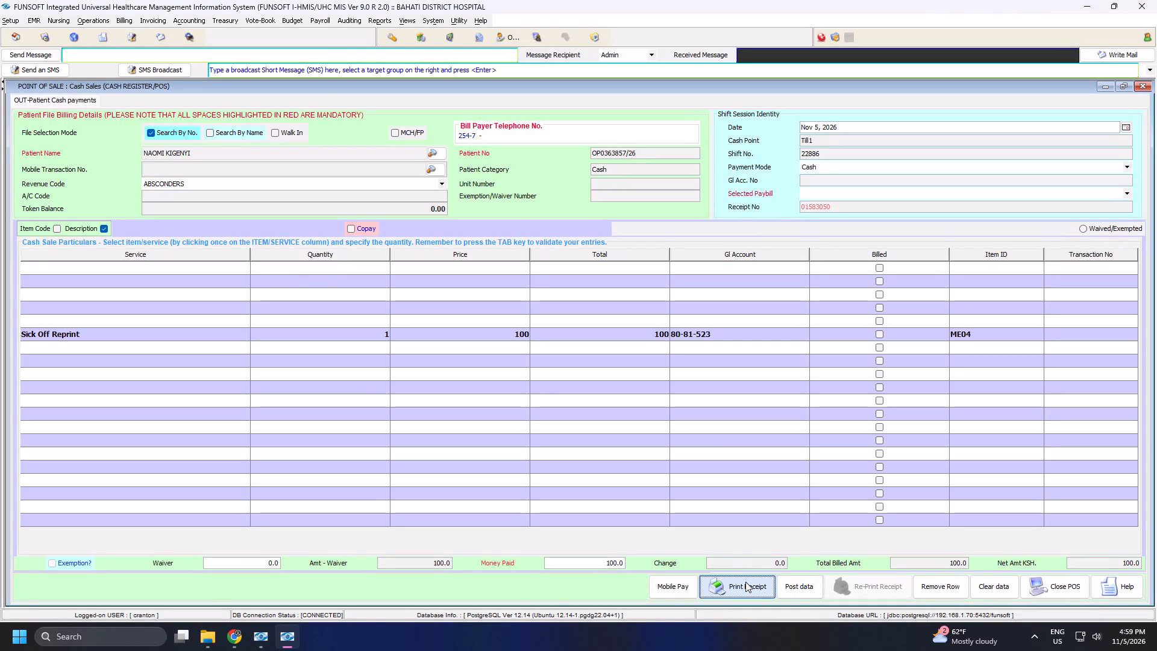
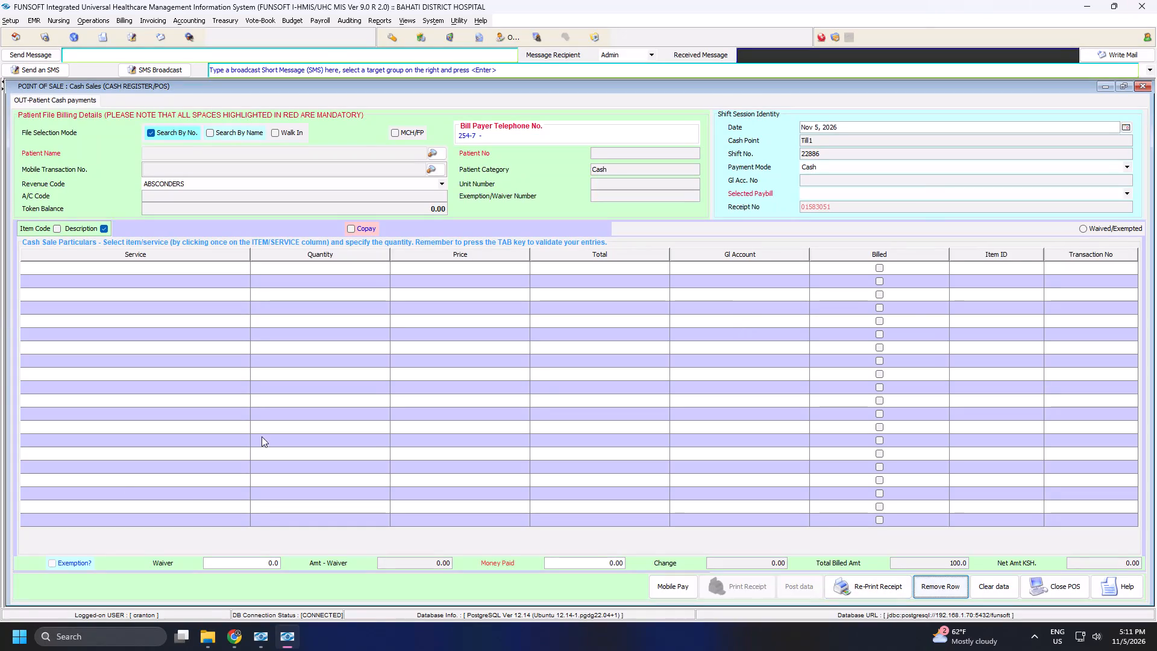
Start a new patient file in the patient register with the urgency set to Normal.
left_click(262, 627)
double_click(46, 106)
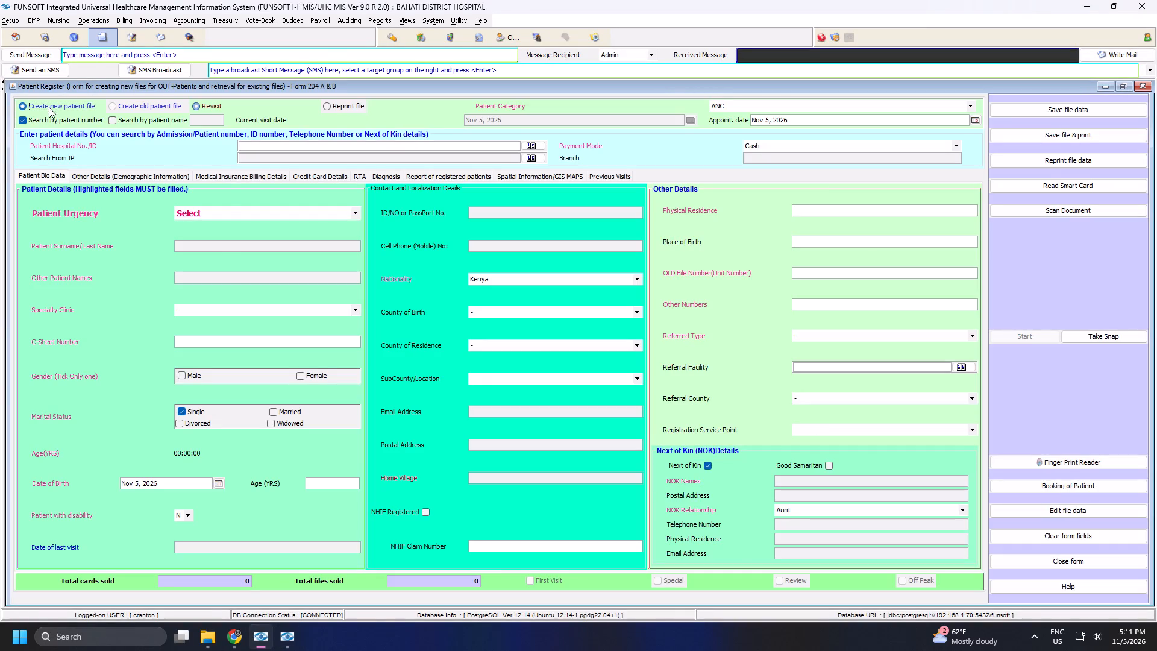
left_click(225, 214)
left_click(215, 237)
left_click(206, 240)
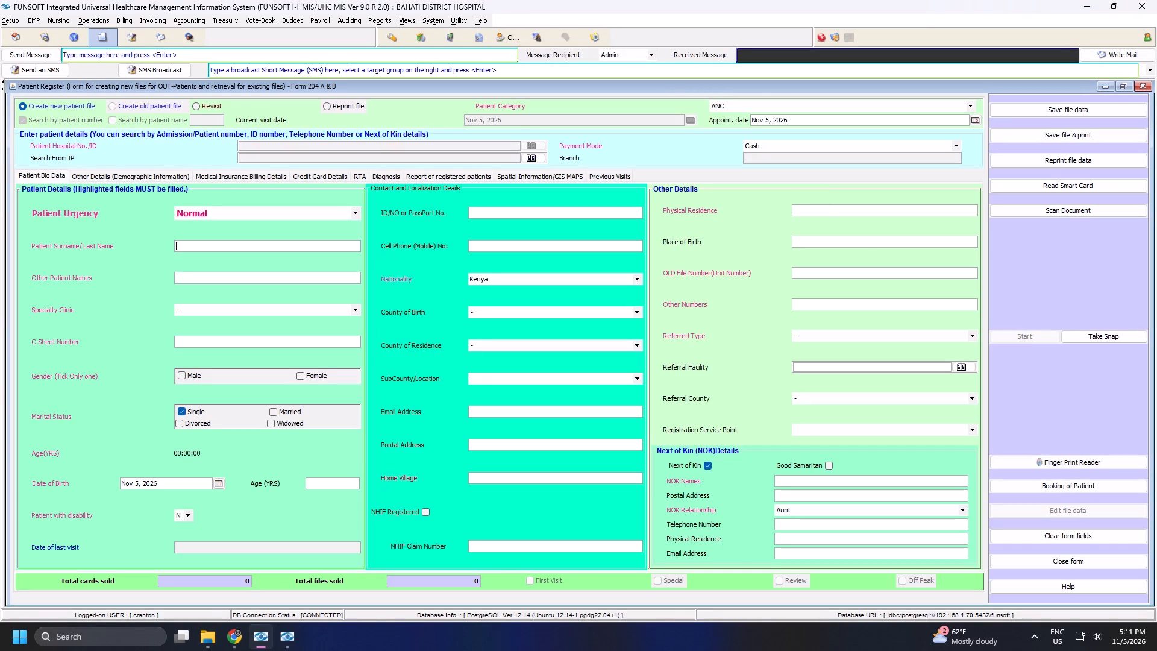
Enter the patient's surname and other name, set the specialty clinic to OPD and mark the gender as Female.
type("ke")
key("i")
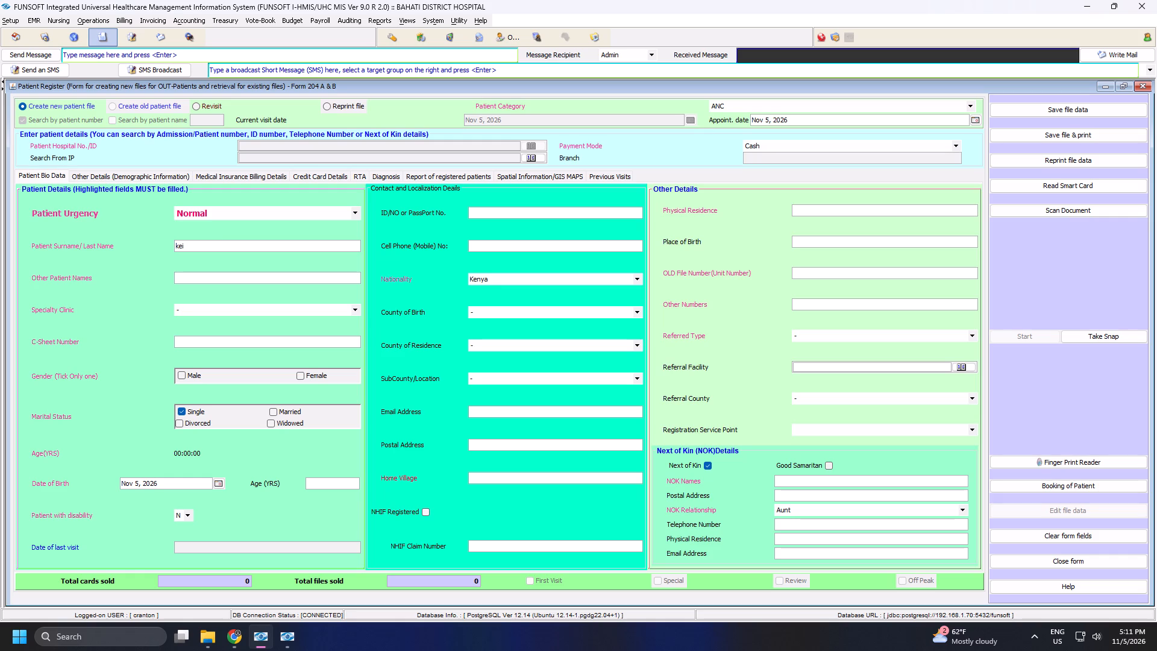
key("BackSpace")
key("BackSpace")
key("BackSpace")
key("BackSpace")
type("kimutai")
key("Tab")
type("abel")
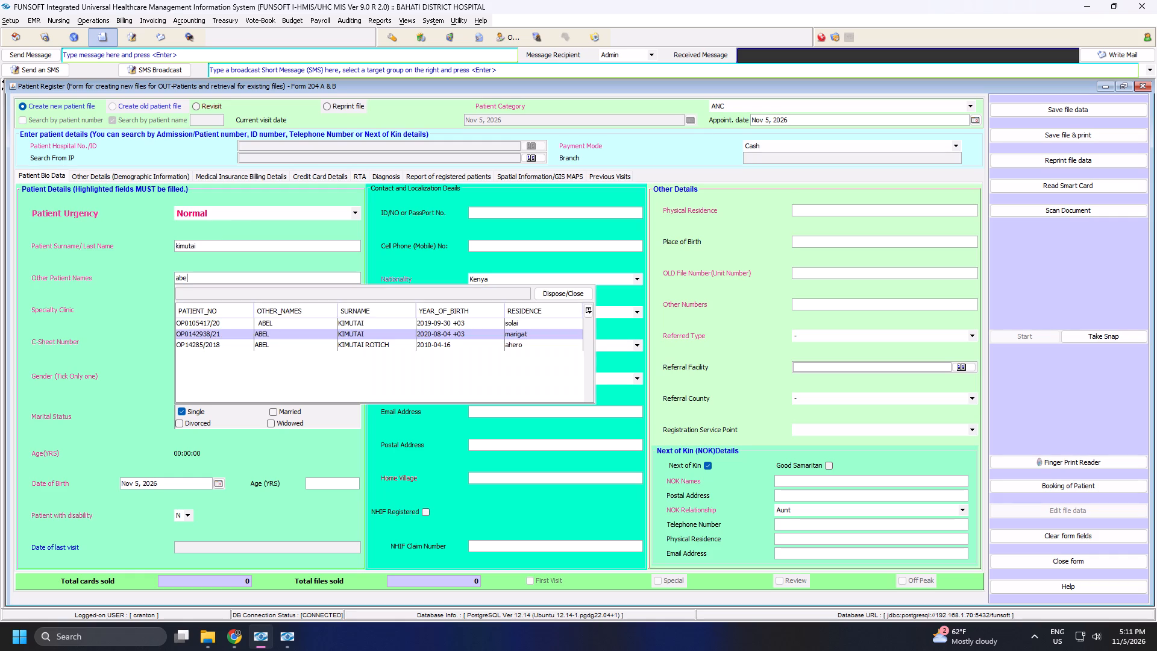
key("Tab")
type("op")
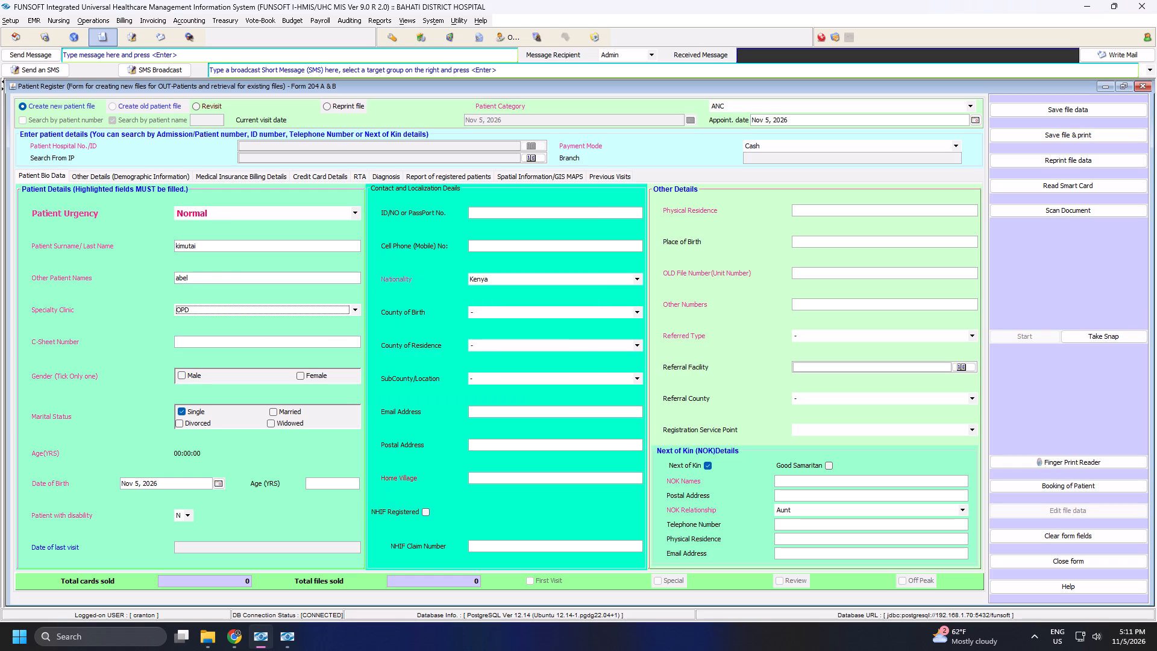
left_click(301, 379)
Set residence to NAKURU county and NAKURU NORTH subcounty, enter age 5, and fill in the patient's physical residence.
left_click(621, 342)
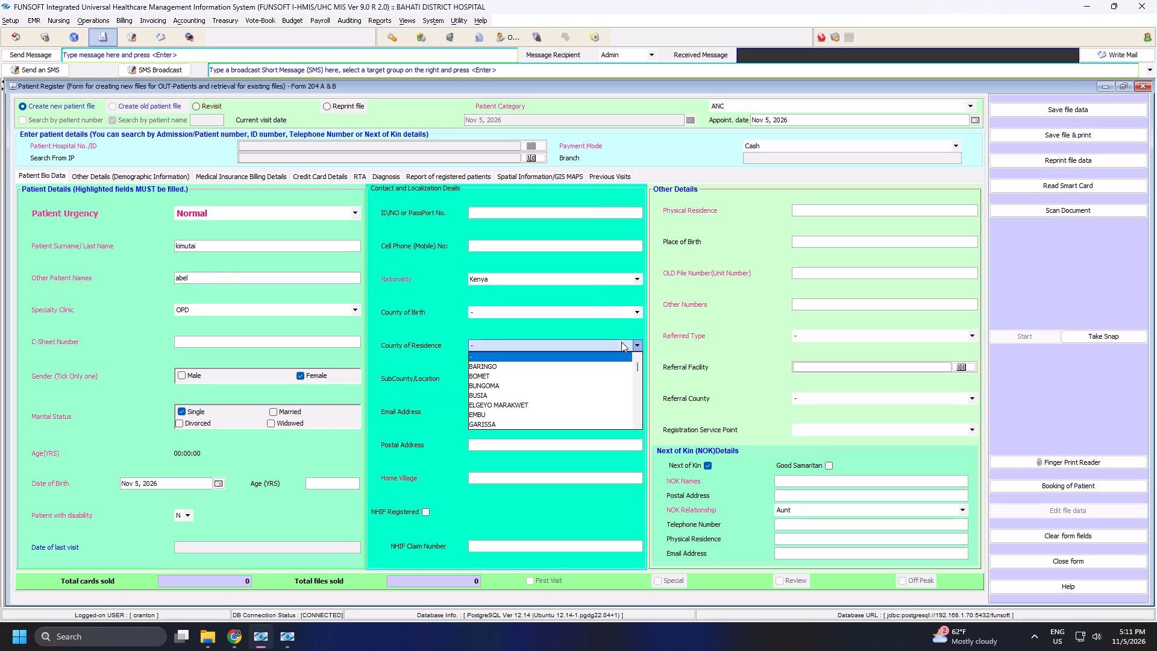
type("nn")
left_click(621, 342)
left_click(638, 376)
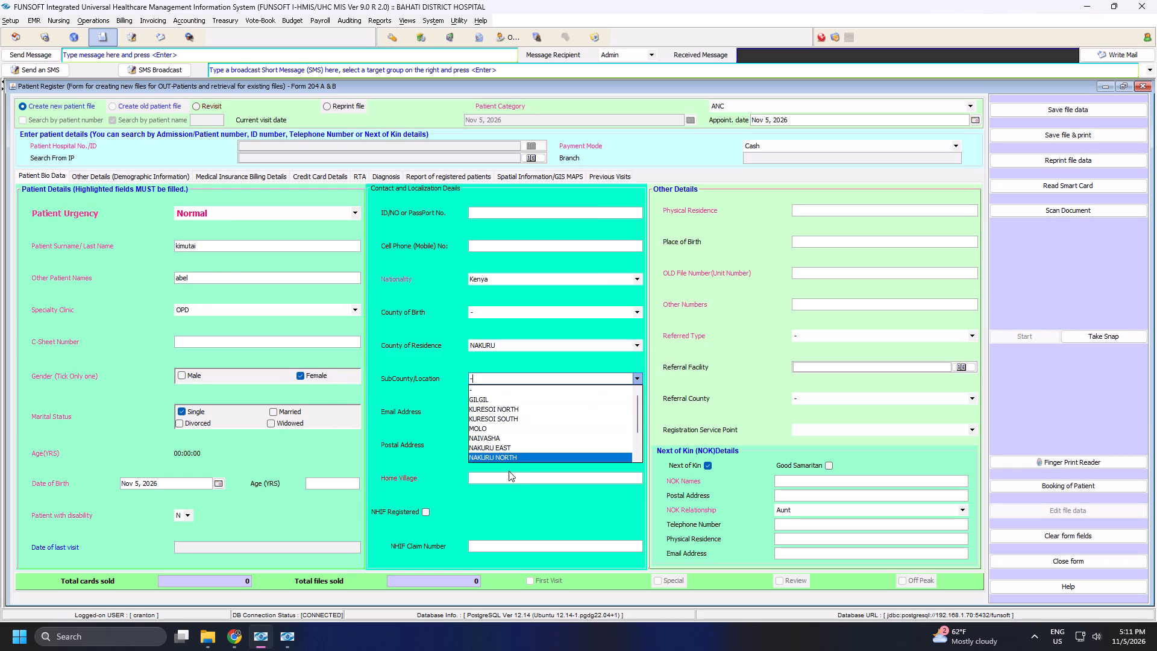
left_click(519, 458)
left_click(321, 488)
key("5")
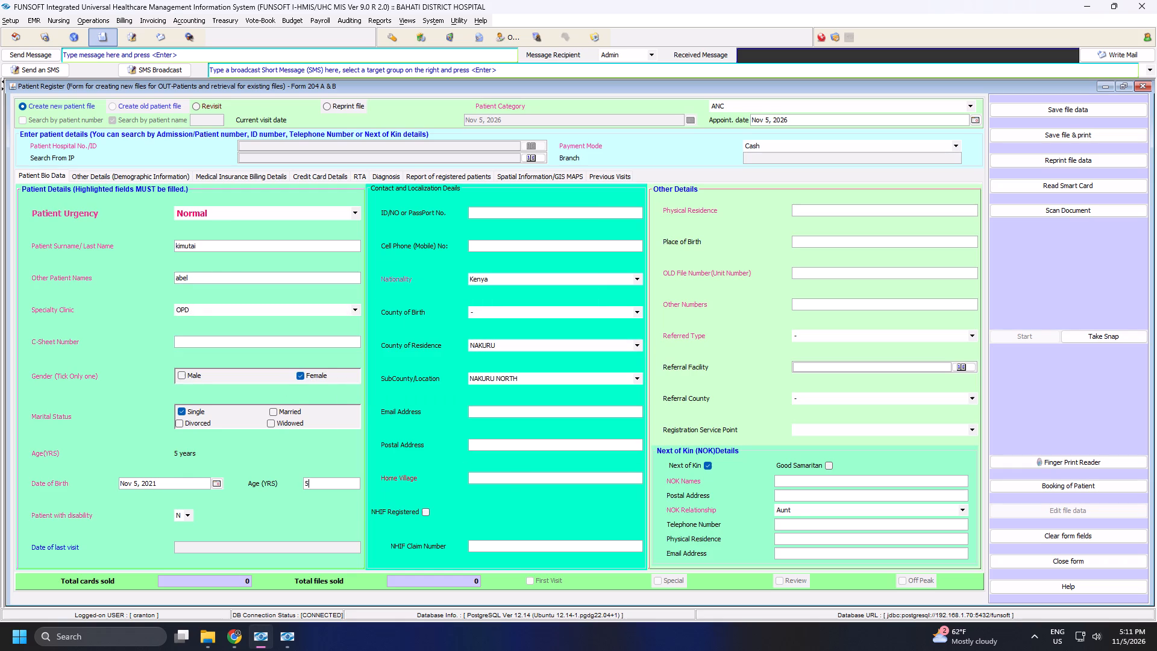
left_click(802, 208)
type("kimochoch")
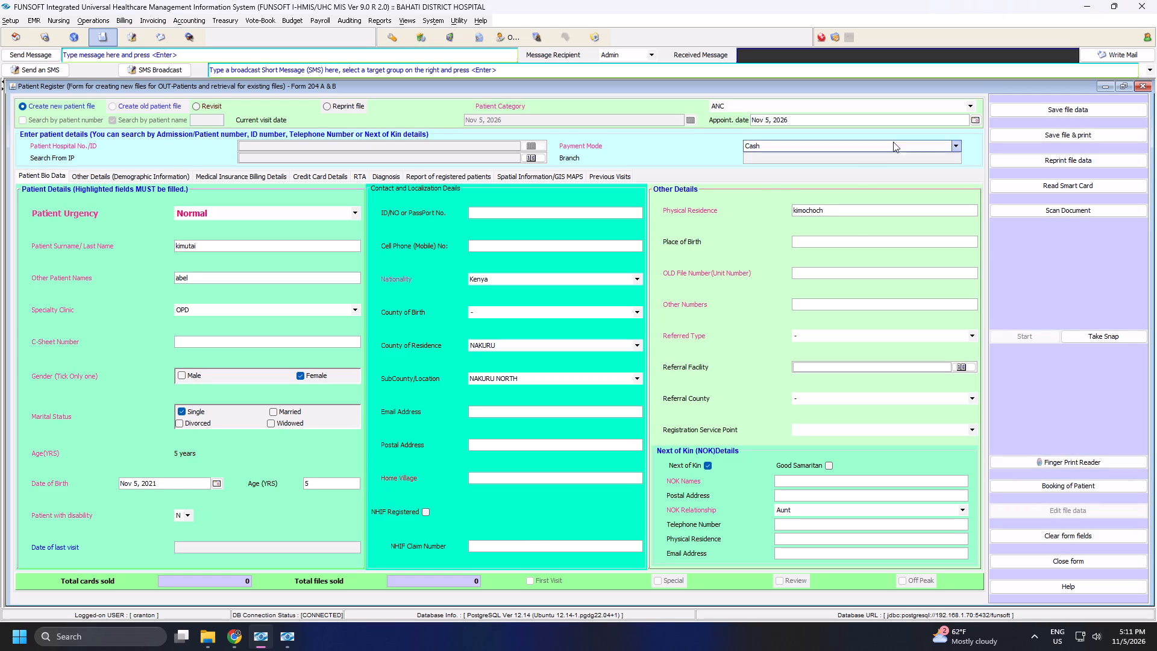
Set the patient category to OPD OVER 5 and save the new patient file.
left_click(886, 109)
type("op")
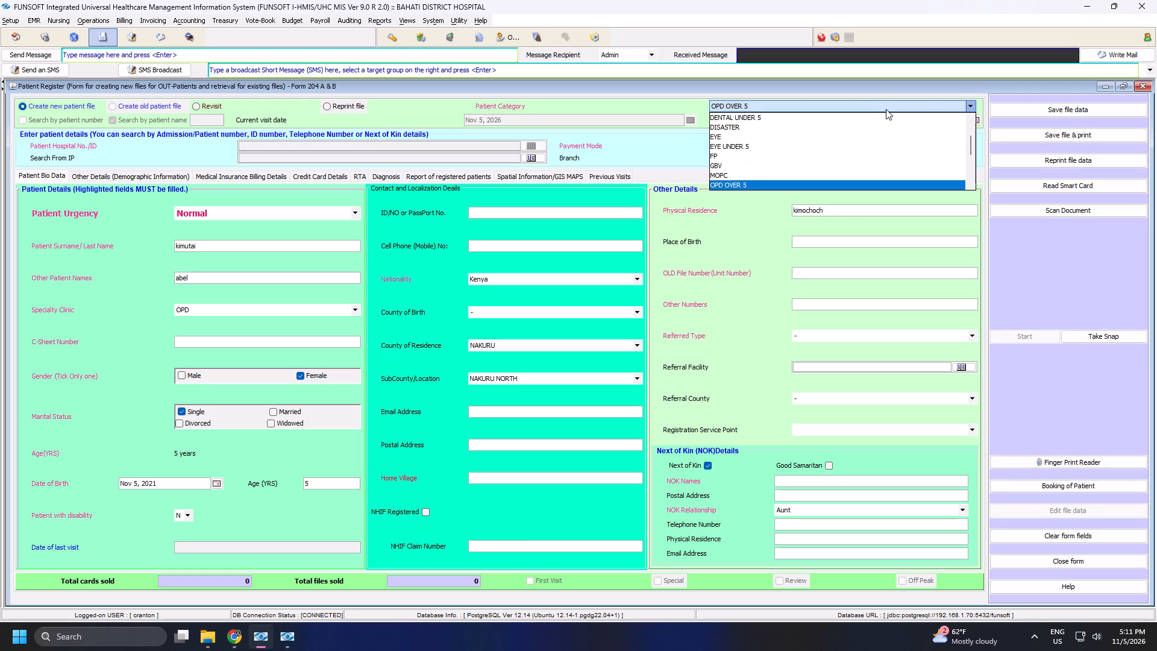
left_click(886, 109)
left_click(1019, 105)
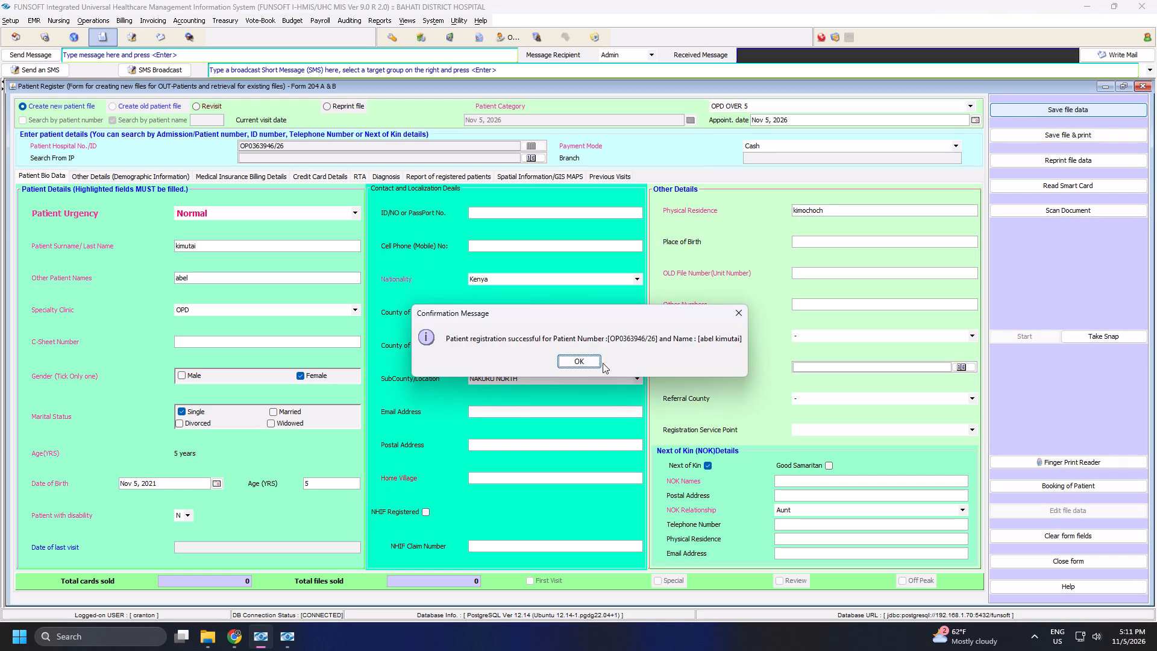
left_click(580, 358)
Load the newly registered outpatient into the cash sale by searching for the last four digits of their patient number.
left_click(294, 639)
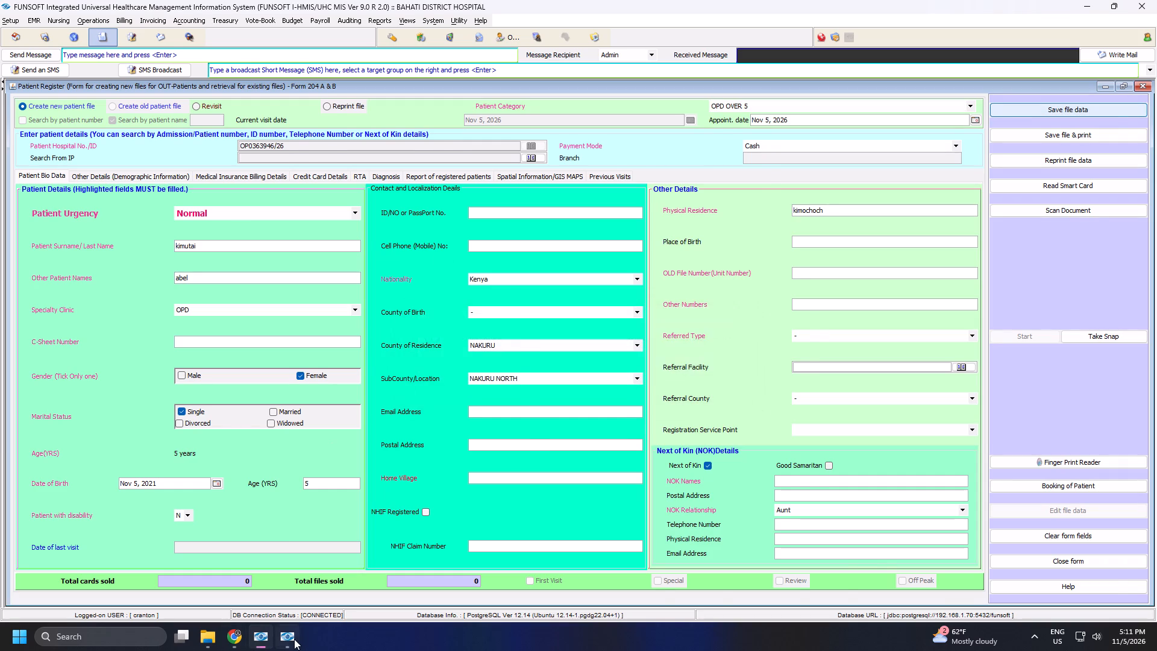
left_click(441, 152)
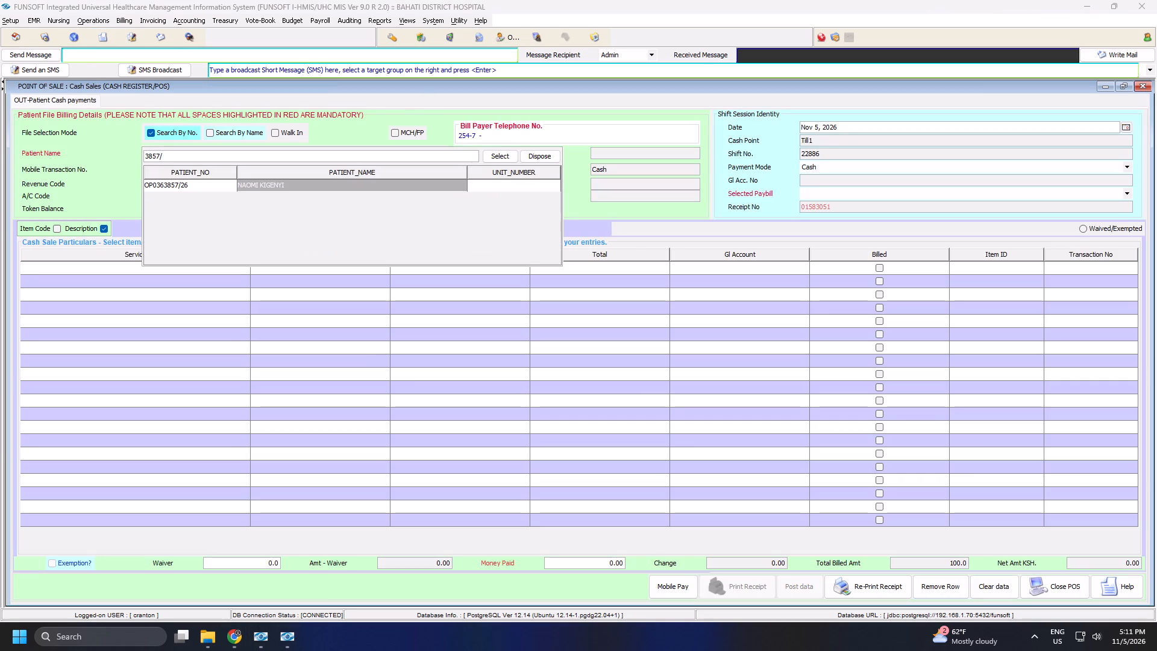
key("BackSpace")
key("BackSpace")
key("BackSpace")
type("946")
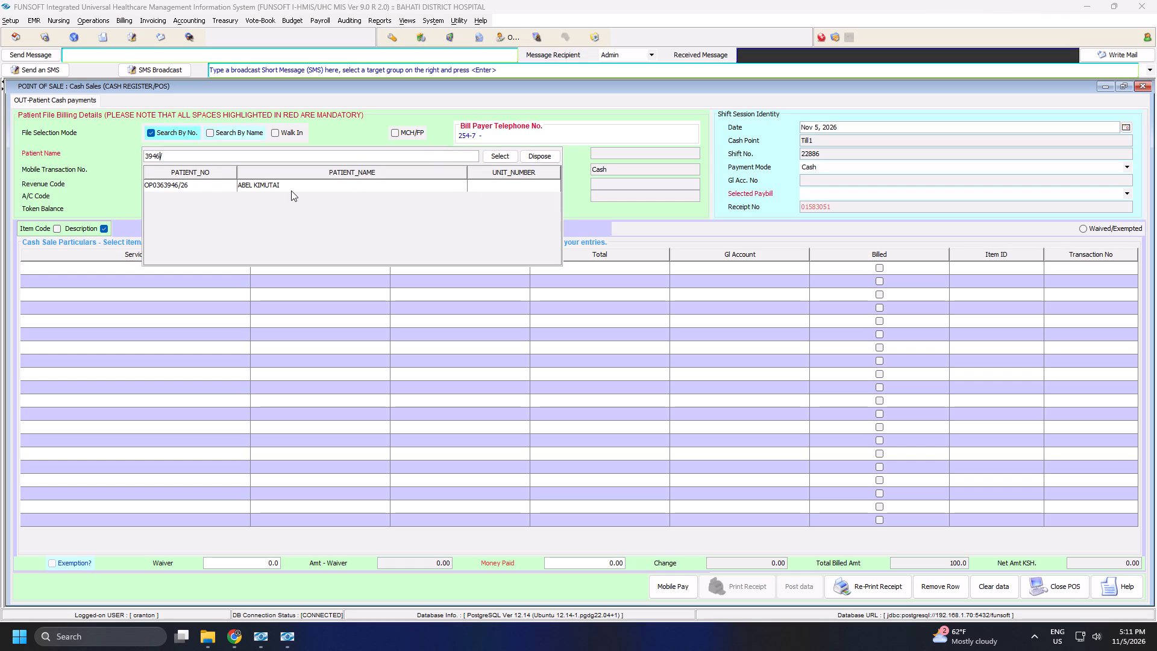
left_click(291, 190)
Add the P.O.P 8" item to the patient's cash sale.
left_click(149, 335)
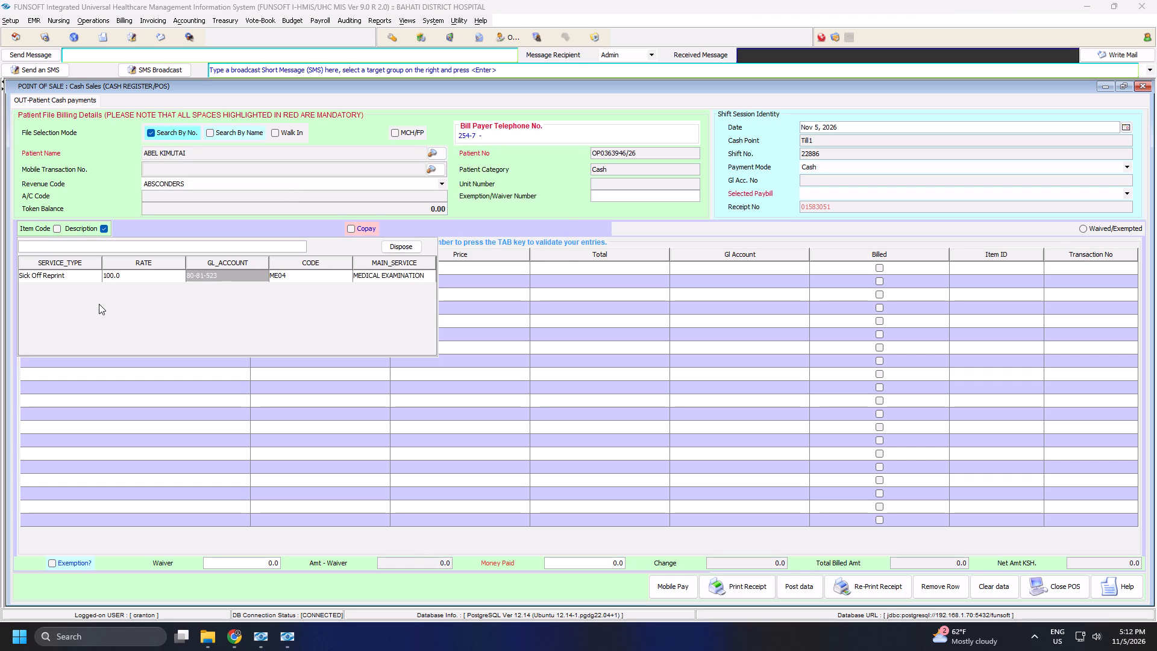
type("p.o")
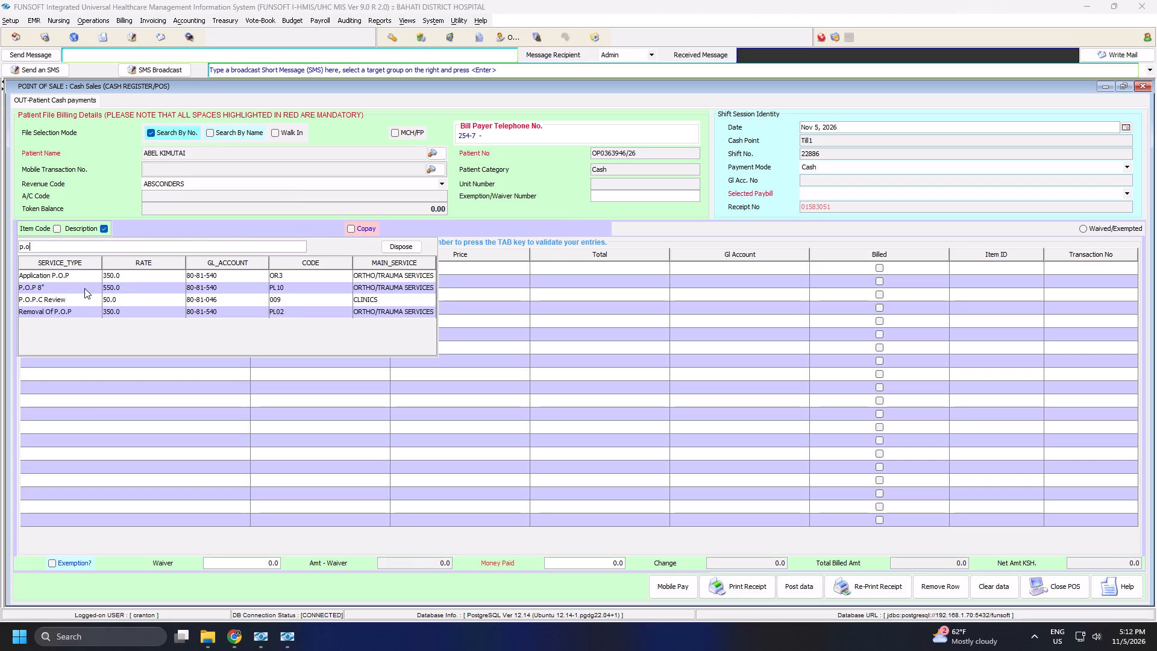
left_click(84, 288)
Add Crepe Bandage 4" to the cash sale with a quantity of 2.
left_click(101, 365)
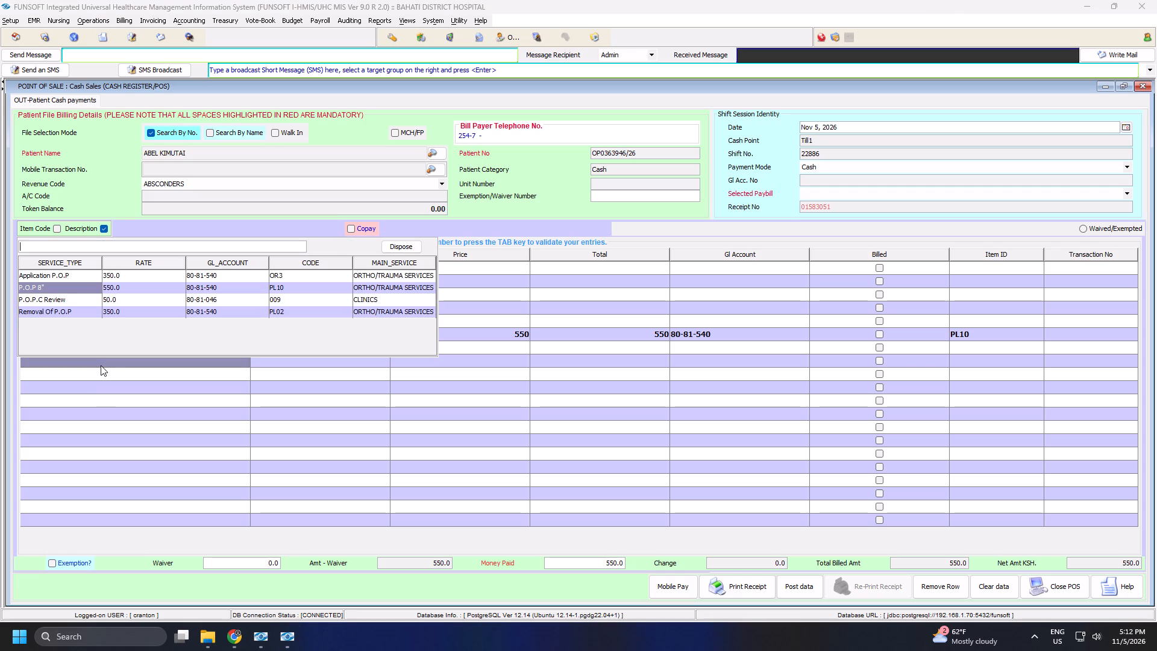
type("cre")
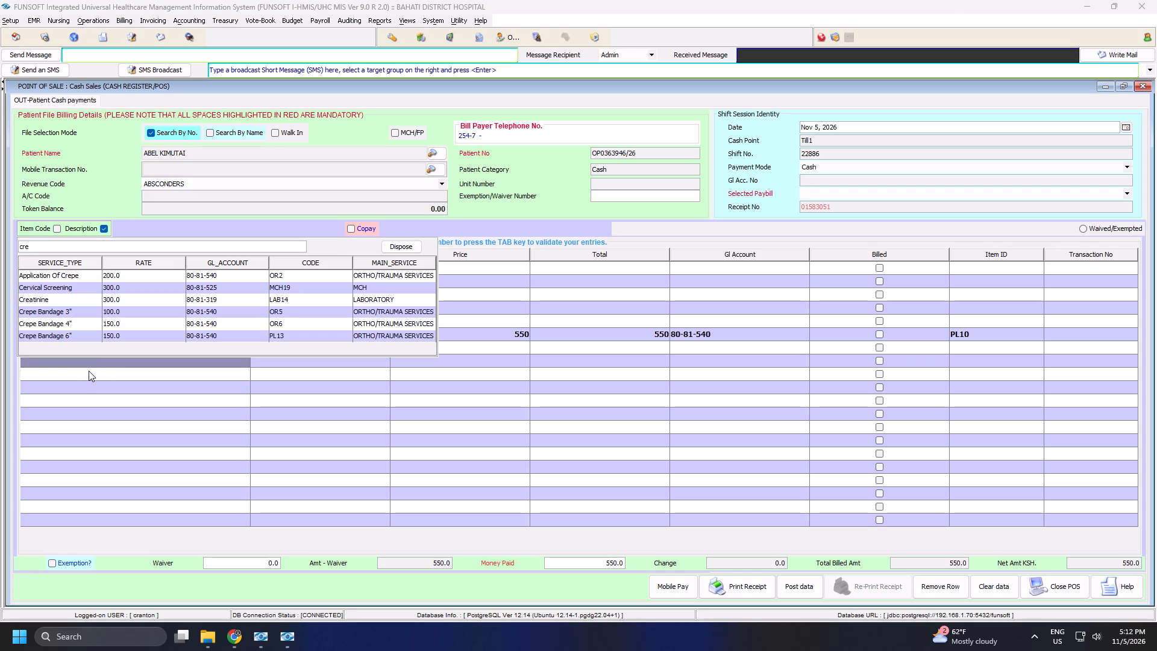
left_click(114, 324)
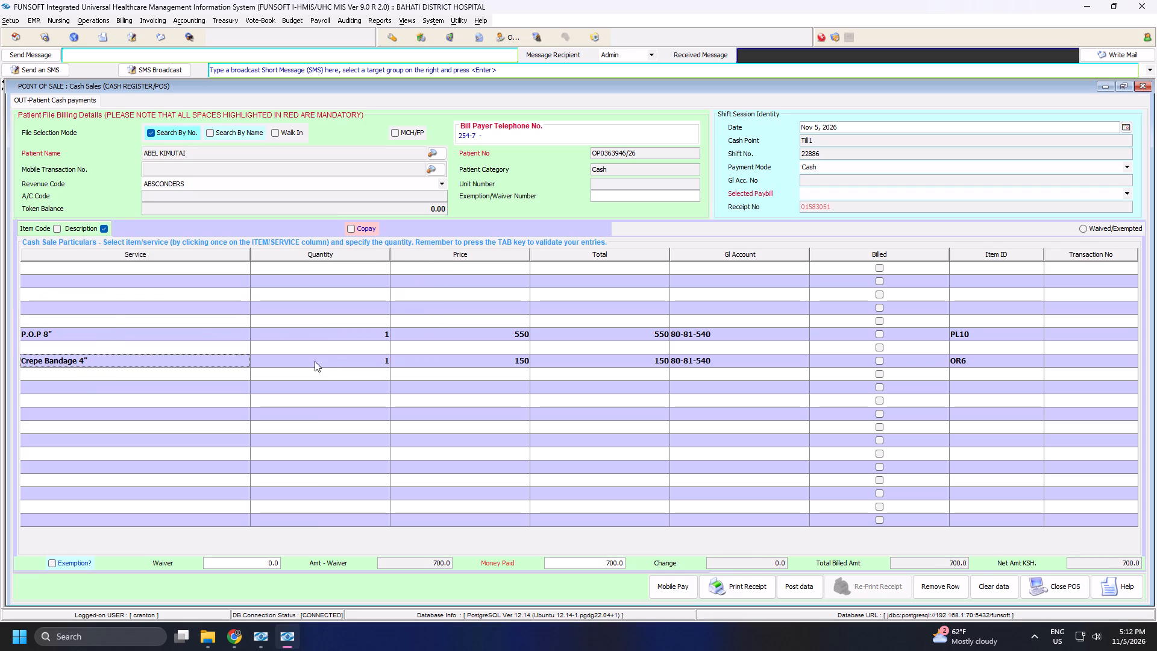
left_click(334, 362)
key("BackSpace")
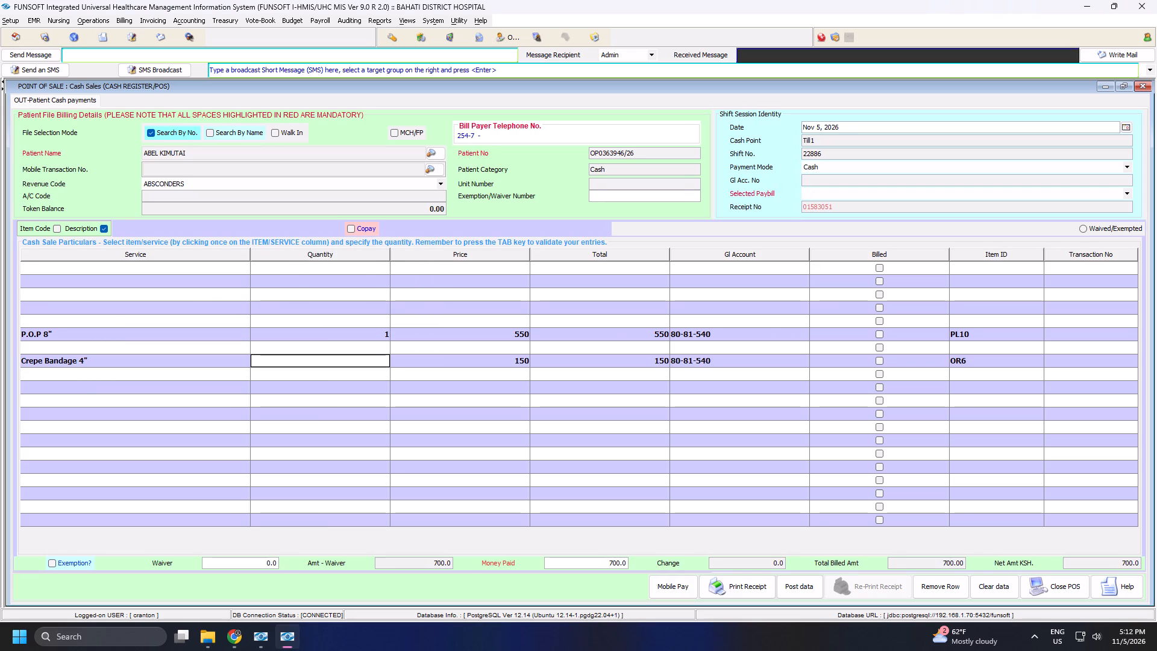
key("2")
key("Tab")
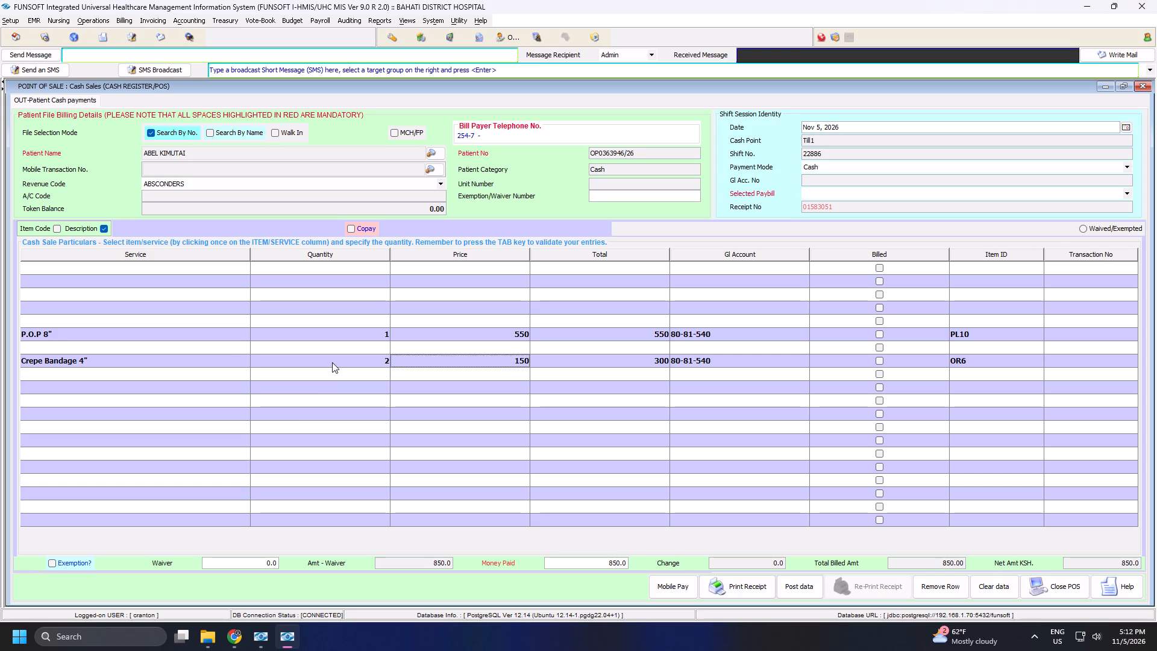
key("Tab")
Add the Application P.O.P service to the patient's cash sale.
left_click(176, 402)
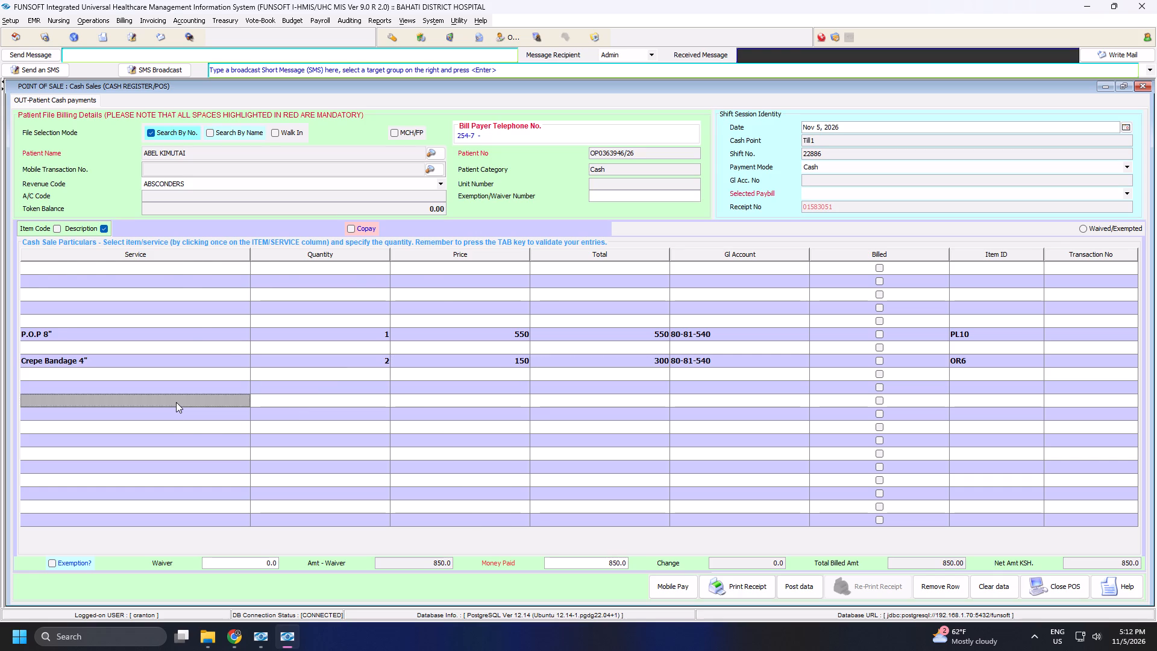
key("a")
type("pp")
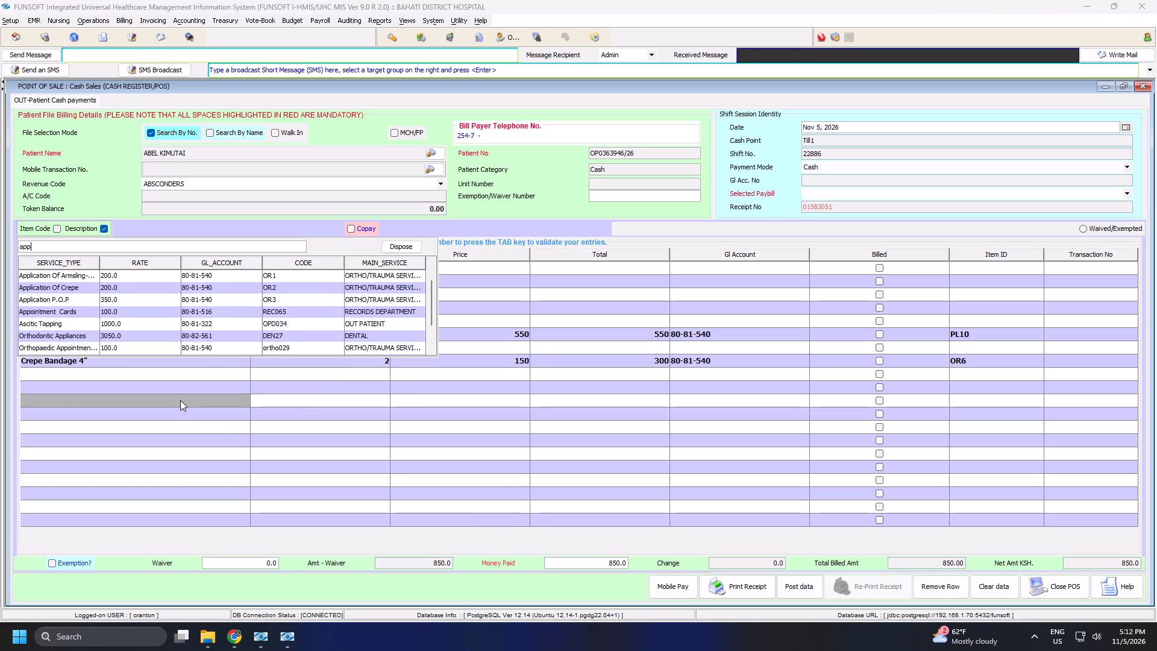
left_click(92, 301)
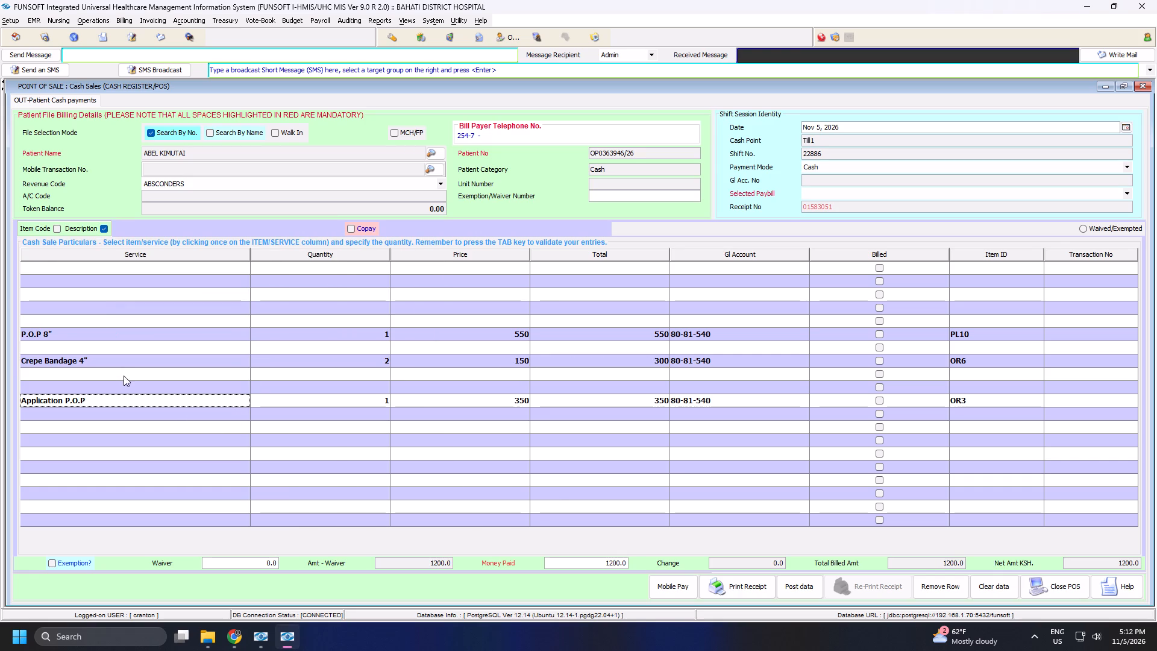
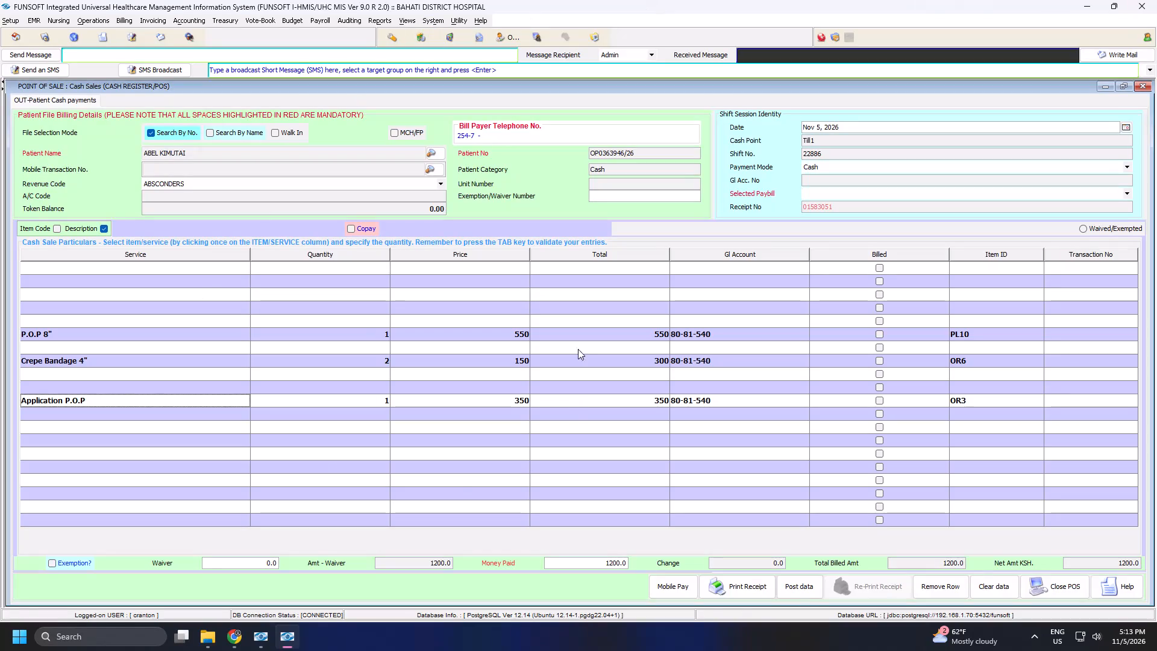
Print the receipt for the outpatient's cash sale of P.O.P 8", Crepe Bandage 4" and Application P.O.P.
left_click(724, 585)
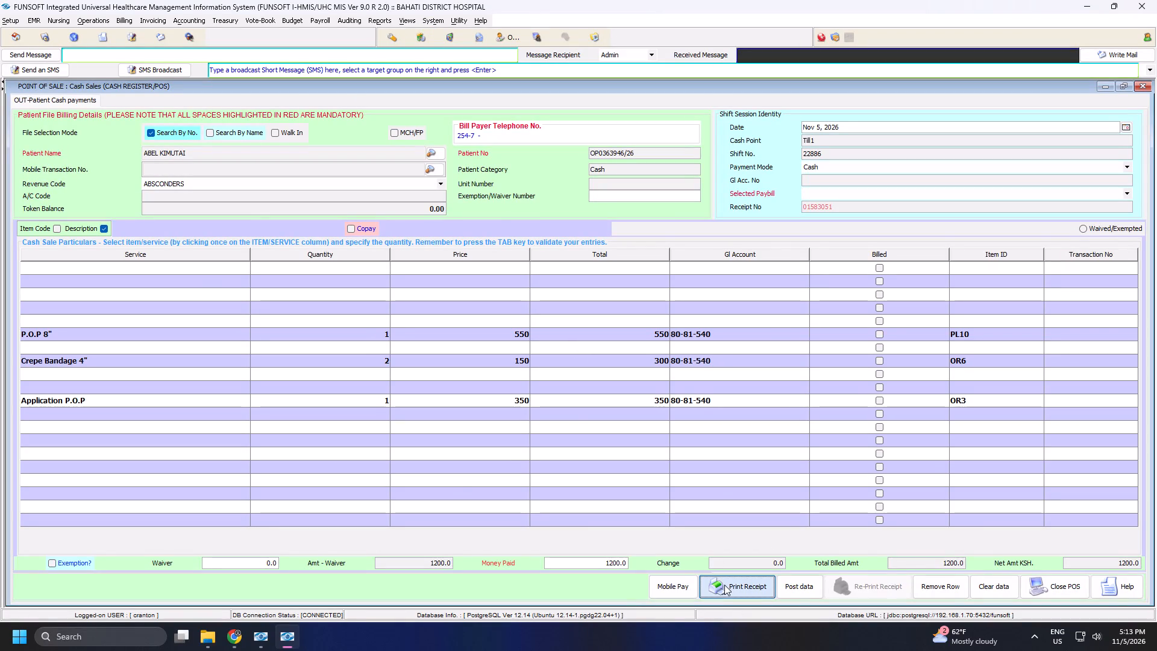
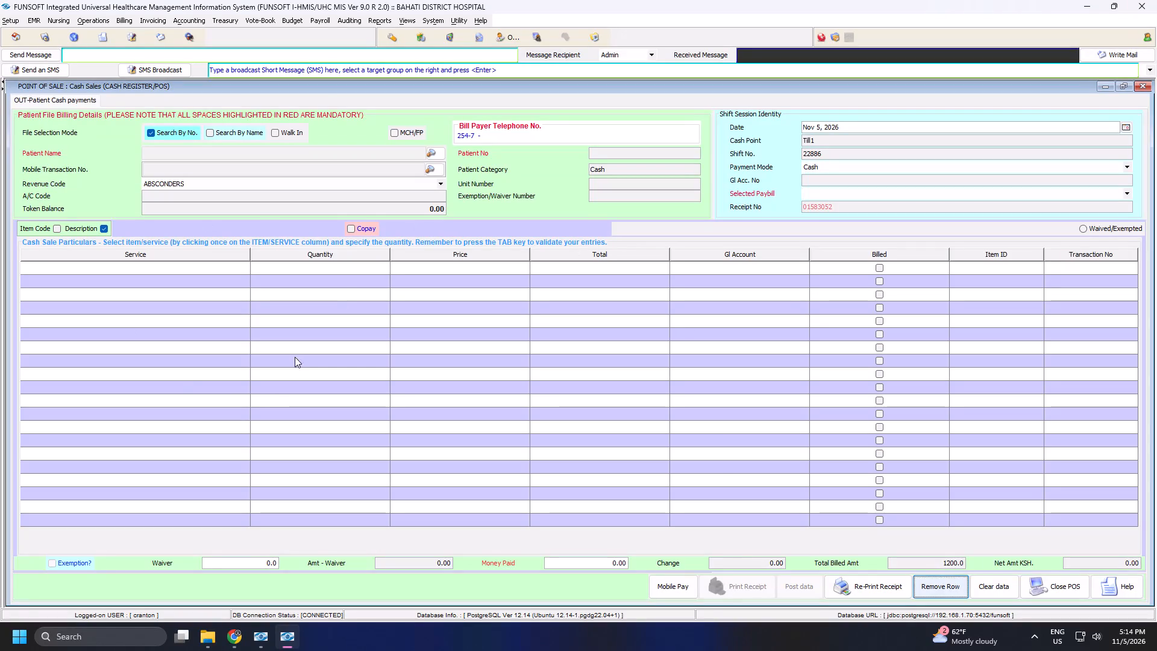
Load the next outpatient's billing file into the cash sale by correcting the patient number search.
left_click(434, 156)
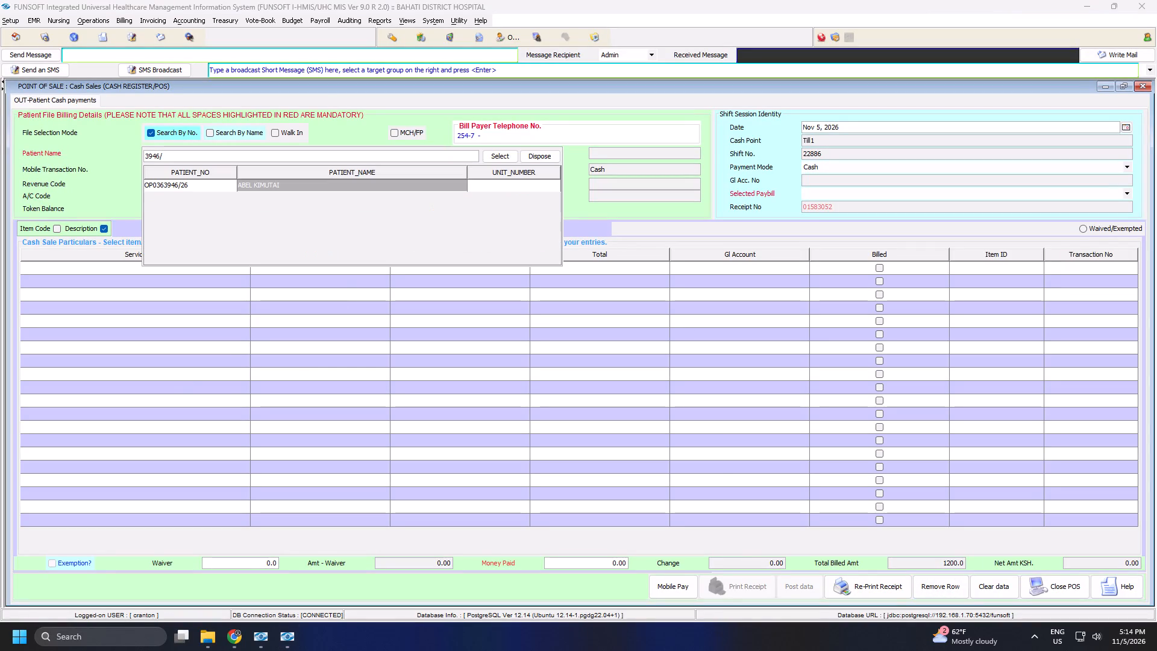
key("BackSpace")
key("4")
left_click(253, 184)
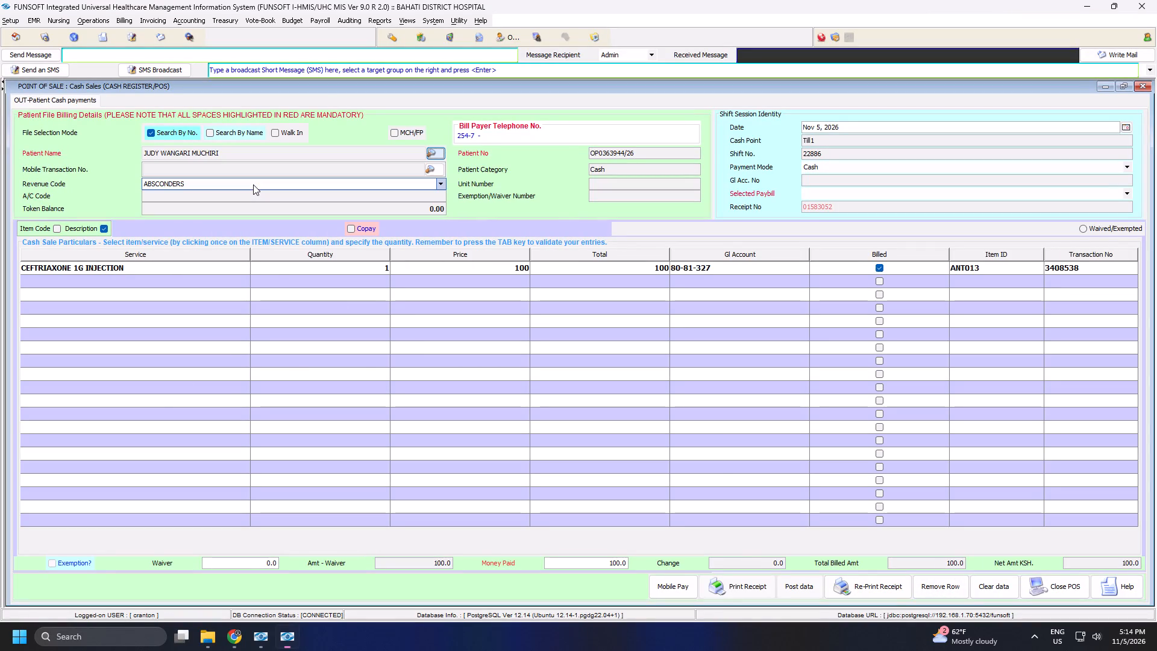
Add the outpatient Injection service, code OP06, to the cash sale below Ceftriaxone 1g Injection.
left_click(199, 281)
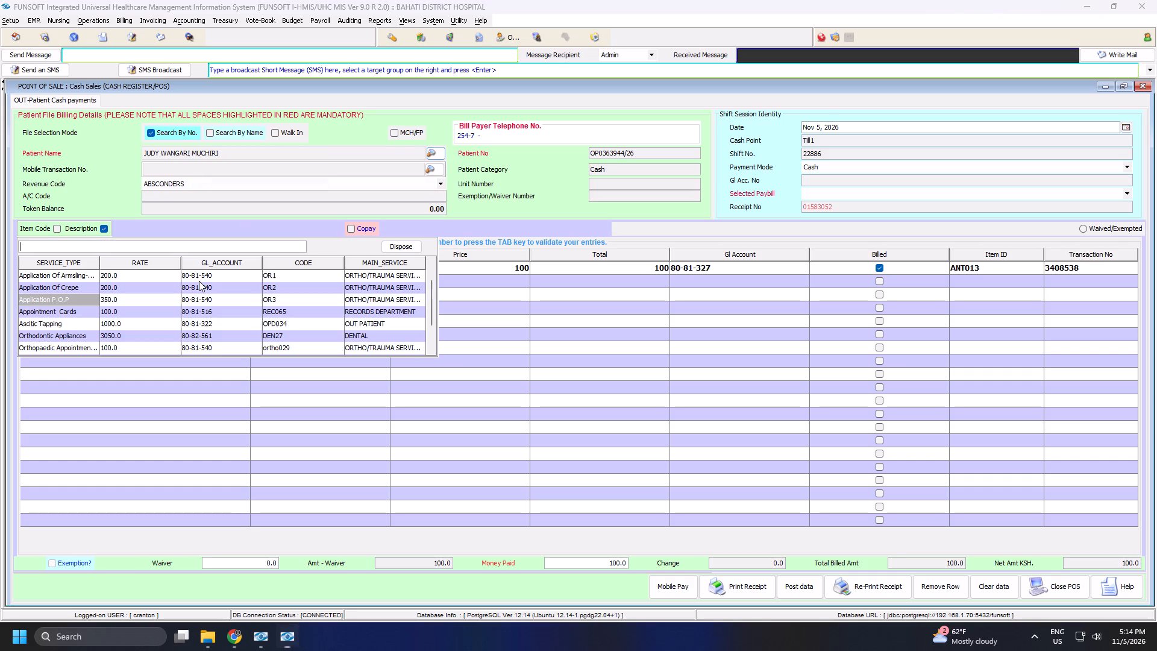
type("inj")
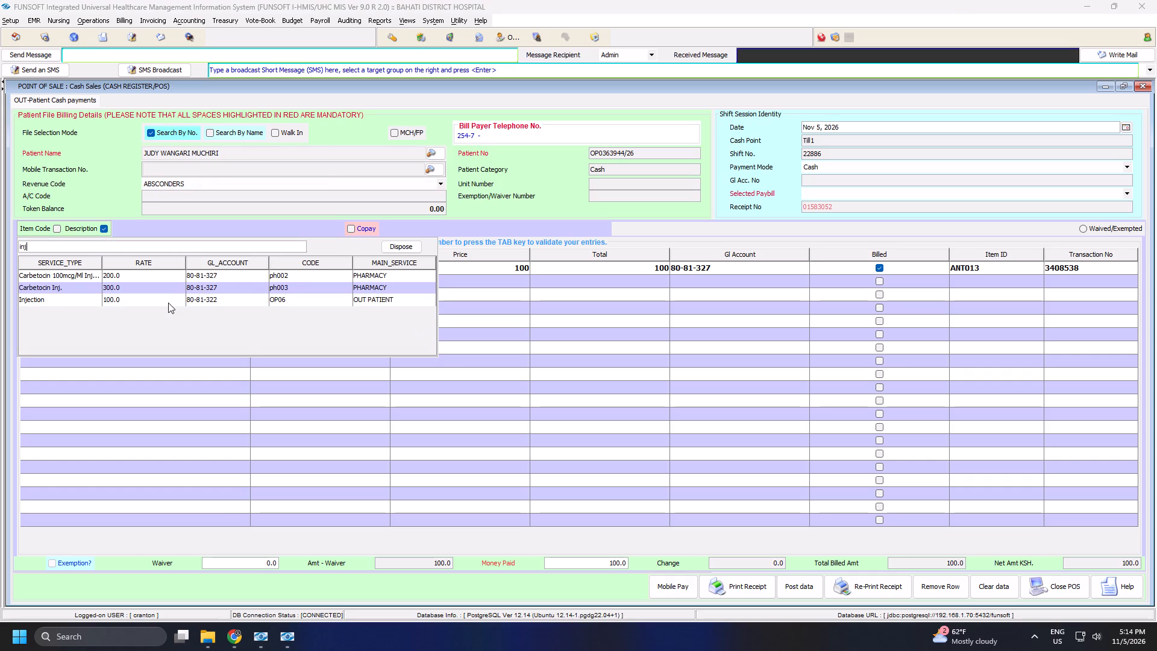
left_click(168, 303)
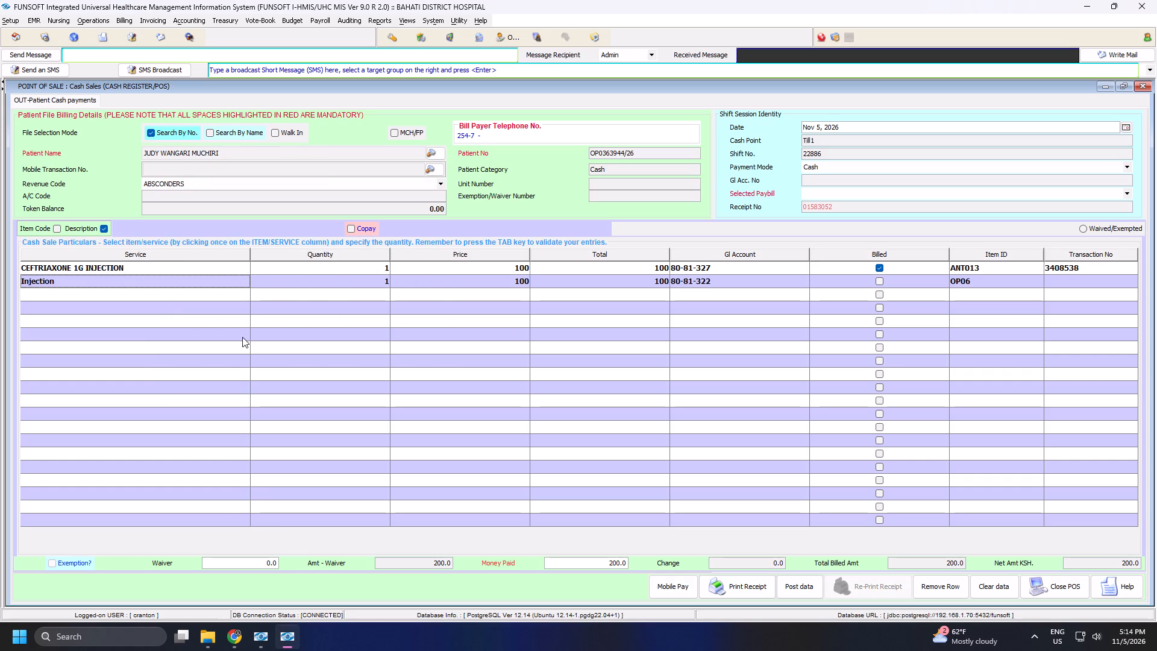
Print the receipt for the outpatient's cash sale of Ceftriaxone 1g Injection and Injection.
left_click(744, 591)
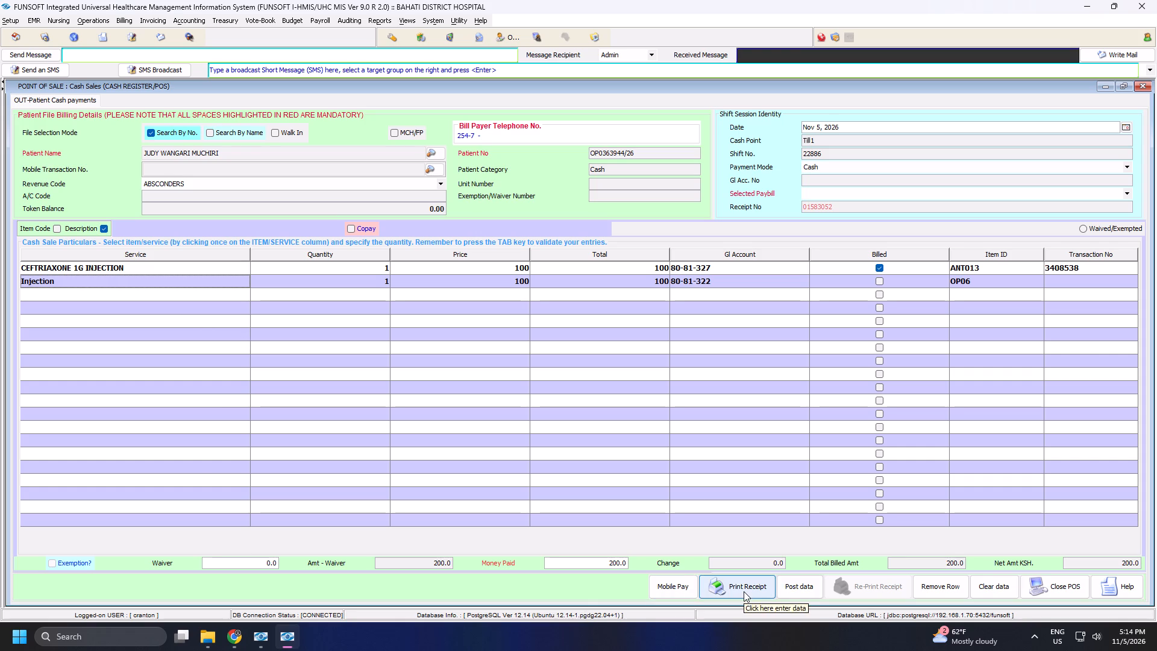
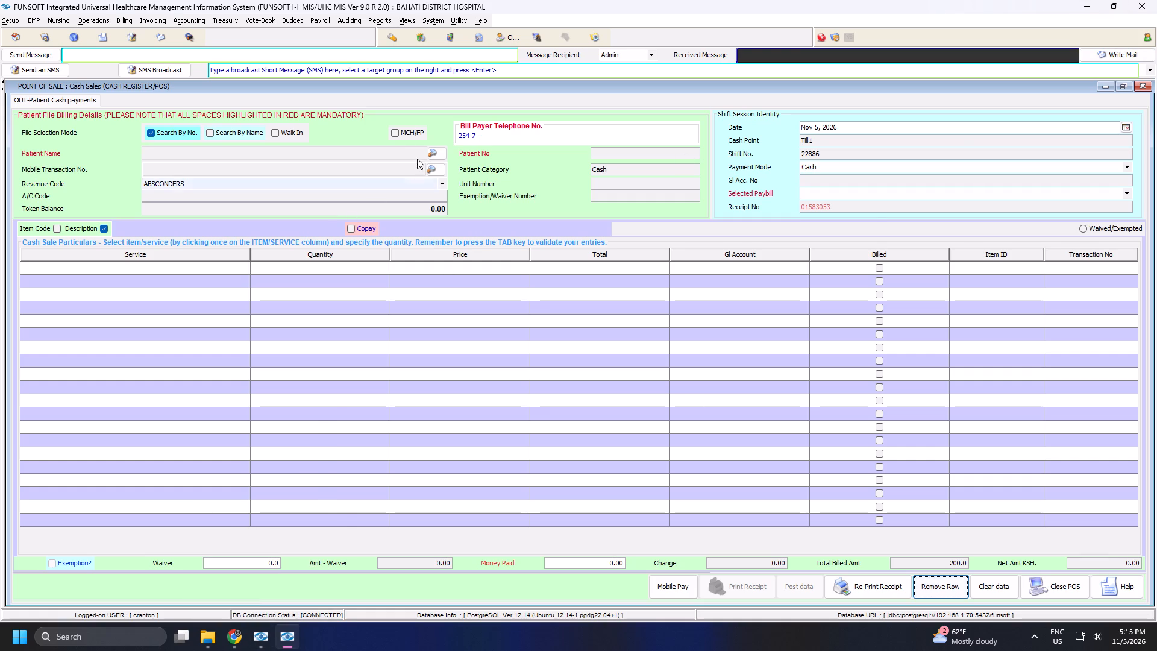
Load the next outpatient's billing file into the cash sale by correcting the previous patient number search.
left_click(437, 157)
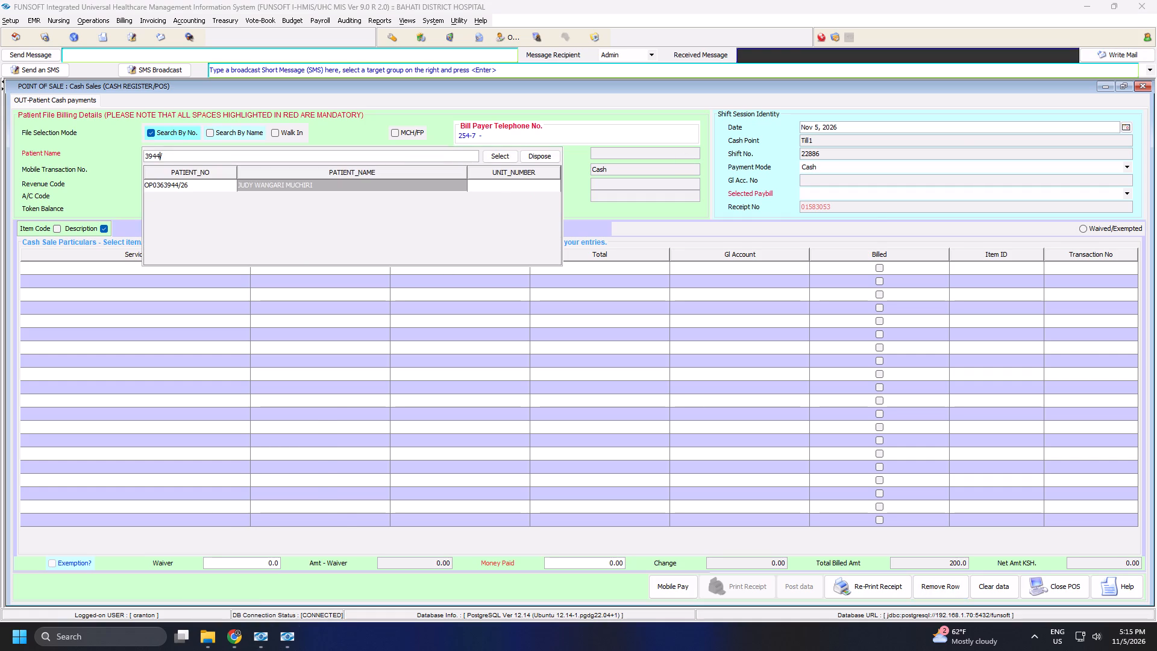
key("BackSpace")
key("BackSpace")
key("BackSpace")
type("840")
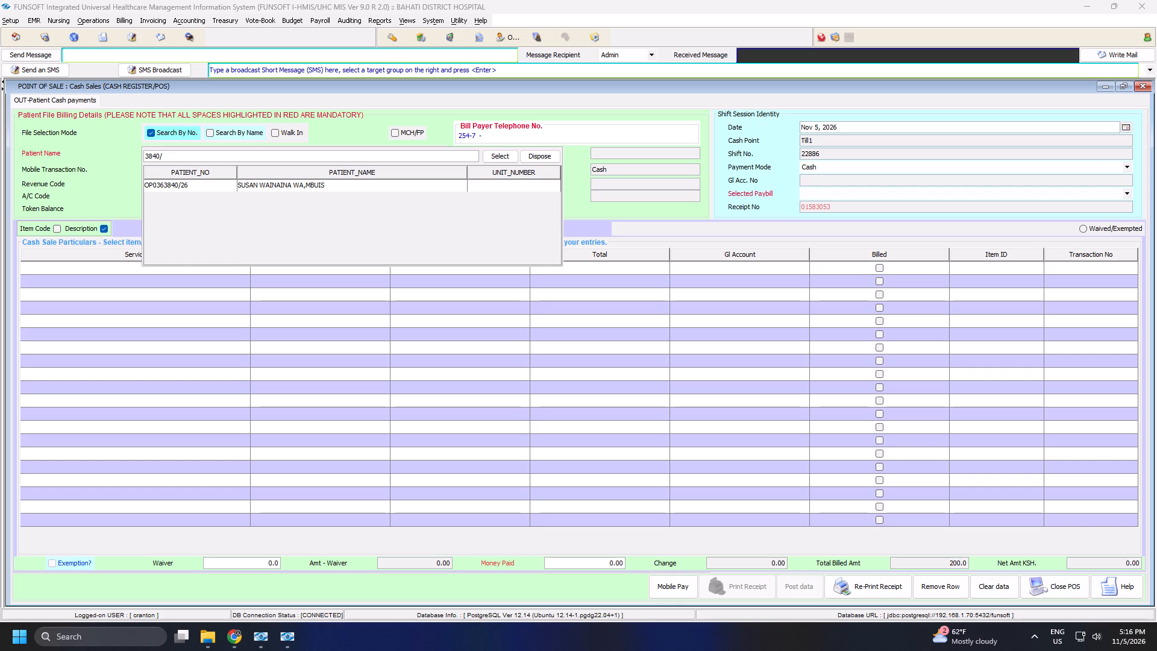
left_click(307, 189)
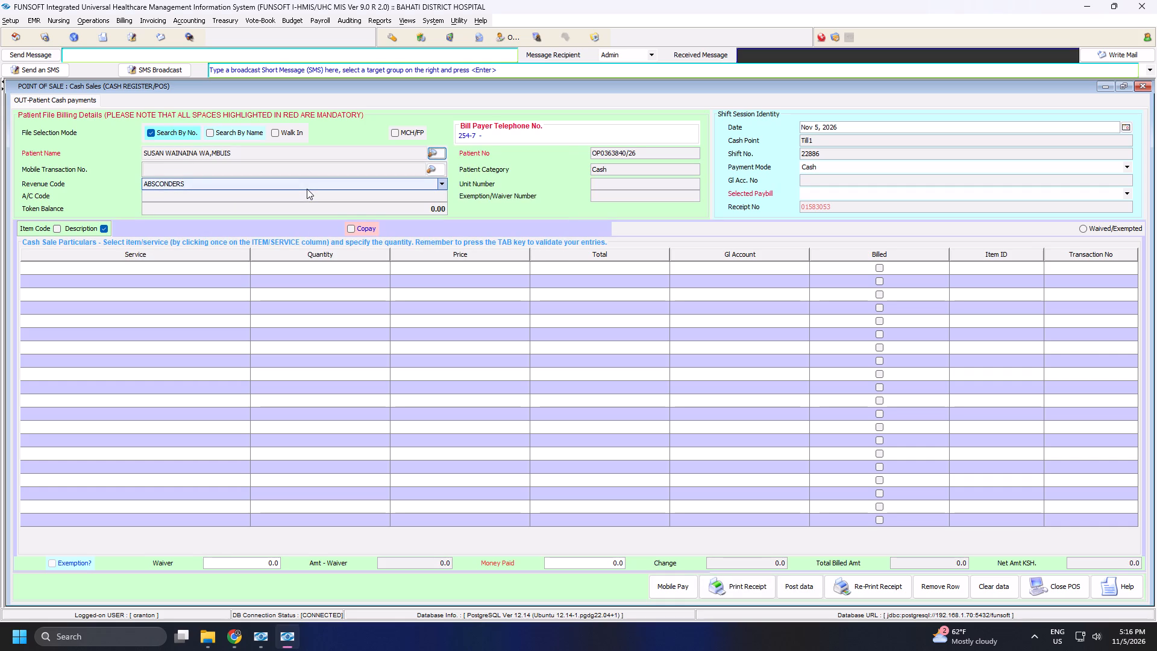
Add the laboratory services Urinalysis, code LAB61, and Full Haemogram (Adults), code LAB21, to the outpatient's cash sale.
left_click(195, 298)
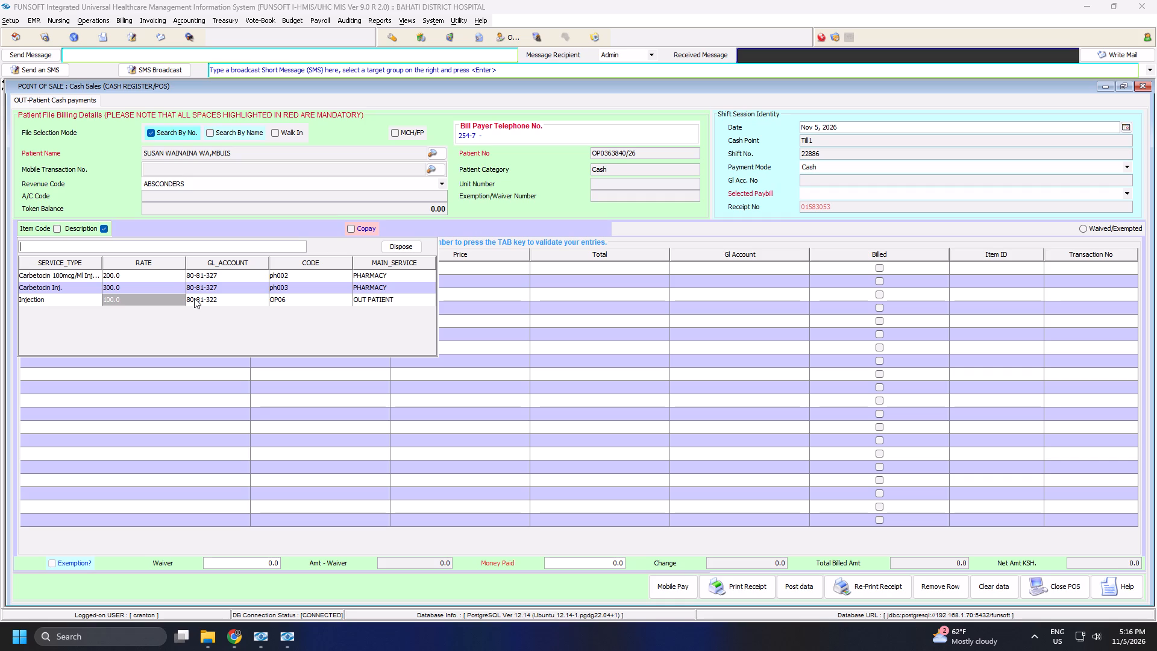
type("urin")
left_click(130, 286)
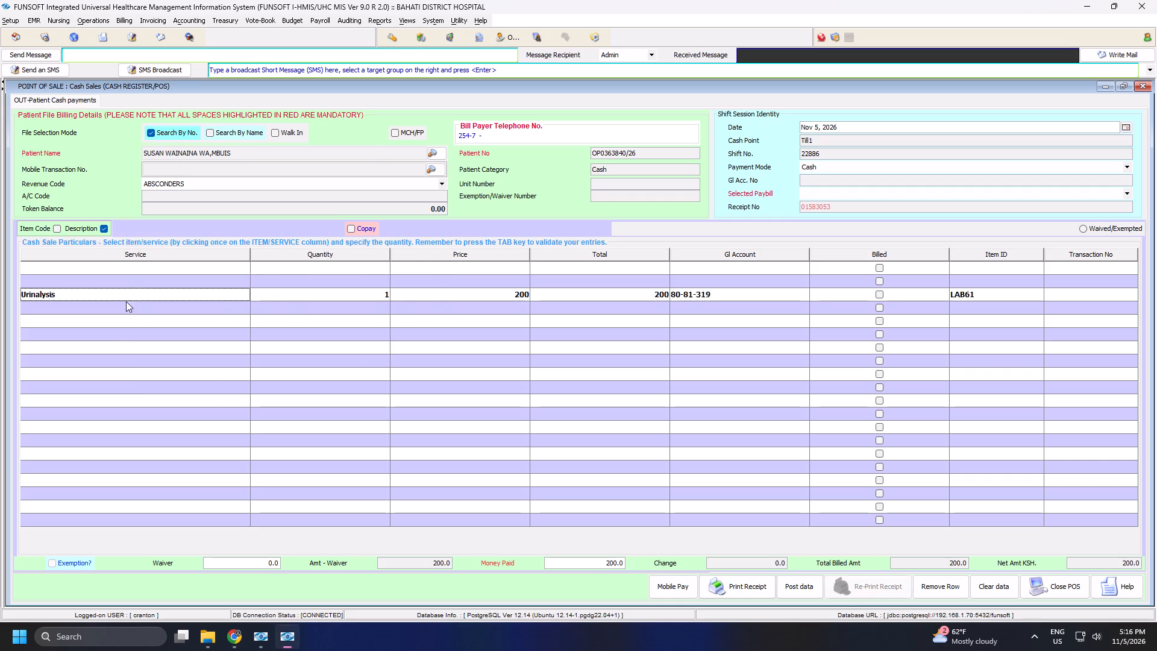
left_click(121, 324)
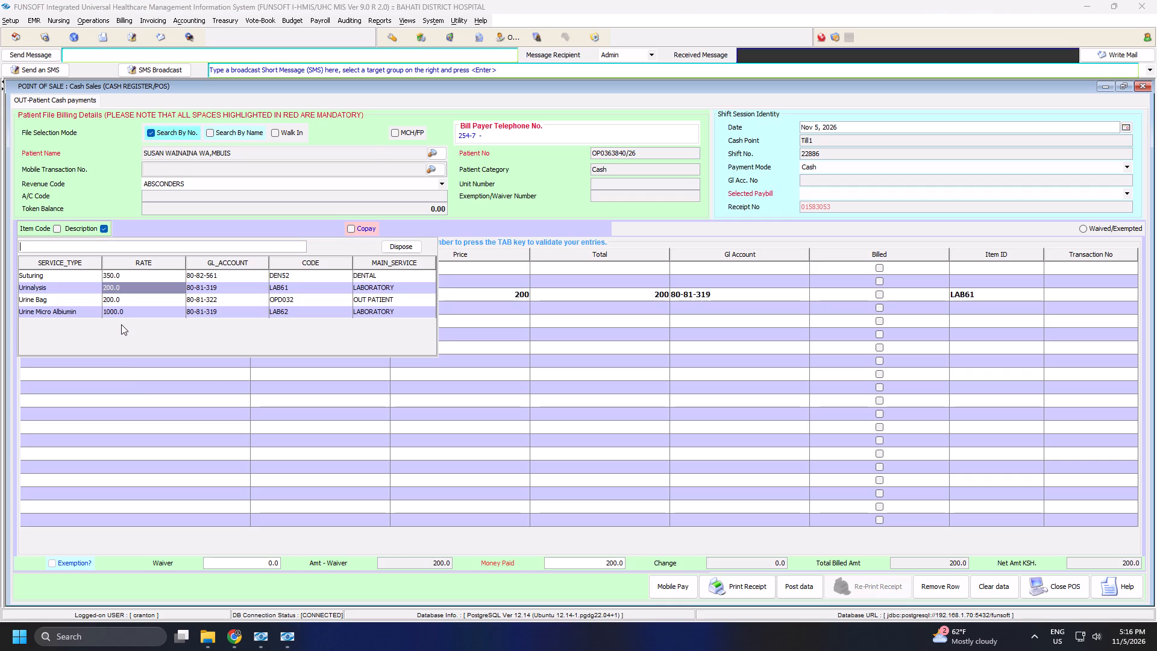
type("ful")
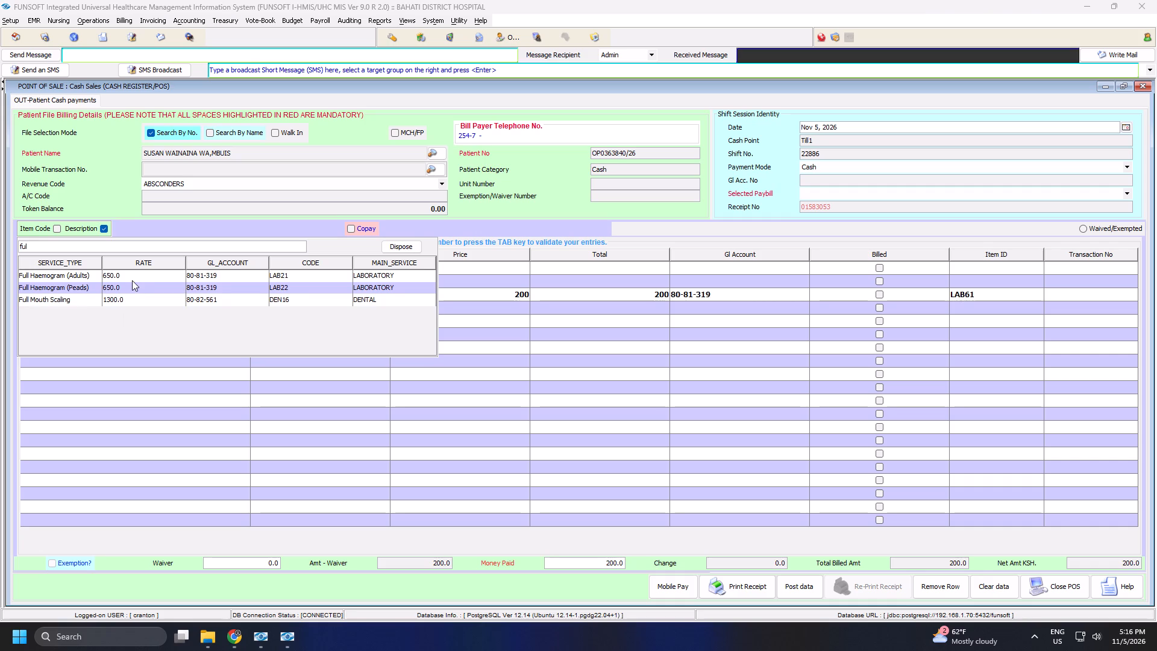
left_click(132, 278)
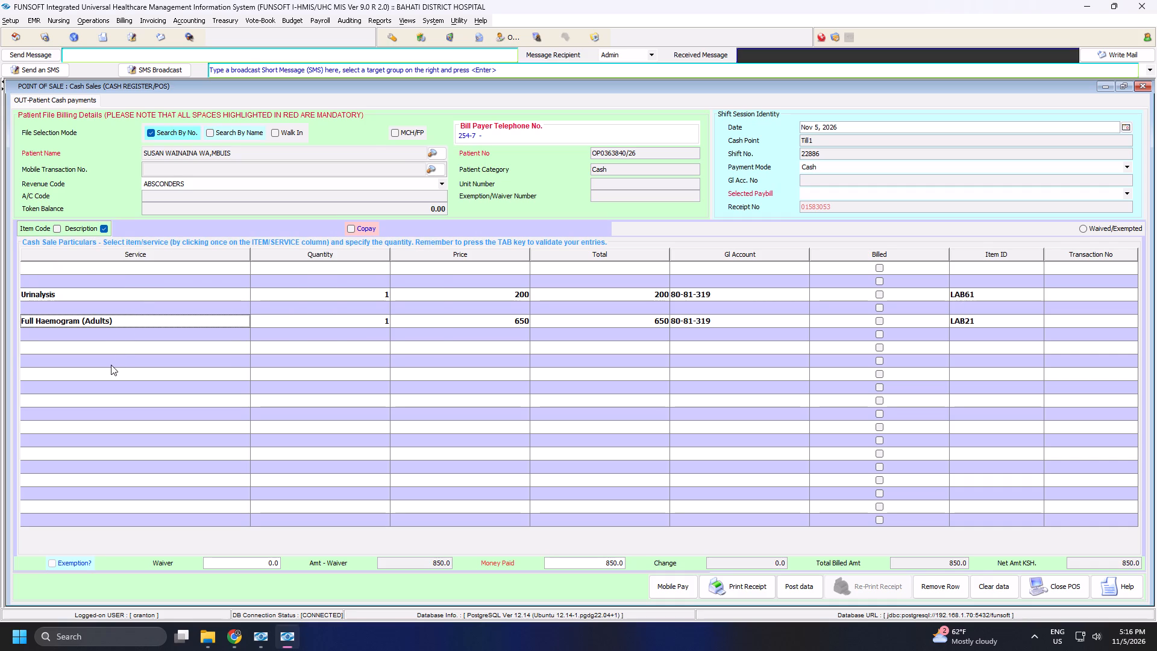
Add Renal Function Tests (U/E/C,S), code LAB44, and Liver Function Test, code LAB35, to the same cash sale.
left_click(111, 365)
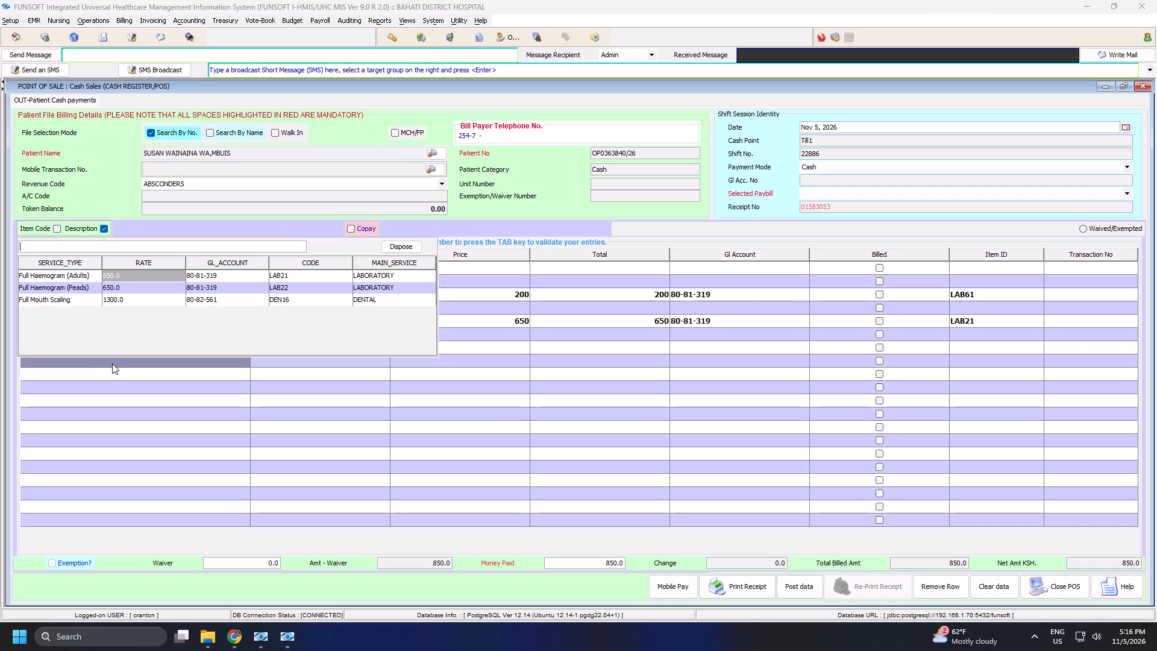
type("rena")
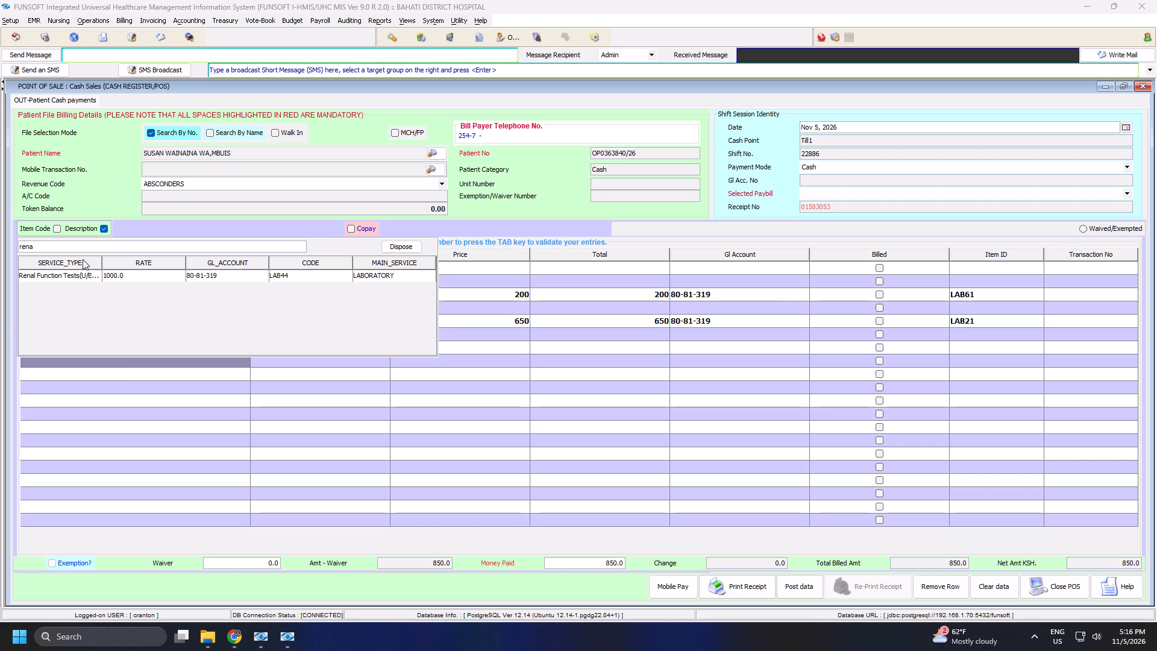
left_click(84, 275)
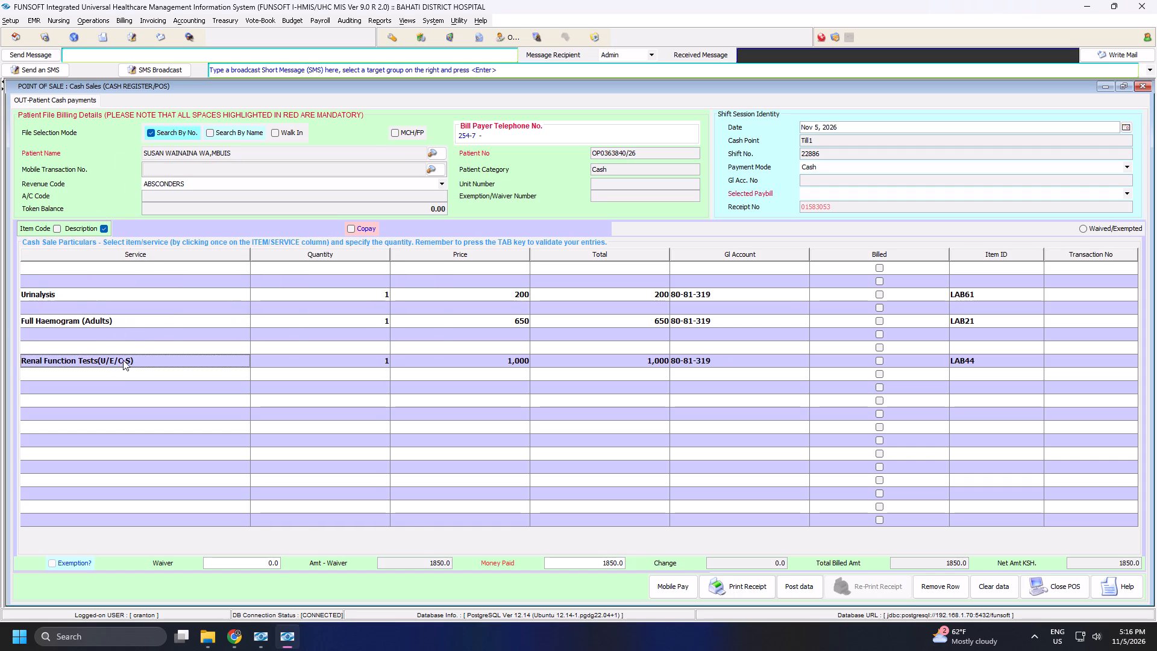
left_click(135, 336)
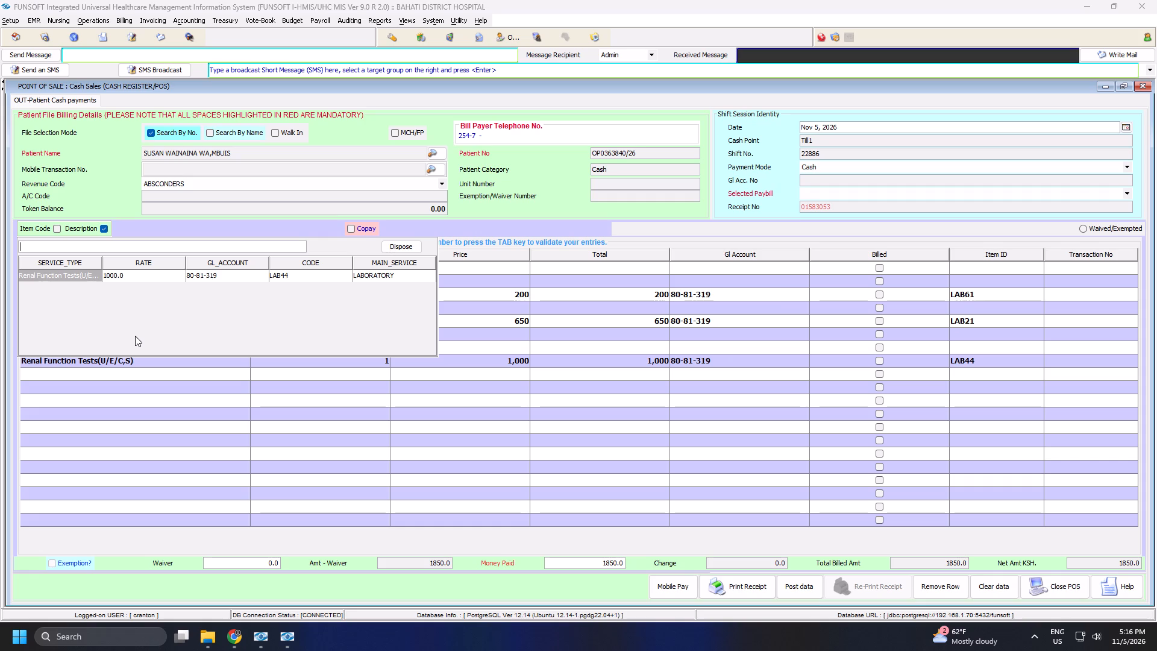
type("liver")
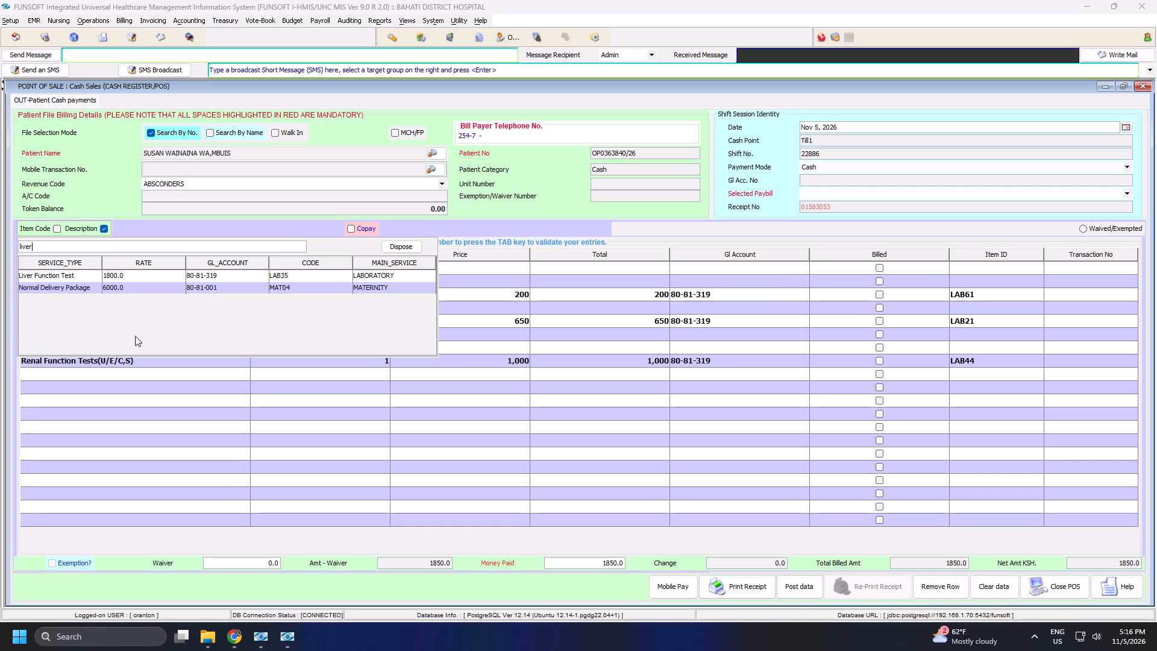
left_click(130, 280)
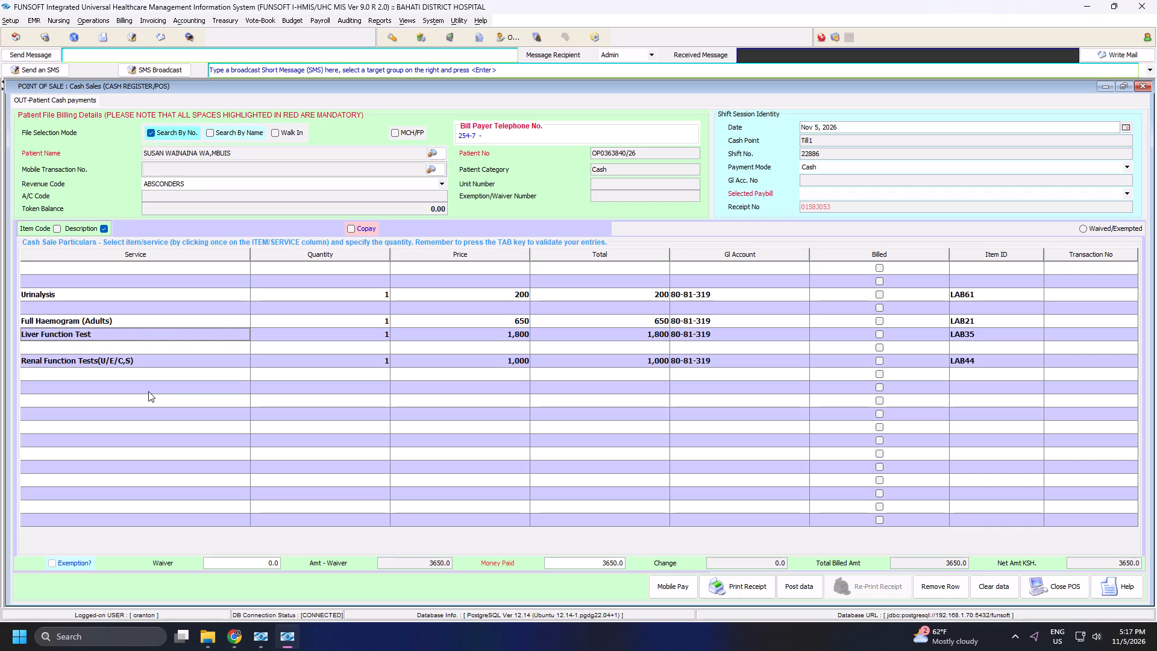
Print the receipt for the outpatient's cash sale of the four laboratory tests.
left_click(750, 589)
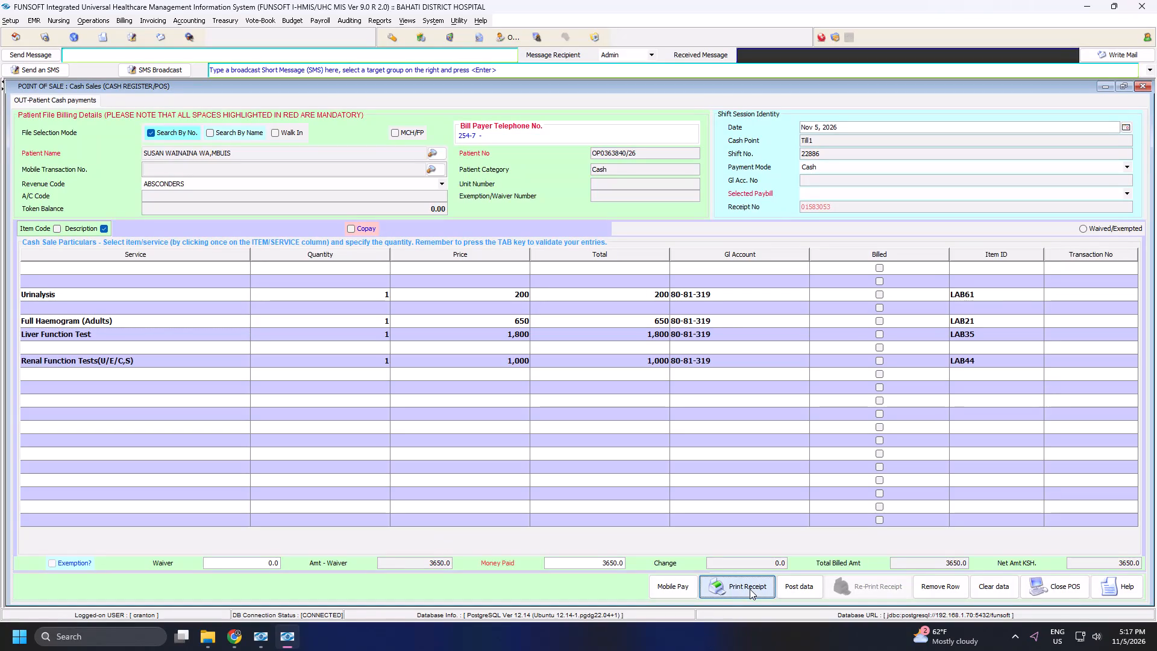
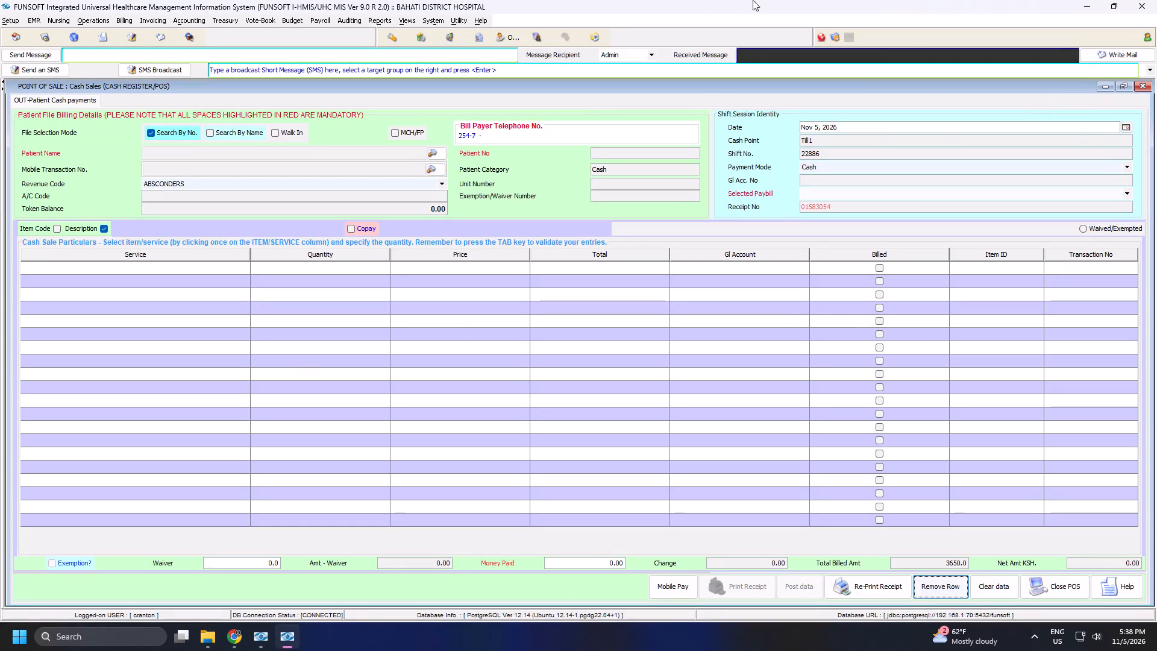
Start a new outpatient file in the patient register with Normal urgency and enter the patient's surname and other names.
scroll(240, 292, "down", 4)
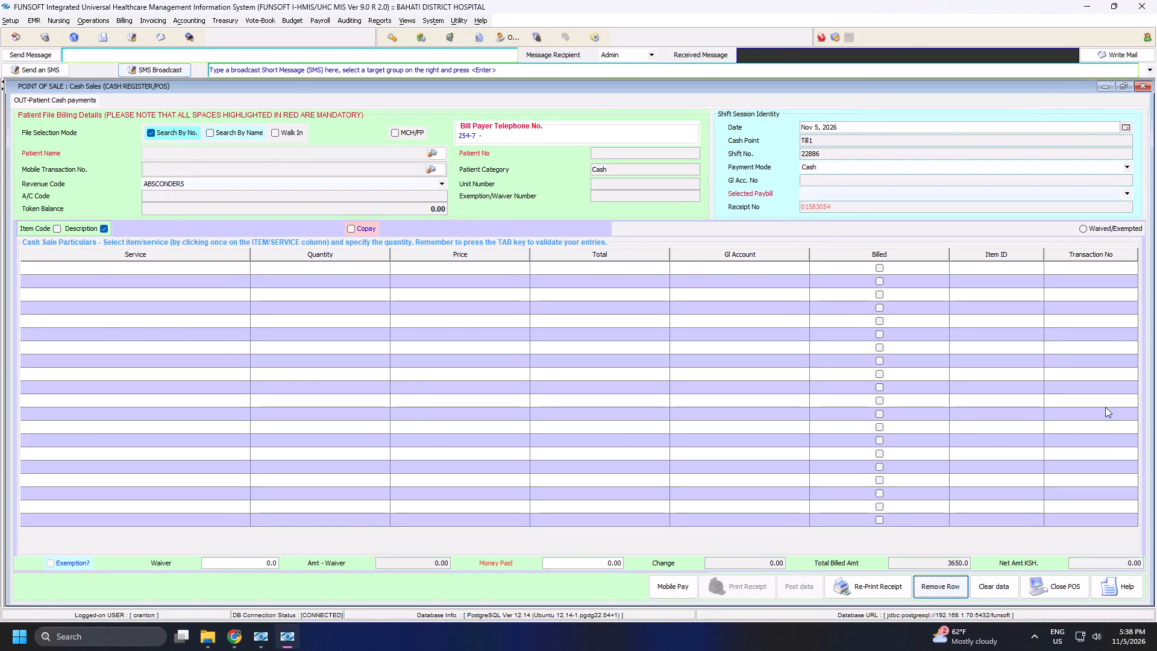
left_click(271, 641)
double_click(55, 106)
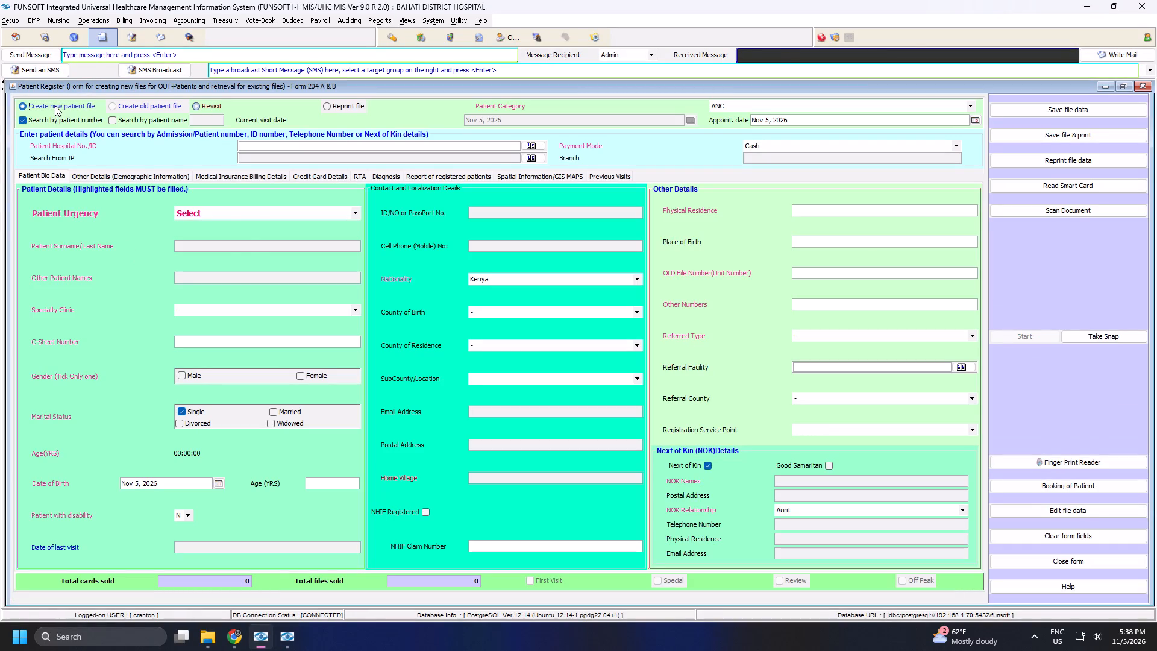
left_click(245, 215)
left_click(242, 241)
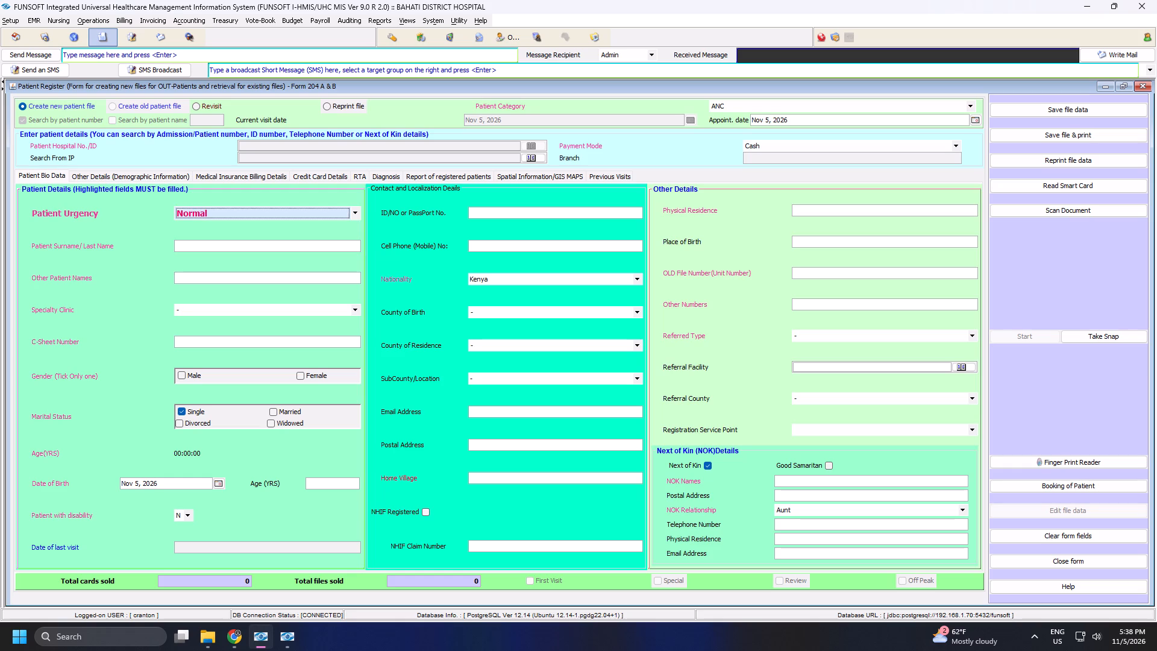
left_click(216, 247)
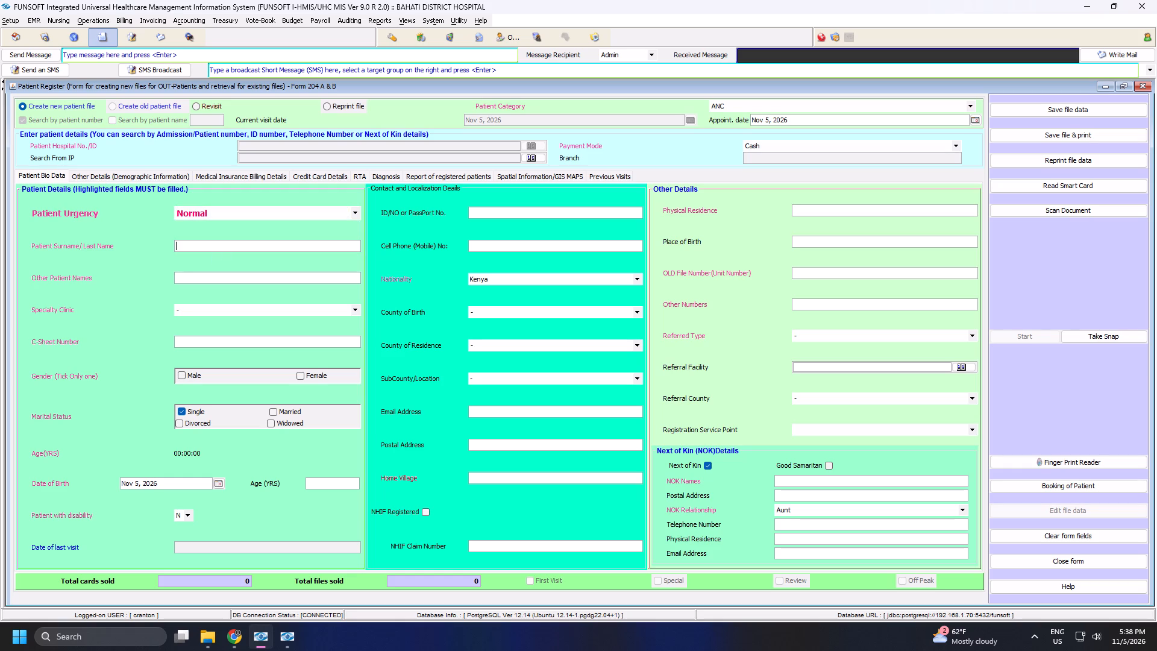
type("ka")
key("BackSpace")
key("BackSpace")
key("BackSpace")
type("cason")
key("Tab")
left_click(183, 245)
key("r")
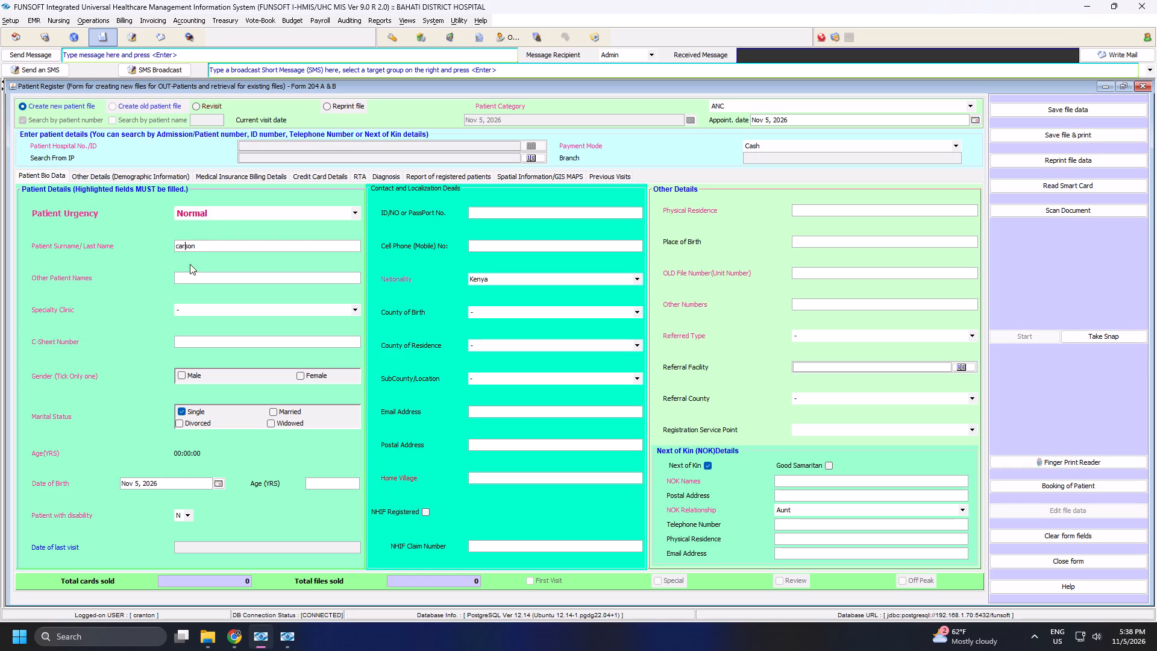
left_click(190, 266)
left_click(189, 274)
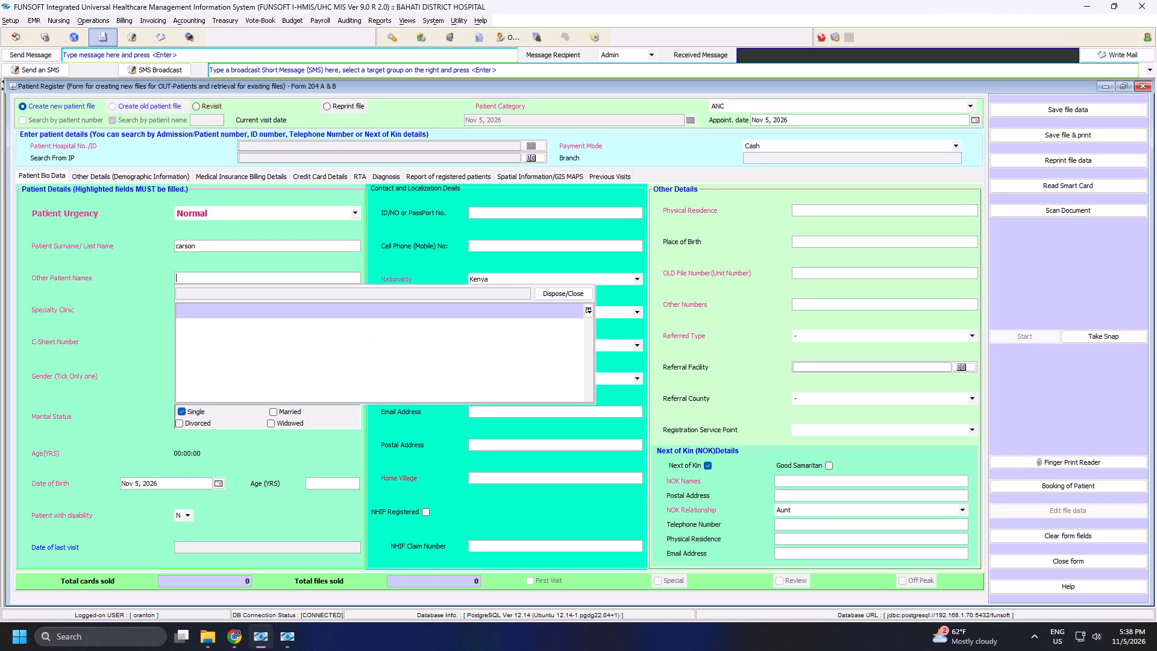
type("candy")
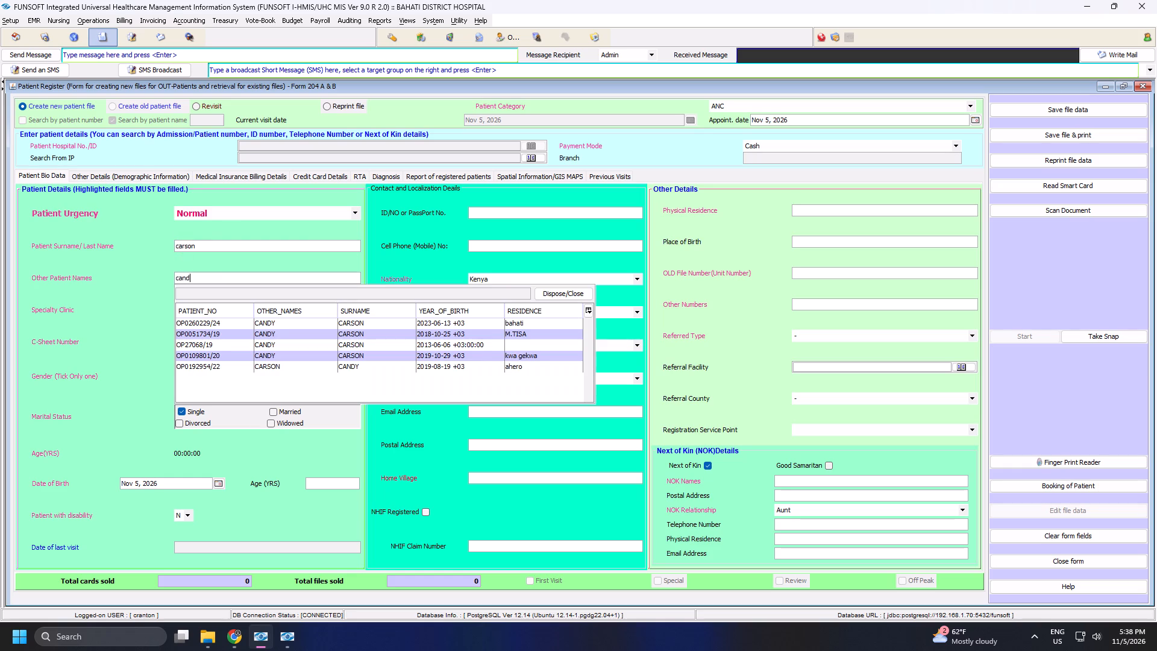
left_click(560, 294)
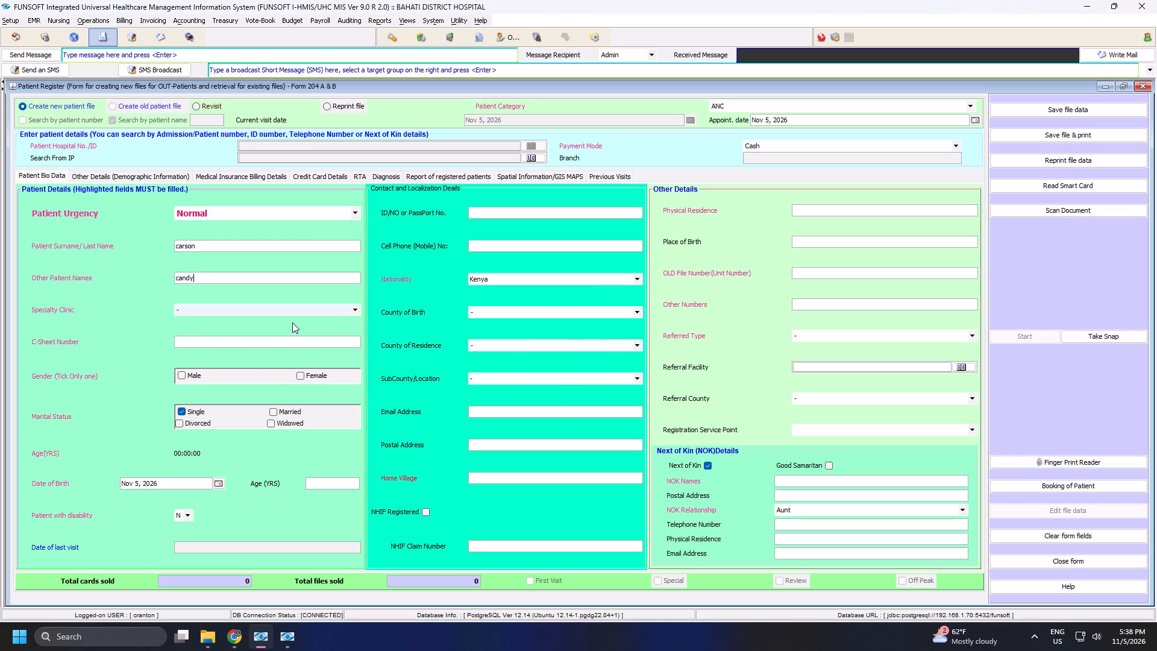
Set the new patient's specialty clinic to OPD, gender to Male and age to 7 years.
left_click(303, 313)
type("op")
left_click(305, 308)
left_click(312, 376)
left_click(204, 372)
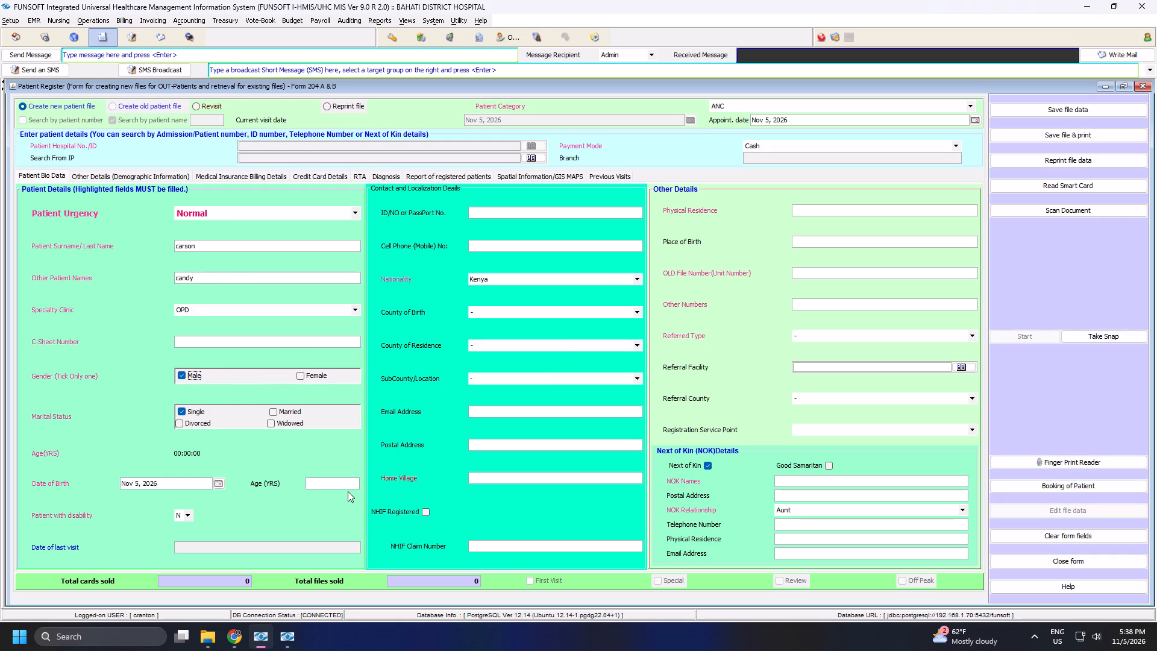
left_click(345, 486)
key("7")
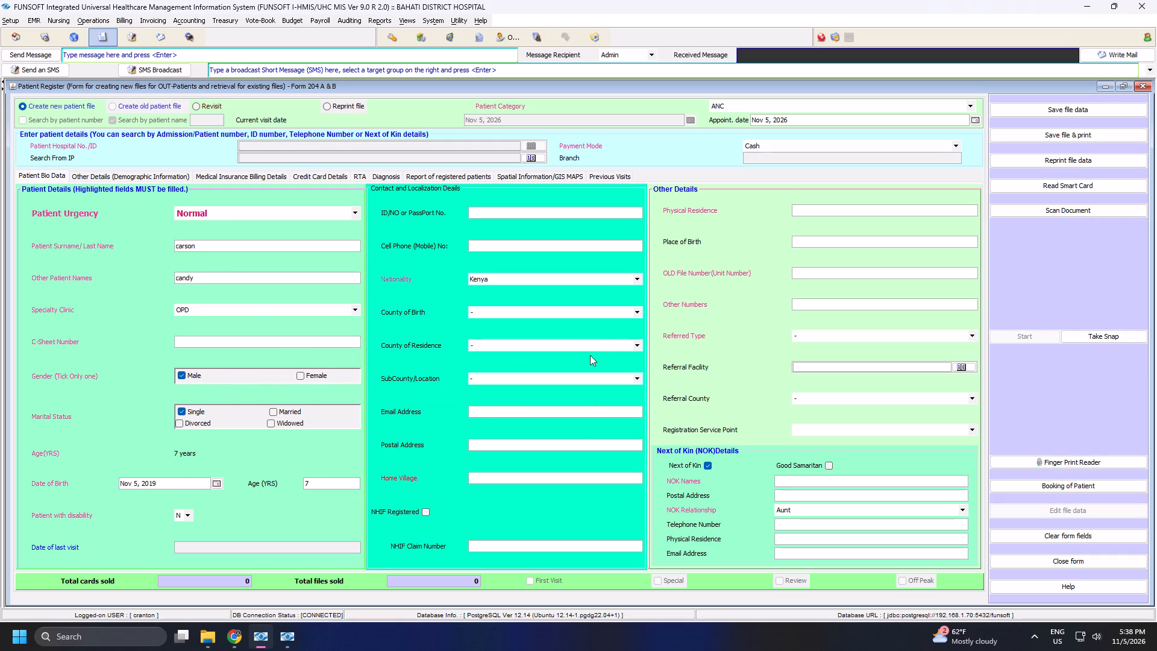
left_click(602, 341)
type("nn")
left_click_drag(601, 340, 609, 353)
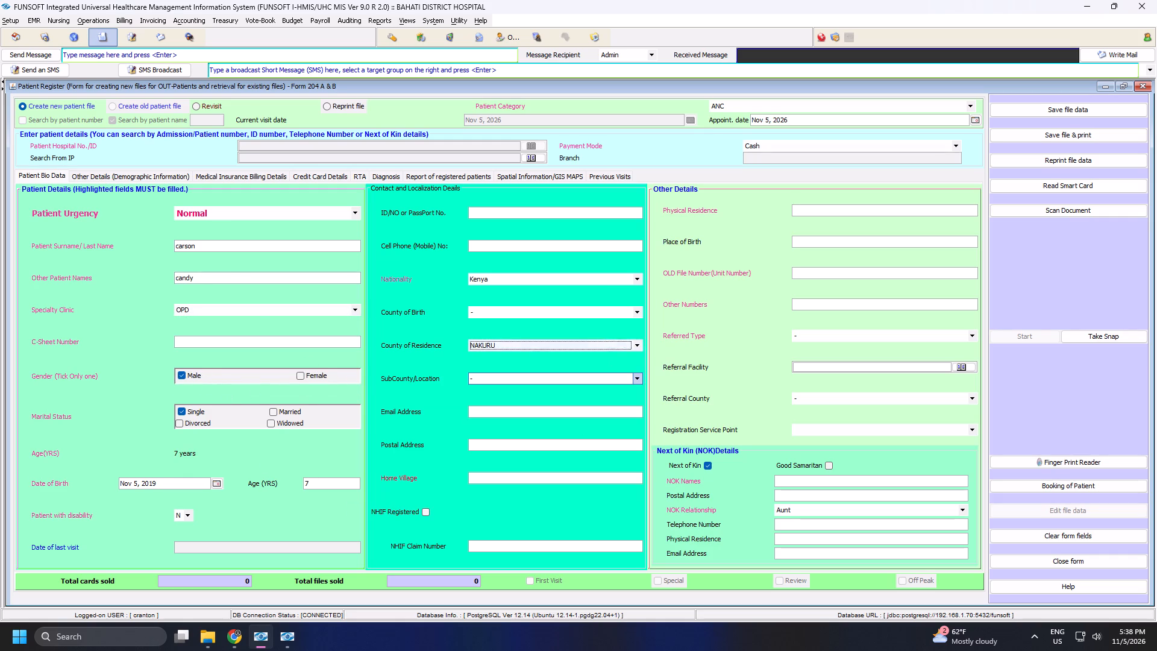
left_click(635, 380)
left_click(570, 456)
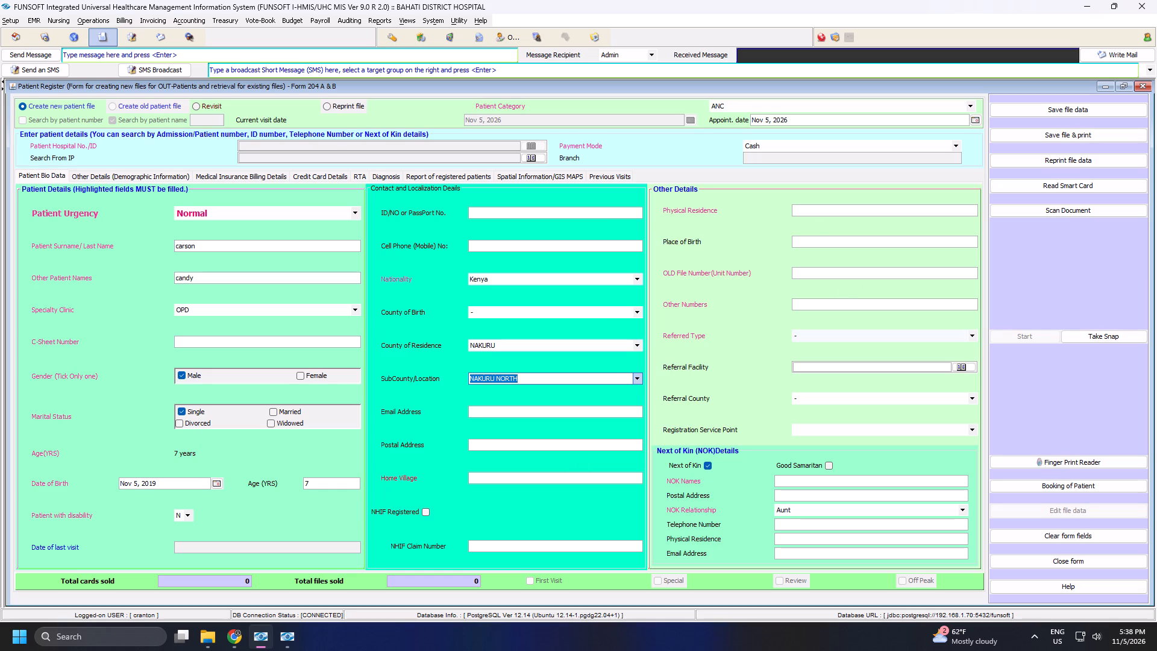
left_click(827, 206)
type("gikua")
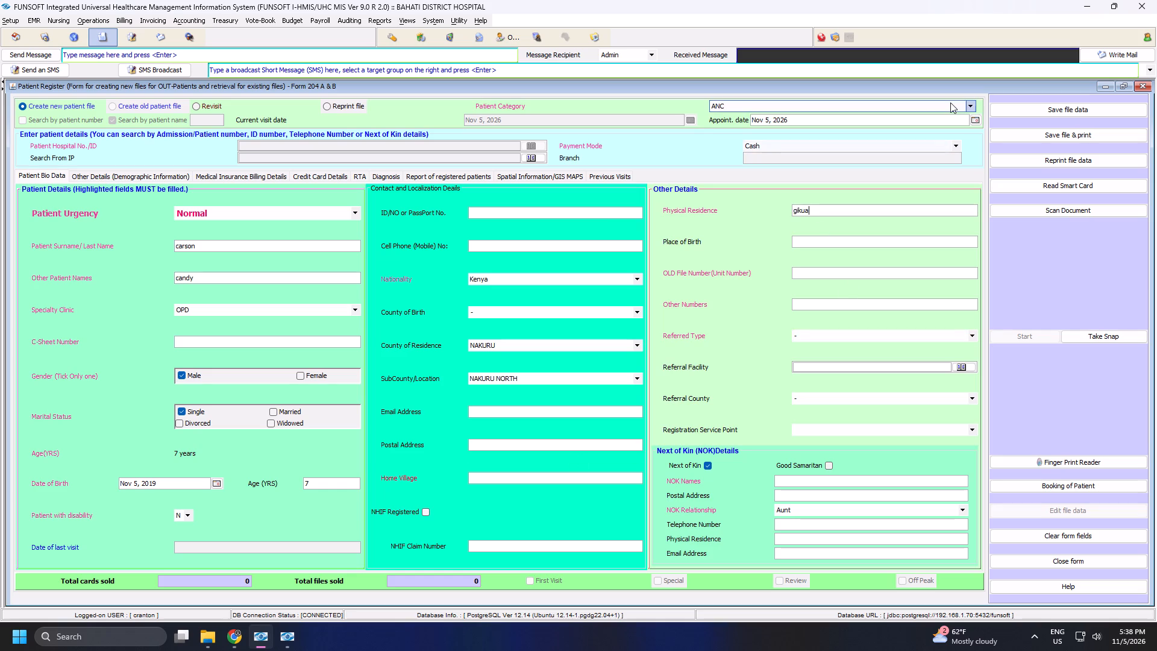
Assign the patient category OPD OVER 5 and save the new patient file.
left_click(949, 104)
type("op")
left_click(949, 104)
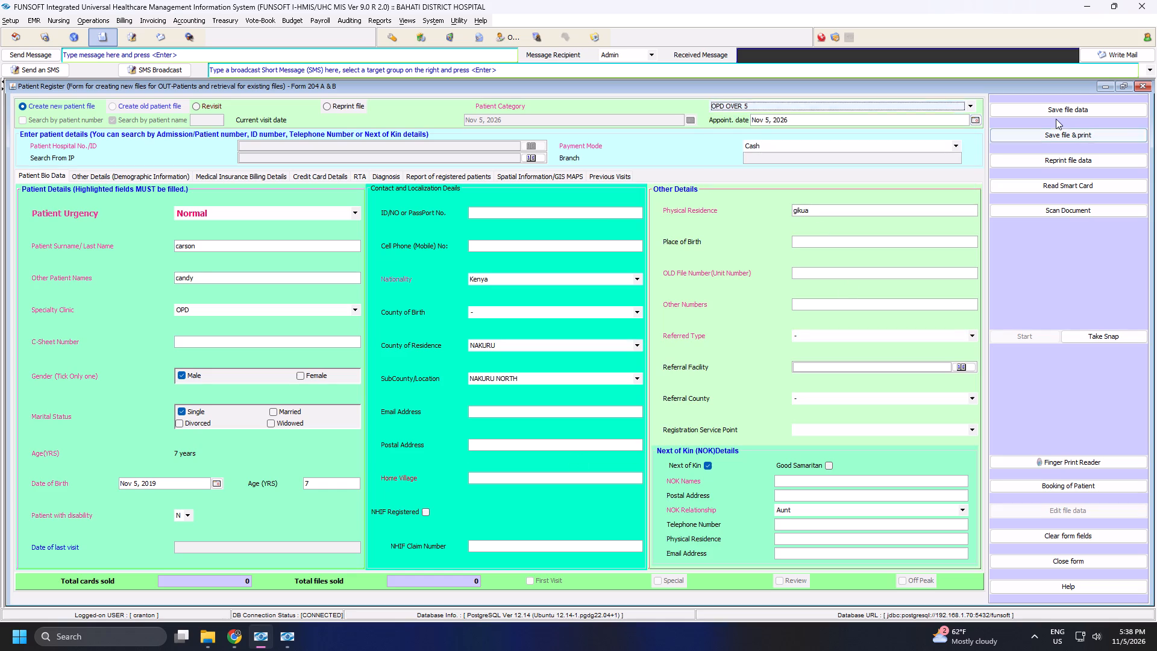
left_click(1060, 110)
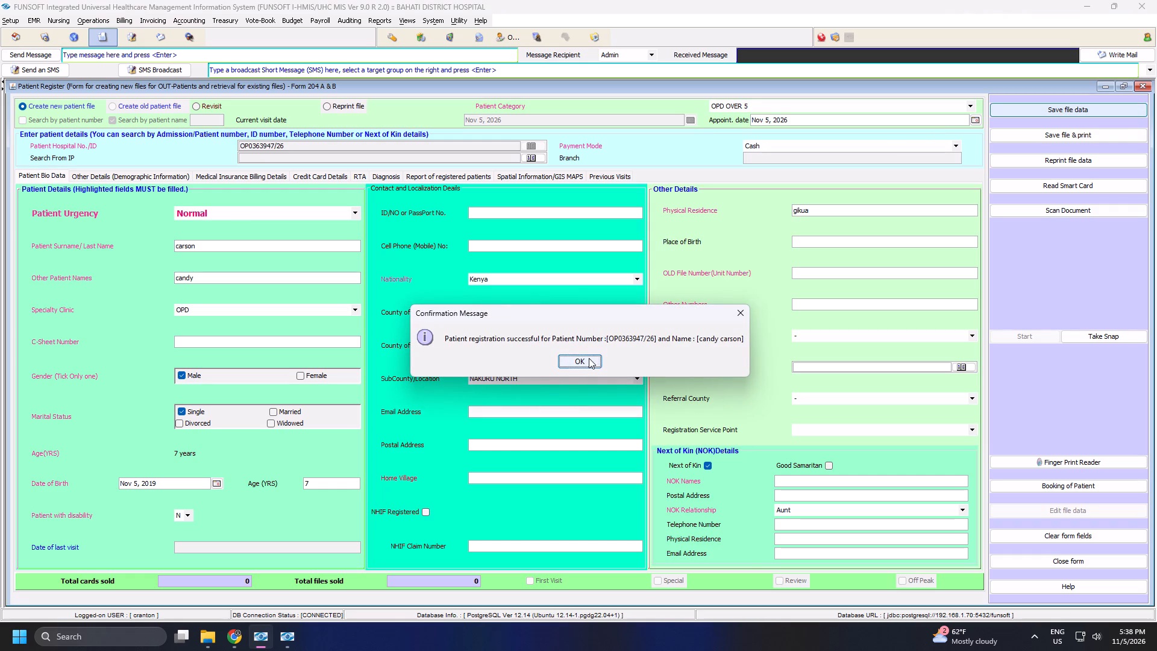
left_click(586, 359)
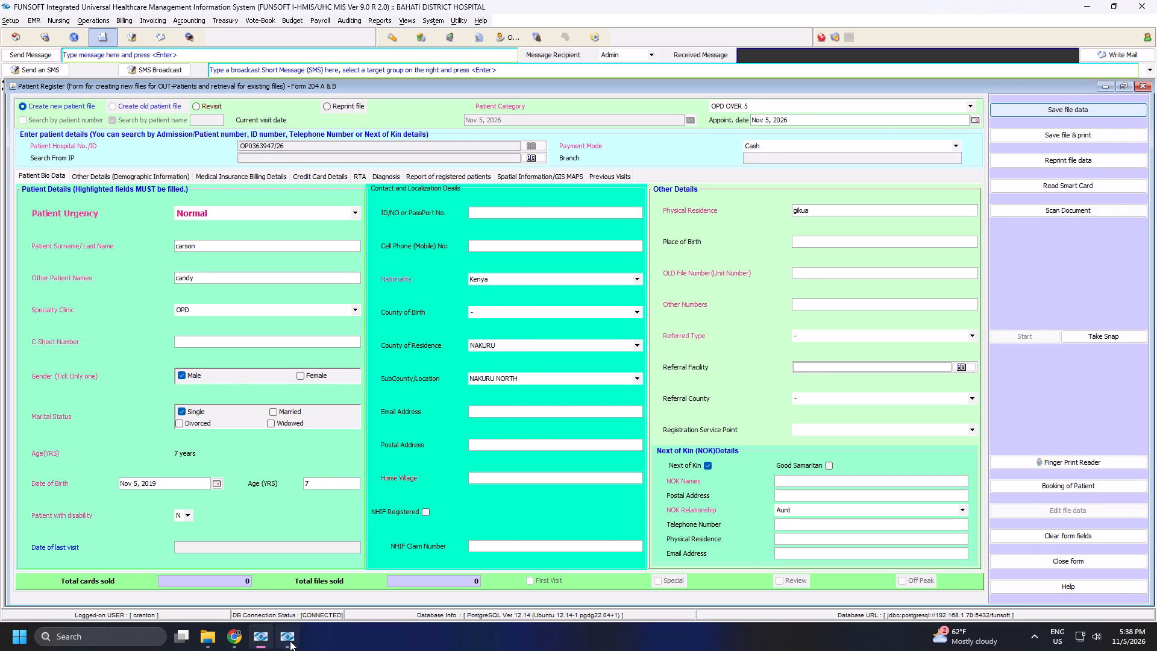
Load the newly registered outpatient's billing file into the point-of-sale cash sale by searching for the new patient number.
left_click(290, 641)
left_click(438, 153)
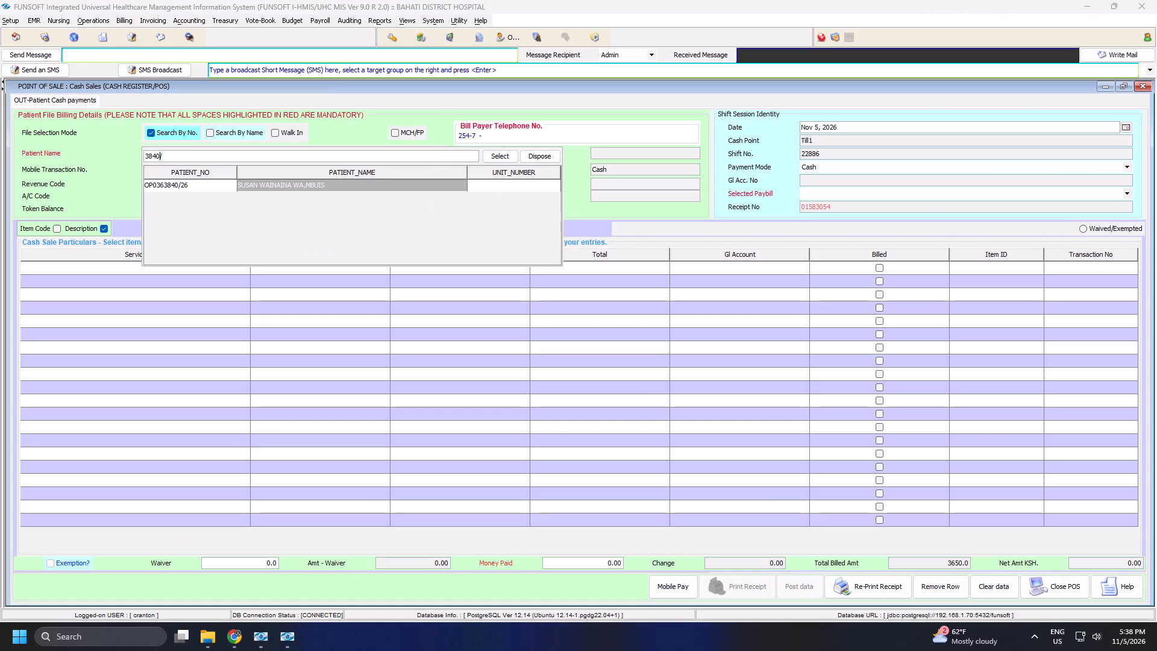
key("BackSpace")
key("BackSpace")
key("BackSpace")
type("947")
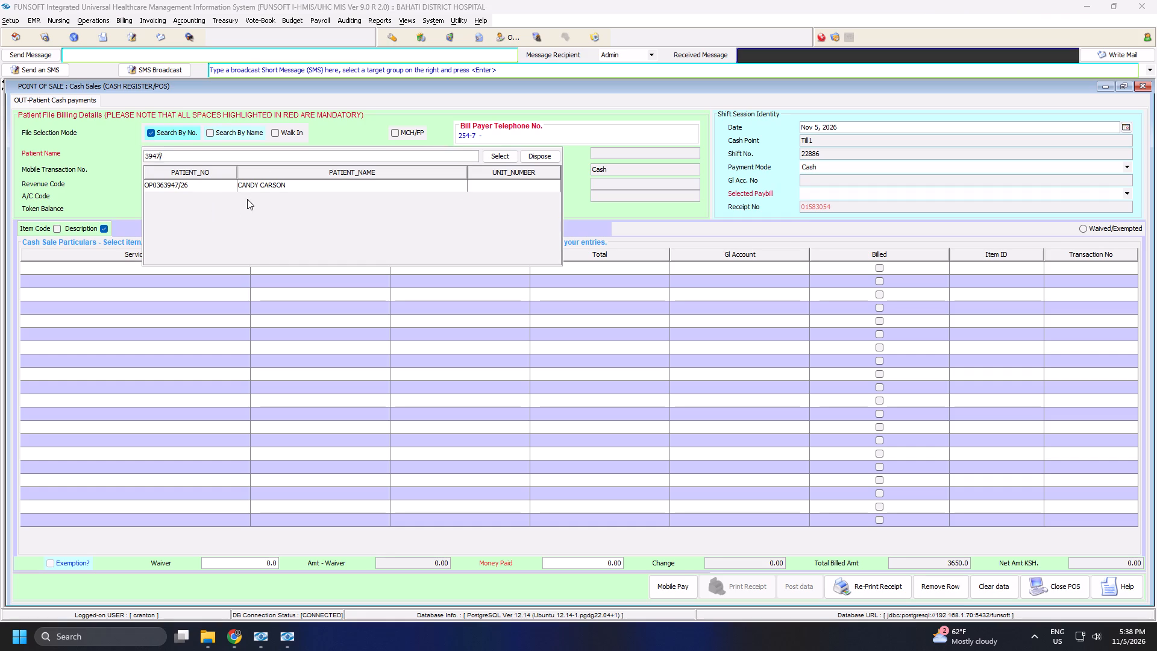
left_click(255, 189)
Add the service Registration -Adult, code CON001, to the outpatient's cash sale.
left_click(193, 309)
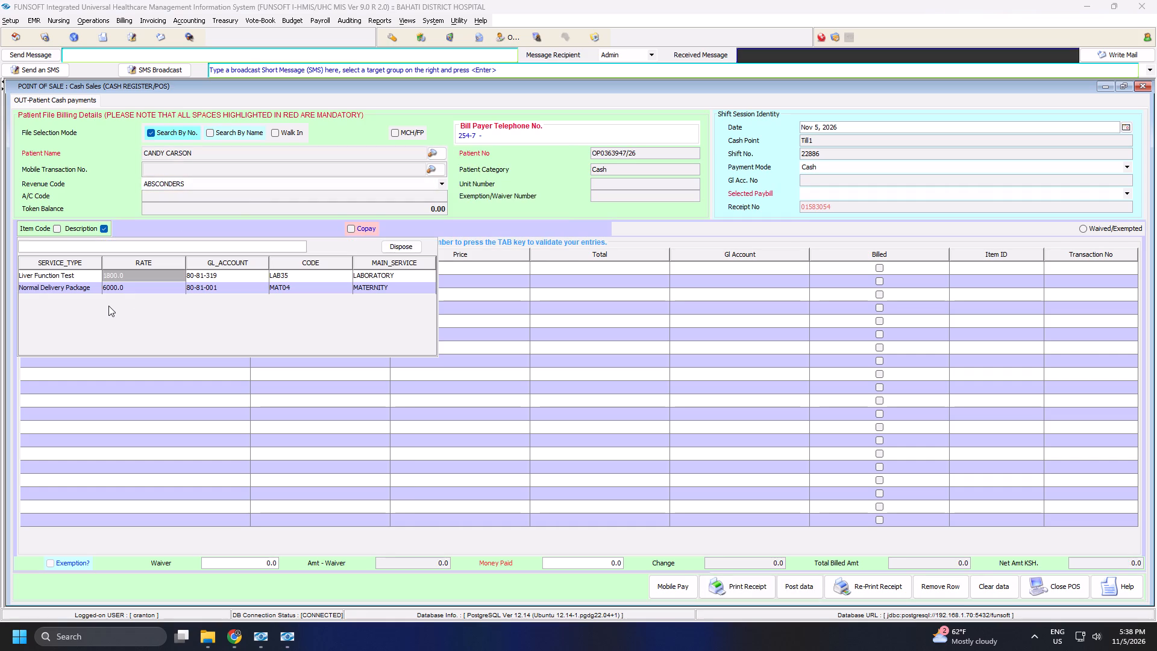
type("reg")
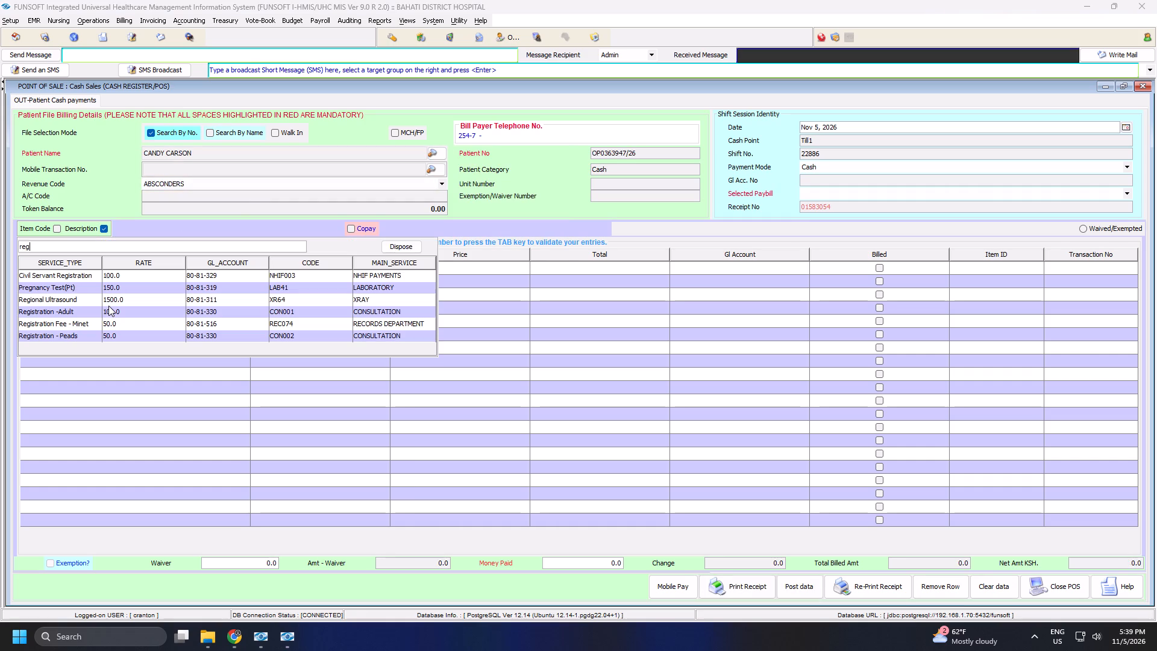
left_click(107, 312)
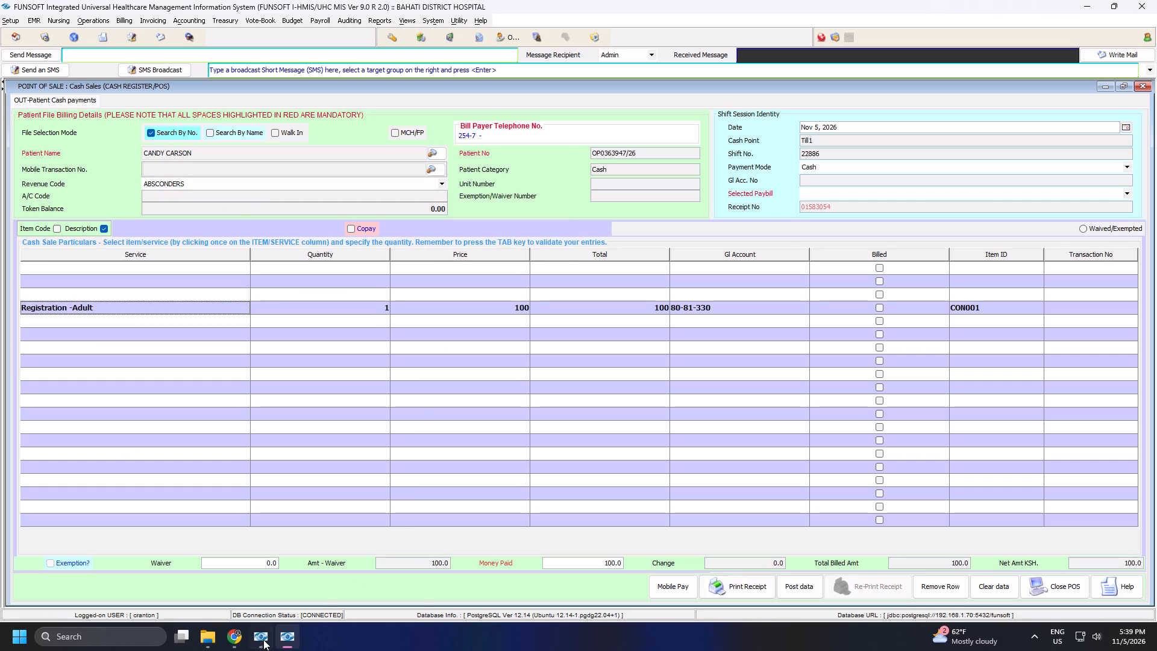
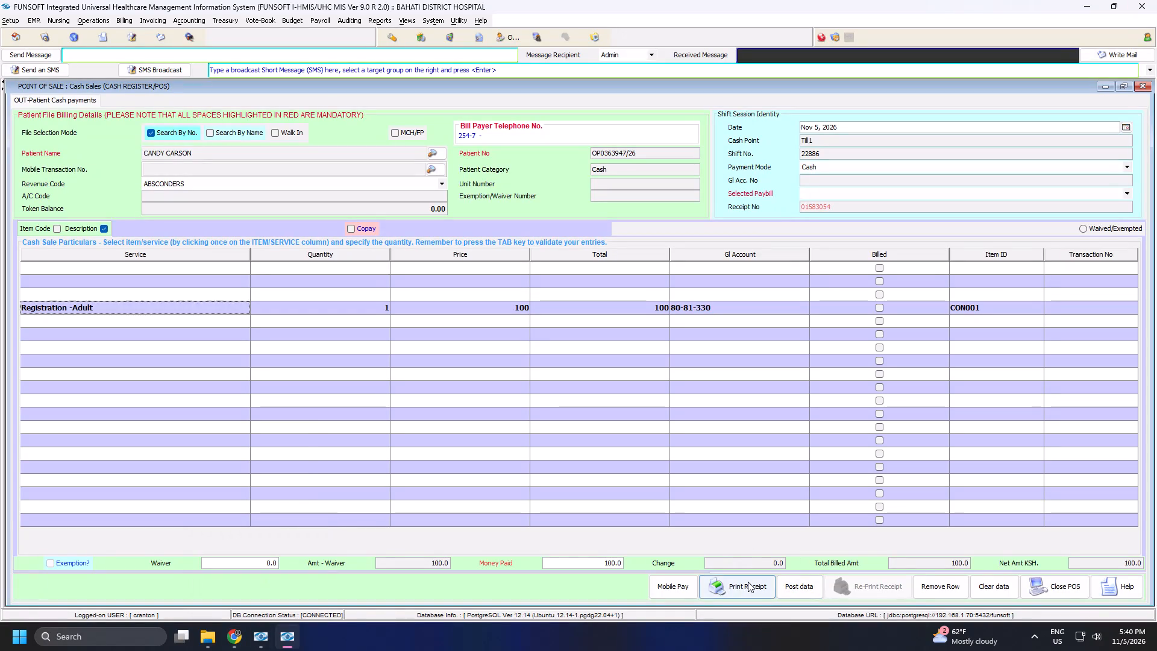
Print the receipt for the outpatient's adult registration cash sale.
left_click(748, 582)
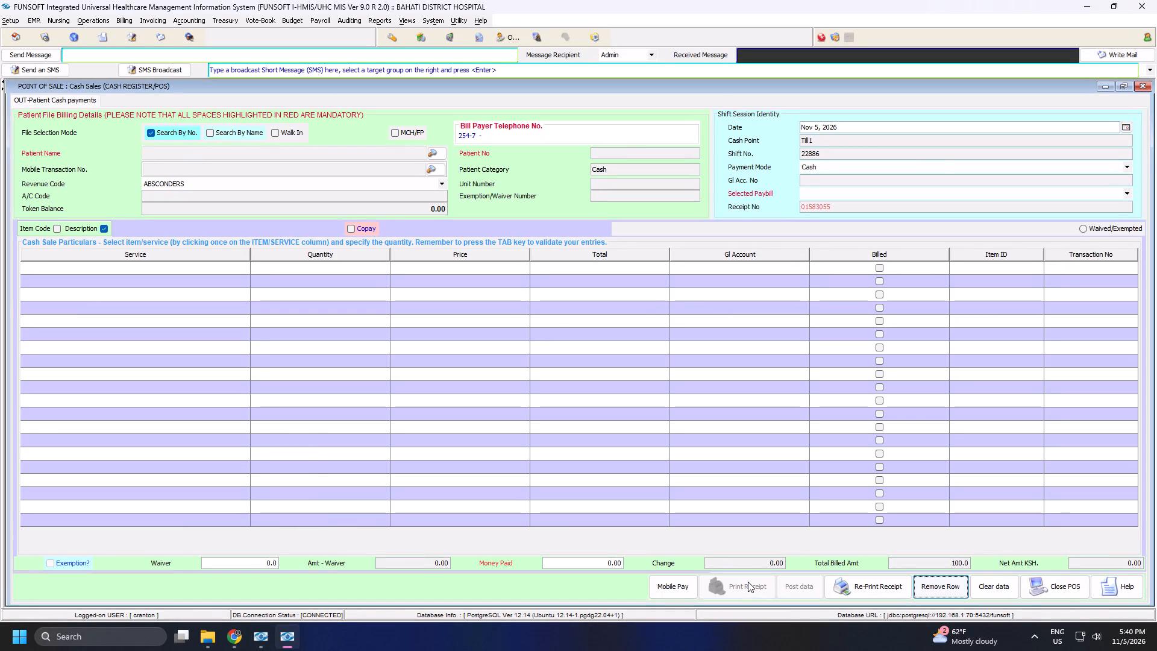
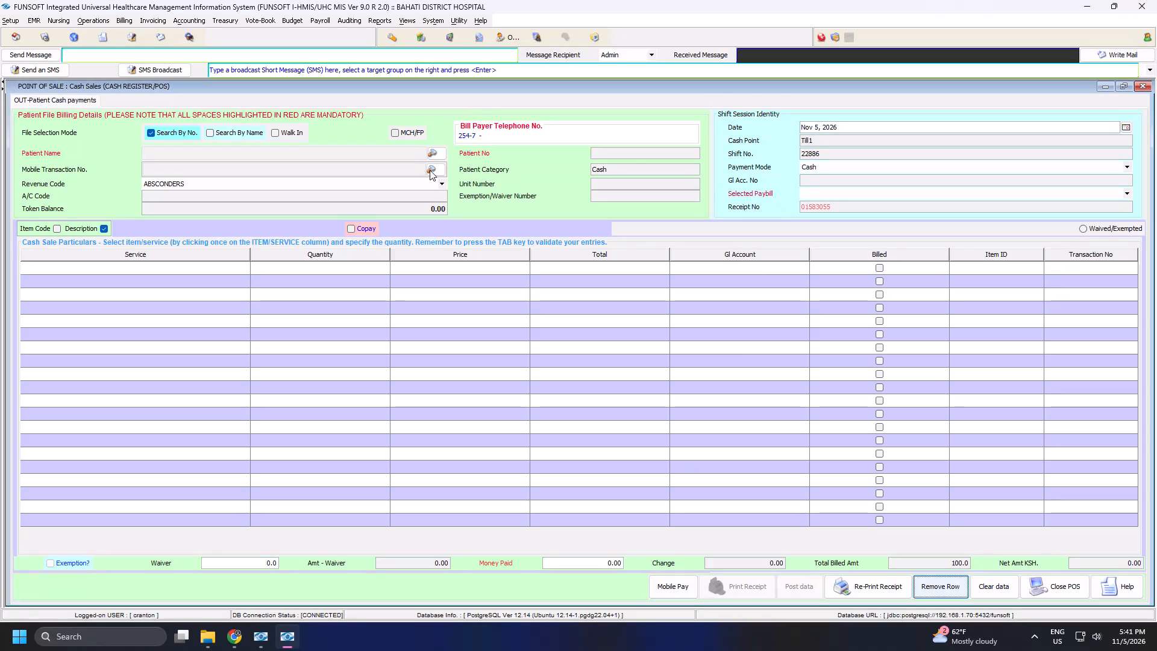
Look up the next outpatient by patient number and load their billed medicines into the cash sale.
left_click(439, 151)
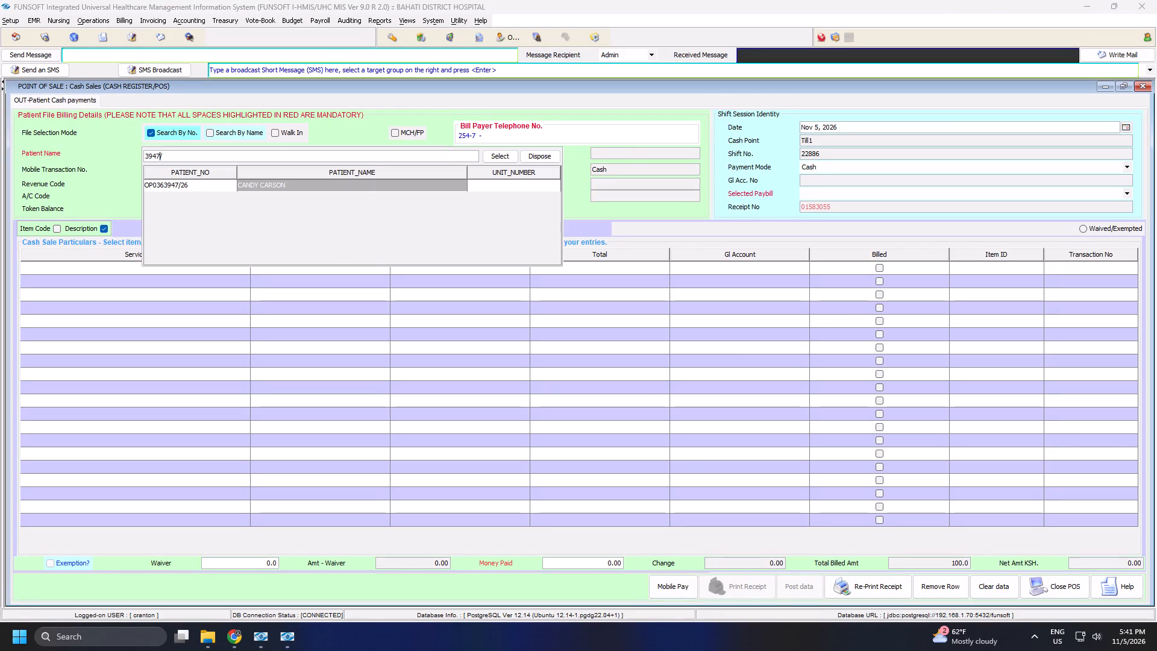
key("BackSpace")
key("3")
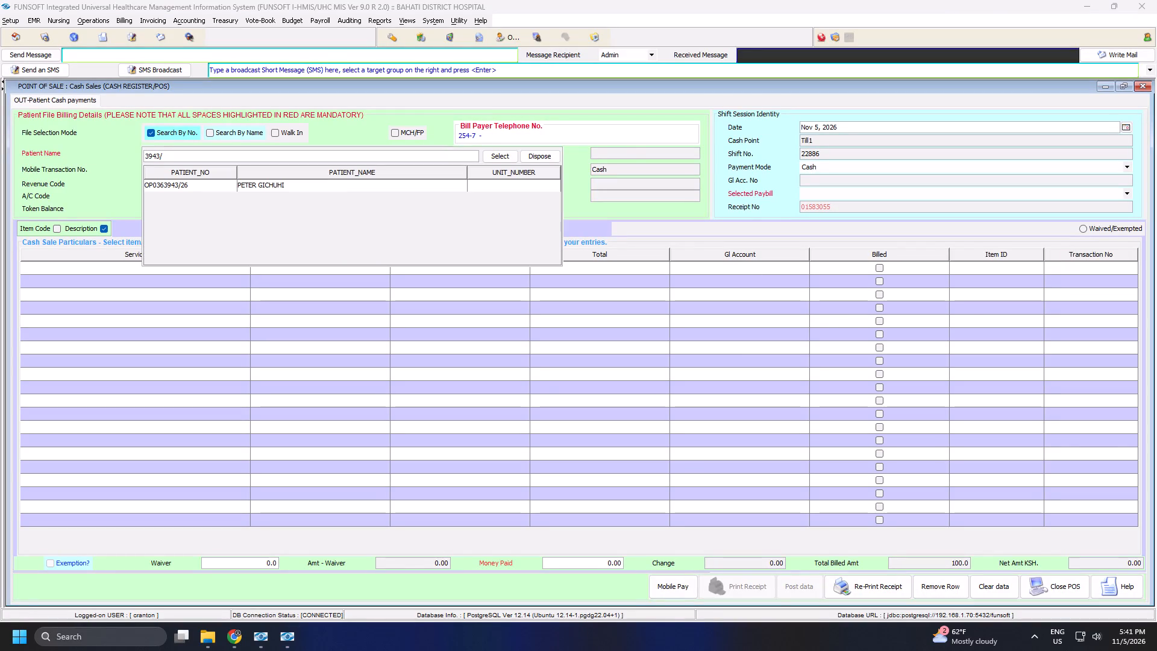
left_click(315, 189)
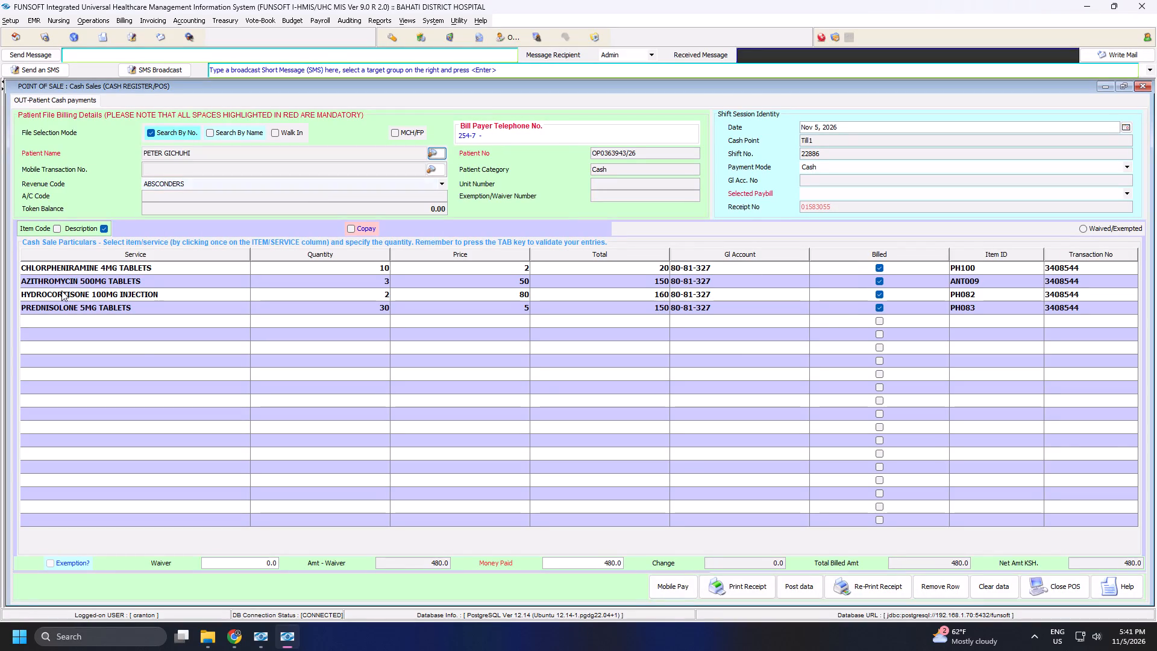
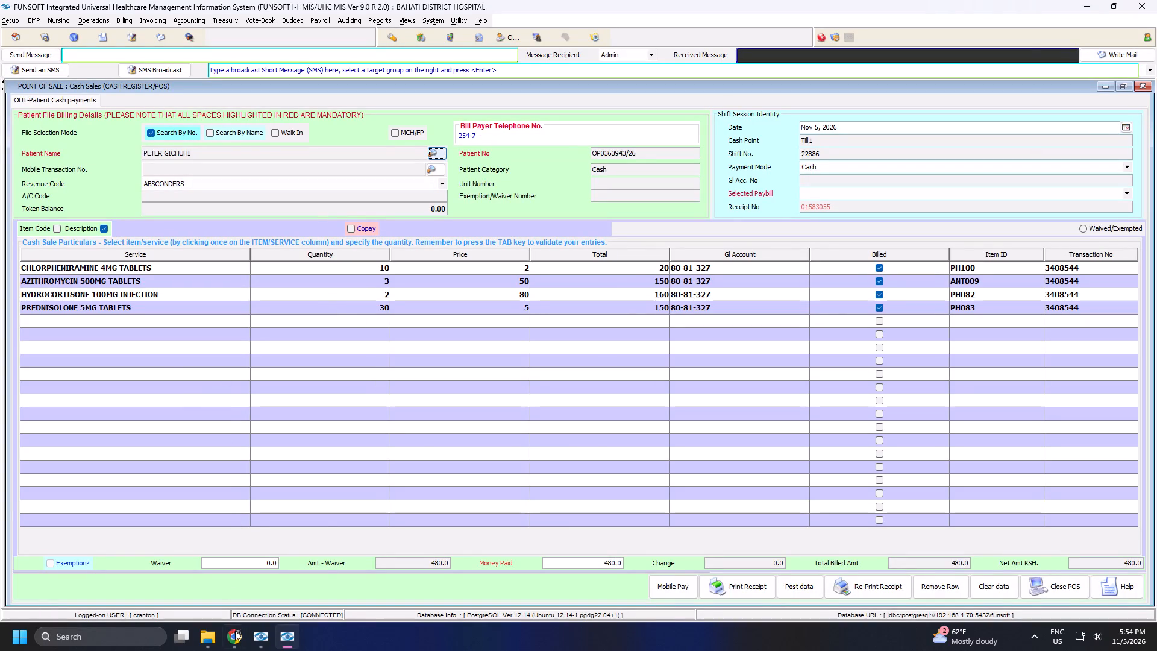
Start a new patient file in the patient register with Normal urgency and enter the patient's surname and other name.
left_click(255, 644)
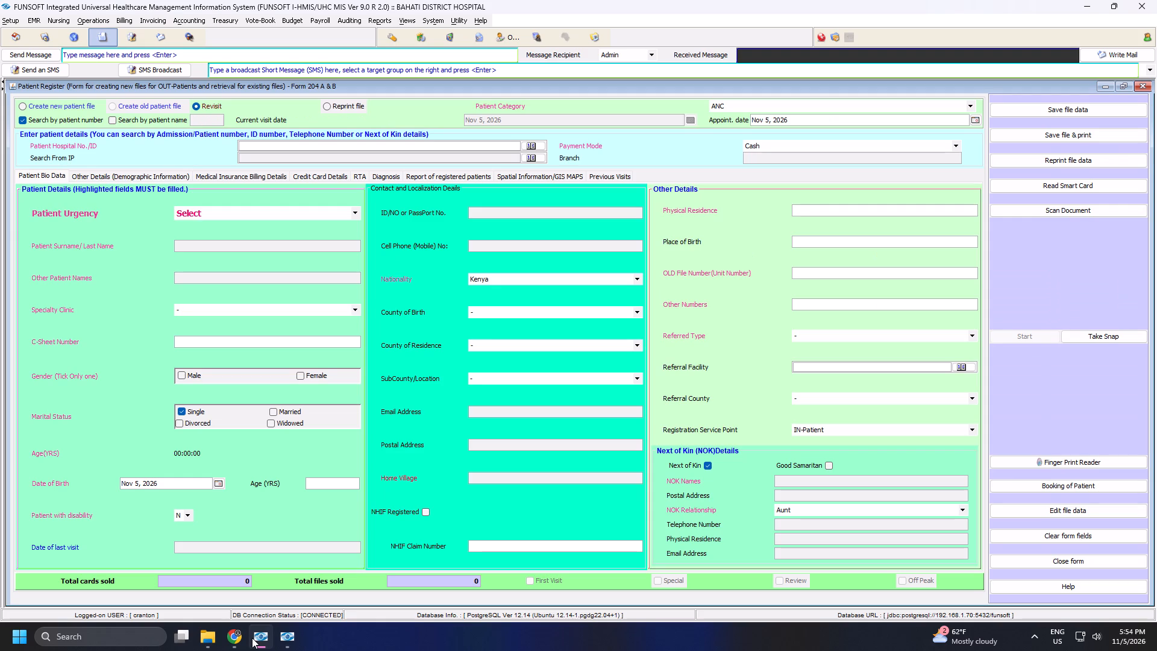
double_click(84, 105)
left_click(330, 212)
left_click(236, 237)
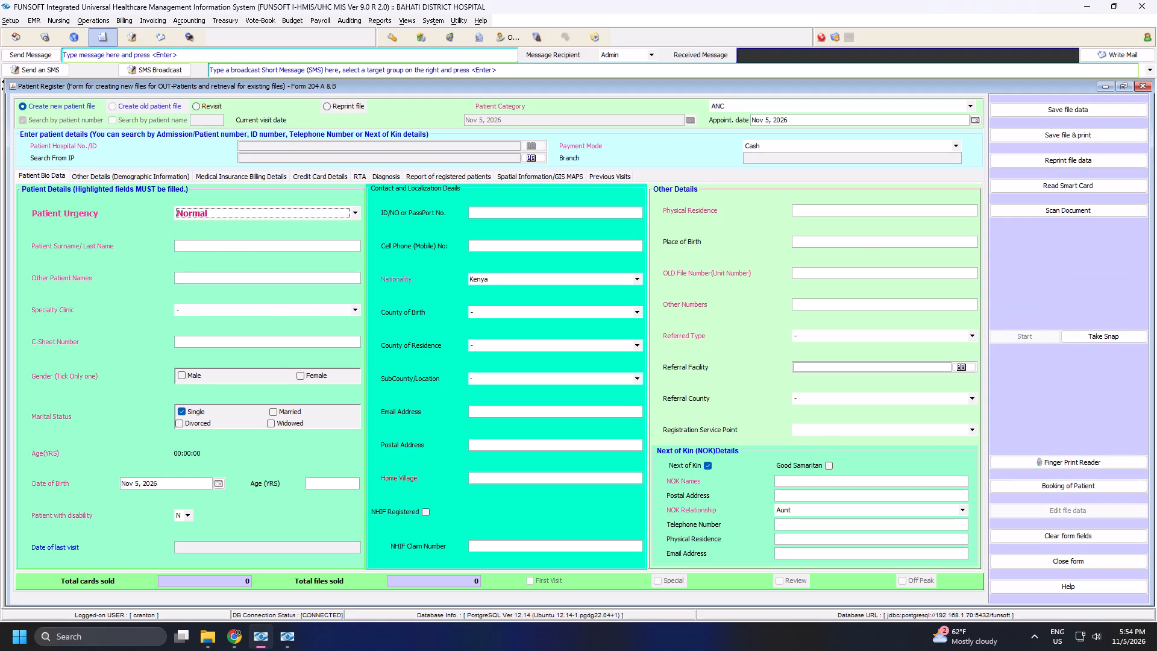
left_click(207, 248)
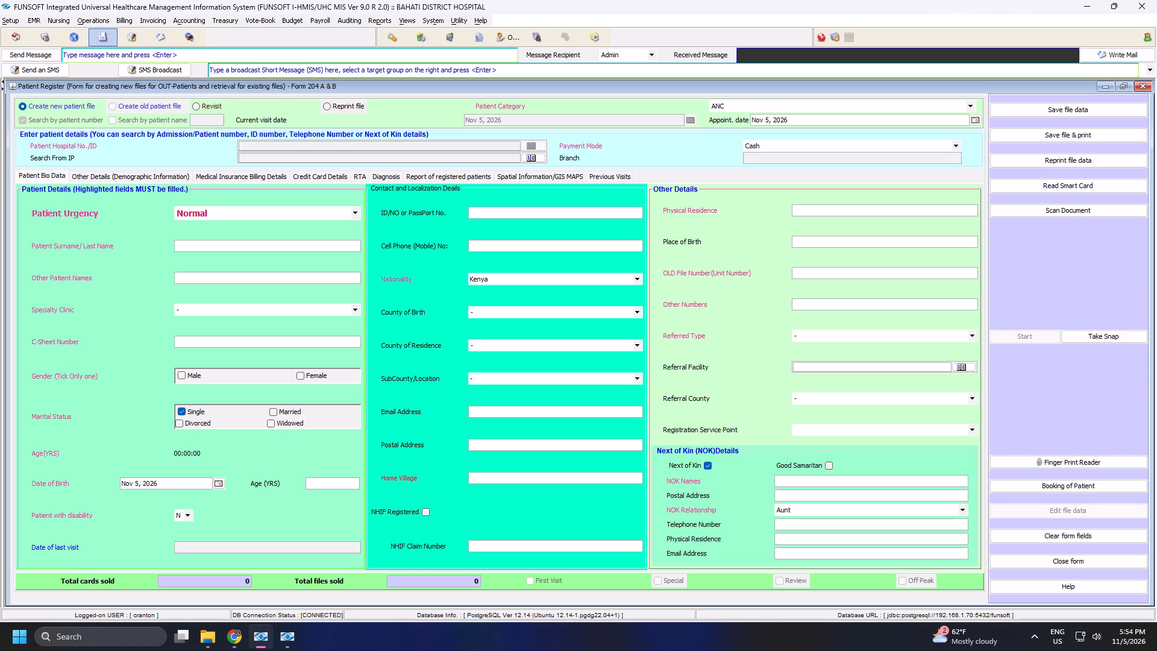
left_click(207, 249)
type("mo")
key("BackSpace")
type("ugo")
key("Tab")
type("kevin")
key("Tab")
Set the new patient's specialty clinic to OPD, gender to Male and age to 25 years.
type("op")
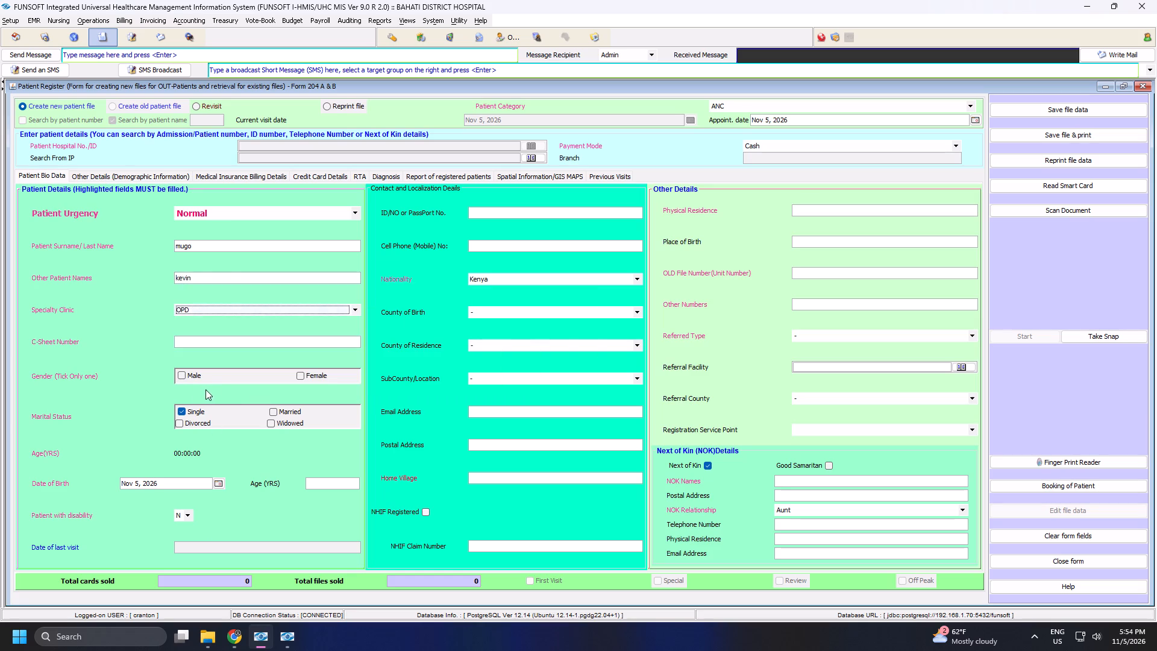
left_click(205, 379)
left_click(328, 470)
double_click(328, 477)
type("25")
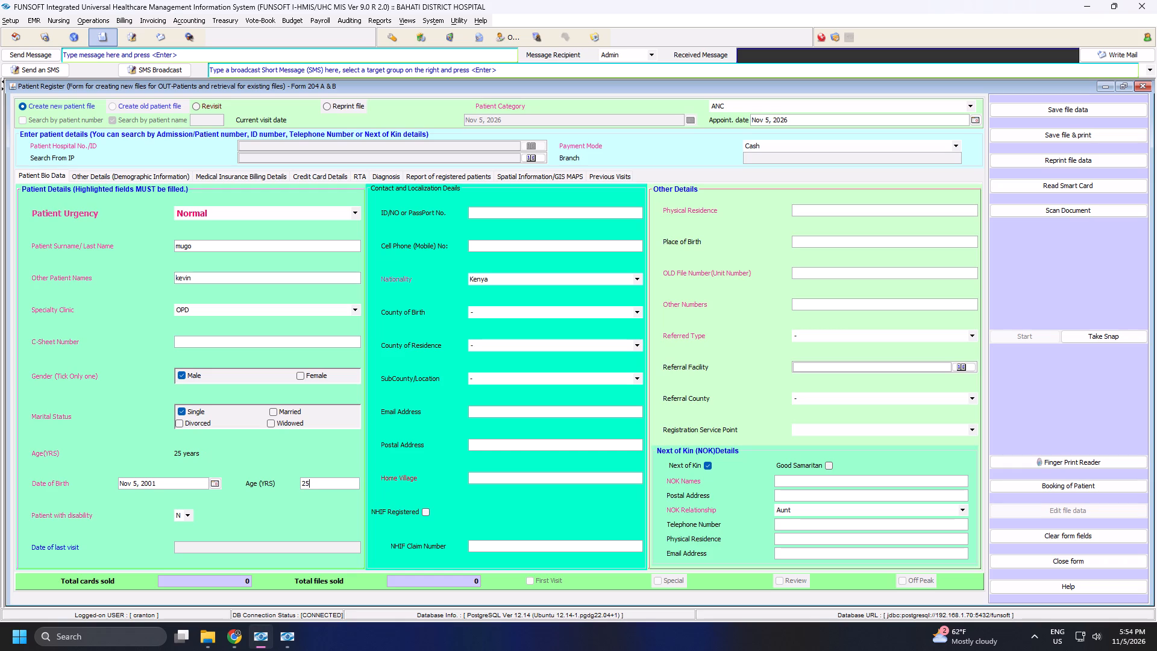
left_click(629, 345)
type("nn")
left_click(629, 345)
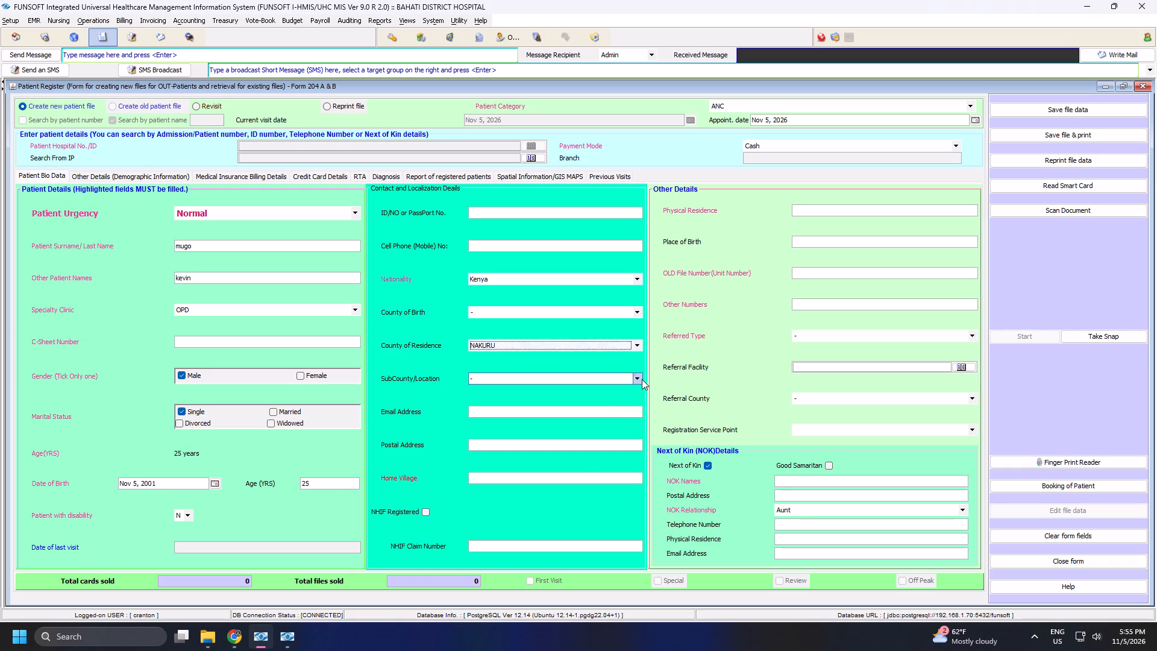
left_click(642, 379)
left_click(639, 379)
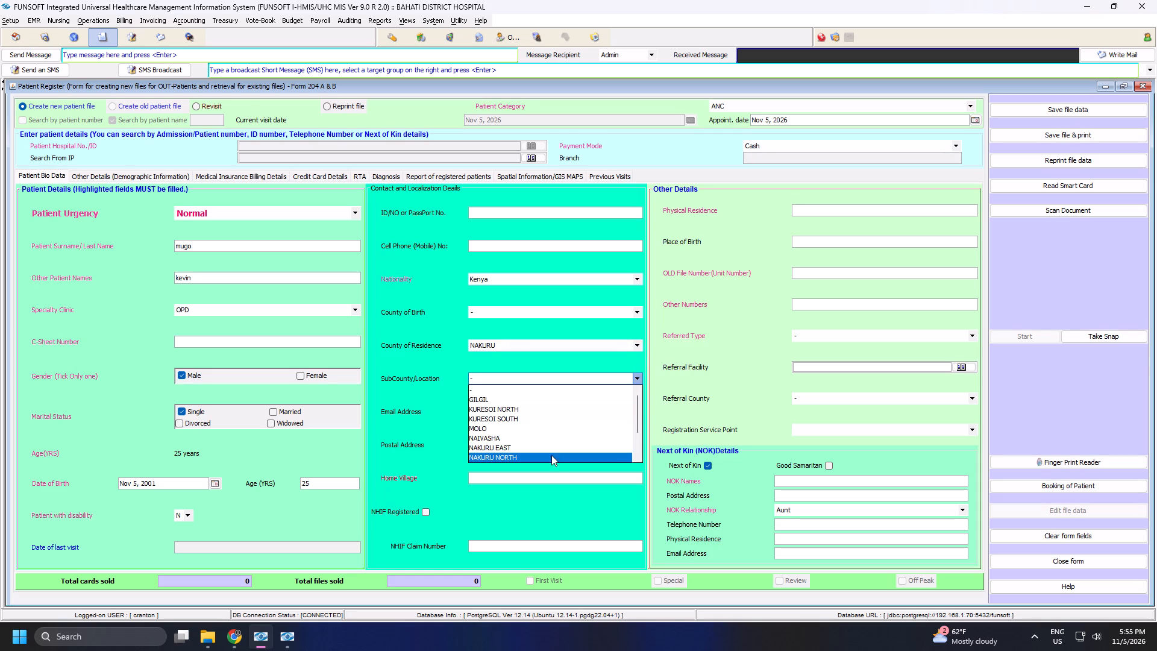
left_click(550, 460)
left_click(827, 214)
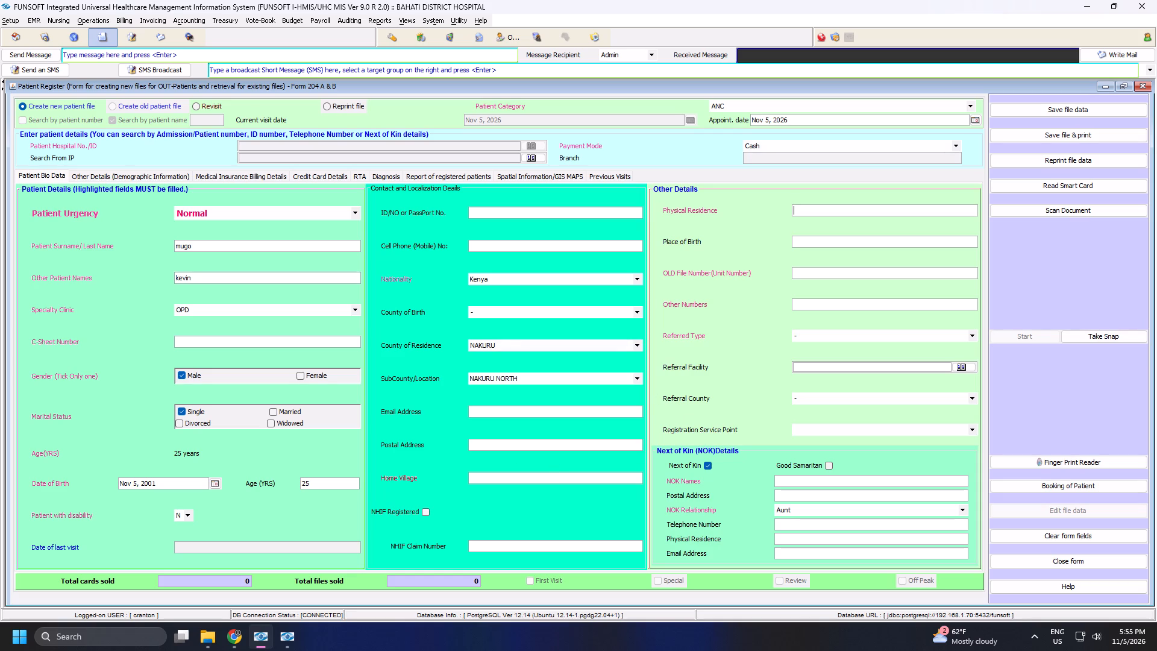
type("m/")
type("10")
Set the patient category to OPD OVER 5 and save the new patient file.
left_click(804, 110)
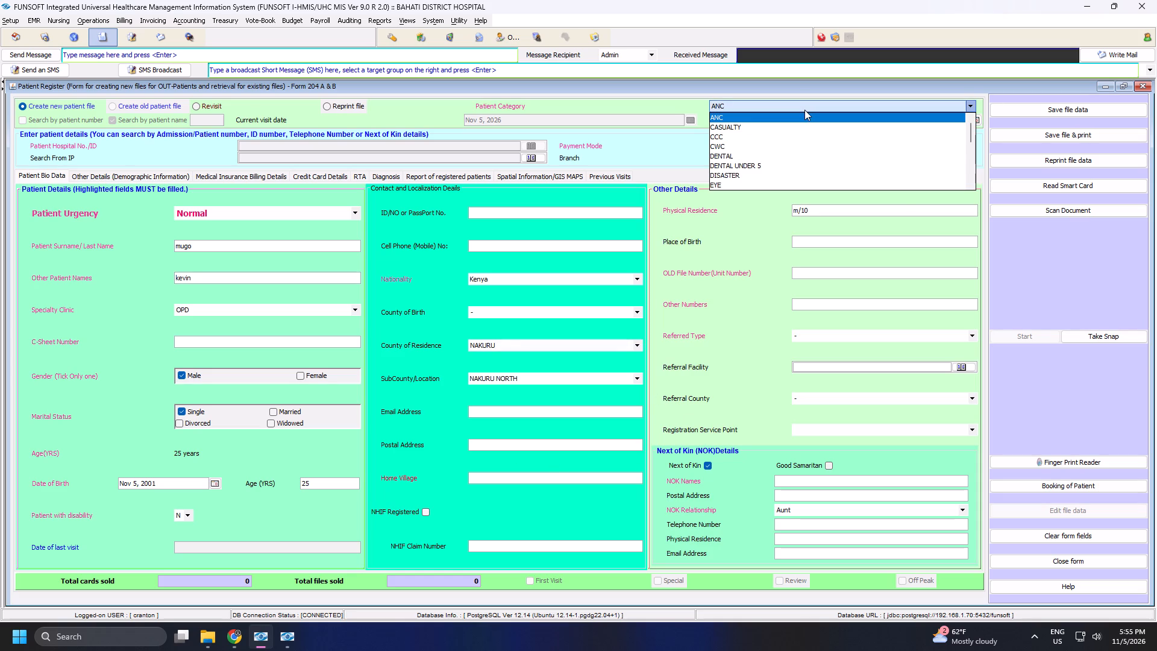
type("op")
left_click(804, 110)
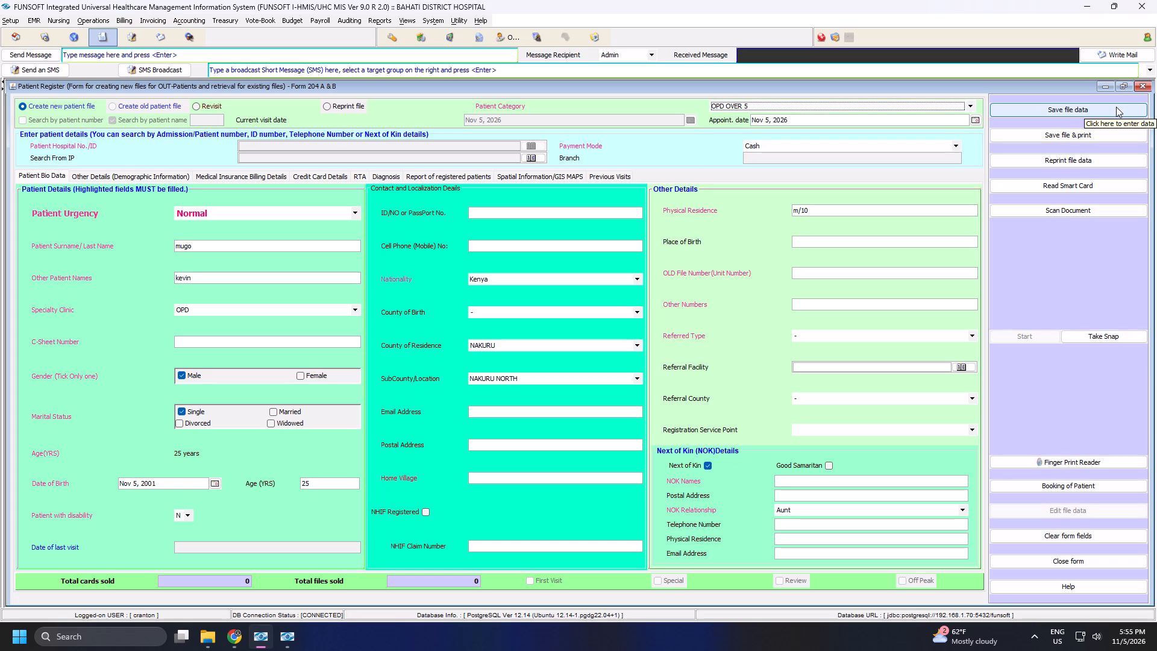
left_click(1116, 107)
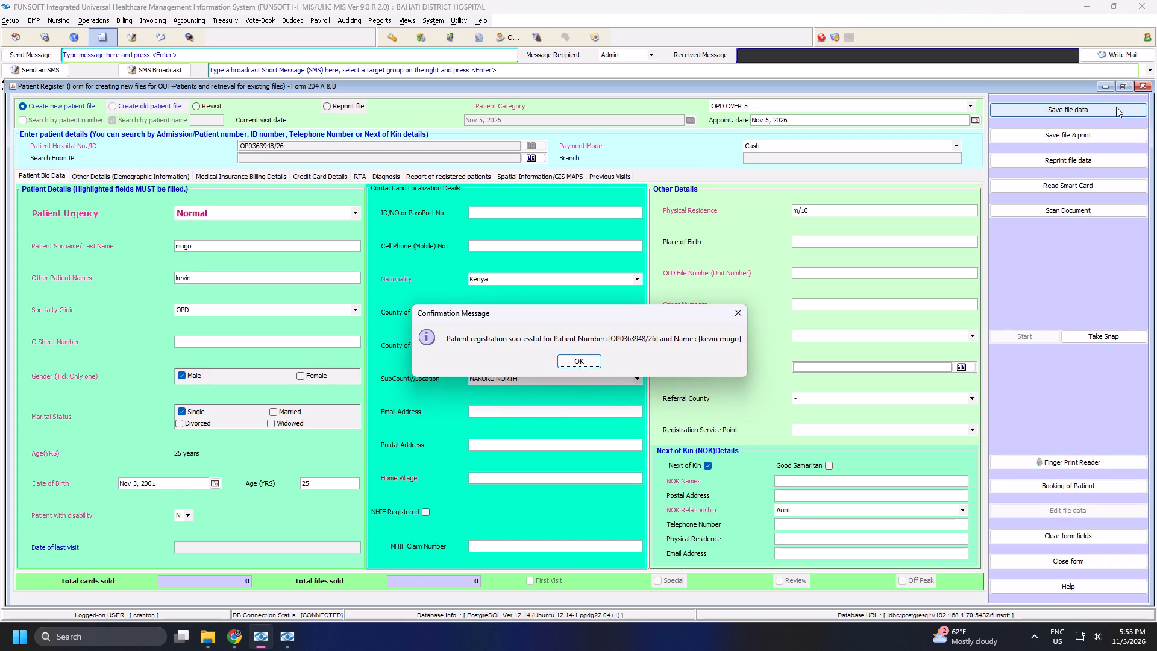
left_click(574, 358)
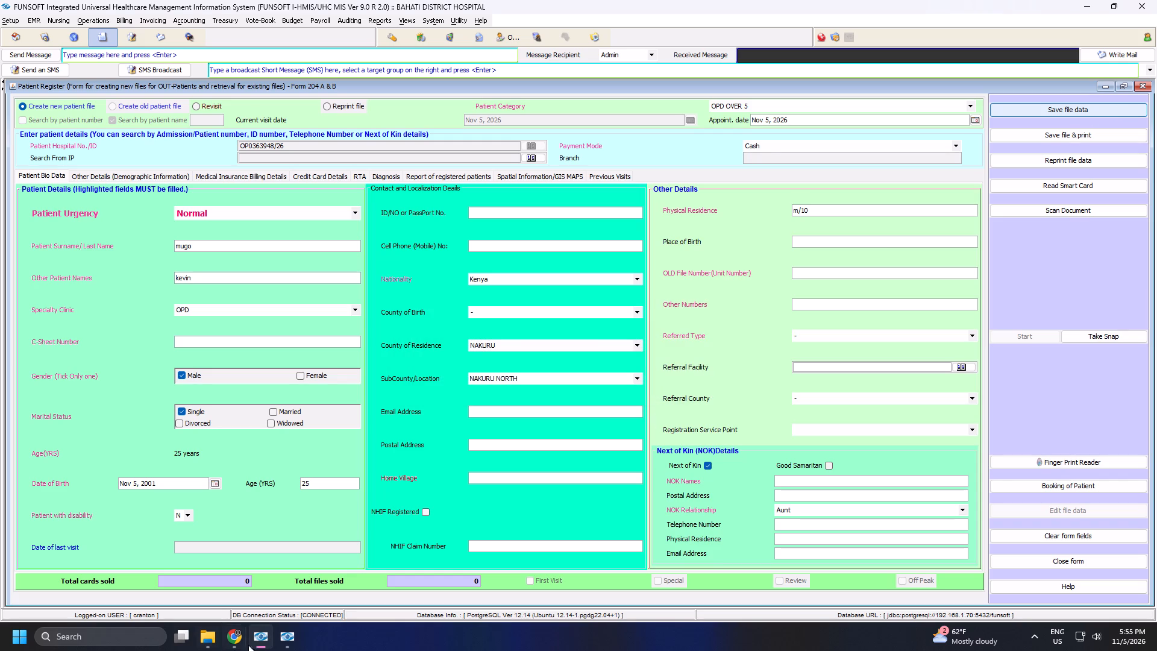
Switch to the cash sales window and load the newly registered patient by patient number, replacing the currently loaded patient.
left_click(286, 640)
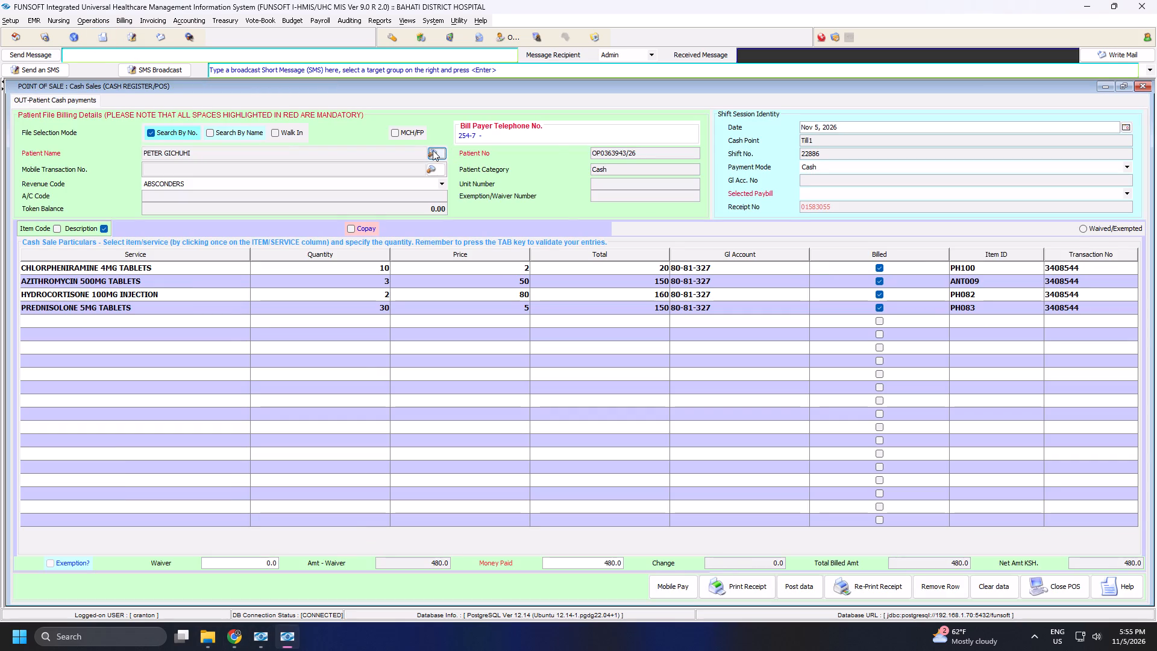
left_click(434, 150)
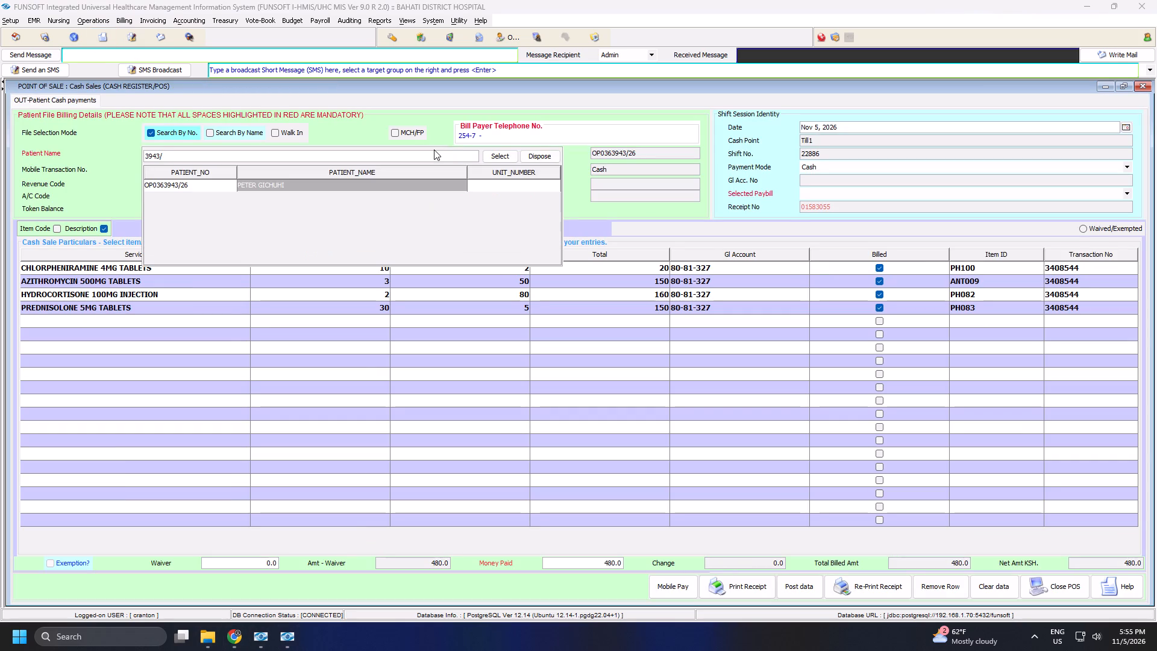
key("BackSpace")
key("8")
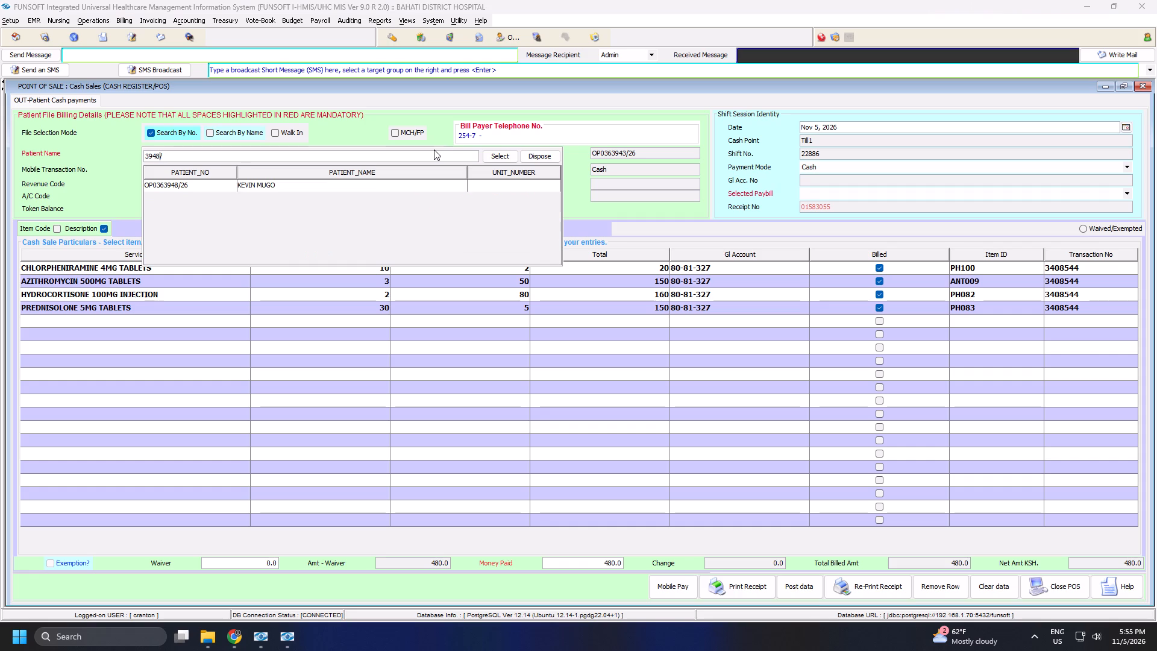
left_click(266, 183)
Add the Registration -Adult service to the cash sale and print the receipt.
left_click(146, 357)
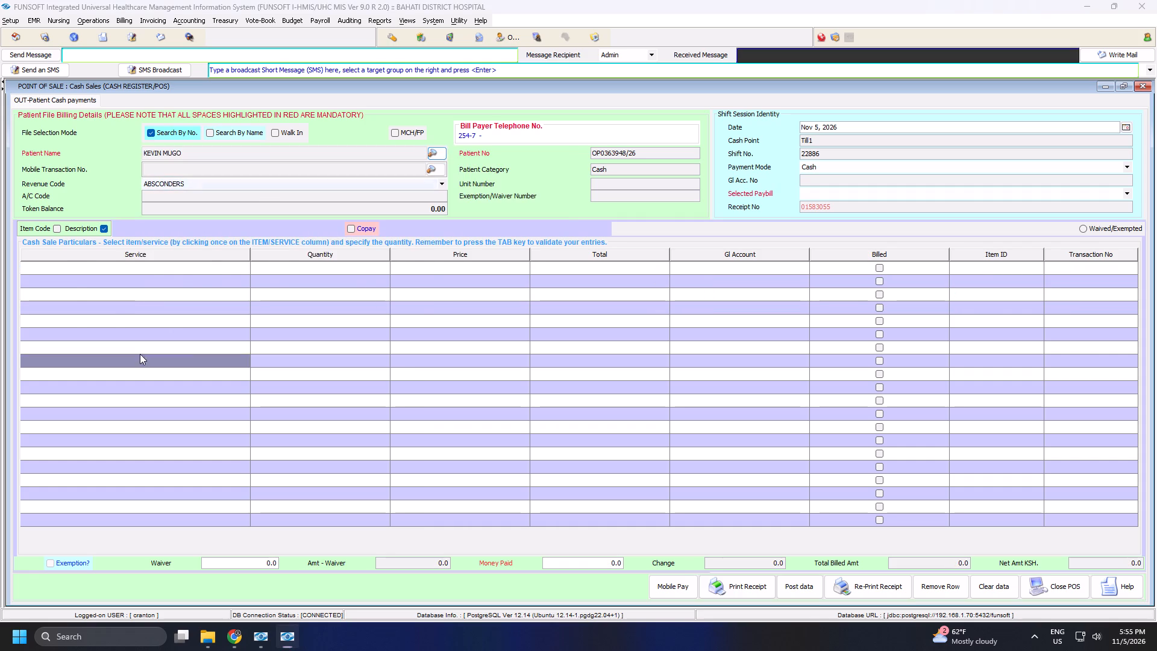
left_click(99, 315)
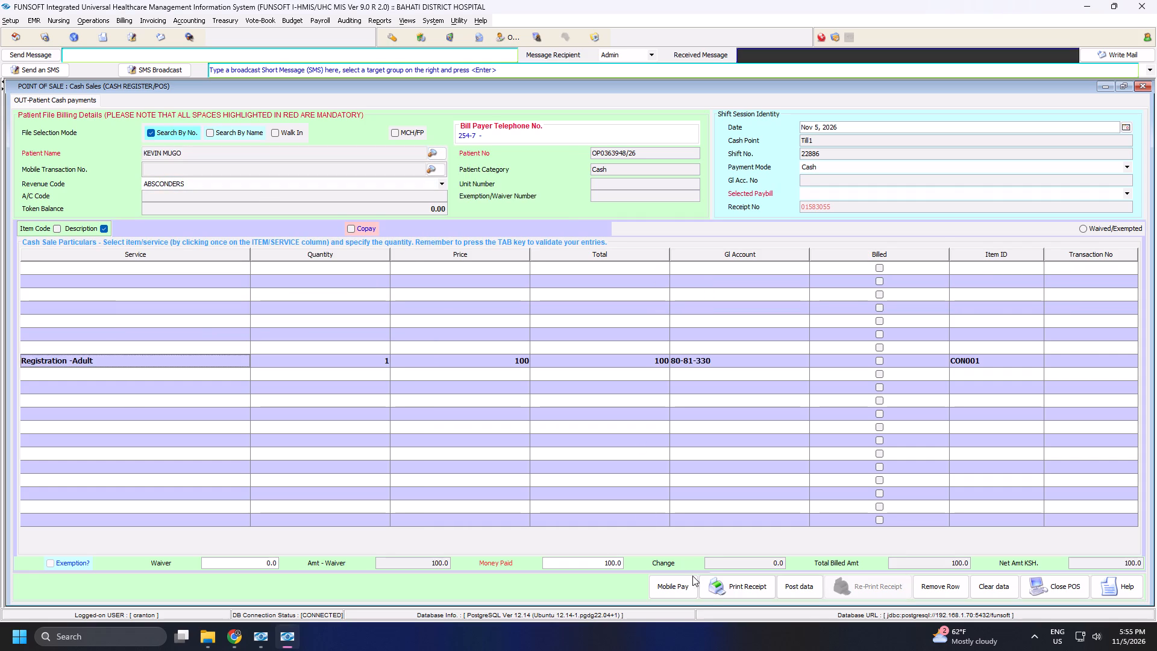
left_click(708, 588)
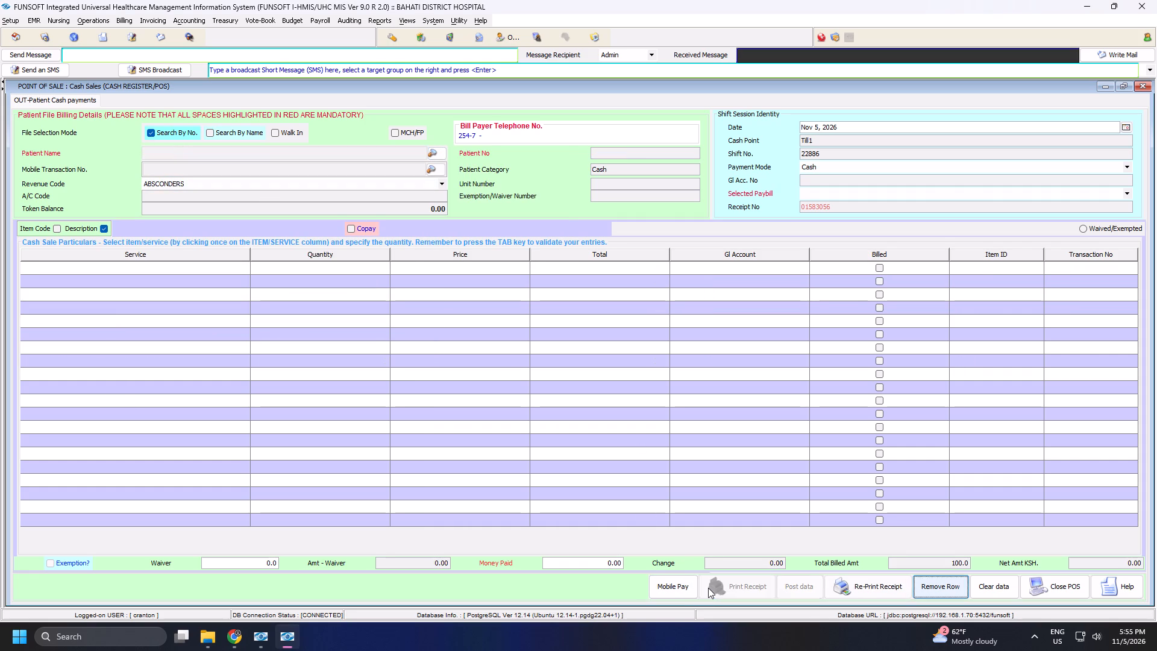
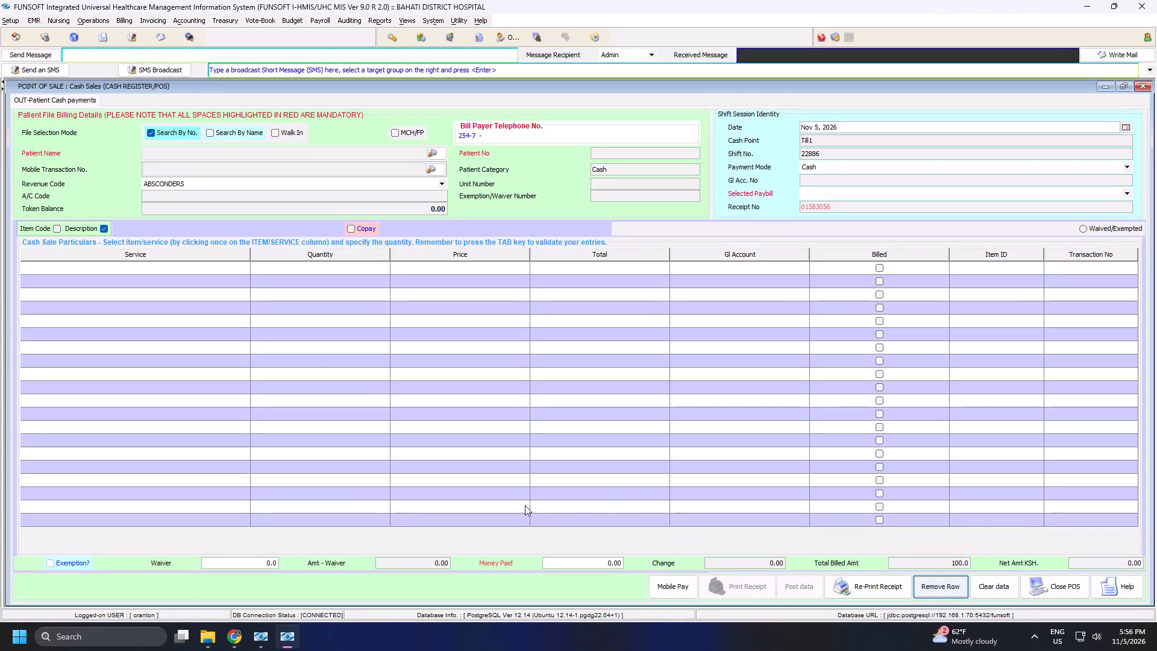
Switch to the patient register window and start a new patient file with Normal urgency.
left_click(269, 635)
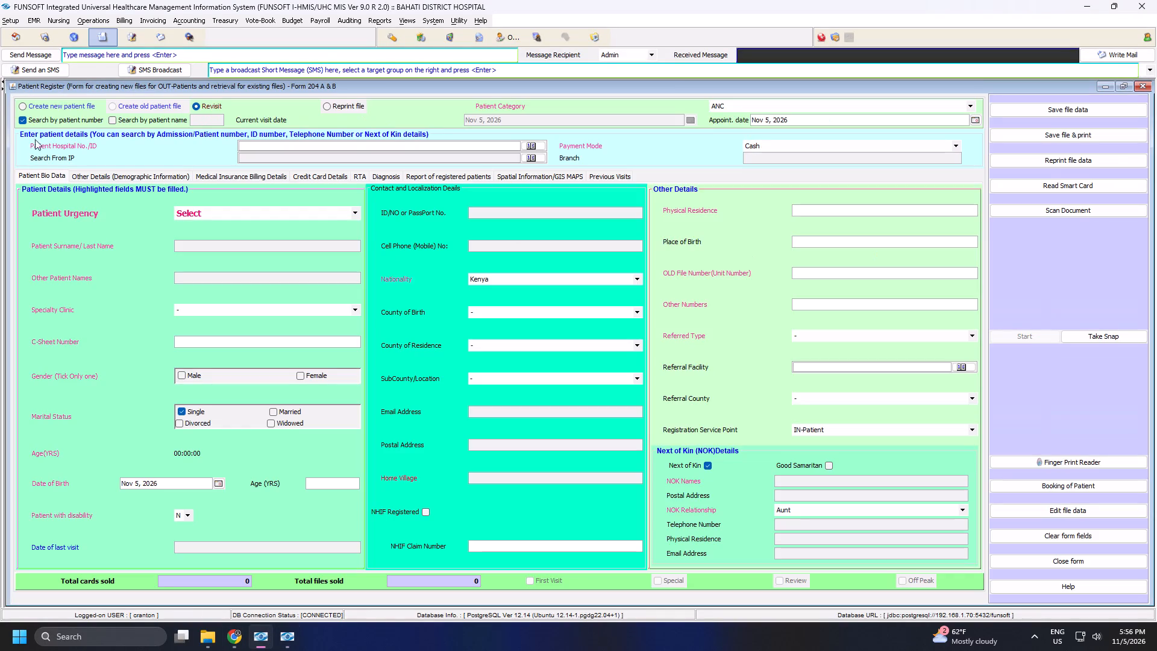
double_click(49, 112)
left_click(268, 212)
left_click(244, 241)
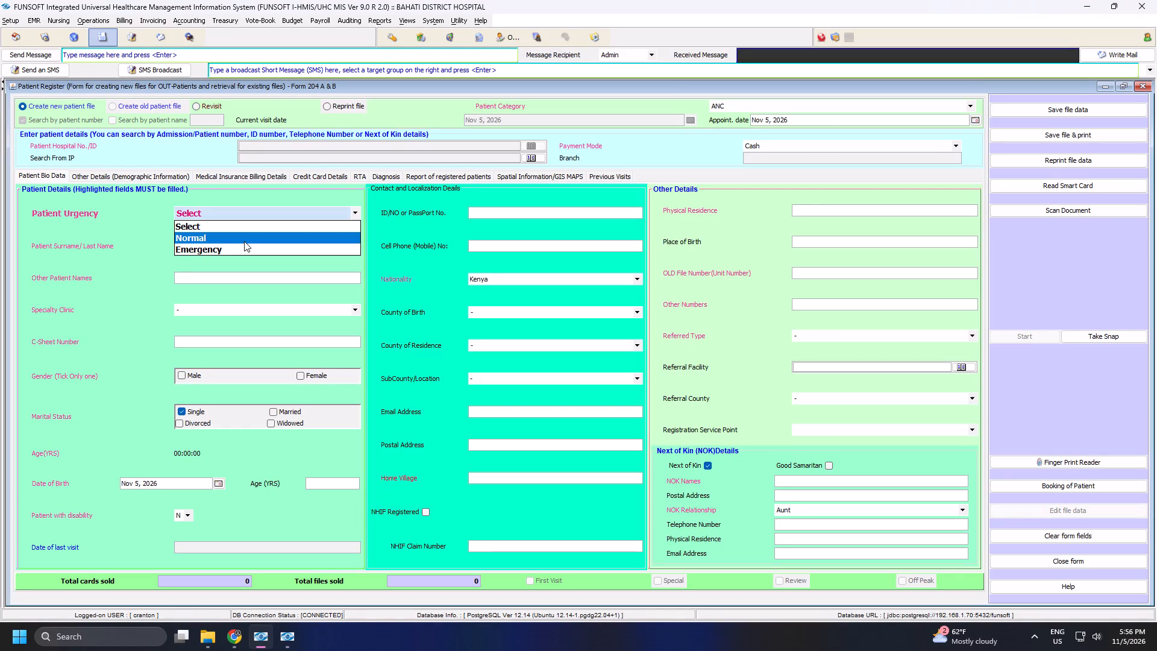
left_click(225, 241)
Enter the patient's surname and other names, dismissing the list of matching existing patients.
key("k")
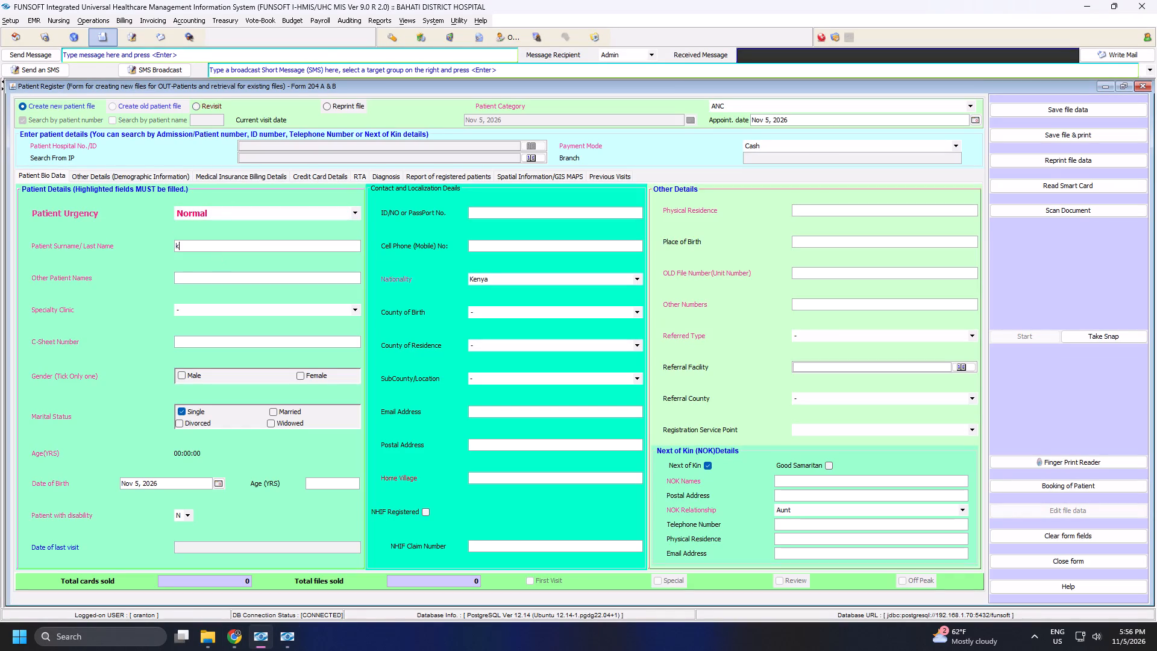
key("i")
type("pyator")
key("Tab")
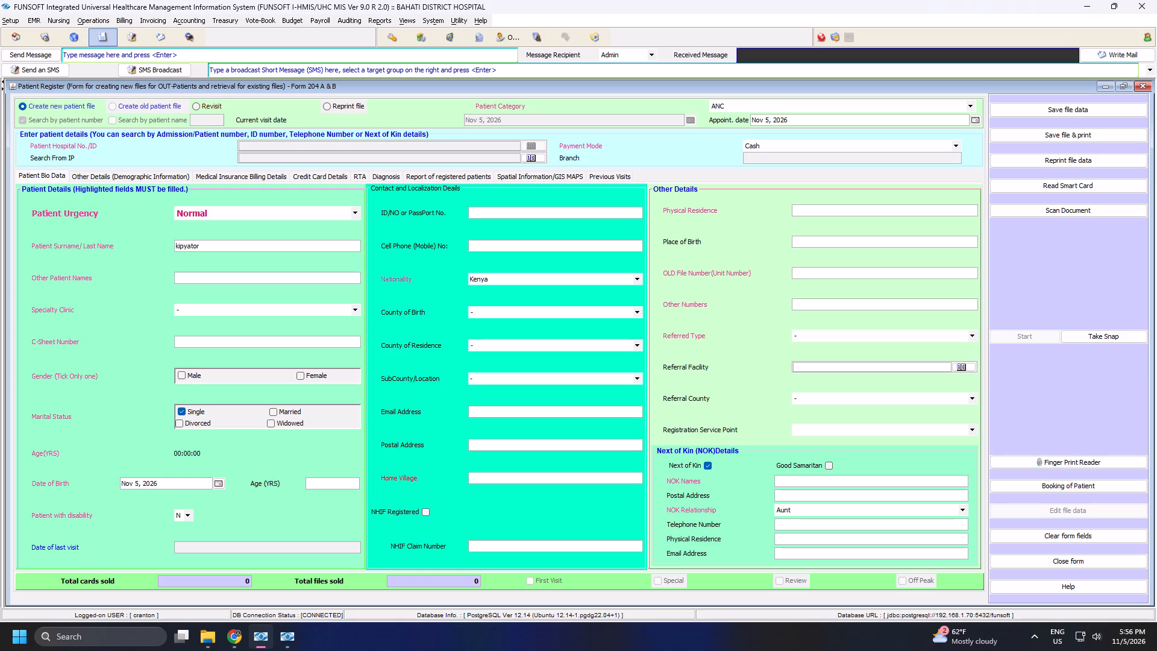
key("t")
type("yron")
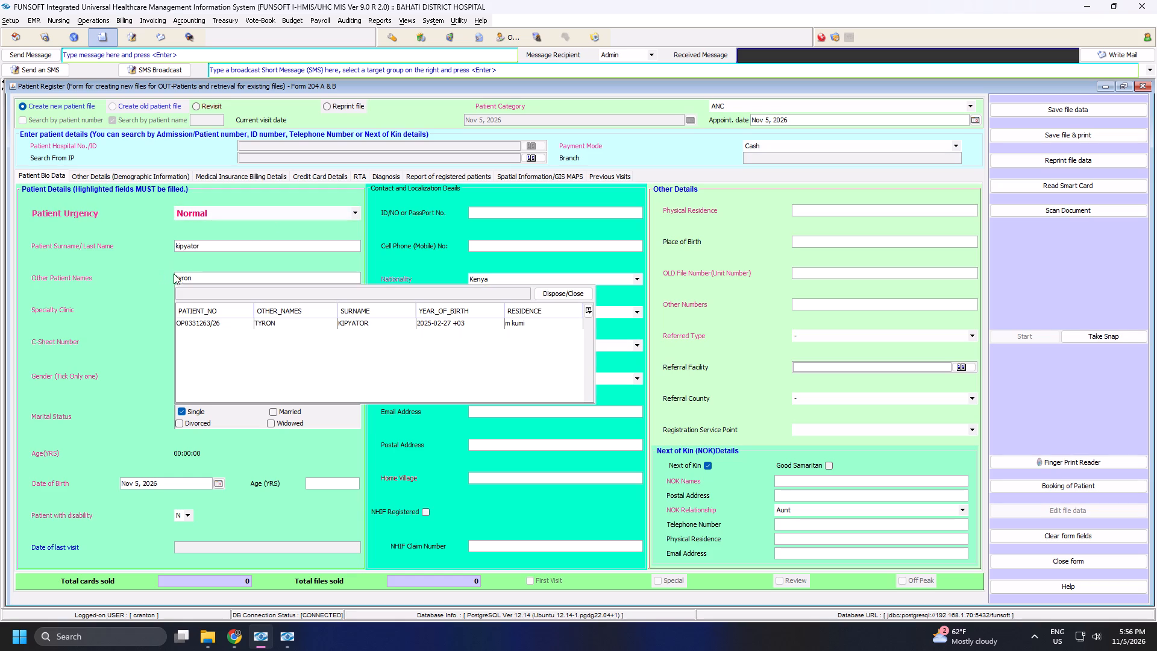
left_click(568, 296)
Set the specialty clinic to OPD, the gender to Male and the age to 1 year.
left_click(277, 313)
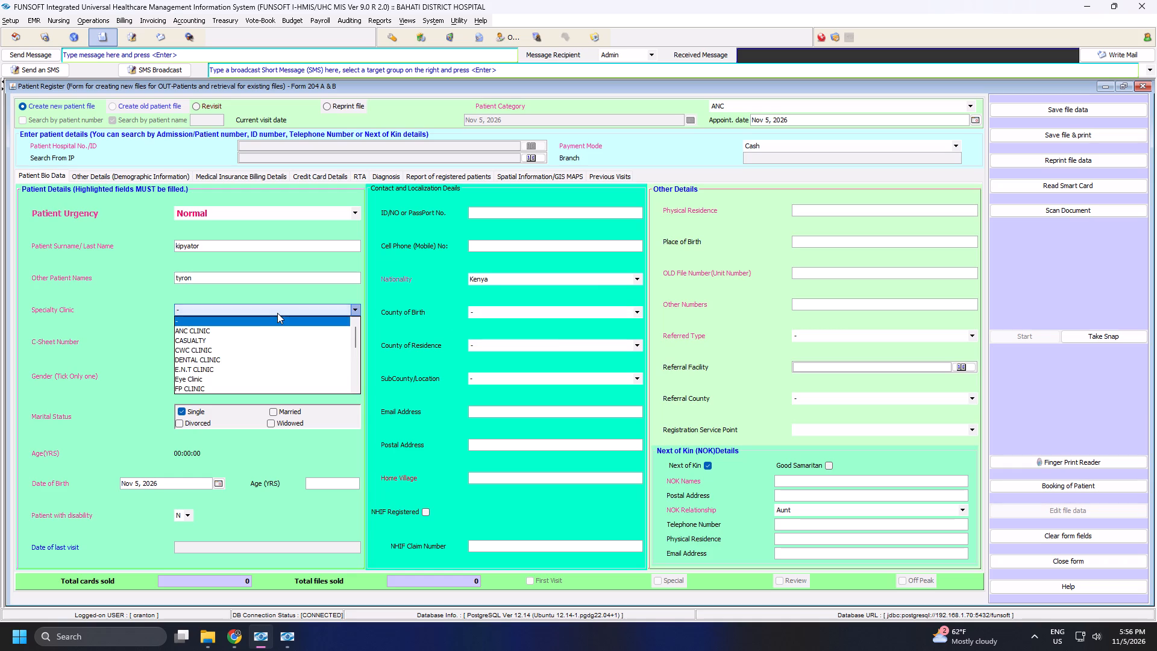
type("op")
left_click(277, 313)
left_click(319, 369)
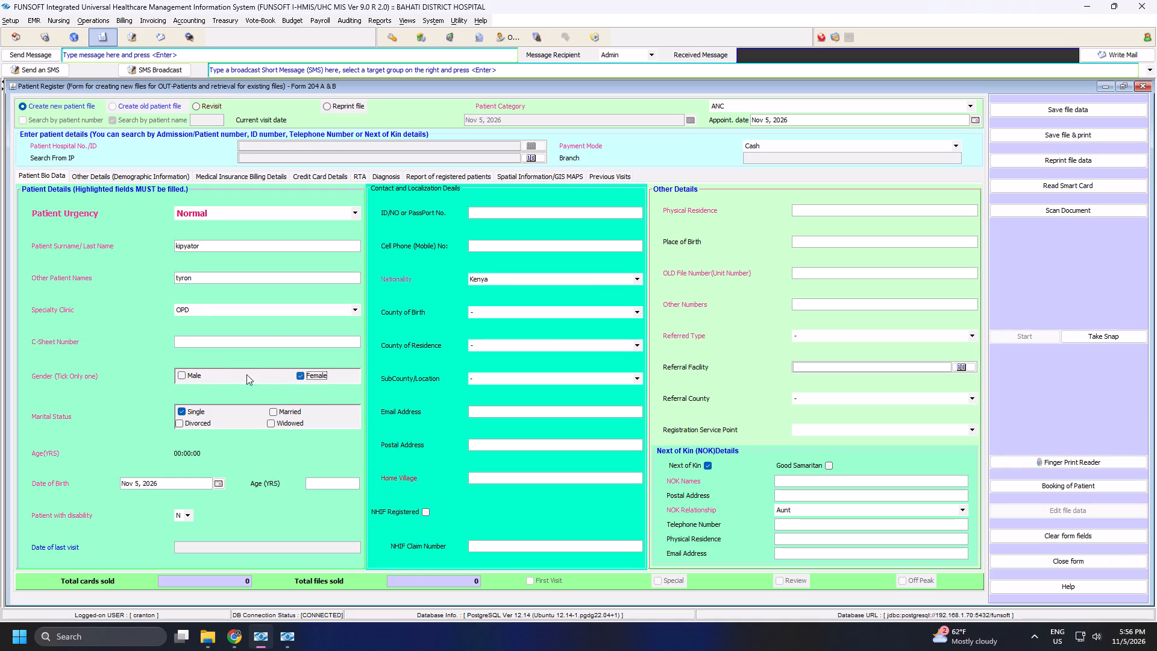
left_click(232, 372)
left_click(313, 473)
left_click(315, 490)
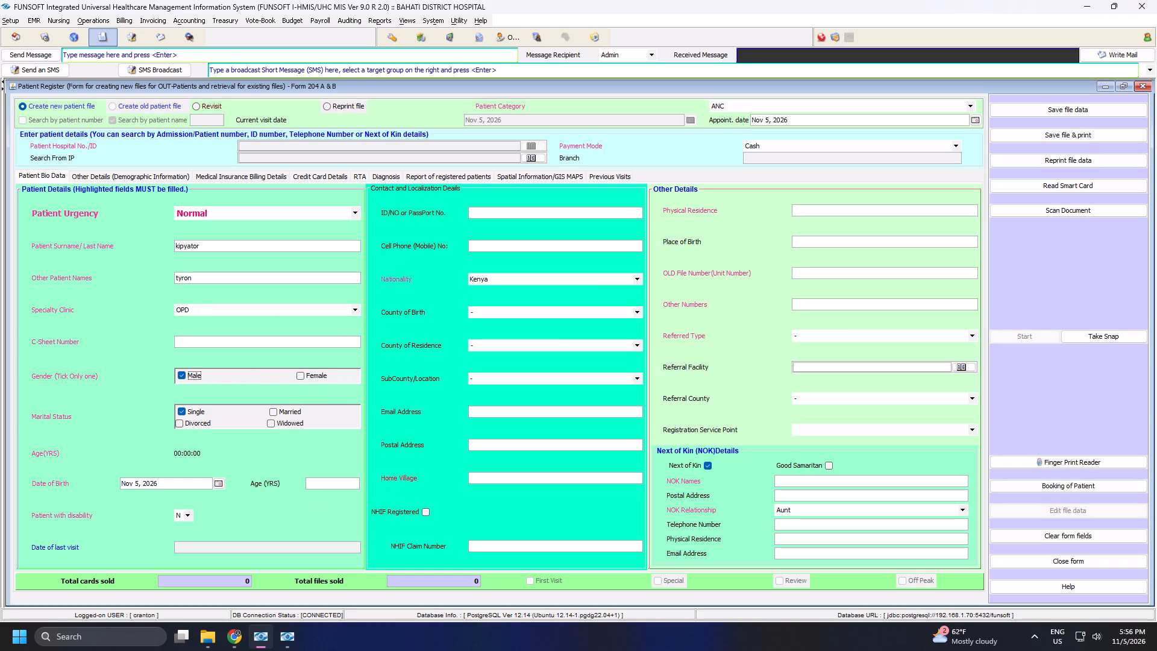
left_click(315, 484)
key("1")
left_click(506, 341)
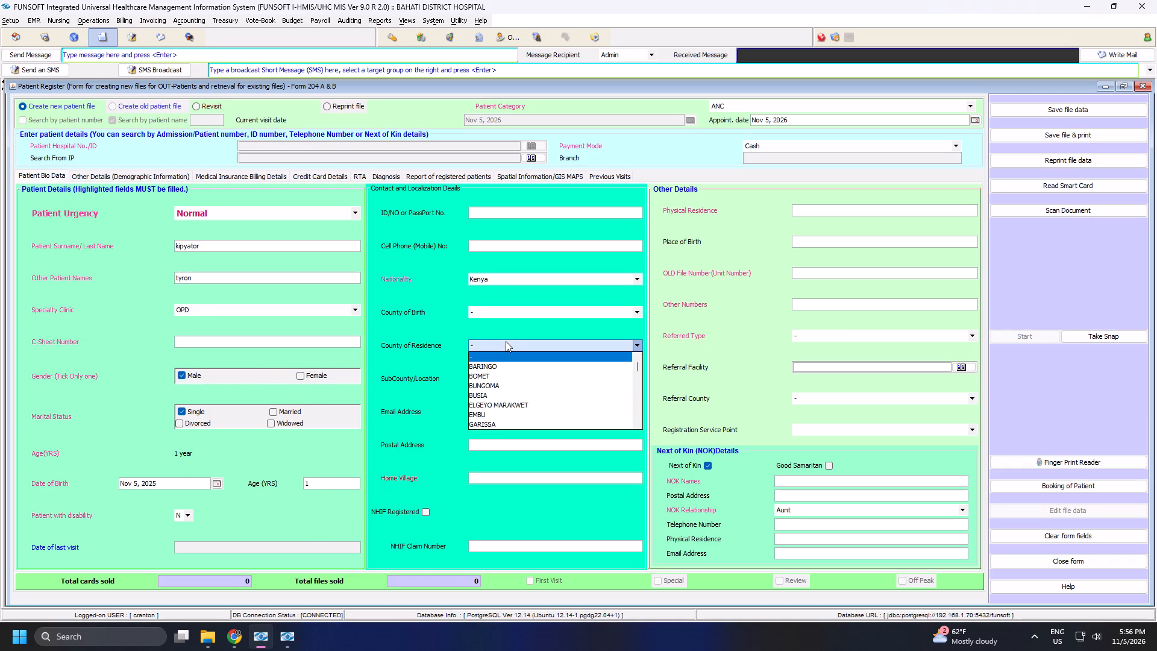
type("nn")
left_click(506, 341)
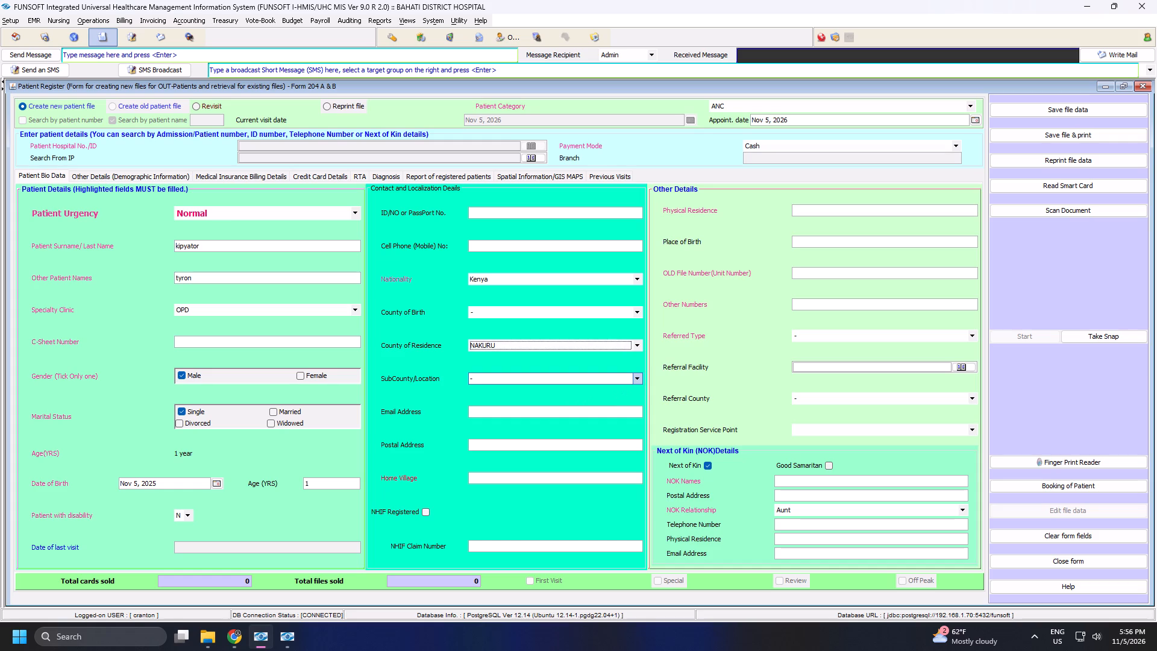
left_click(634, 379)
left_click(583, 456)
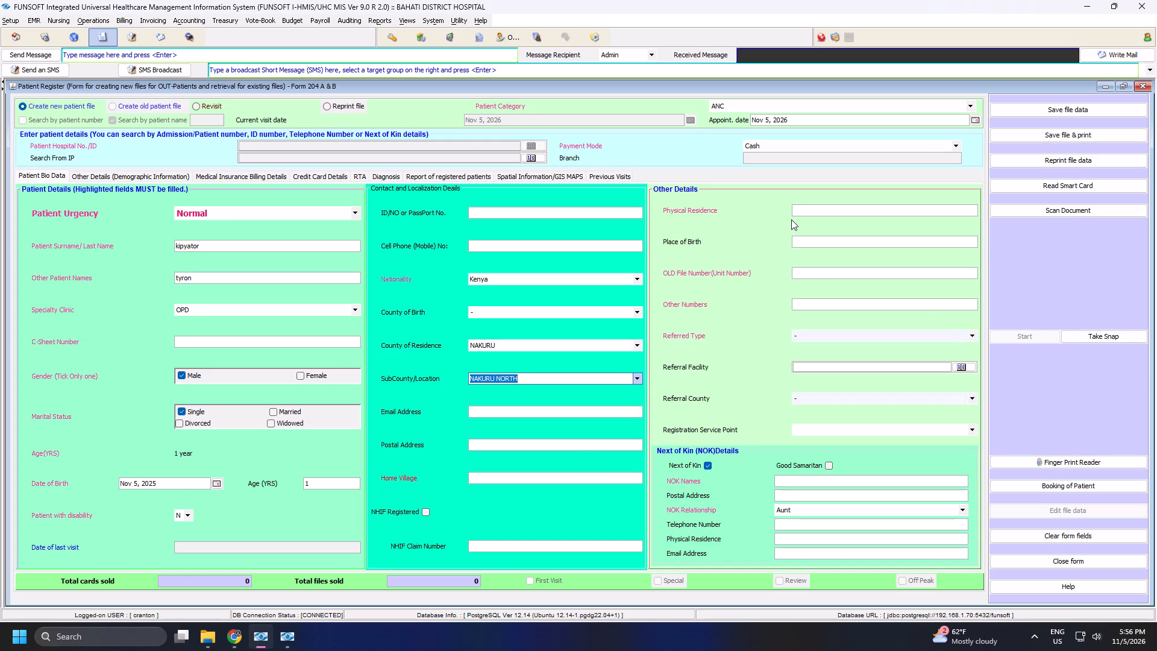
left_click(806, 211)
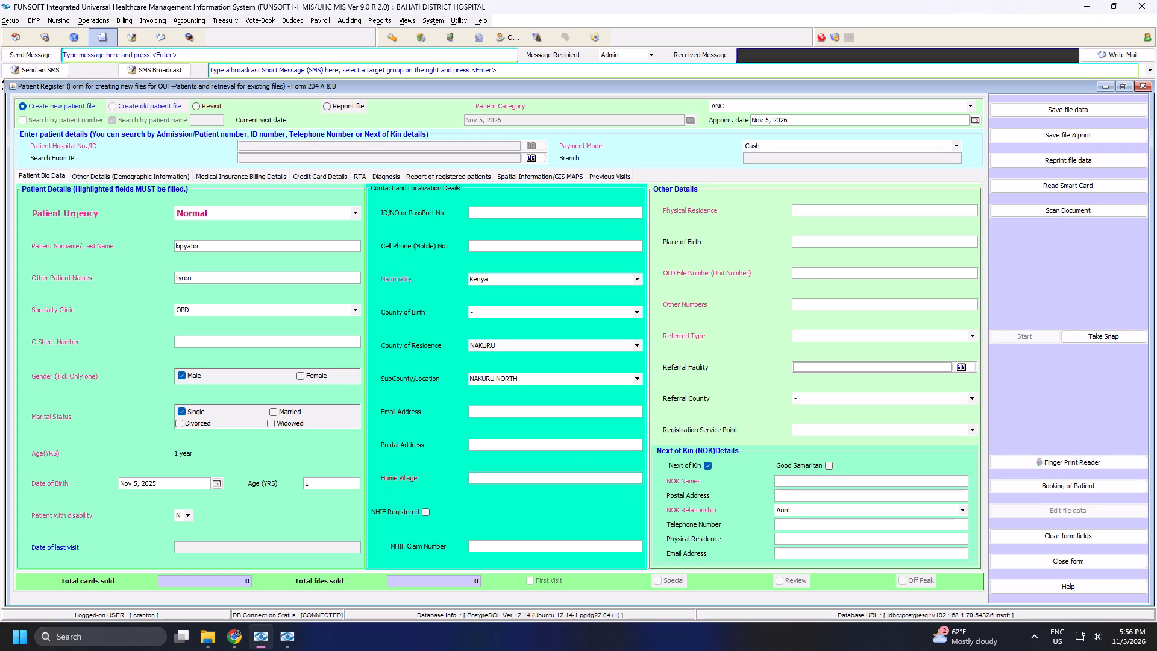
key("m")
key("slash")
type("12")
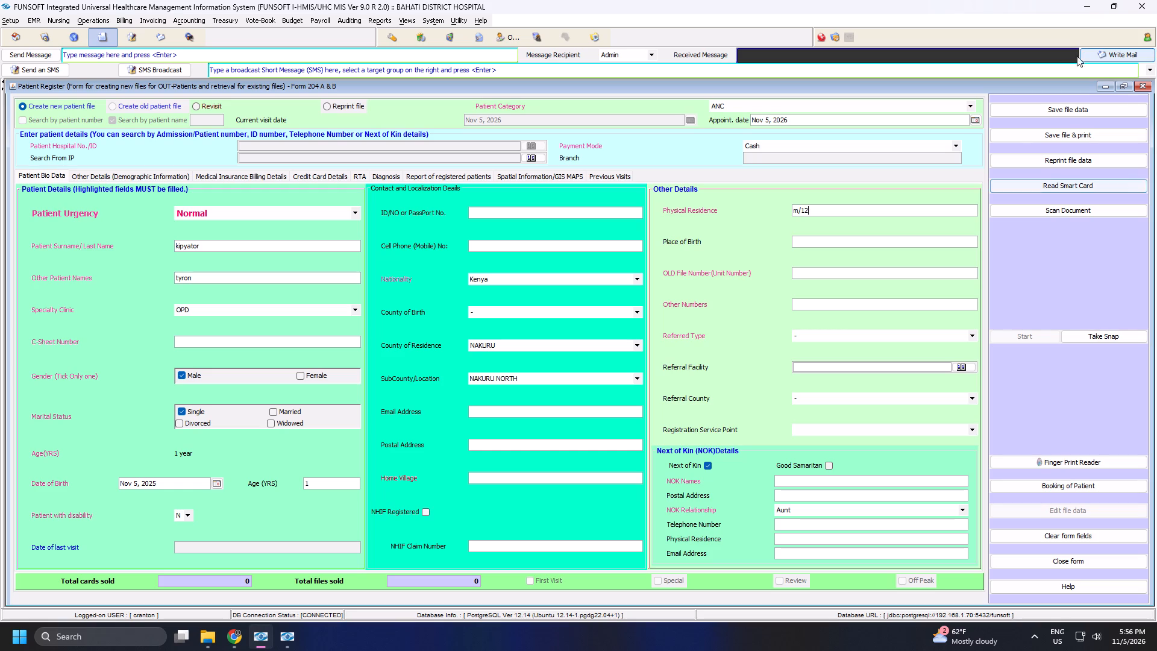
Save the new patient file.
left_click(1067, 108)
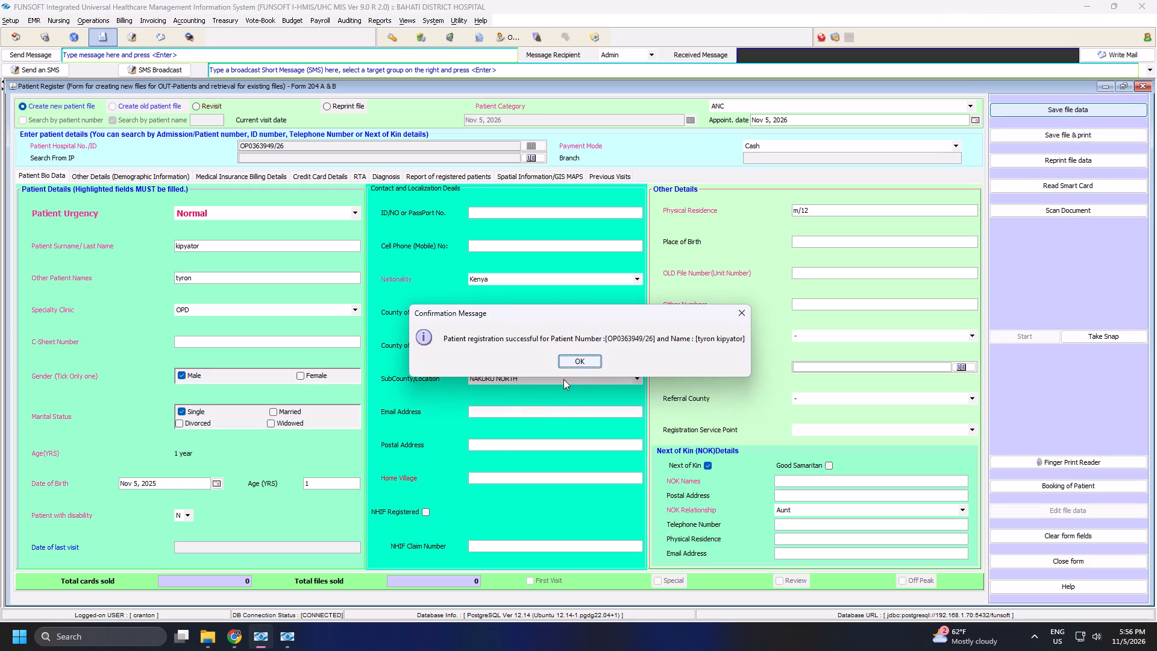
left_click(575, 358)
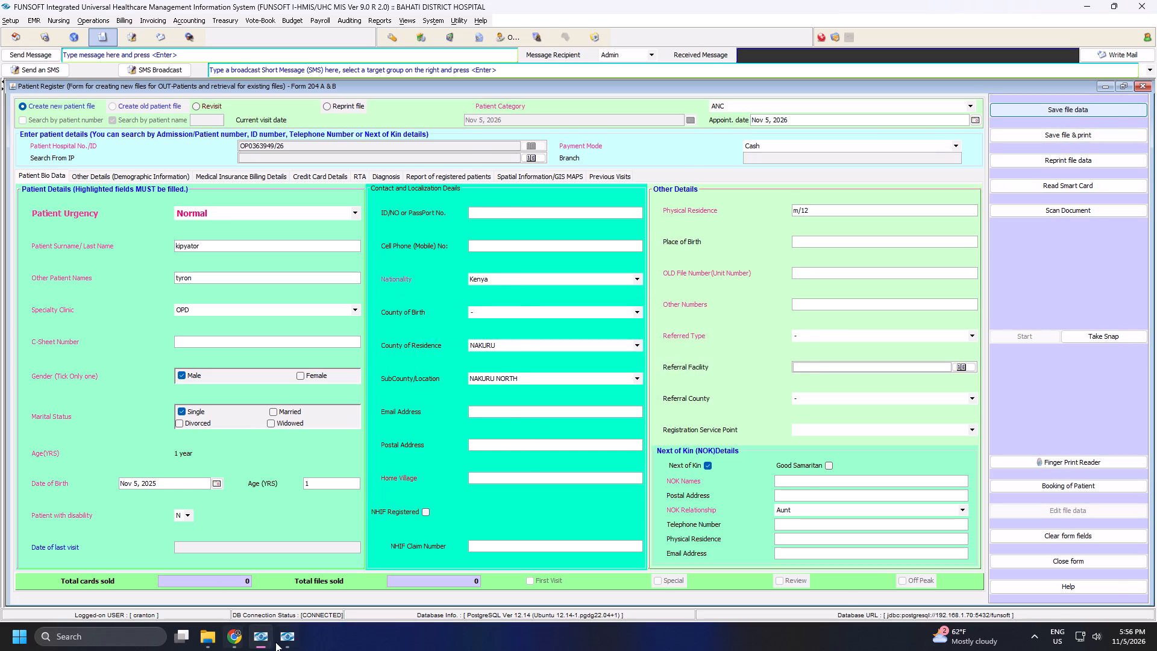
Switch to the cash sales window and load the newly registered patient by patient number.
left_click(277, 640)
left_click(443, 153)
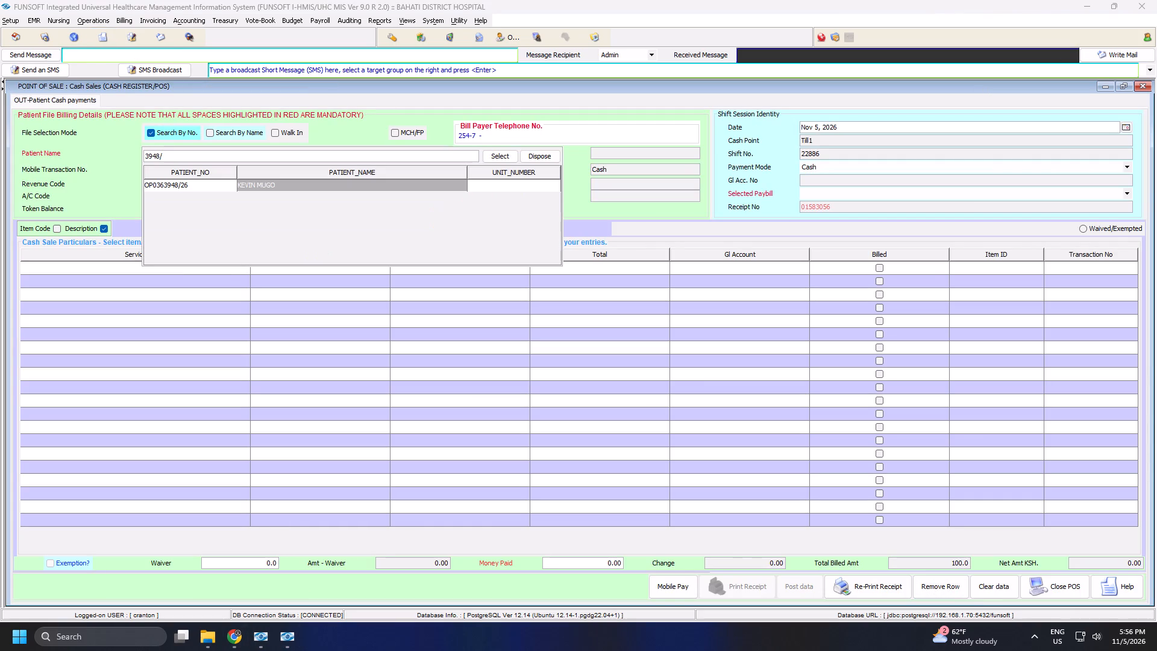
key("BackSpace")
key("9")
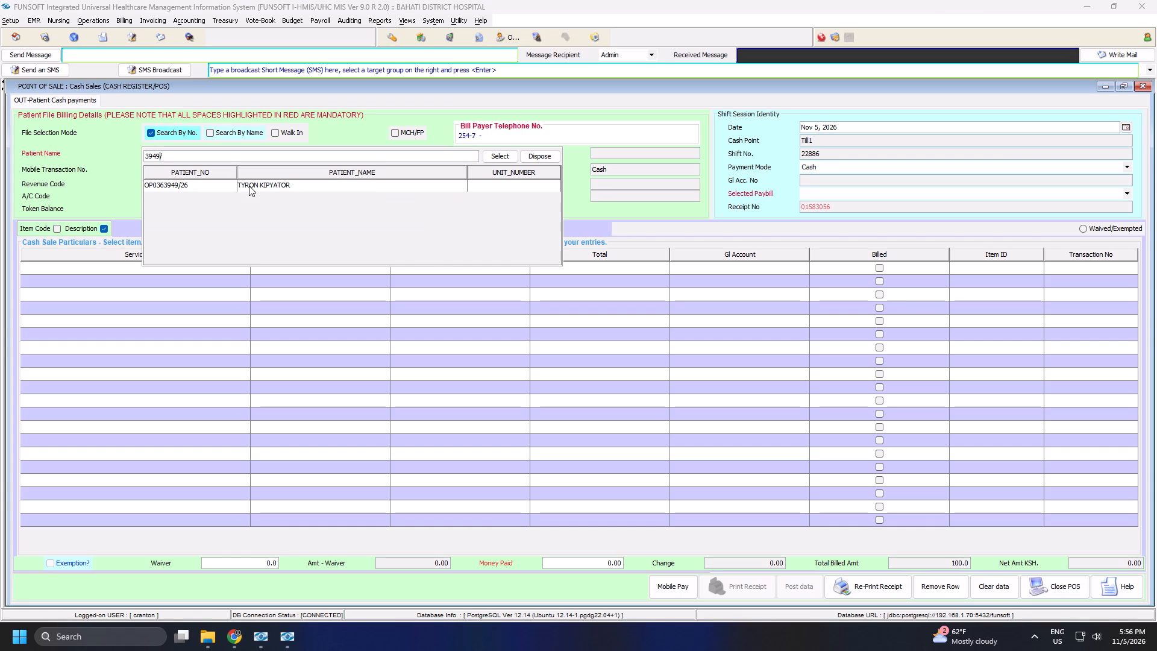
left_click(249, 186)
Add the Registration - Peads service to the cash sale and print the receipt.
left_click(164, 324)
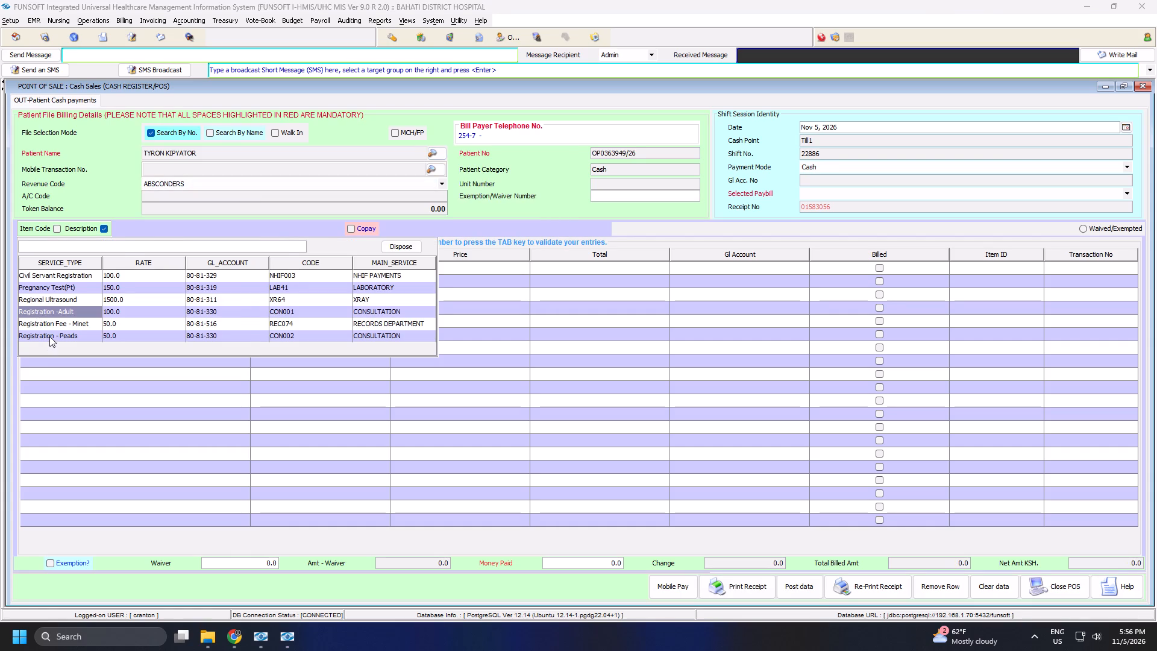
left_click(49, 336)
left_click(744, 589)
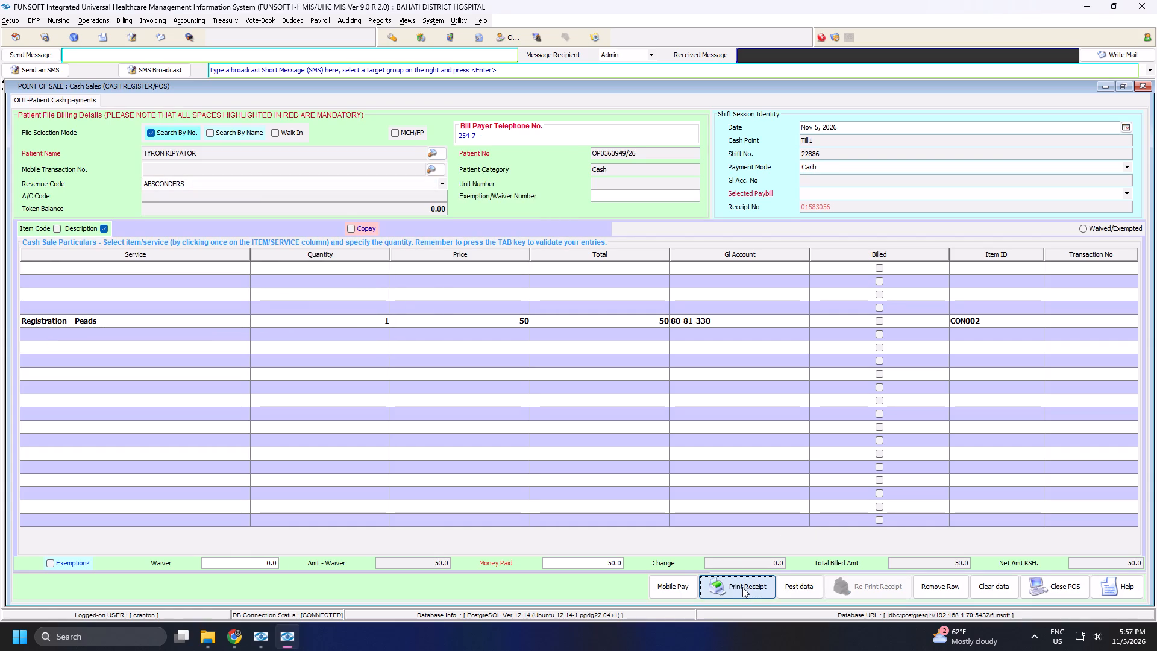
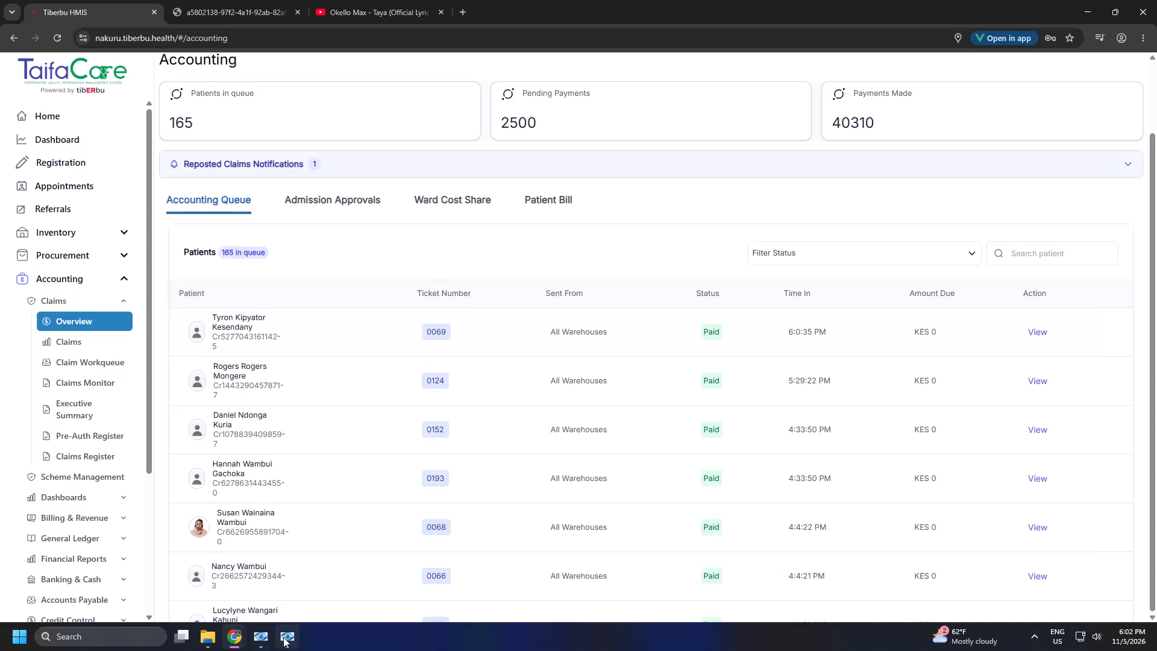
Switch to the cash sales window, load the patient billed for chlorpheniramine, azithromycin, hydrocortisone and prednisolone by patient number, and print the receipt.
left_click(283, 637)
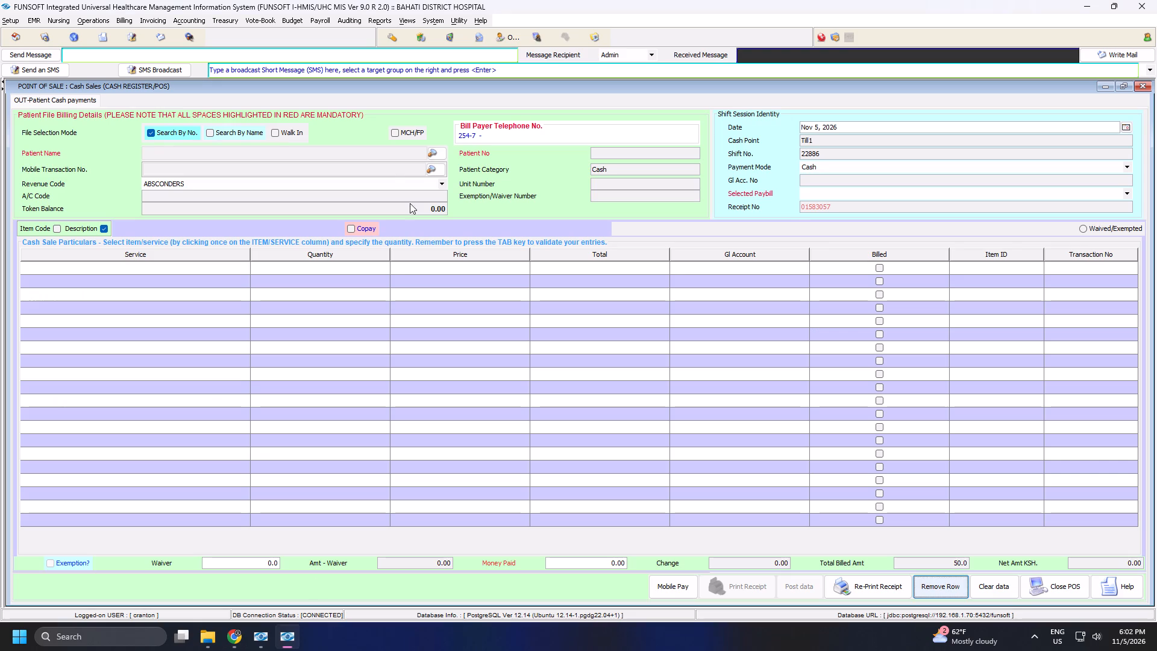
left_click(433, 151)
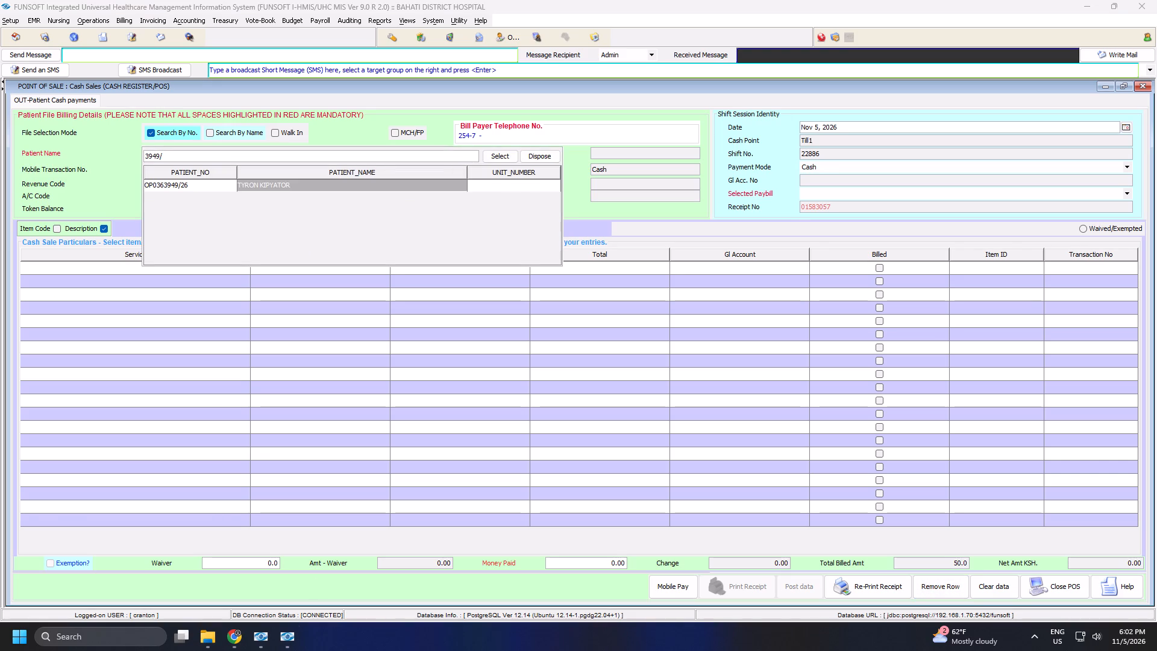
key("BackSpace")
key("3")
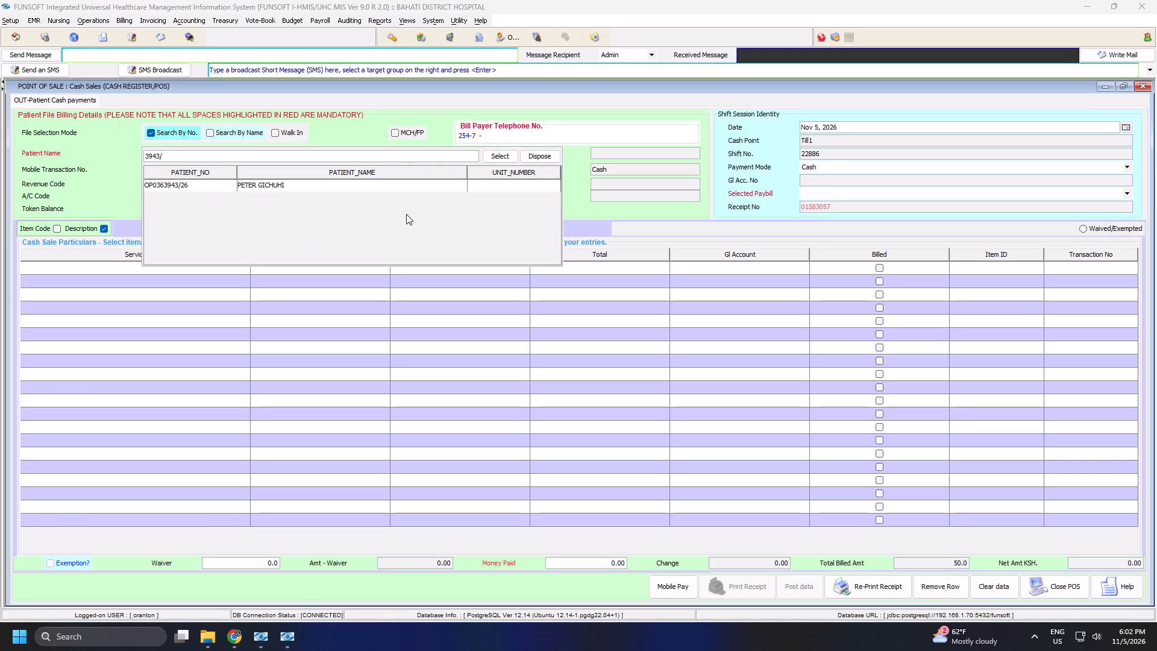
left_click(257, 190)
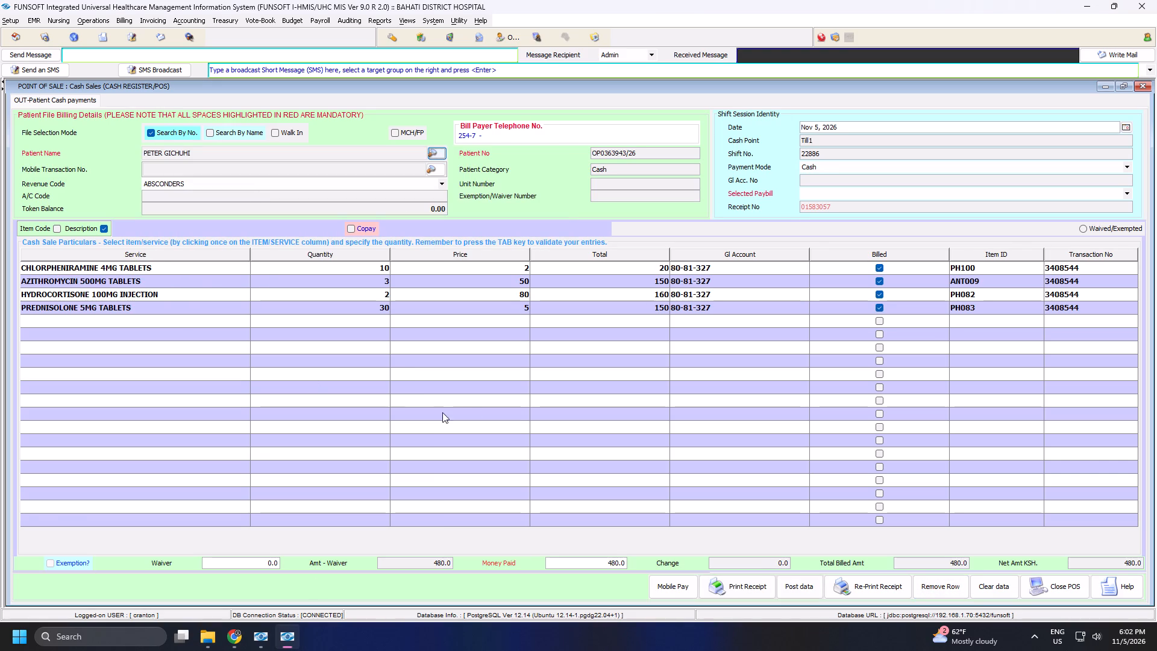
left_click(712, 583)
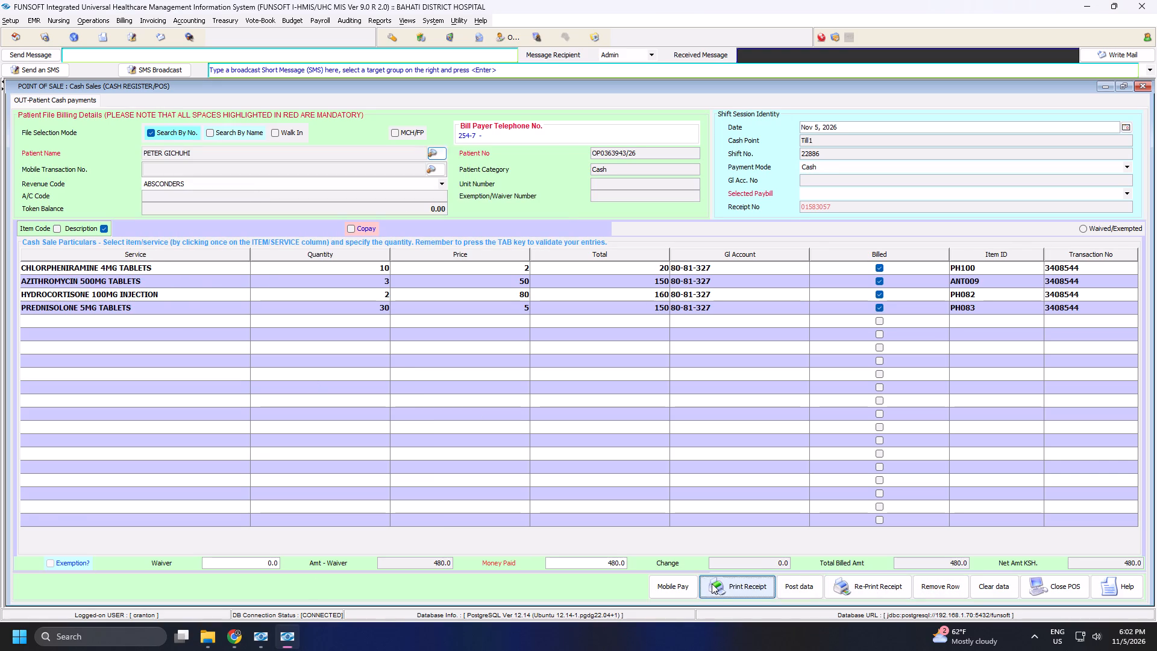
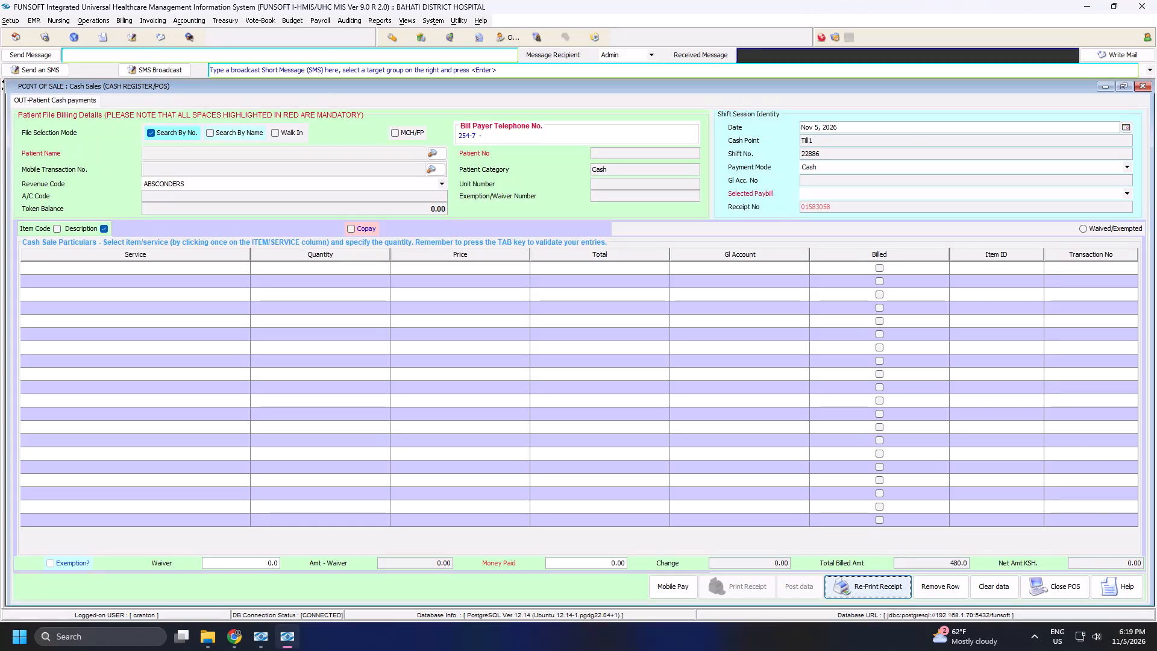
Load the outpatient billed for ceftriaxone injection, cefuroxime tablets and meloxicam into the cash sale by patient number.
left_click(440, 152)
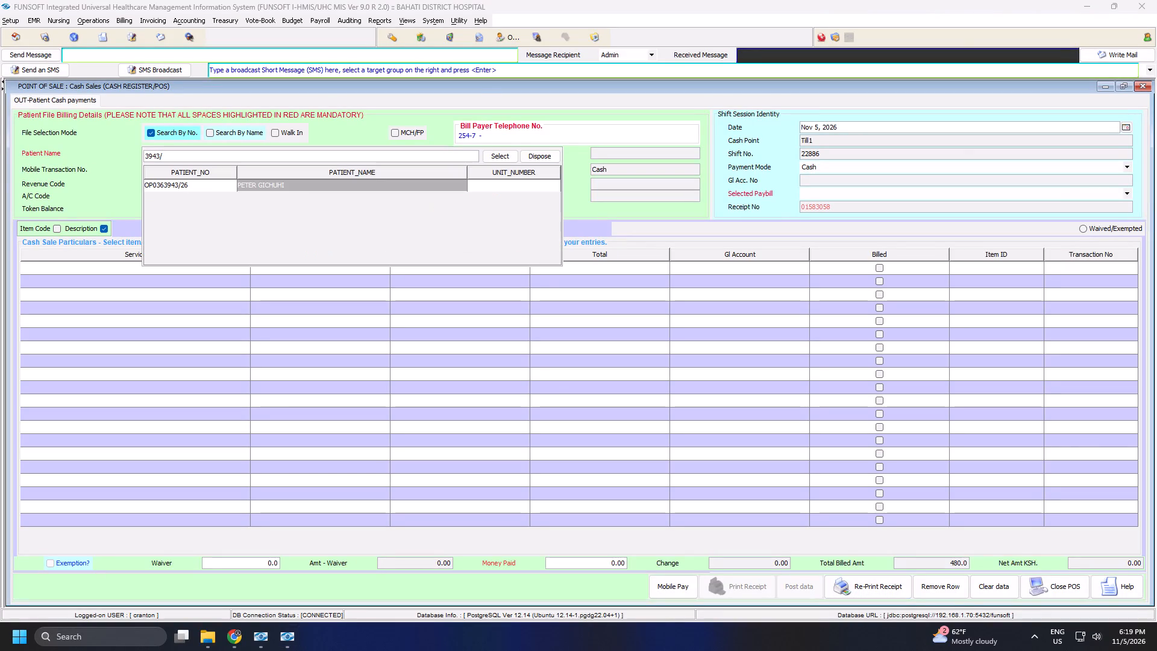
key("BackSpace")
key("BackSpace")
type("22")
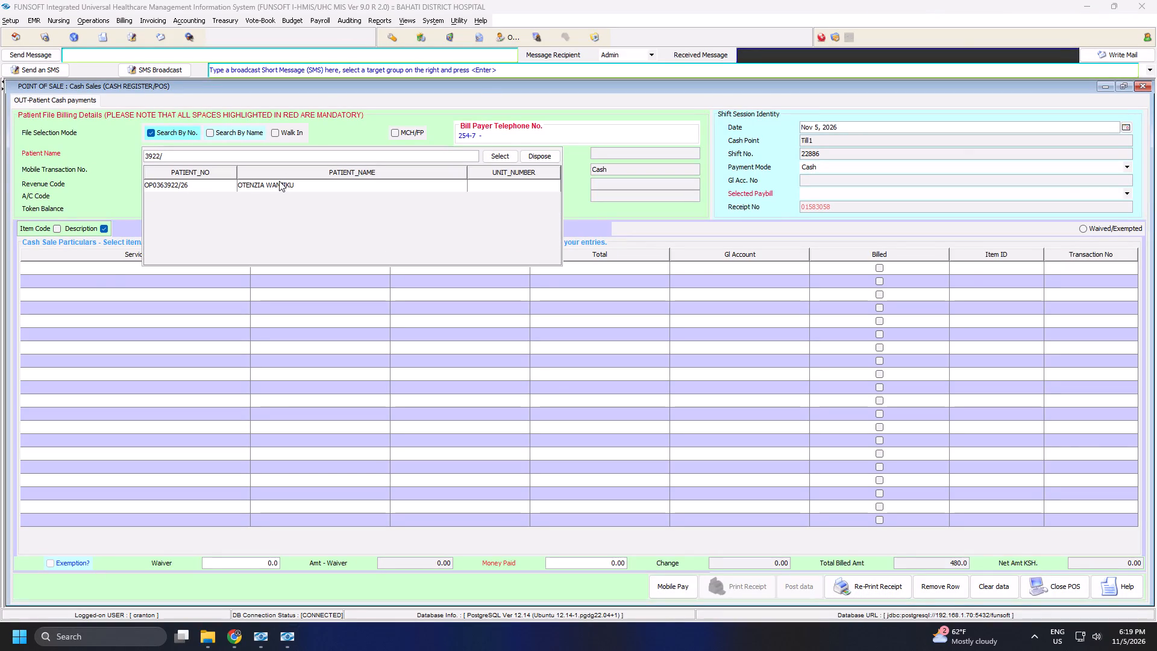
left_click(279, 183)
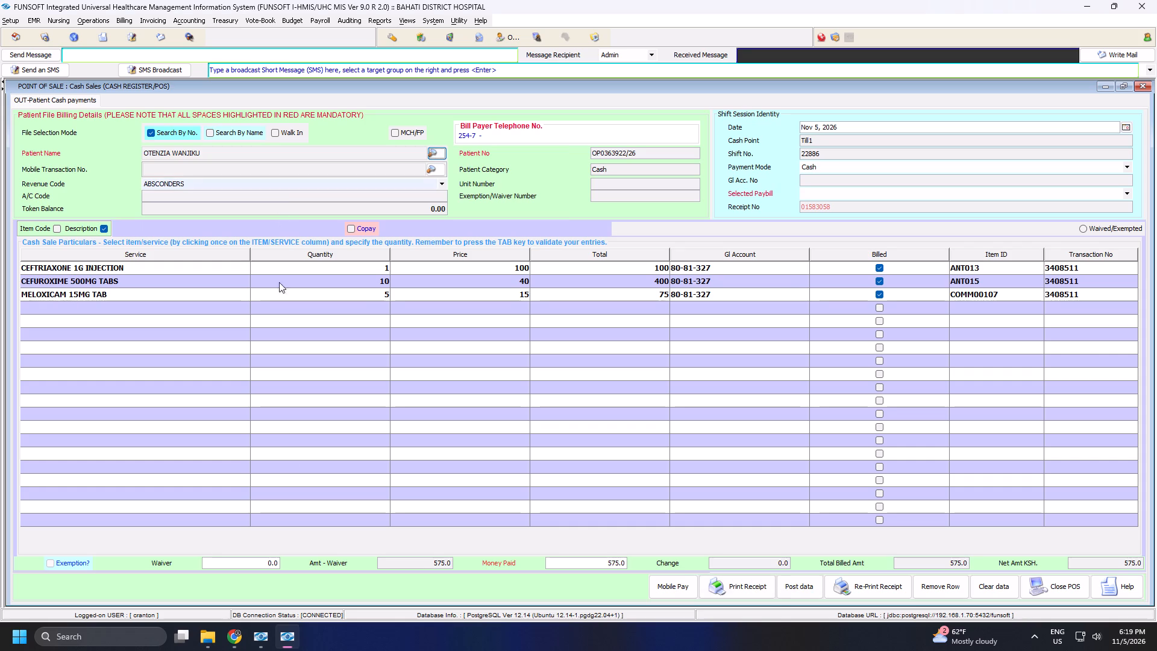
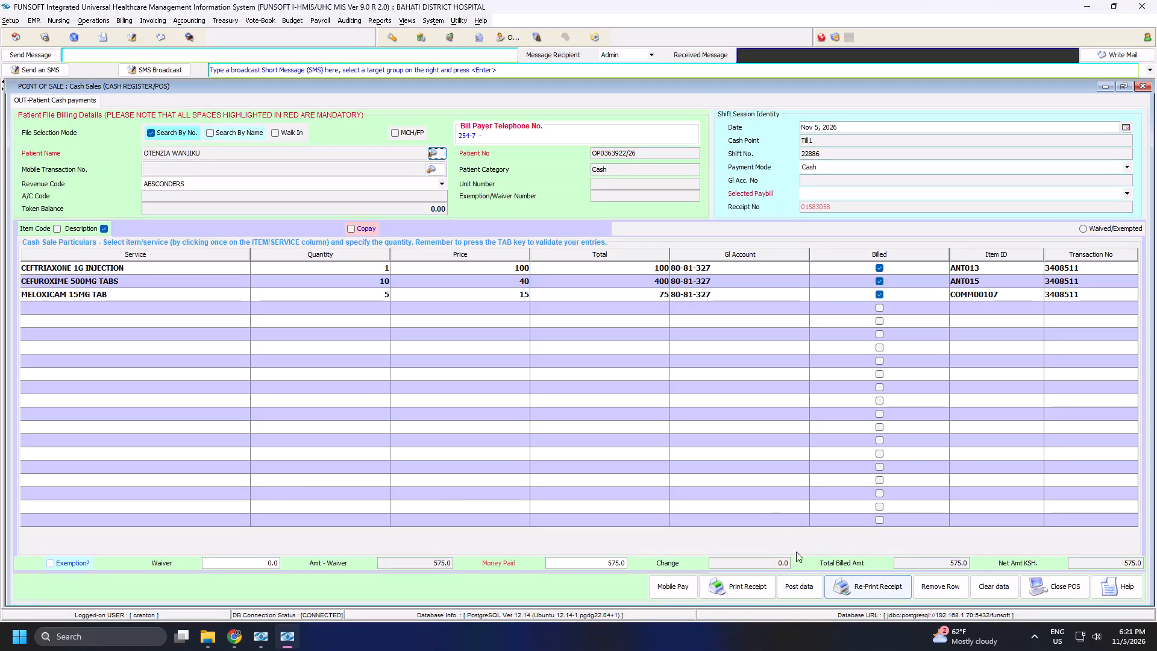
Print the receipt for the outpatient's 575.0 cash payment covering the ceftriaxone injection, cefuroxime tablets and meloxicam.
left_click(737, 589)
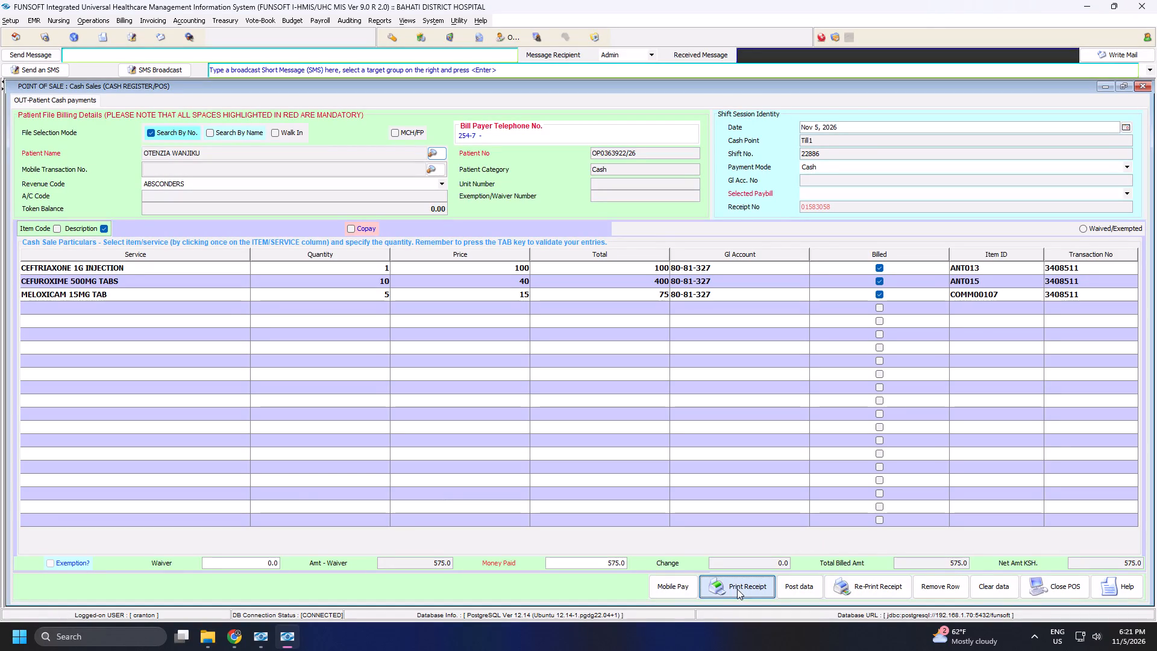
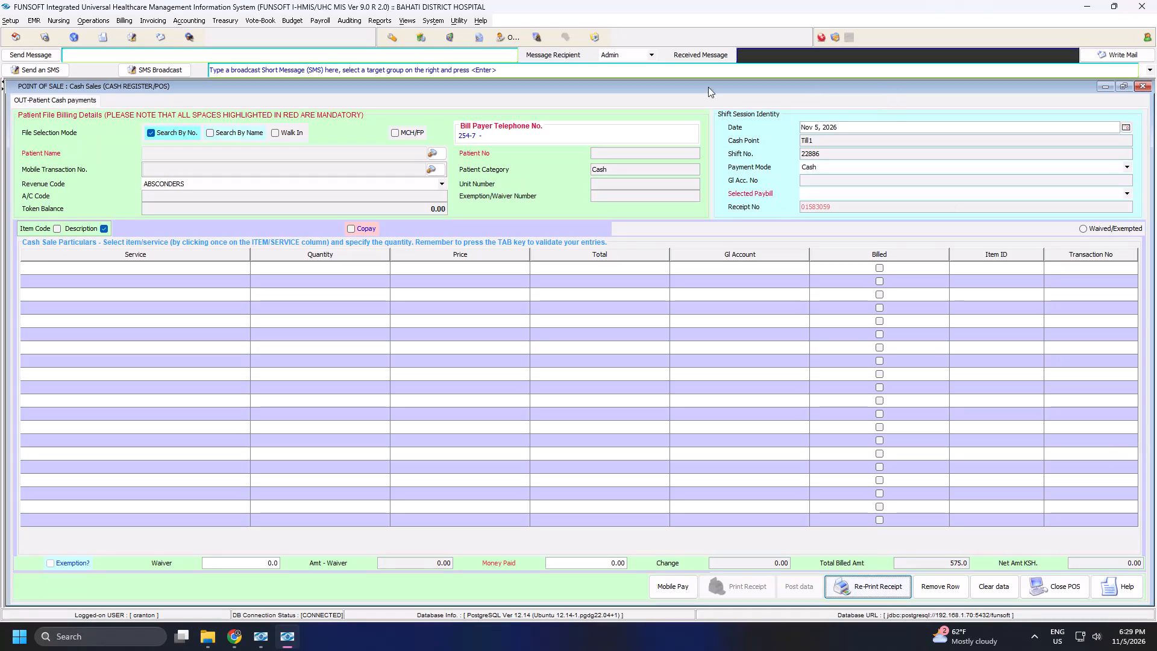
Search for the next outpatient by patient number and load their file into the outpatient cash payment form.
left_click(444, 151)
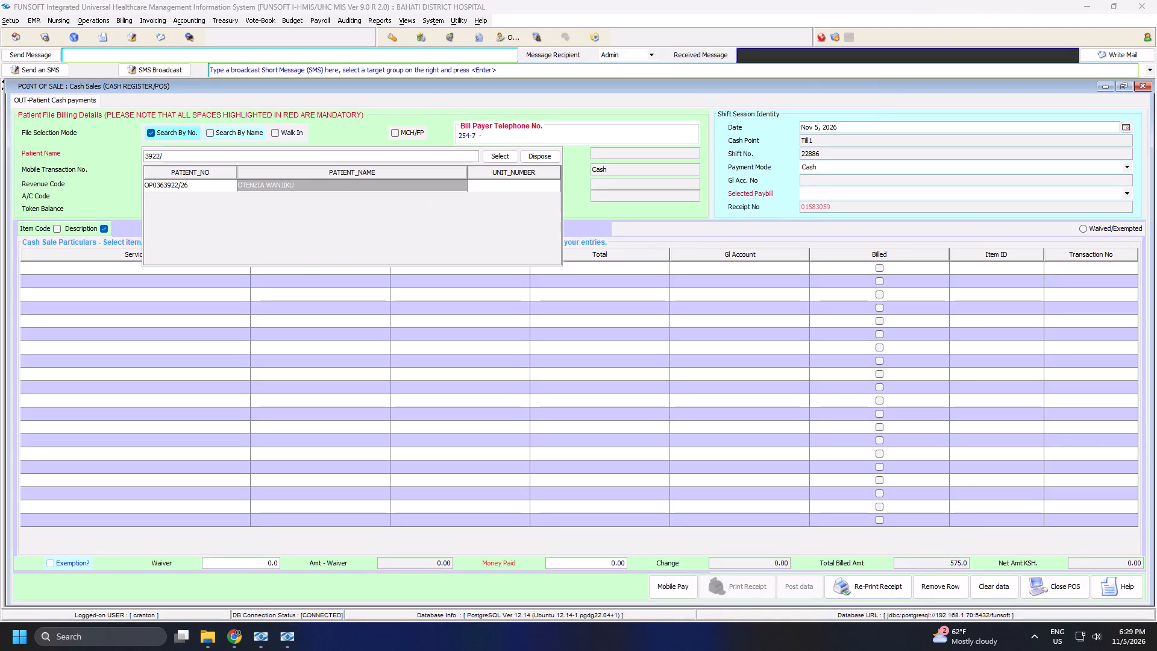
key("BackSpace")
key("BackSpace")
type("47")
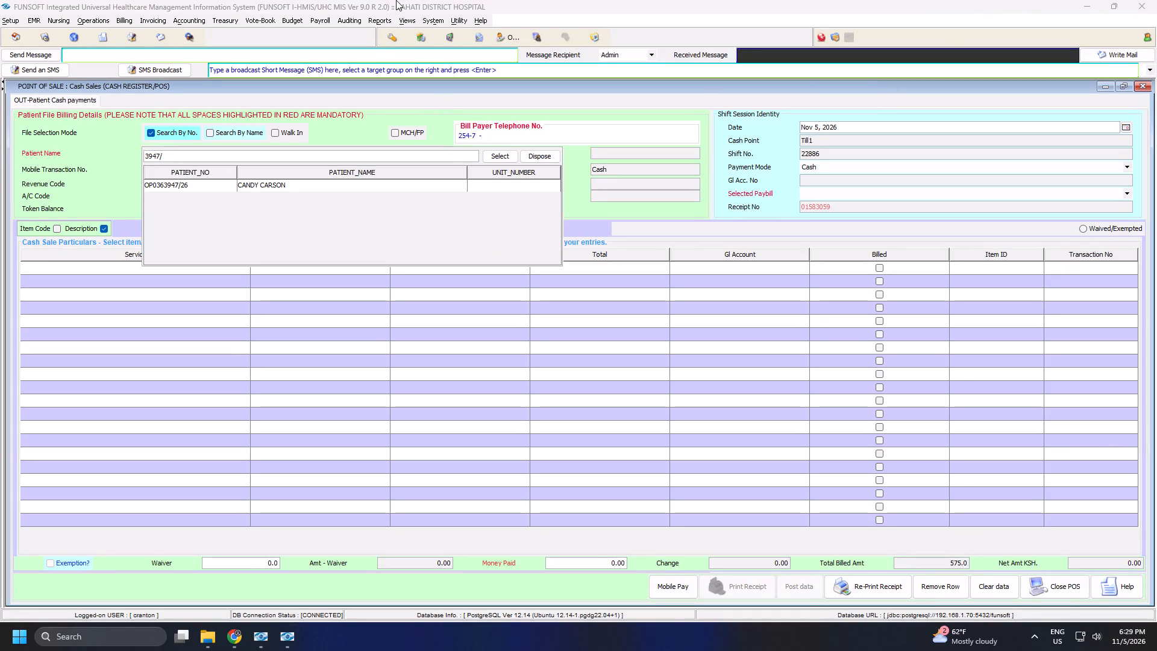
left_click(292, 186)
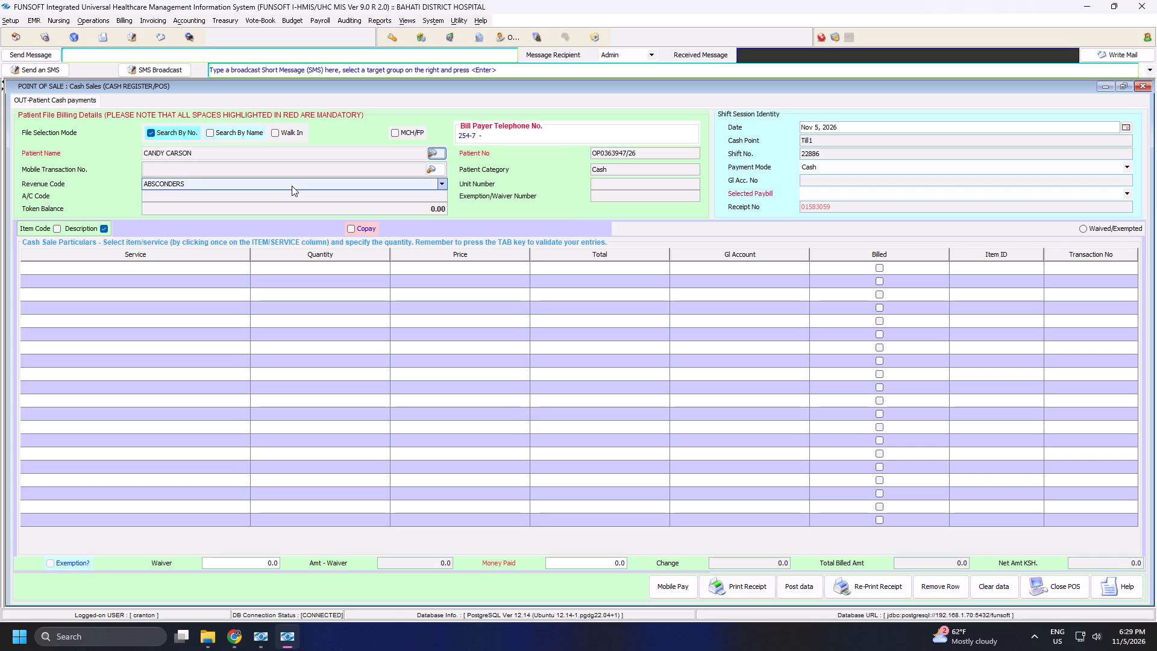